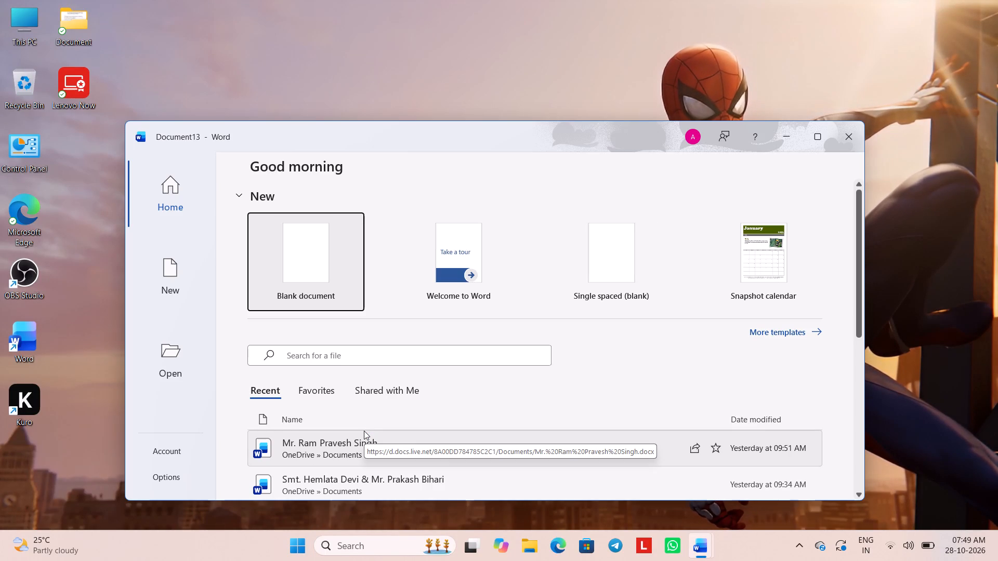
Create a new blank document.
{"action": "key", "text": "Return"}
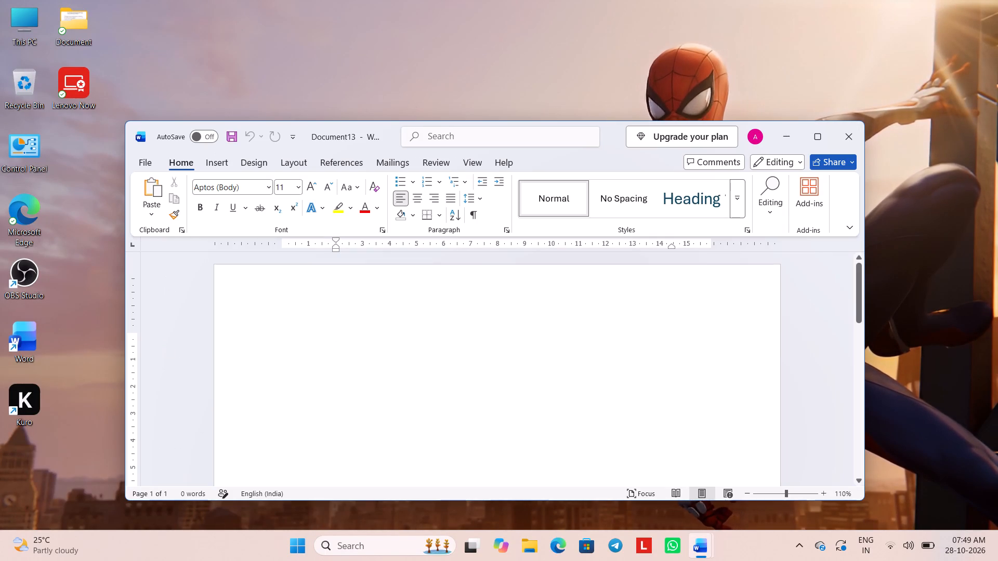
Set the page's left margin to 3 cm for the whole document.
{"action": "double_click", "coordinate": [362, 243]}
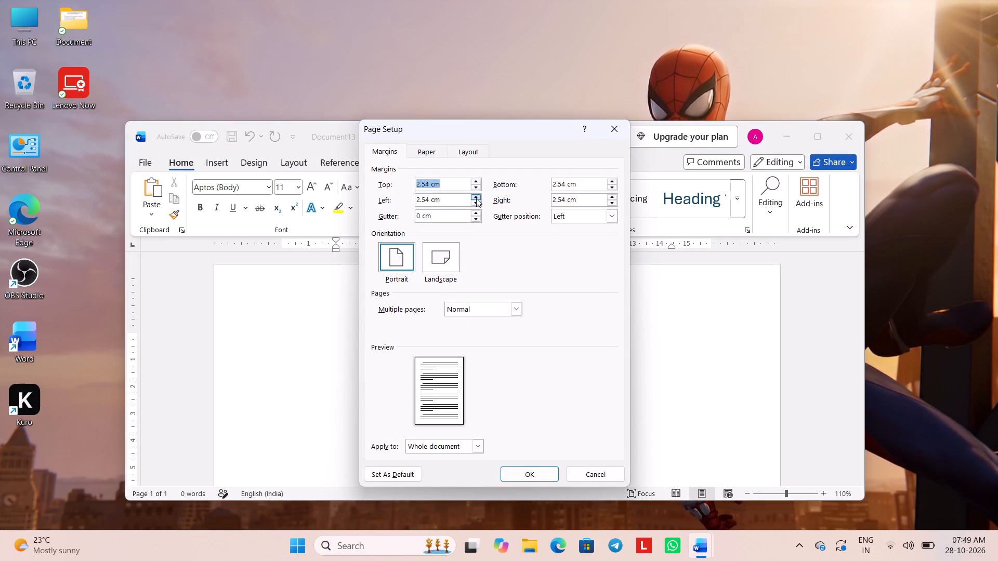
{"action": "left_click_drag", "start_coordinate": [453, 203], "coordinate": [392, 215]}
{"action": "key", "text": "BackSpace"}
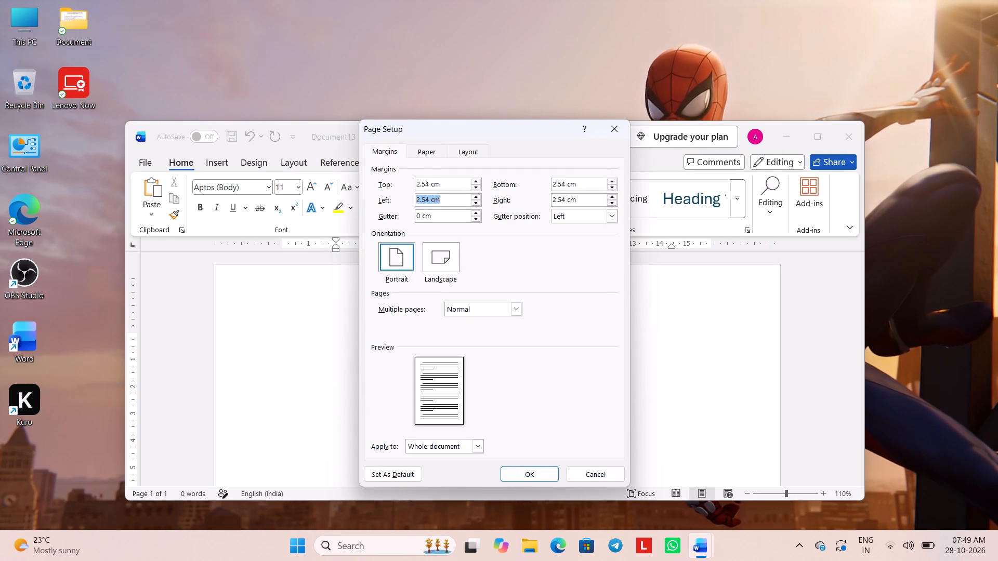
{"action": "key", "text": "3"}
{"action": "key", "text": "Return"}
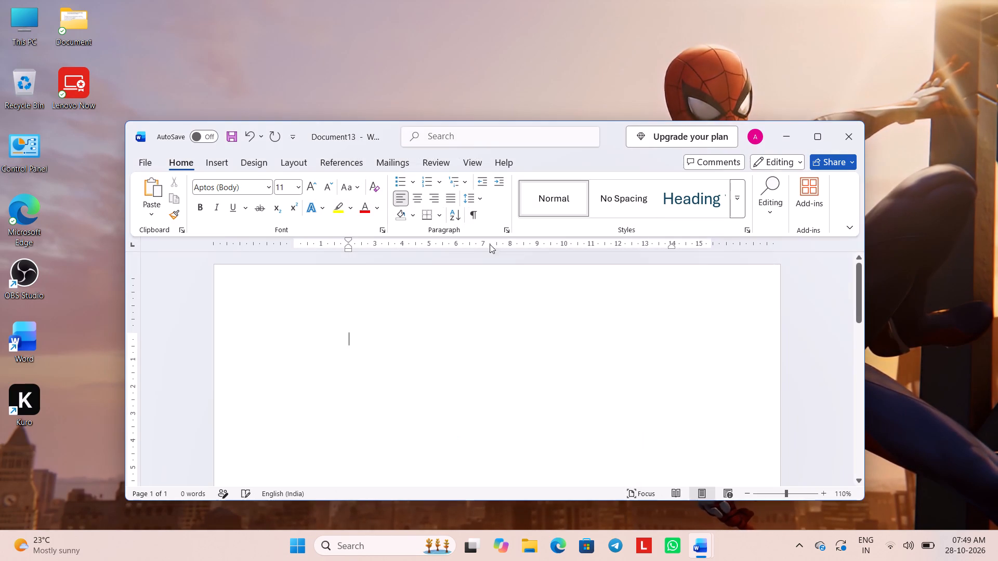
Remove the empty paragraph's left indent and move its right indent outward to just past 15 cm on the ruler.
{"action": "key", "text": "BackSpace"}
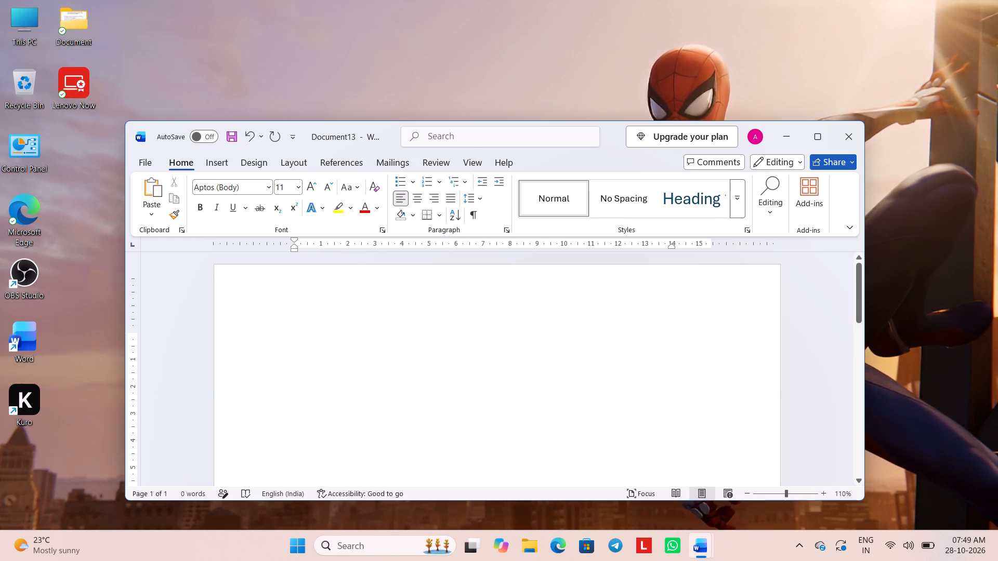
{"action": "key", "text": "ctrl+a"}
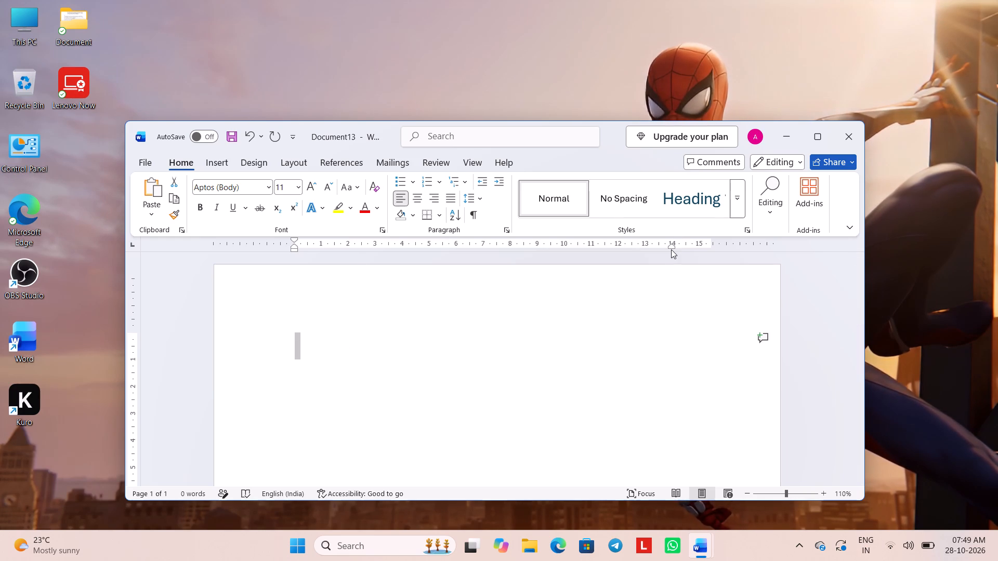
{"action": "left_click_drag", "start_coordinate": [670, 245], "coordinate": [706, 246]}
{"action": "left_click", "coordinate": [490, 333]}
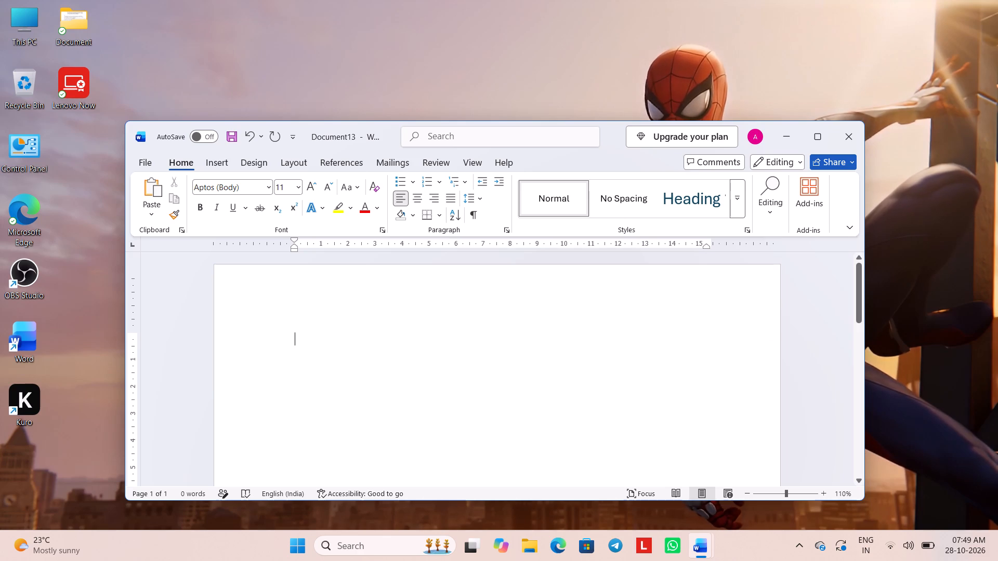
Open the font size value for editing at the start of the blank page.
{"action": "left_click", "coordinate": [290, 186]}
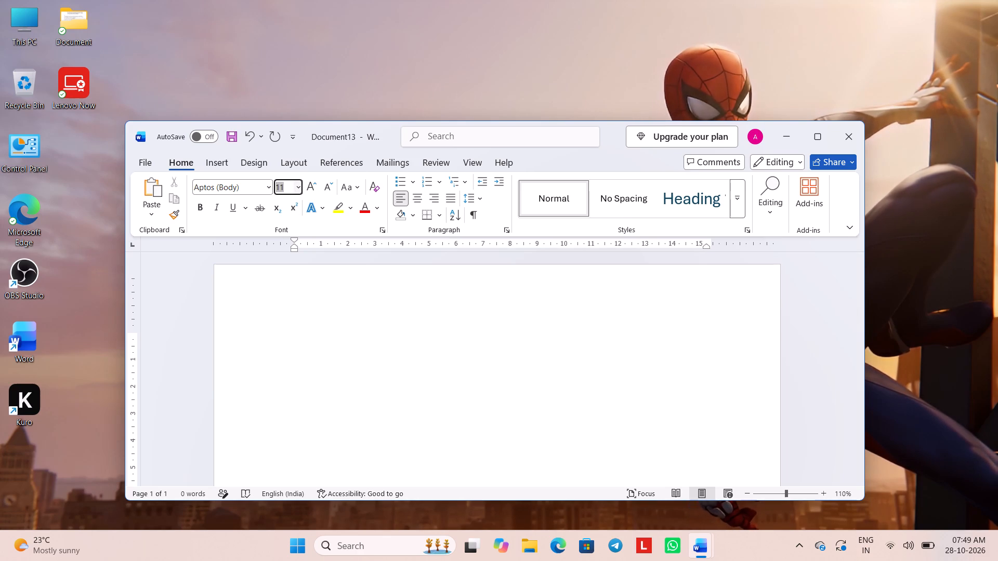
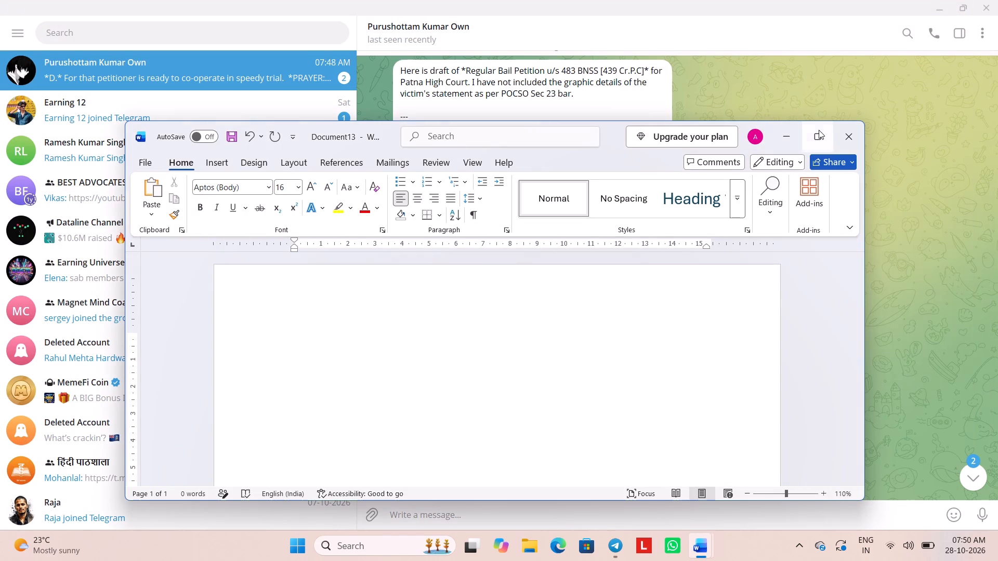
Maximize the new document's window and paste the copied text at the start of the blank page.
{"action": "left_click", "coordinate": [819, 130]}
{"action": "key", "text": "ctrl+v"}
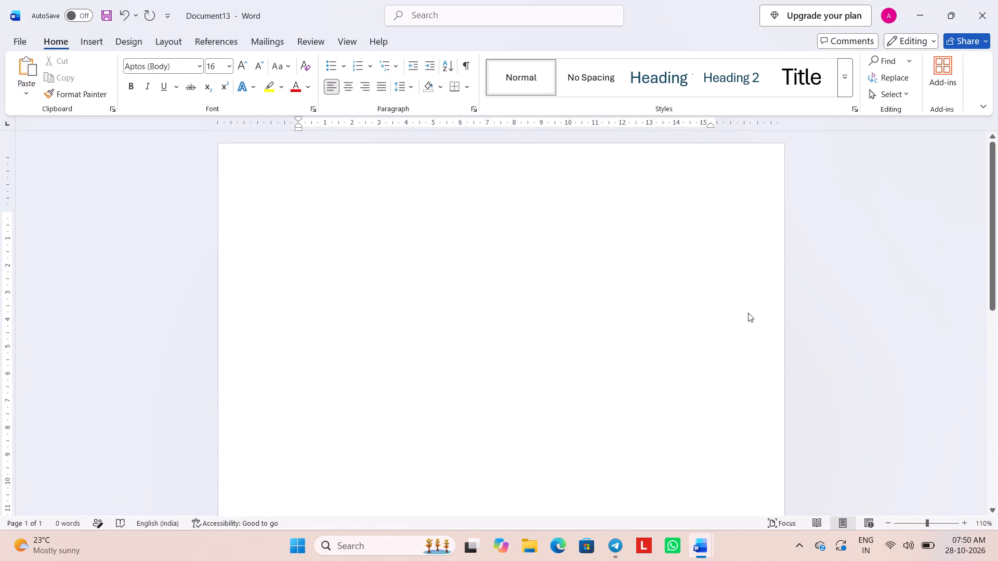
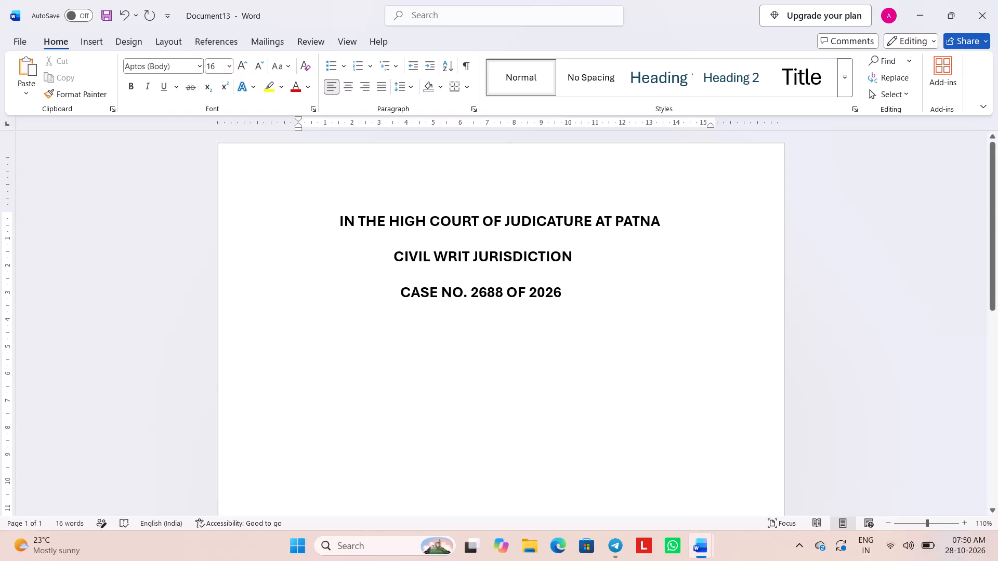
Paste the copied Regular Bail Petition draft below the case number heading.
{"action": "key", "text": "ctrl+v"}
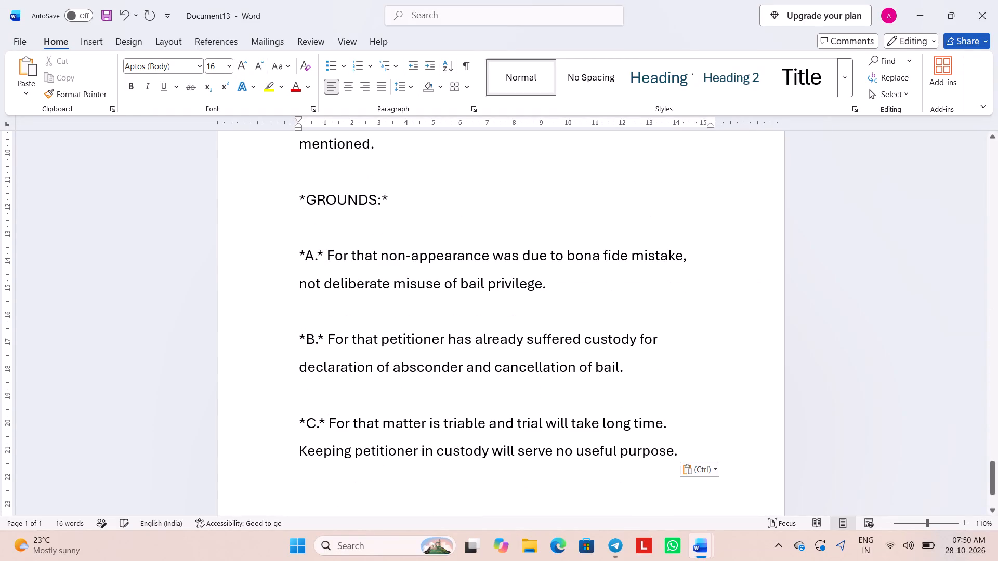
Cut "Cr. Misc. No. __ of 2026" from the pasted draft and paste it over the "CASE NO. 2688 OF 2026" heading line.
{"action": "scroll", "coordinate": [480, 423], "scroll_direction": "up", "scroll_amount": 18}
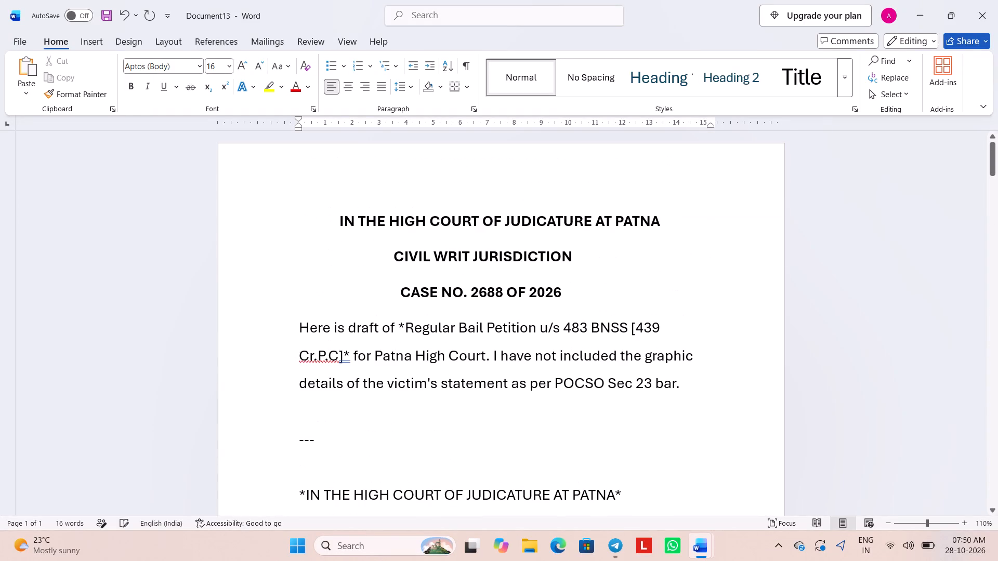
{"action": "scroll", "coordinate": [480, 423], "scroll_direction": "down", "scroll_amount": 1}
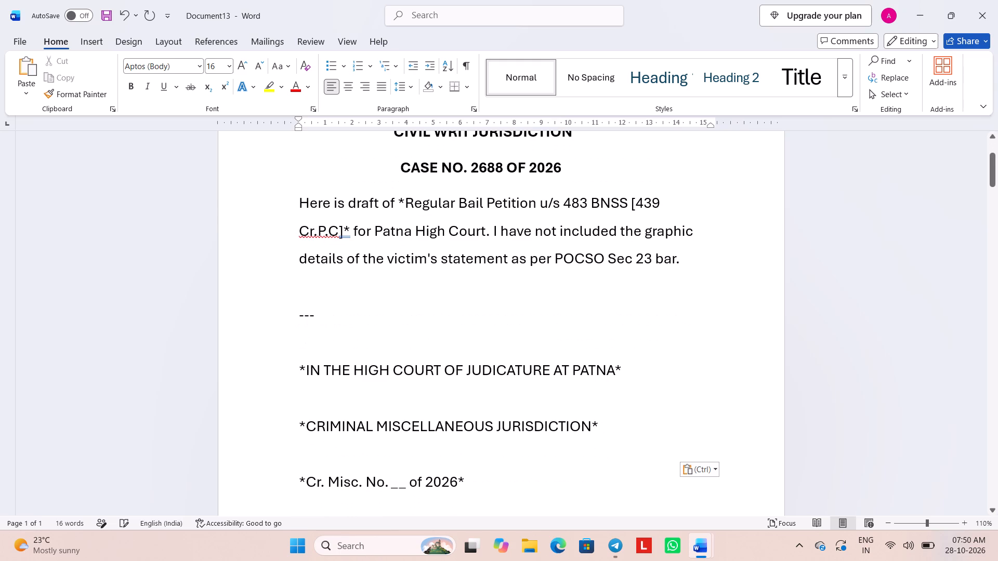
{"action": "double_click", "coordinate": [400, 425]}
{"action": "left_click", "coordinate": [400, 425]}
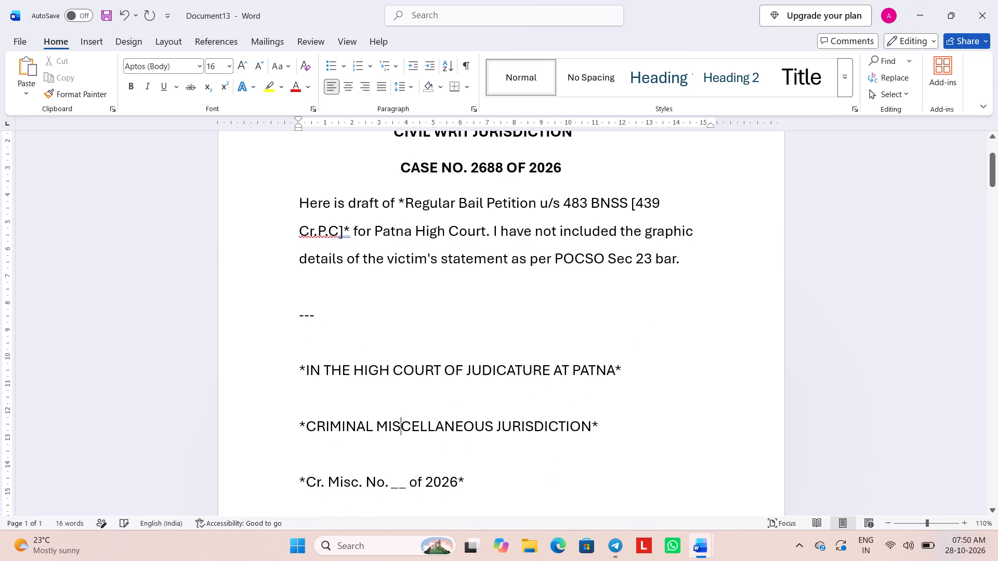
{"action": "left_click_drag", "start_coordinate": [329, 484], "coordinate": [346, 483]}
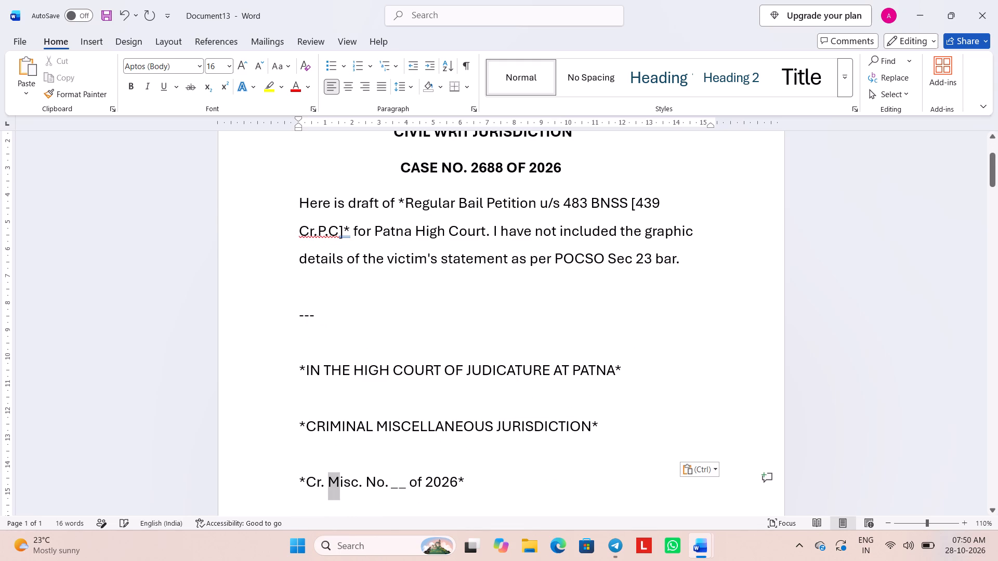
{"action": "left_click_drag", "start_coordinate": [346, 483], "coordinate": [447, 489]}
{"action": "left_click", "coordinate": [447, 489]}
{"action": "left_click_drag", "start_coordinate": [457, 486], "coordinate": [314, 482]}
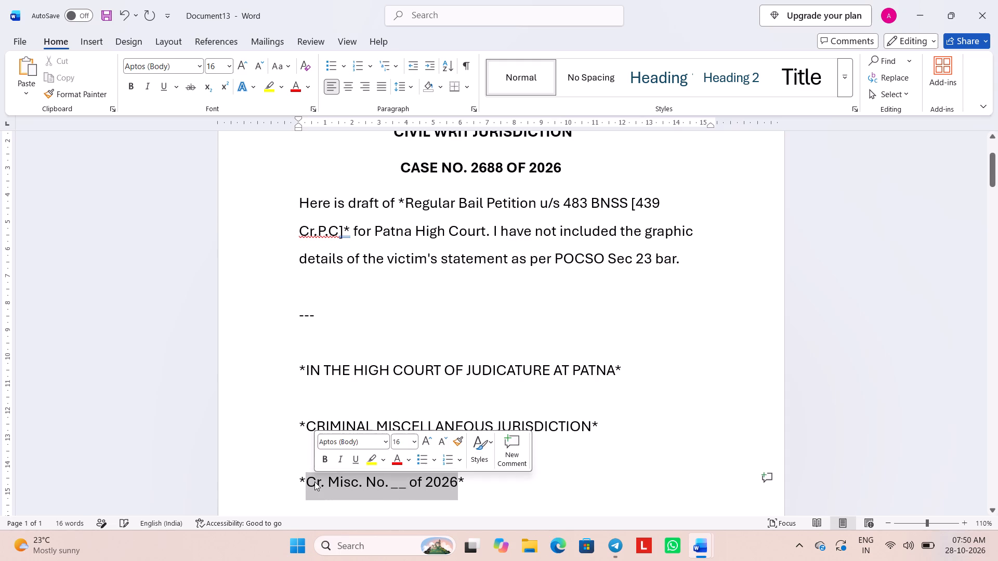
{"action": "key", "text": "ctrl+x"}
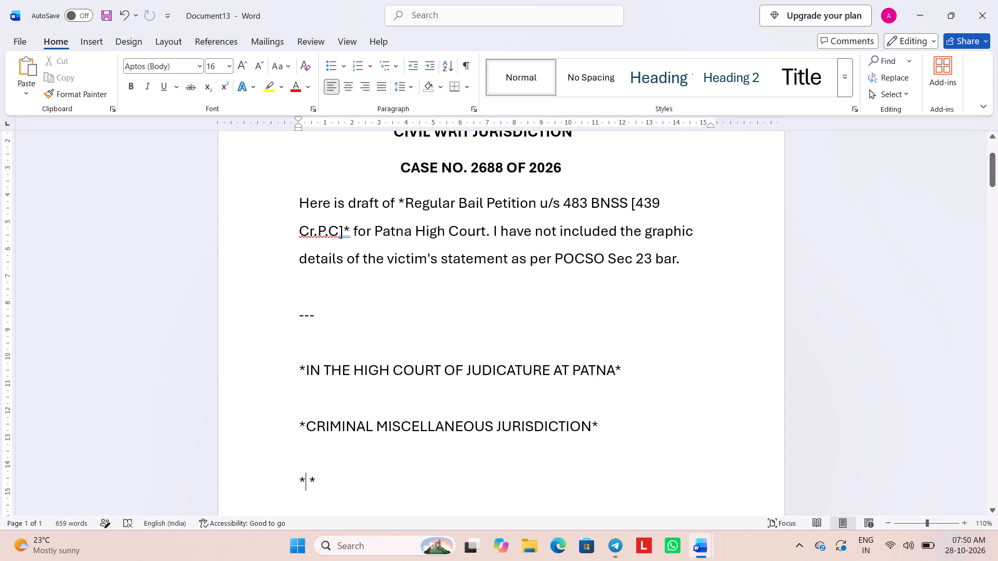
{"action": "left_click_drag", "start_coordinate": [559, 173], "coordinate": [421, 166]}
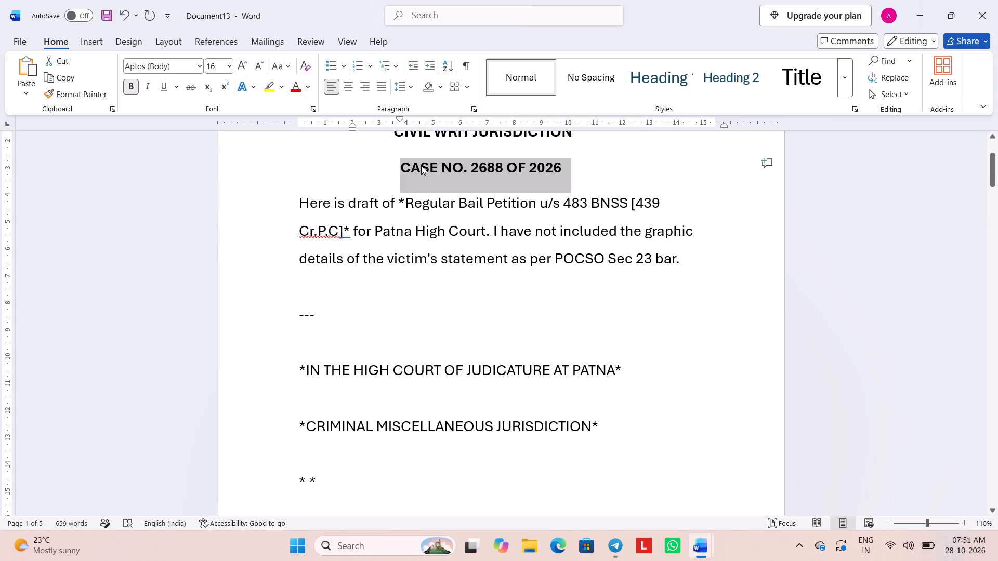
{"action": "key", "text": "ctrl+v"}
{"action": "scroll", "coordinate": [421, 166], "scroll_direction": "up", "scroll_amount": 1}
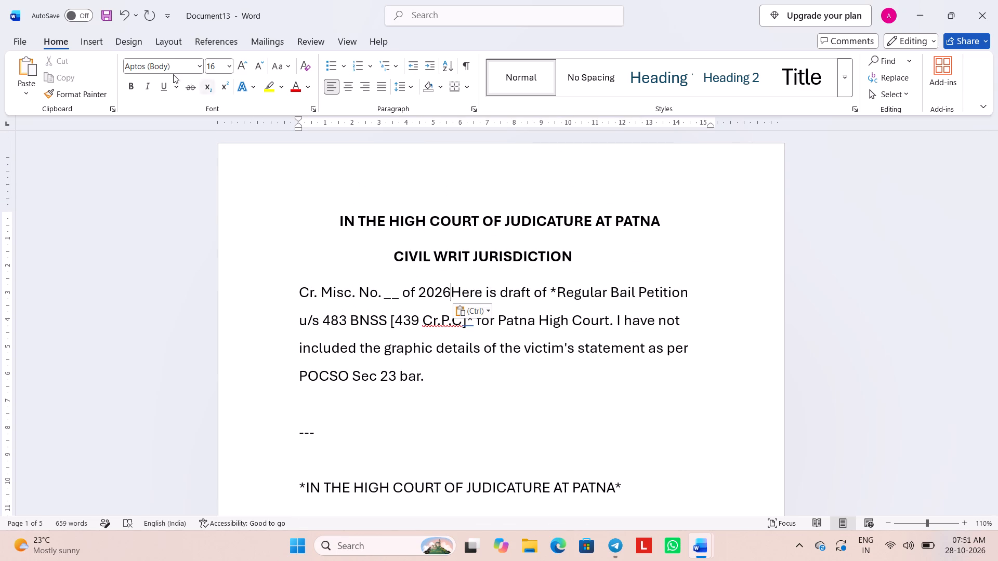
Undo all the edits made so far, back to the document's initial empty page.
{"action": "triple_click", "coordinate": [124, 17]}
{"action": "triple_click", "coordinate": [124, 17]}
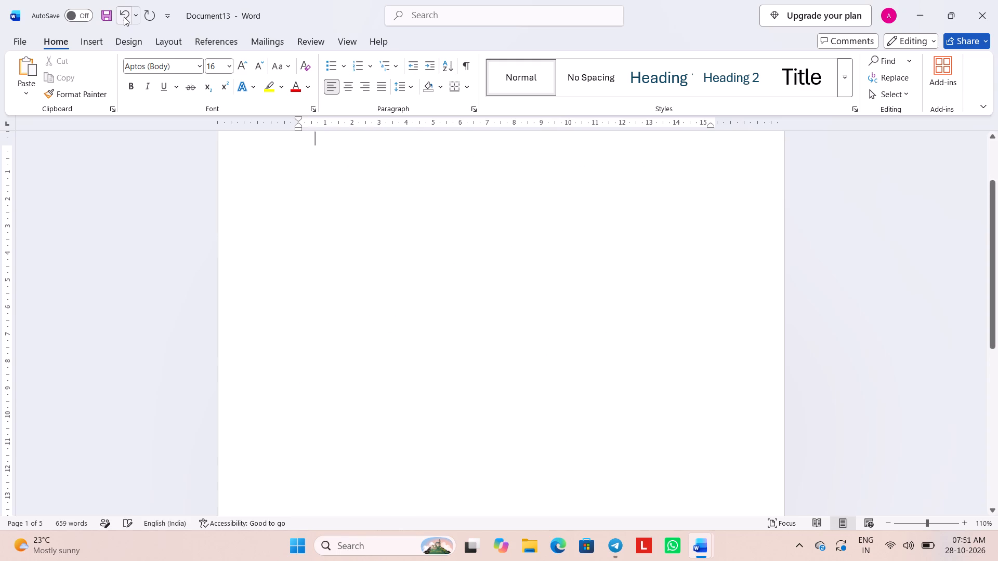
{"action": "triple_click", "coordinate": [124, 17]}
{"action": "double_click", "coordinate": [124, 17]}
Redo the undone edits one by one, starting with the 3 cm left margin and the removal of the paragraph's left indent.
{"action": "left_click", "coordinate": [157, 12]}
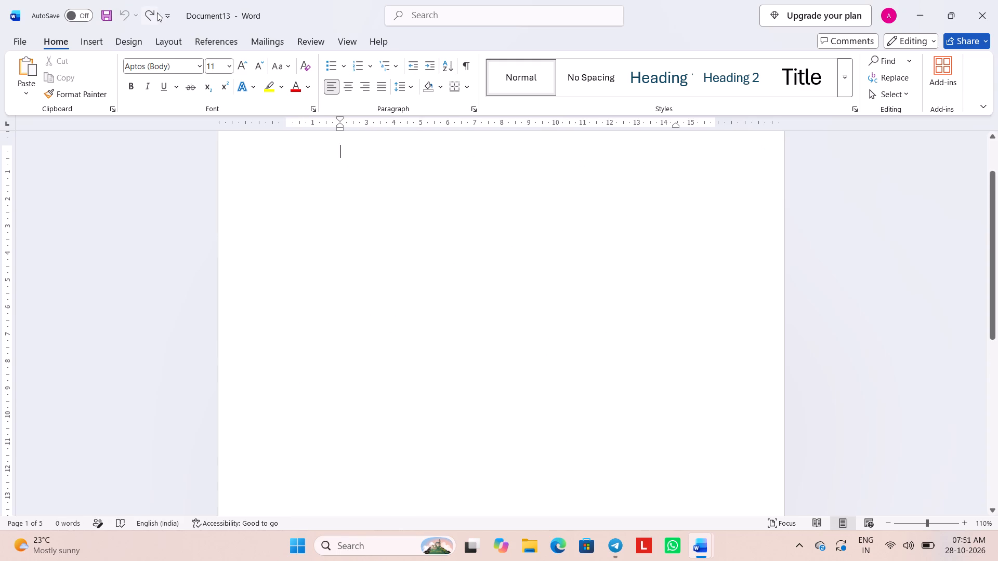
{"action": "left_click", "coordinate": [157, 12]}
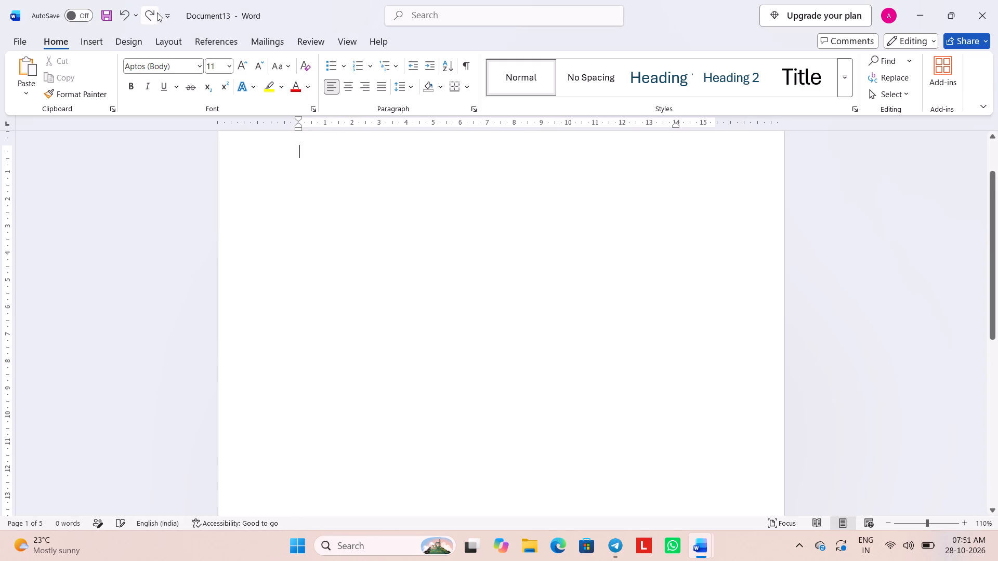
Redo the undone formatting edits, removing the paragraph's right indent and setting the font size to 16 pt.
{"action": "left_click", "coordinate": [157, 12]}
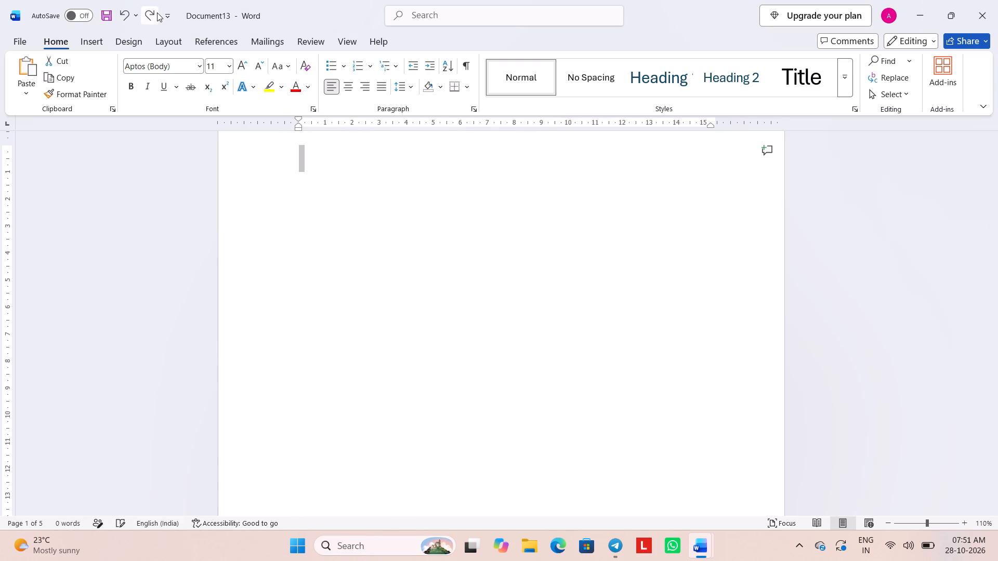
{"action": "left_click", "coordinate": [425, 272]}
{"action": "scroll", "coordinate": [425, 272], "scroll_direction": "up", "scroll_amount": 1}
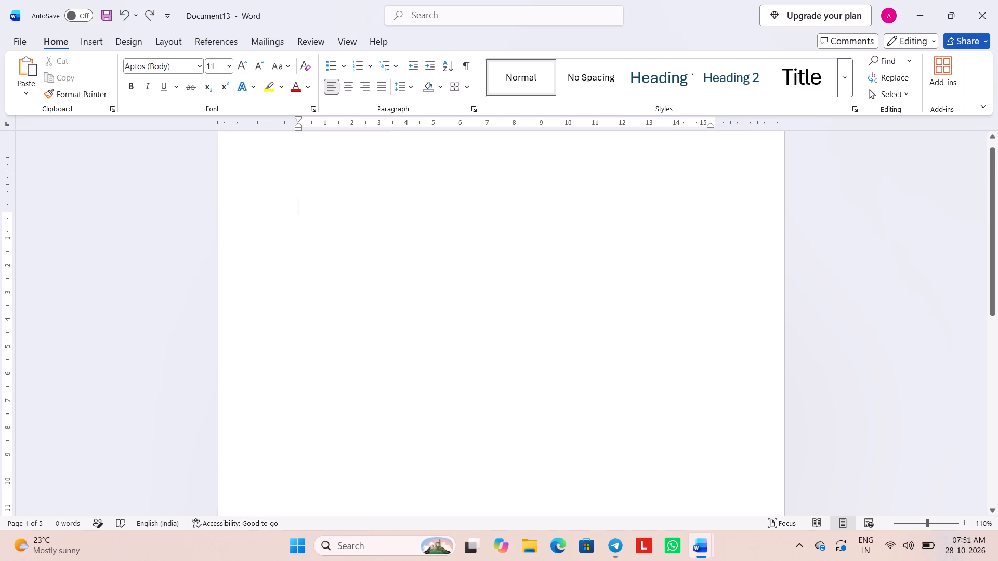
{"action": "scroll", "coordinate": [425, 272], "scroll_direction": "up", "scroll_amount": 1}
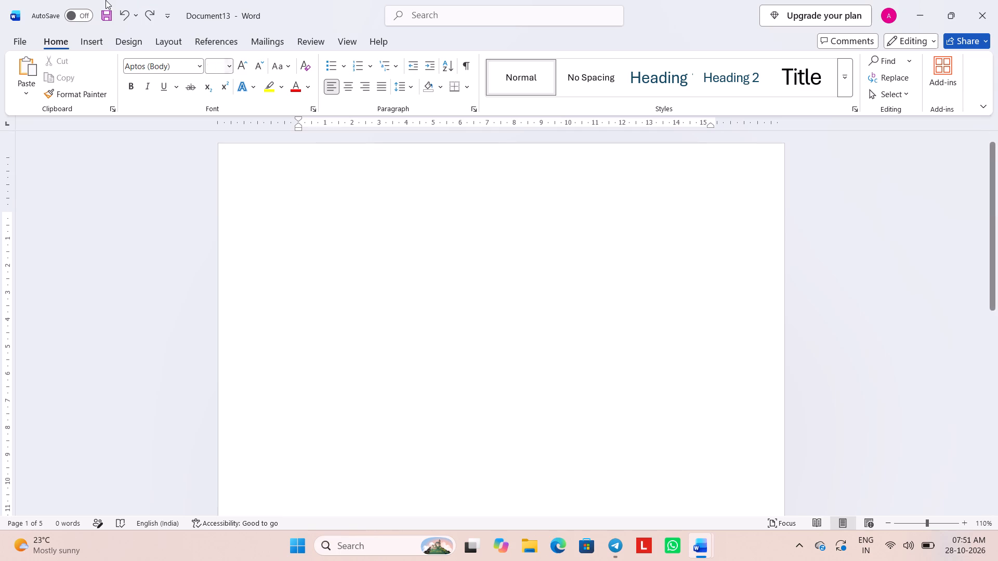
{"action": "left_click", "coordinate": [153, 17]}
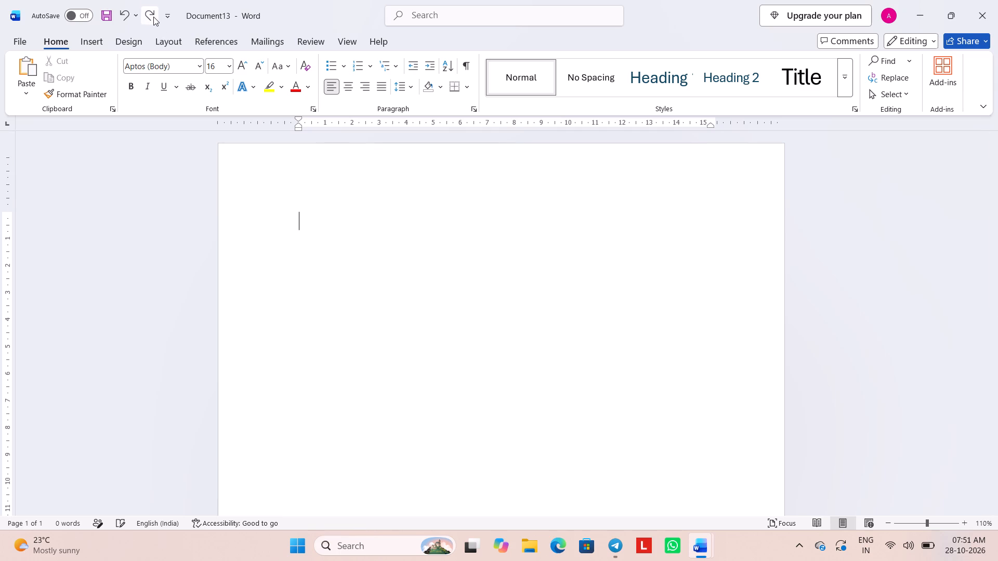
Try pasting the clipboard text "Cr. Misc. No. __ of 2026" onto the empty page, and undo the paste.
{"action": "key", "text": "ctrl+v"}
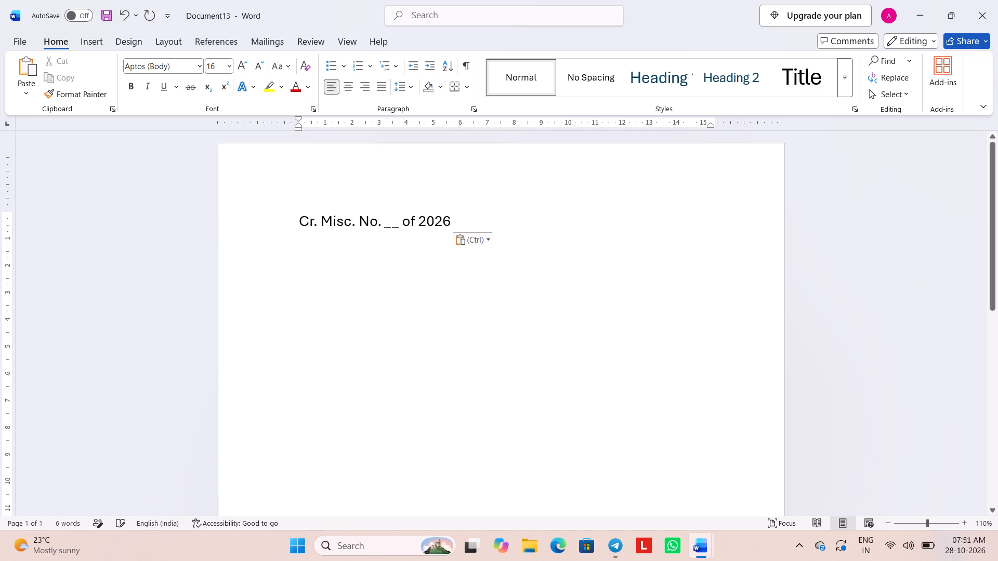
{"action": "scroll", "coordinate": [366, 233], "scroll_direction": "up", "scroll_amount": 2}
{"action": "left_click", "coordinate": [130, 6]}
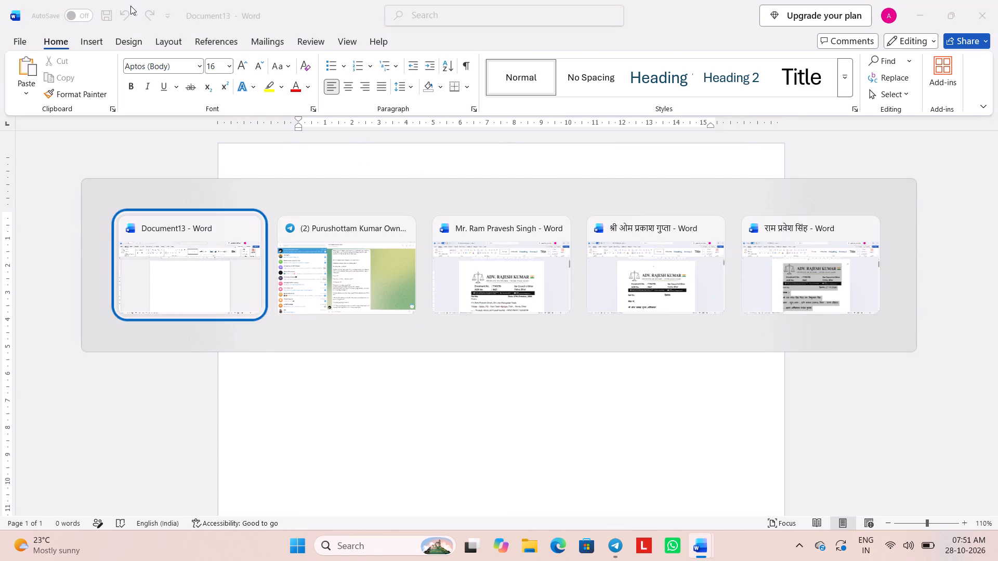
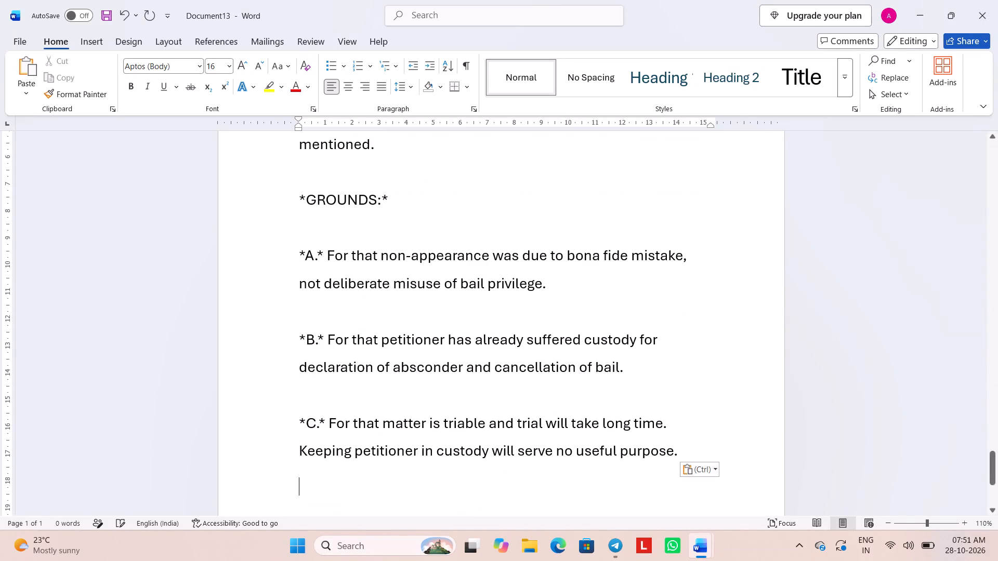
Delete the introductory draft note, the dashed separator and the leading asterisk above "IN THE HIGH COURT OF JUDICATURE AT PATNA".
{"action": "scroll", "coordinate": [497, 409], "scroll_direction": "up", "scroll_amount": 18}
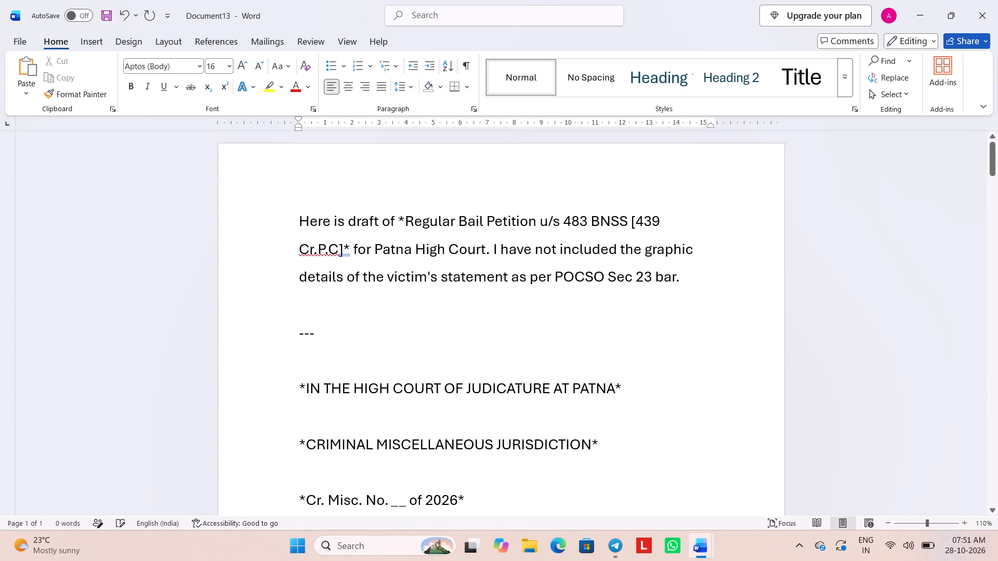
{"action": "left_click_drag", "start_coordinate": [307, 392], "coordinate": [289, 266]}
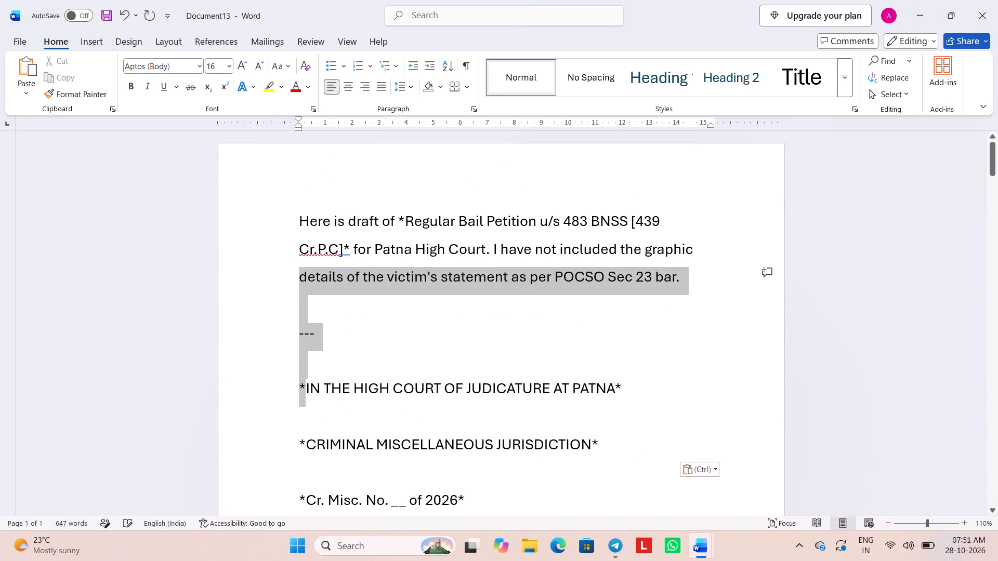
{"action": "left_click_drag", "start_coordinate": [289, 266], "coordinate": [290, 227]}
{"action": "key", "text": "BackSpace"}
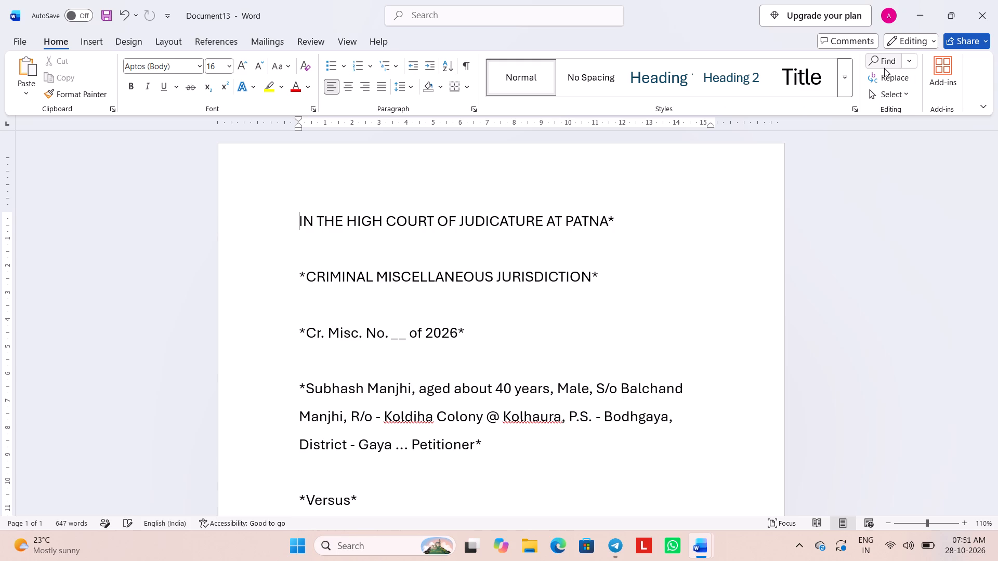
Replace every asterisk (*) in the document with nothing.
{"action": "left_click", "coordinate": [889, 85]}
{"action": "left_click", "coordinate": [887, 83]}
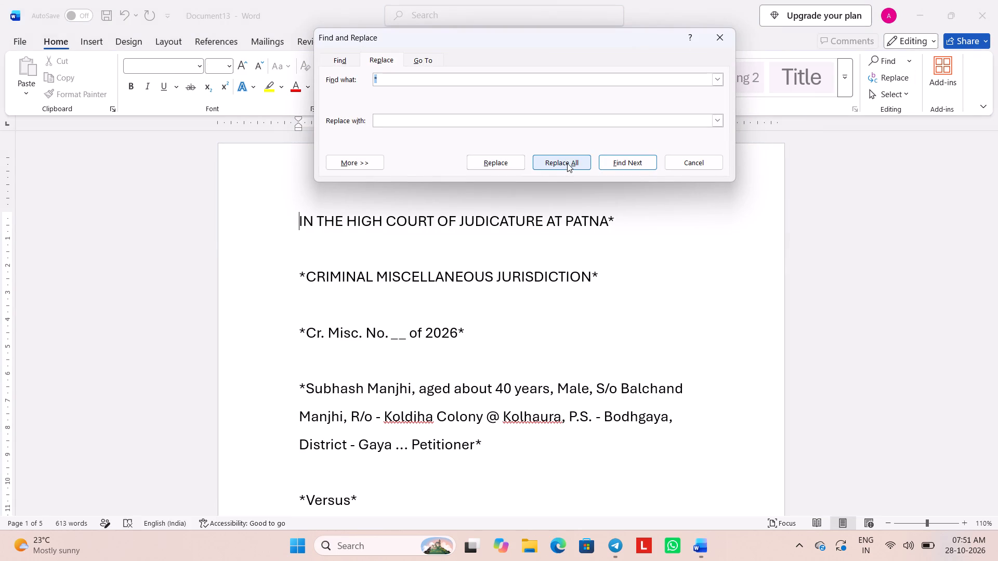
{"action": "left_click", "coordinate": [567, 163]}
{"action": "left_click", "coordinate": [593, 138]}
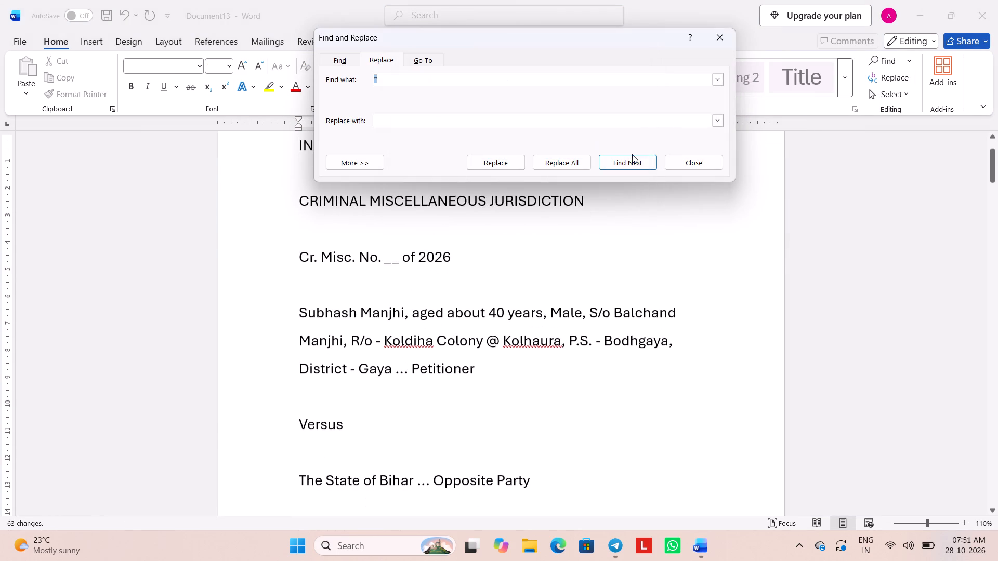
{"action": "left_click", "coordinate": [682, 168]}
{"action": "scroll", "coordinate": [682, 168], "scroll_direction": "up", "scroll_amount": 1}
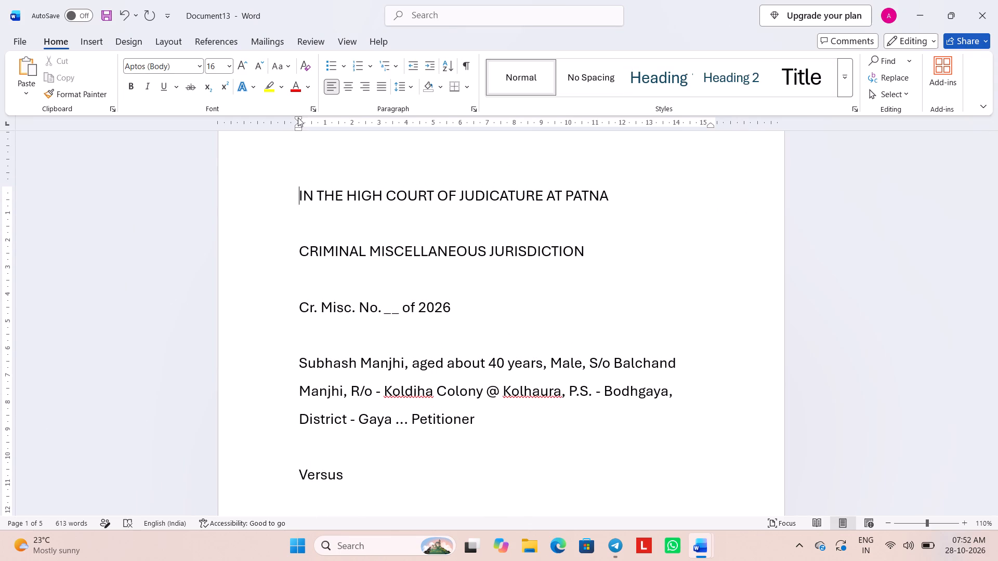
Indent the first line of the "IN THE HIGH COURT OF JUDICATURE AT PATNA" heading by about 1.8 cm.
{"action": "left_click_drag", "start_coordinate": [299, 118], "coordinate": [351, 118]}
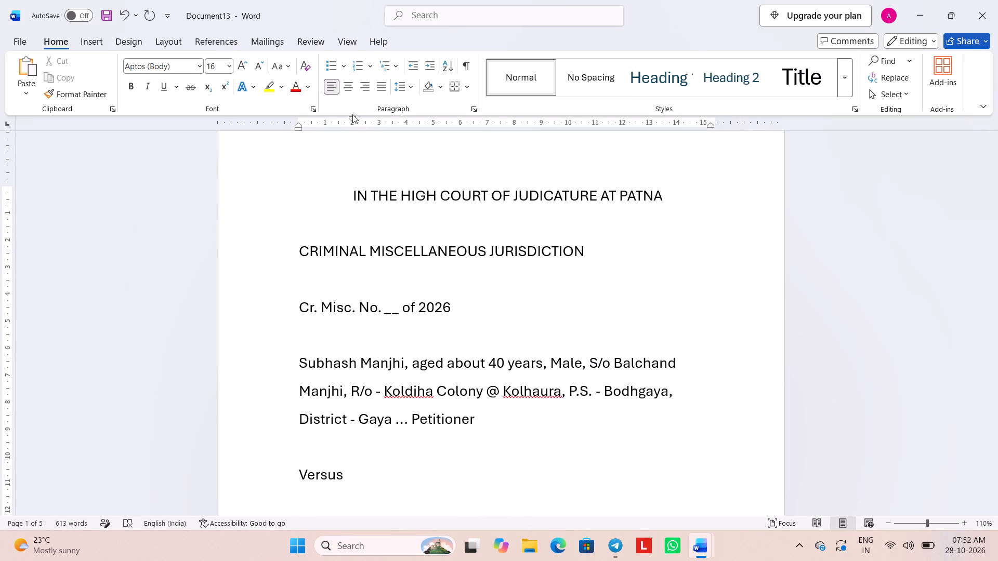
{"action": "left_click", "coordinate": [350, 117]}
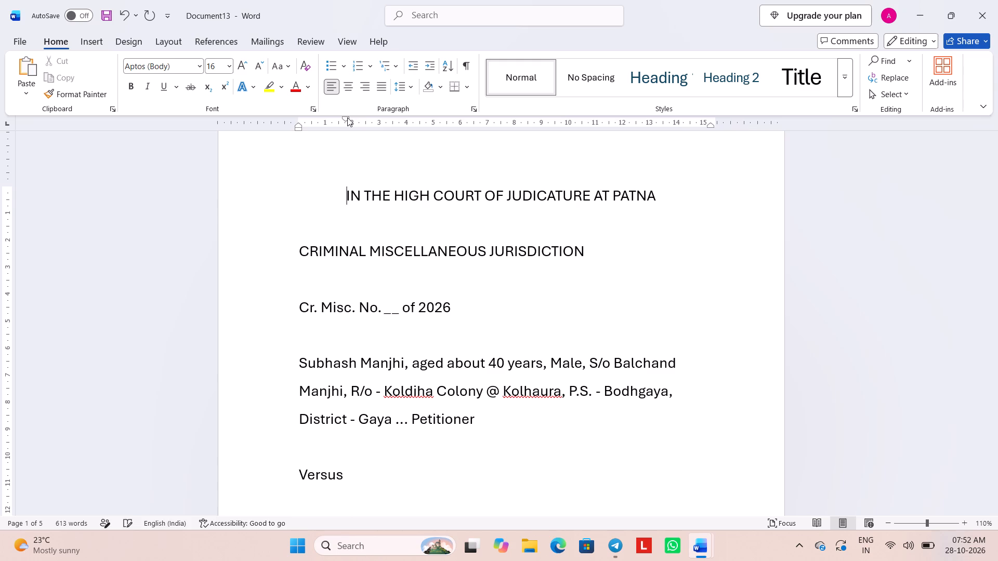
Remove the blank line above "CRIMINAL MISCELLANEOUS JURISDICTION" and set that heading's first-line indent to about 2 cm.
{"action": "left_click", "coordinate": [299, 260]}
{"action": "key", "text": "BackSpace"}
{"action": "key", "text": "BackSpace"}
{"action": "key", "text": "Return"}
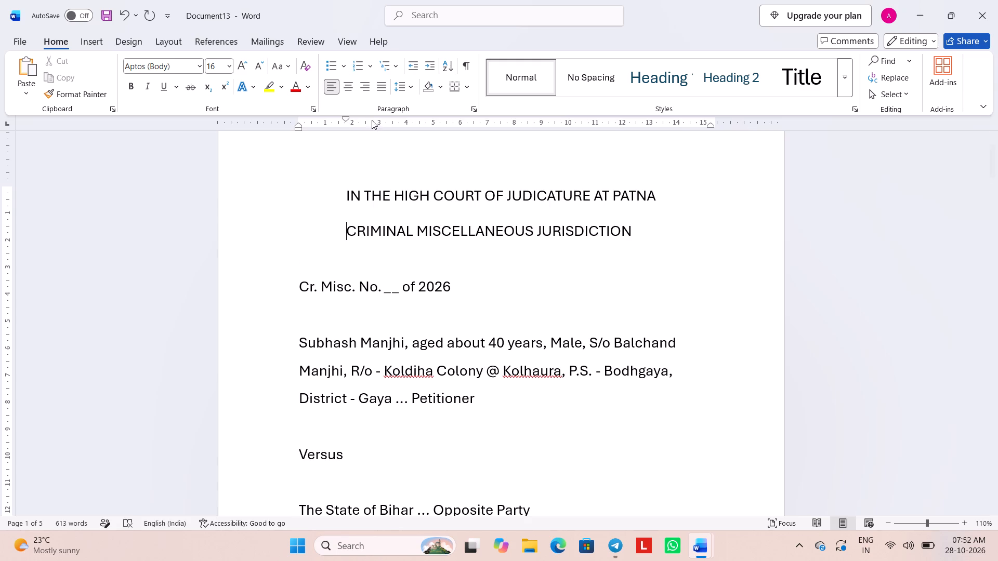
{"action": "left_click_drag", "start_coordinate": [347, 117], "coordinate": [353, 117]}
Remove the blank line above the "Cr. Misc. No." heading and indent its first line by about 3.5 cm.
{"action": "left_click", "coordinate": [293, 295]}
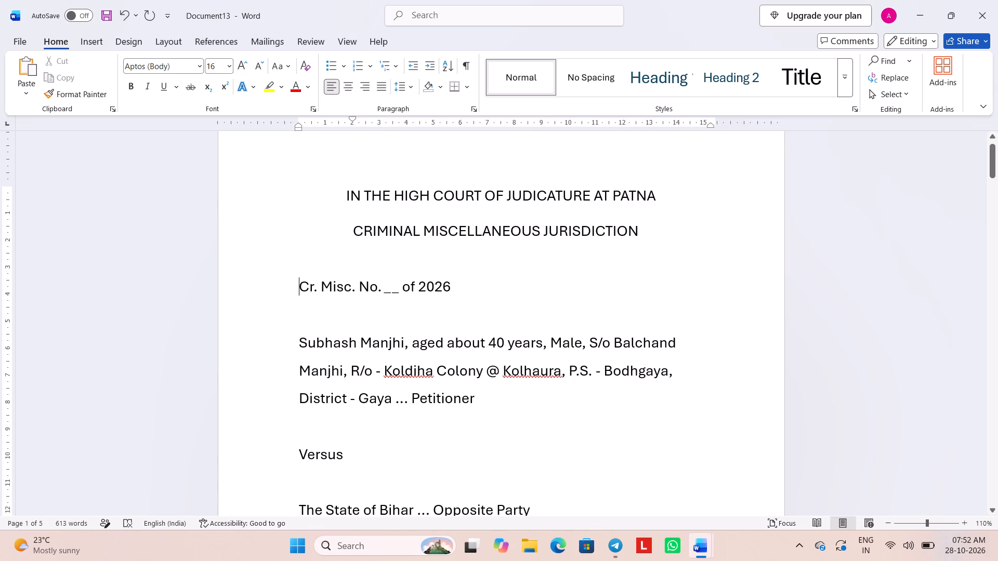
{"action": "key", "text": "BackSpace"}
{"action": "key", "text": "BackSpace"}
{"action": "key", "text": "Return"}
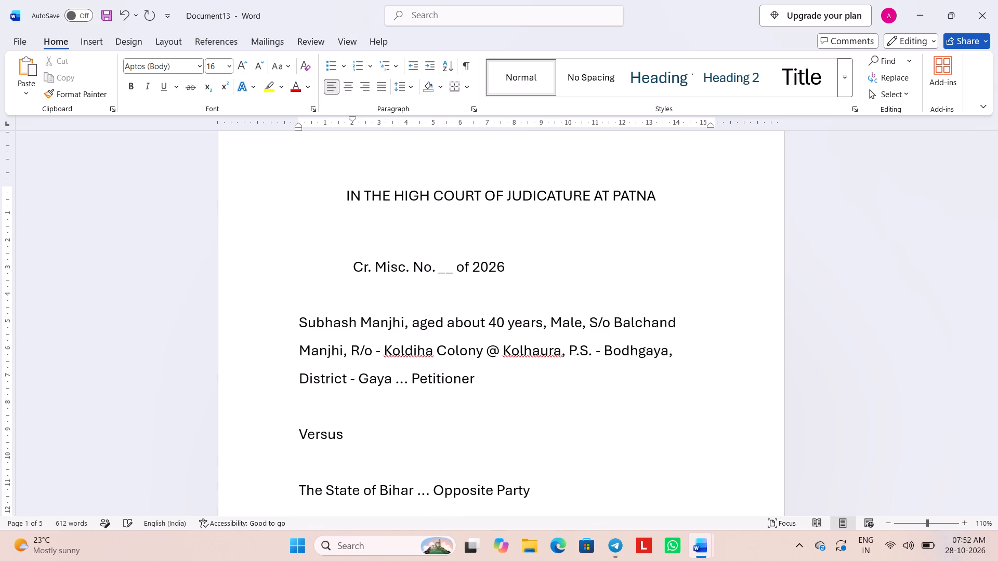
{"action": "left_click_drag", "start_coordinate": [351, 118], "coordinate": [396, 107]}
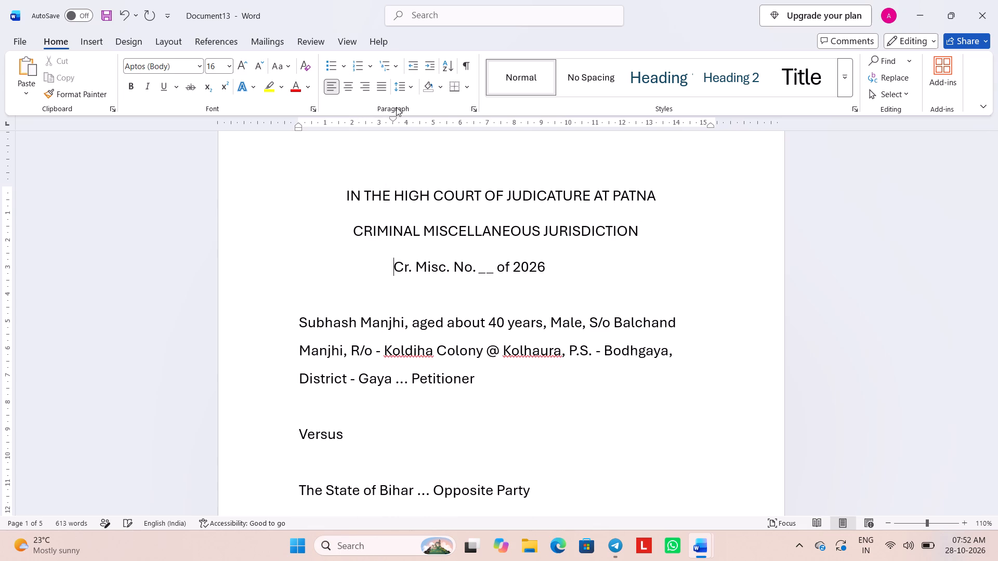
Replace the short number blank after "Cr. Misc. No." with a longer one of nine underscores.
{"action": "left_click", "coordinate": [491, 272]}
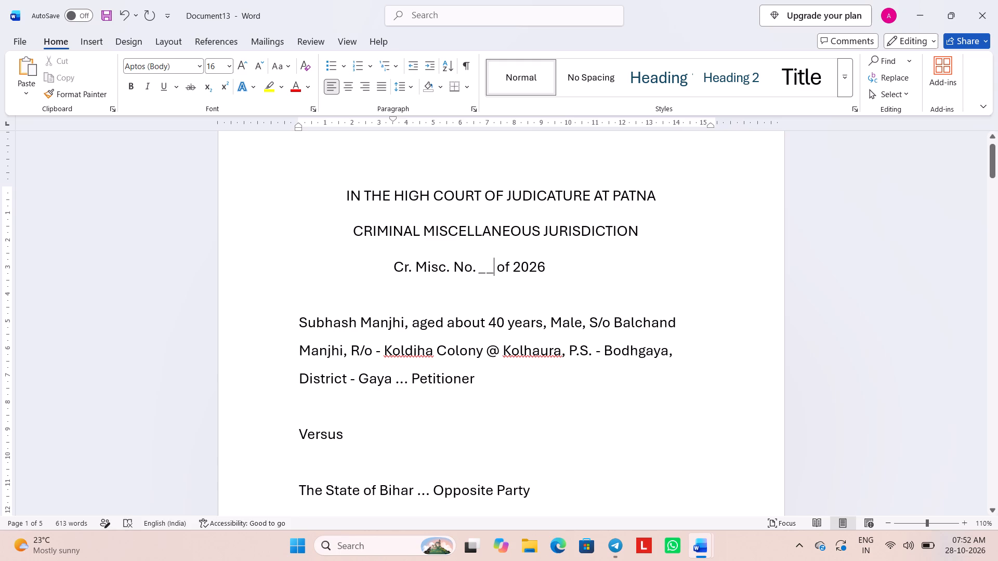
{"action": "key", "text": "BackSpace"}
{"action": "type", "text": "__"}
{"action": "key", "text": "BackSpace"}
{"action": "key", "text": "BackSpace"}
{"action": "key", "text": "BackSpace"}
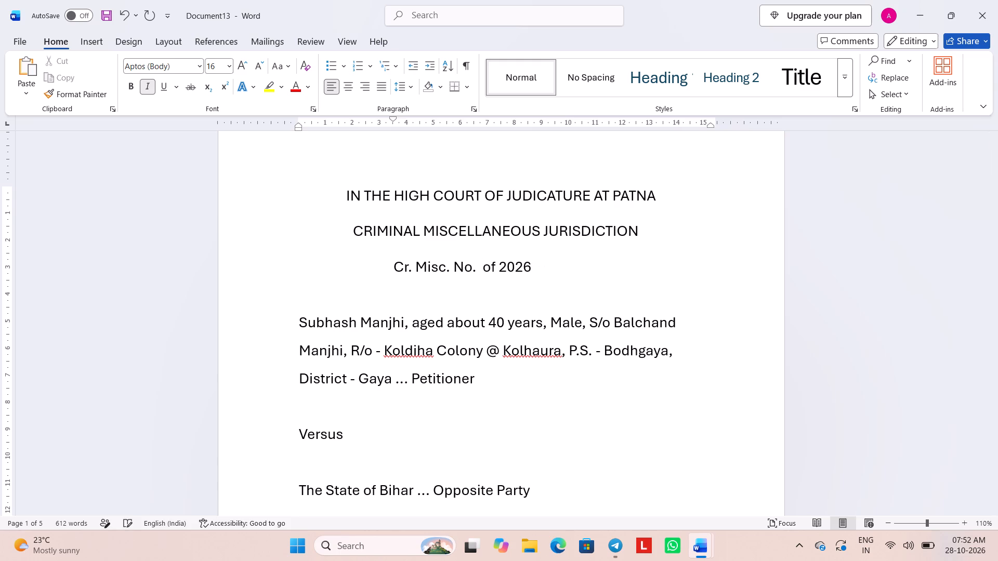
{"action": "key", "text": "BackSpace"}
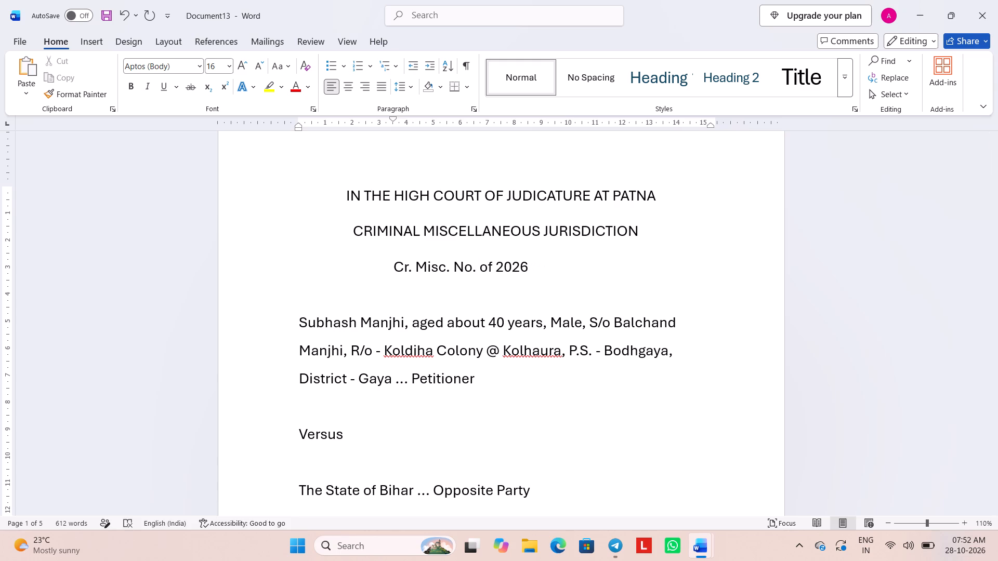
{"action": "type", "text": "_________"}
Insert about twenty spaces after "District - Gaya" to move "... Petitioner" toward the line's right end.
{"action": "scroll", "coordinate": [469, 295], "scroll_direction": "down", "scroll_amount": 1}
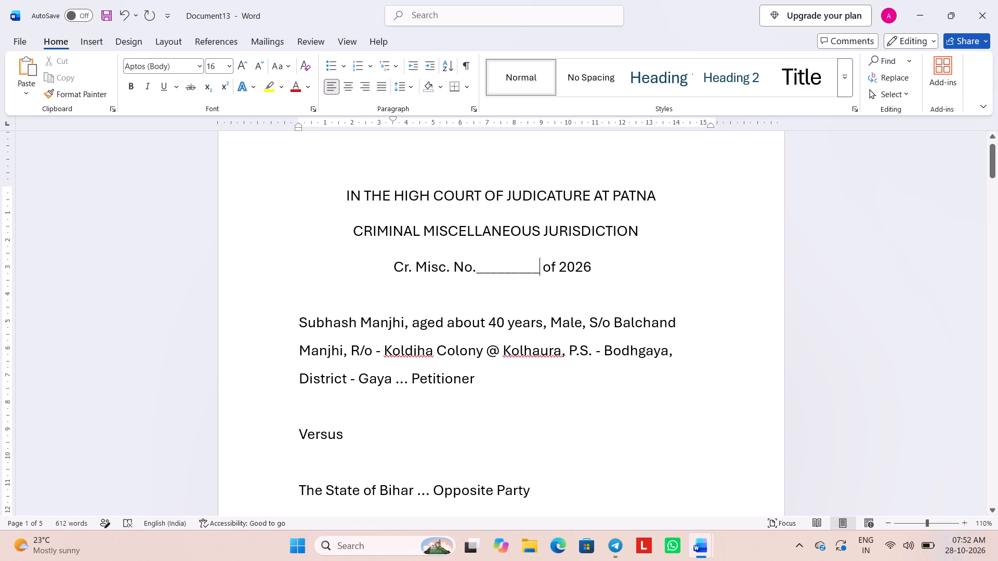
{"action": "scroll", "coordinate": [469, 295], "scroll_direction": "down", "scroll_amount": 1}
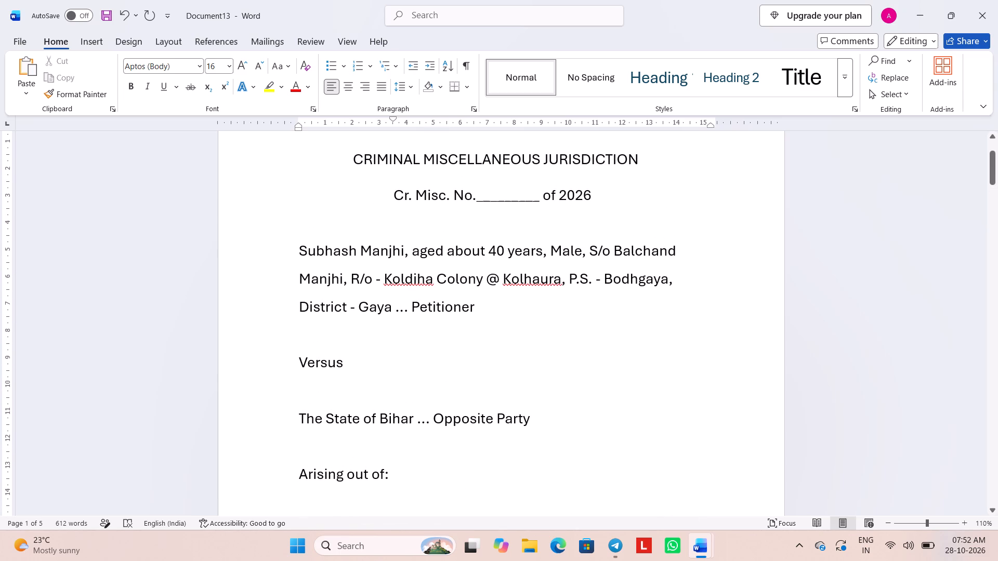
{"action": "left_click", "coordinate": [396, 309]}
{"action": "key", "text": "space"}
{"action": "key", "text": "space"}
{"action": "key", "text": "space"}
{"action": "key", "text": "space"}
{"action": "key", "text": "space"}
{"action": "key", "text": "space"}
{"action": "key", "text": "space"}
{"action": "key", "text": "space"}
{"action": "key", "text": "space"}
{"action": "key", "text": "space"}
{"action": "key", "text": "space"}
{"action": "key", "text": "space"}
{"action": "key", "text": "space"}
{"action": "key", "text": "space"}
{"action": "key", "text": "space"}
{"action": "key", "text": "space"}
{"action": "key", "text": "space"}
{"action": "key", "text": "space"}
{"action": "key", "text": "space"}
{"action": "key", "text": "space"}
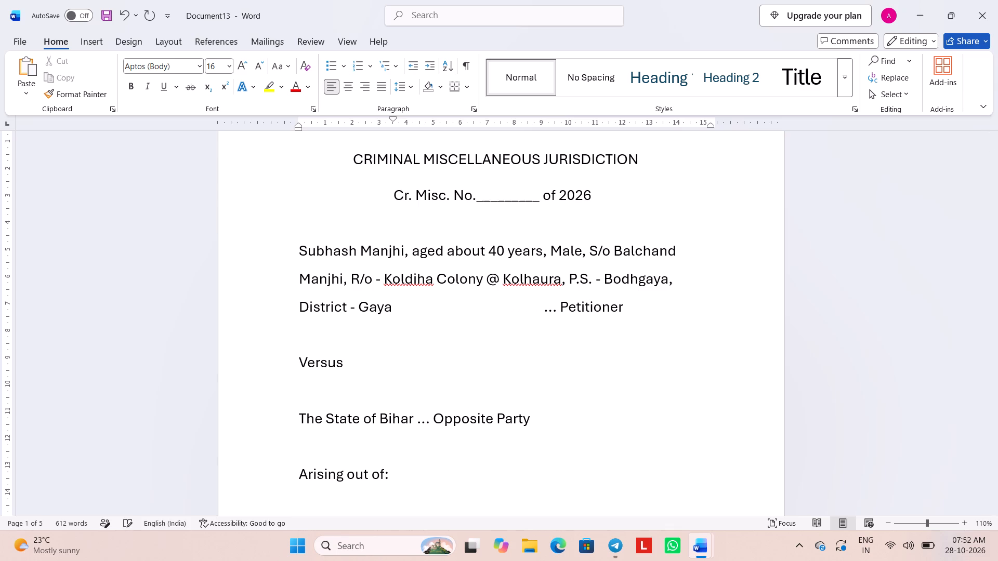
Add nine dots to the leader before "Petitioner" and insert four more spaces in front of the dots.
{"action": "type", "text": "........."}
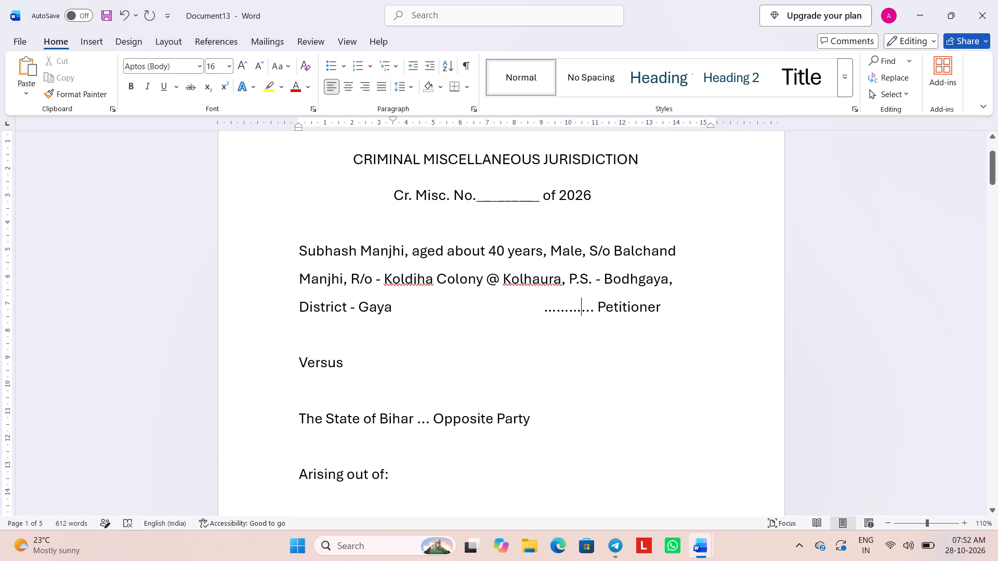
{"action": "key", "text": "space"}
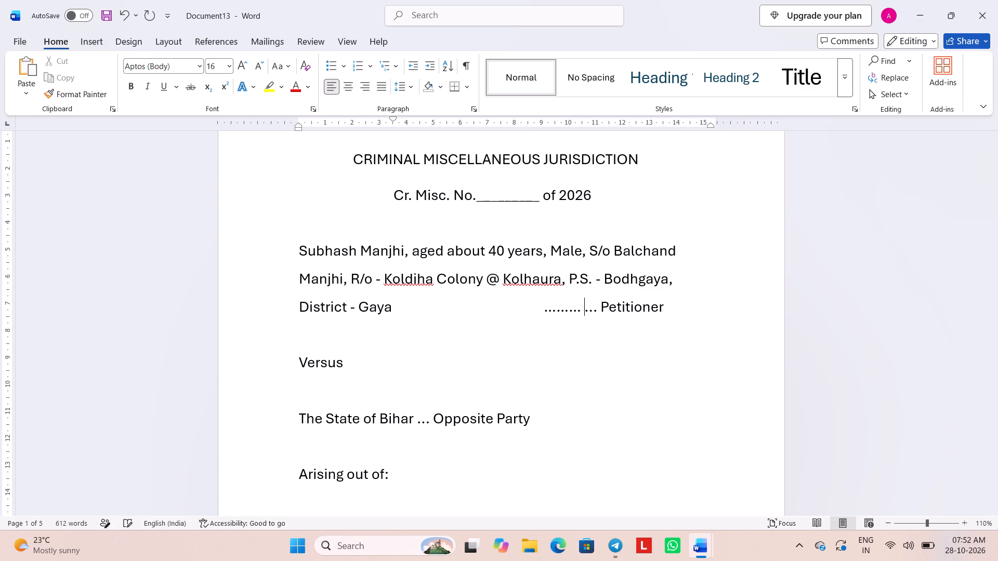
{"action": "key", "text": "BackSpace"}
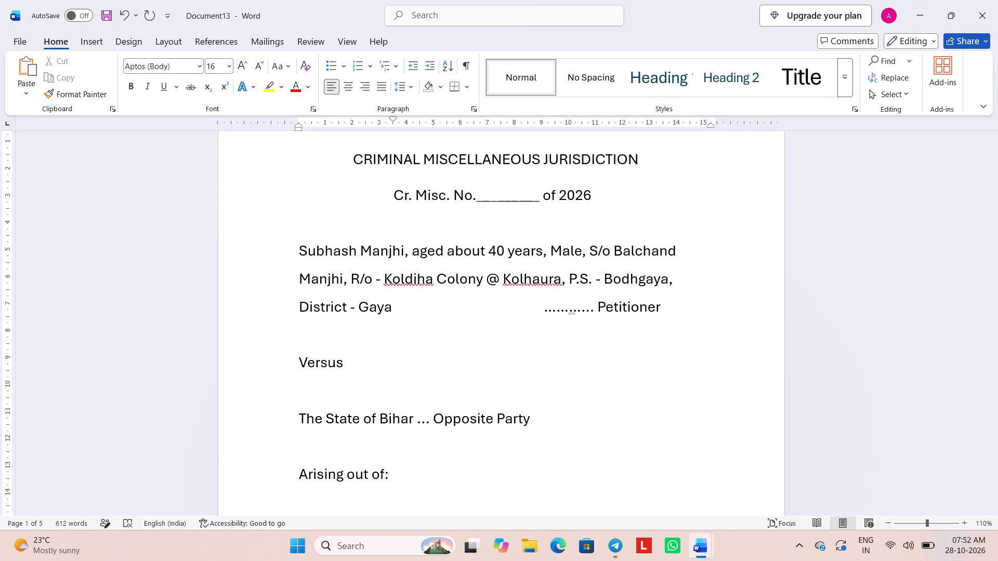
{"action": "key", "text": "Left"}
{"action": "key", "text": "Left"}
{"action": "key", "text": "Left"}
{"action": "key", "text": "Left"}
{"action": "key", "text": "space"}
{"action": "key", "text": "space"}
{"action": "key", "text": "space"}
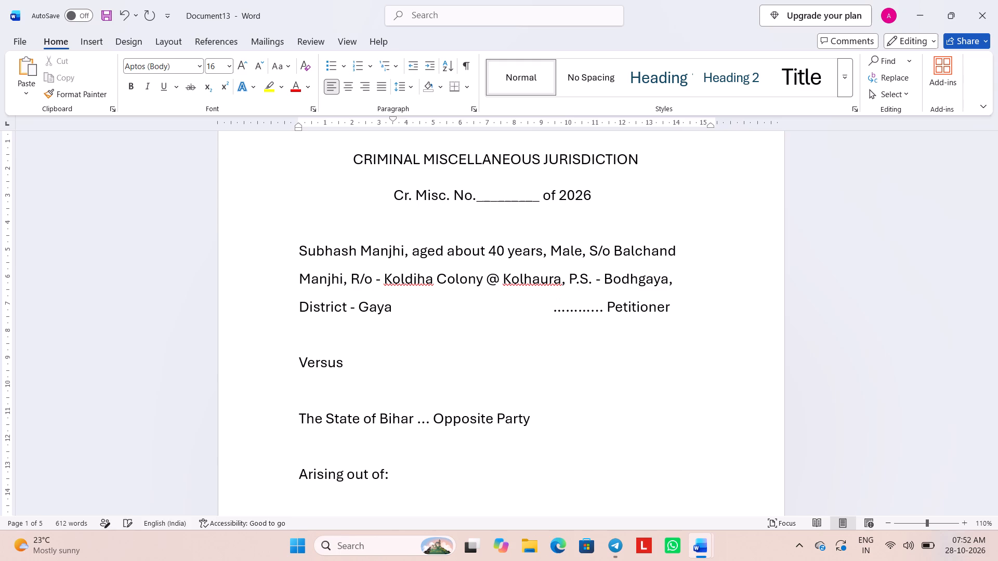
{"action": "key", "text": "space"}
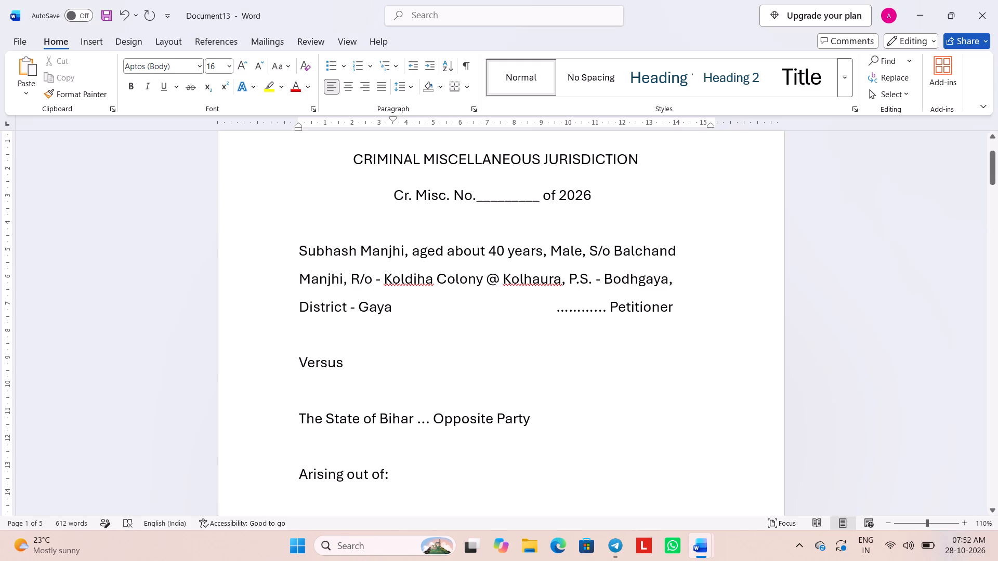
Remove the blank line above "Versus" and make it a separate paragraph with the 3.5 cm first-line indent.
{"action": "scroll", "coordinate": [513, 349], "scroll_direction": "down", "scroll_amount": 1}
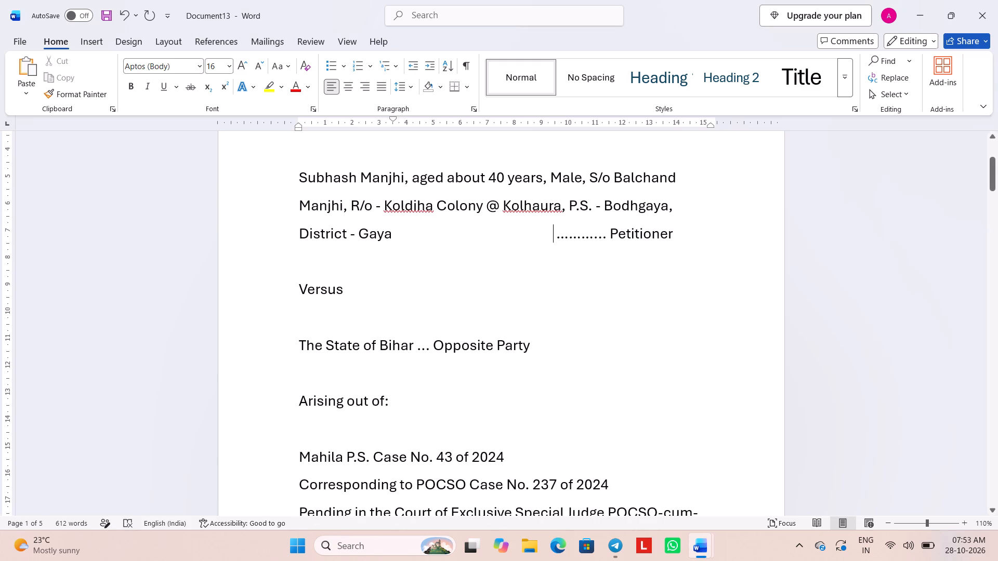
{"action": "left_click", "coordinate": [295, 300]}
{"action": "key", "text": "BackSpace"}
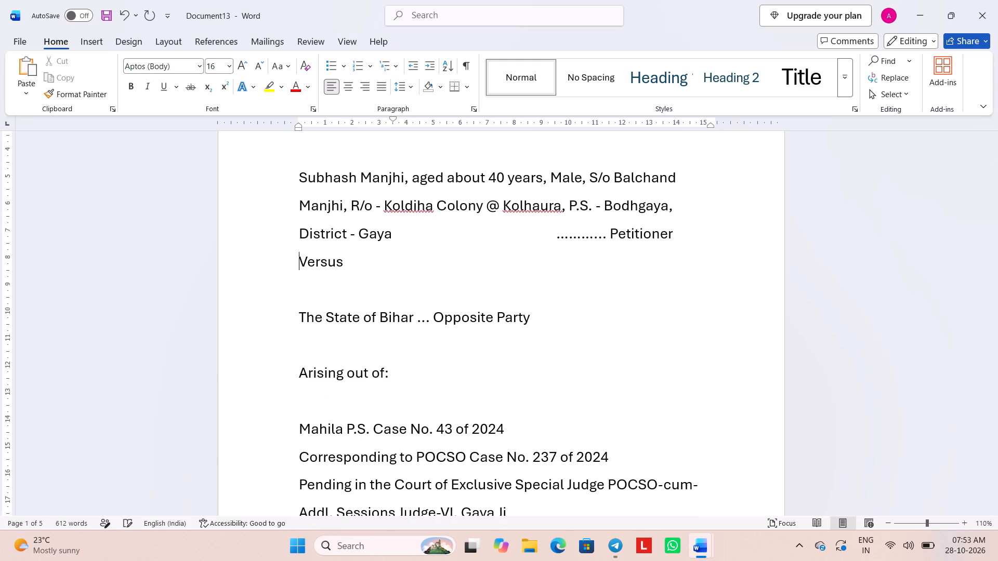
{"action": "key", "text": "BackSpace"}
{"action": "key", "text": "Return"}
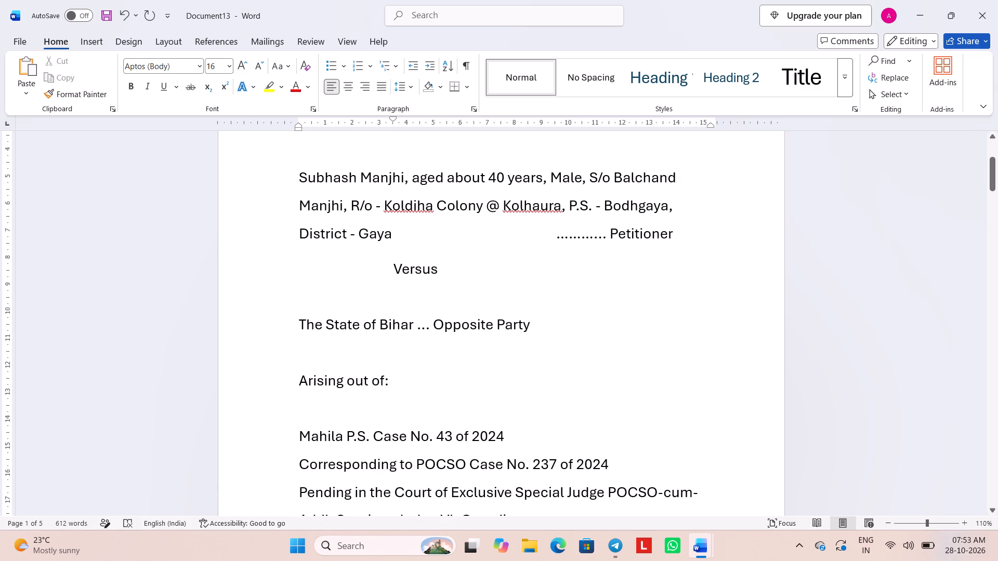
Remove the blank line between "Versus" and "The State of Bihar".
{"action": "left_click", "coordinate": [297, 332]}
{"action": "key", "text": "BackSpace"}
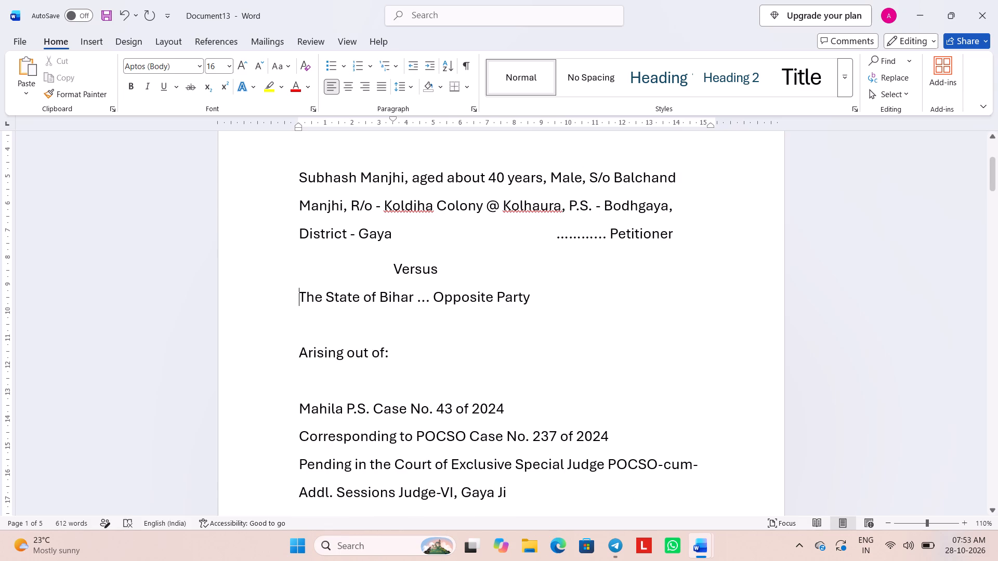
Insert spaces after "The State of Bihar" to move "... Opposite Party" toward the line's right end.
{"action": "left_click", "coordinate": [414, 300]}
{"action": "key", "text": "space"}
{"action": "key", "text": "space"}
{"action": "key", "text": "space"}
{"action": "key", "text": "space"}
{"action": "key", "text": "space"}
{"action": "key", "text": "space"}
{"action": "key", "text": "space"}
{"action": "key", "text": "space"}
{"action": "key", "text": "space"}
{"action": "key", "text": "space"}
{"action": "key", "text": "space"}
{"action": "key", "text": "space"}
{"action": "key", "text": "space"}
{"action": "key", "text": "space"}
{"action": "key", "text": "space"}
{"action": "key", "text": "space"}
{"action": "key", "text": "space"}
{"action": "key", "text": "space"}
{"action": "key", "text": "space"}
{"action": "key", "text": "space"}
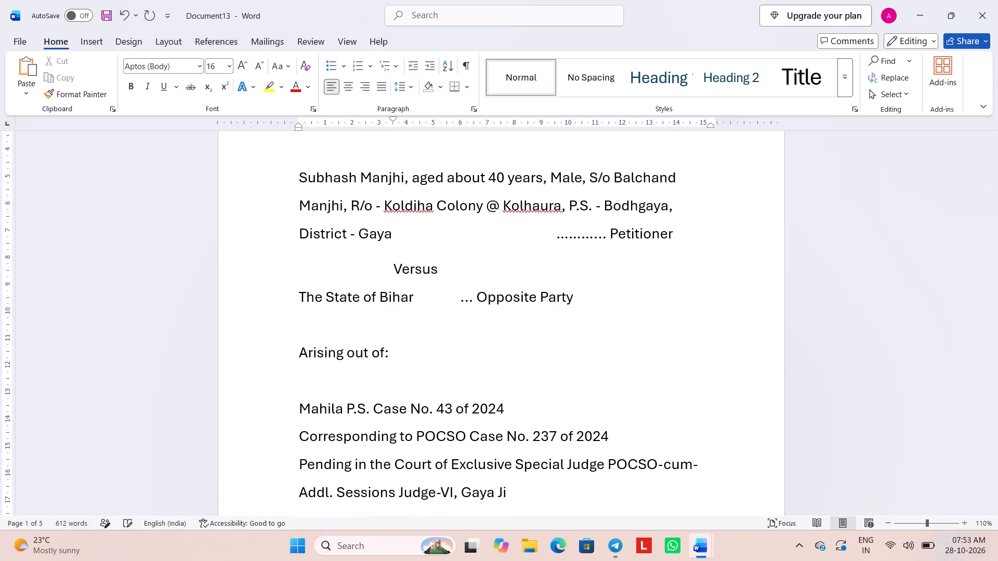
{"action": "key", "text": "space"}
{"action": "key", "text": "space"}
{"action": "key", "text": "space"}
{"action": "key", "text": "space"}
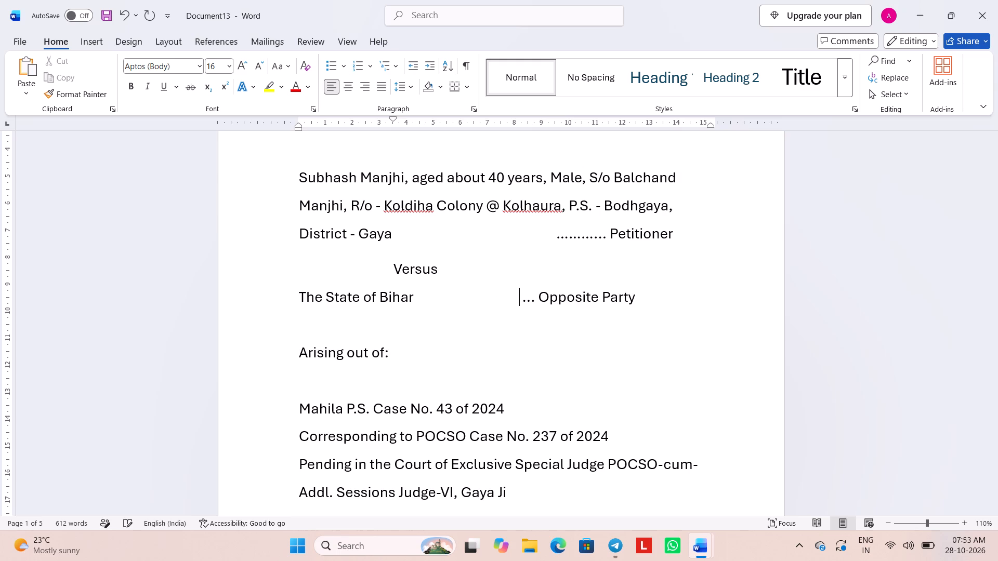
Copy the dotted leader before "Petitioner" over the dots before "Opposite Party" and insert five more spaces ahead of them.
{"action": "double_click", "coordinate": [601, 238]}
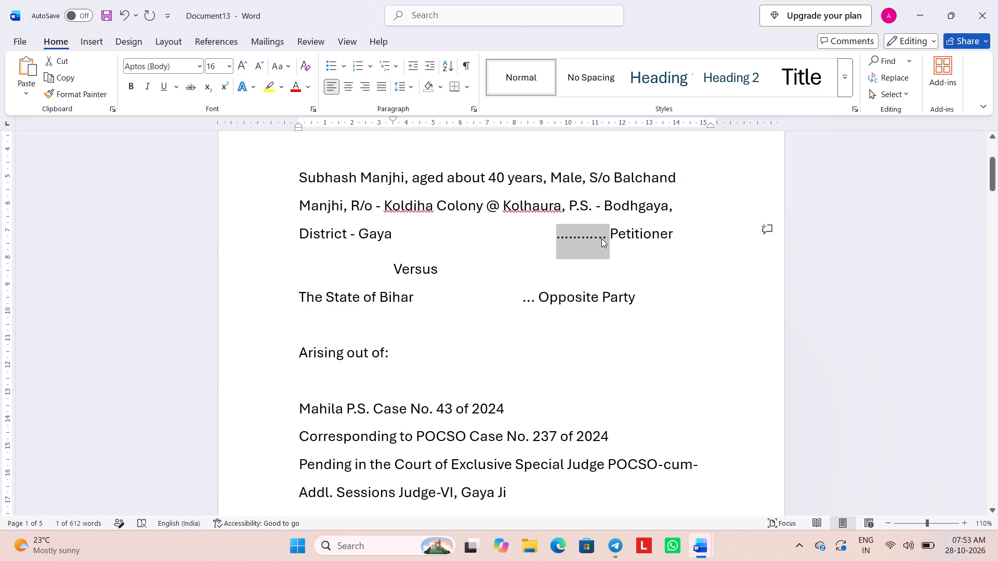
{"action": "key", "text": "ctrl+c"}
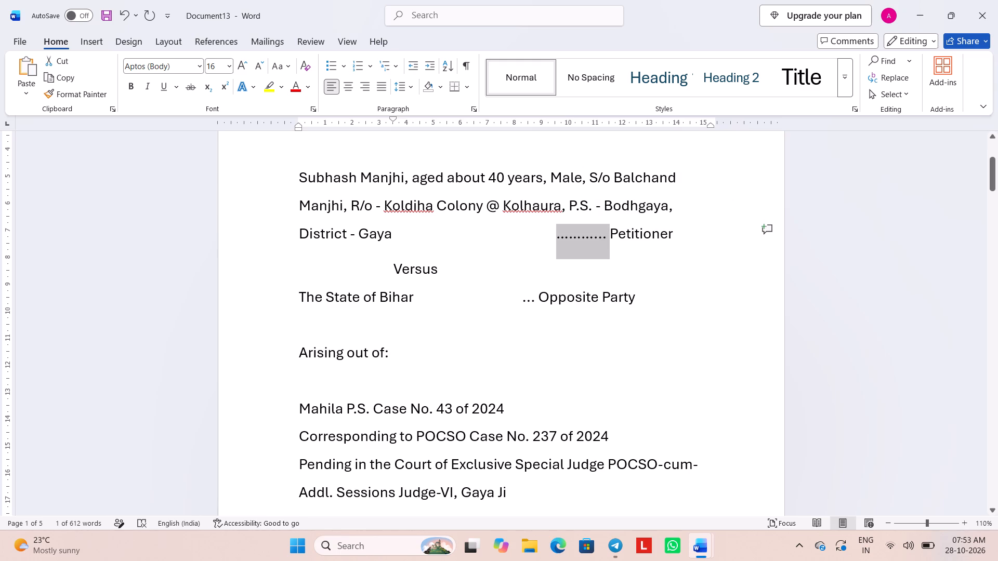
{"action": "double_click", "coordinate": [526, 298]}
{"action": "key", "text": "ctrl+v"}
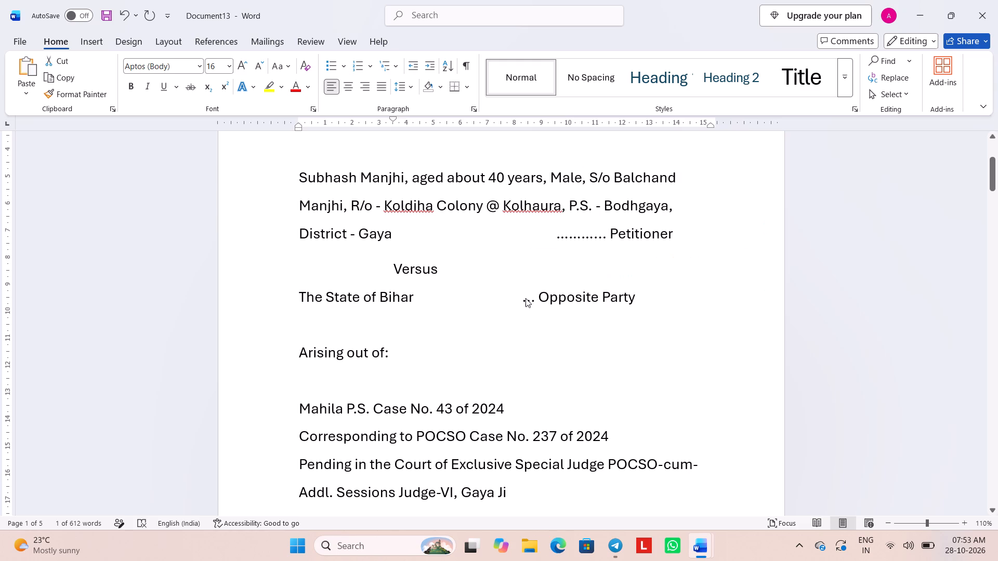
{"action": "left_click", "coordinate": [490, 307]}
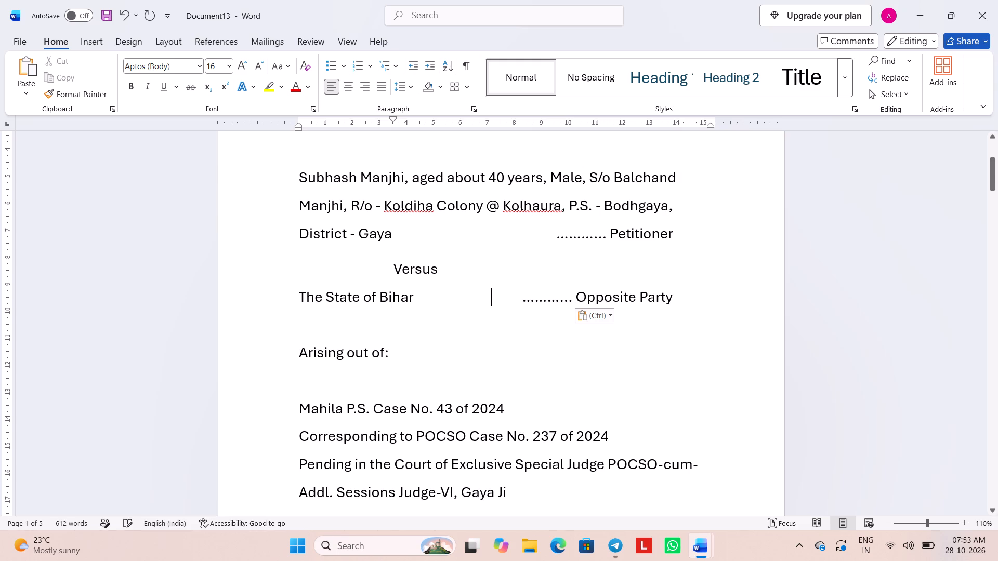
{"action": "key", "text": "space"}
{"action": "key", "text": "space"}
{"action": "key", "text": "space"}
{"action": "key", "text": "space"}
{"action": "key", "text": "space"}
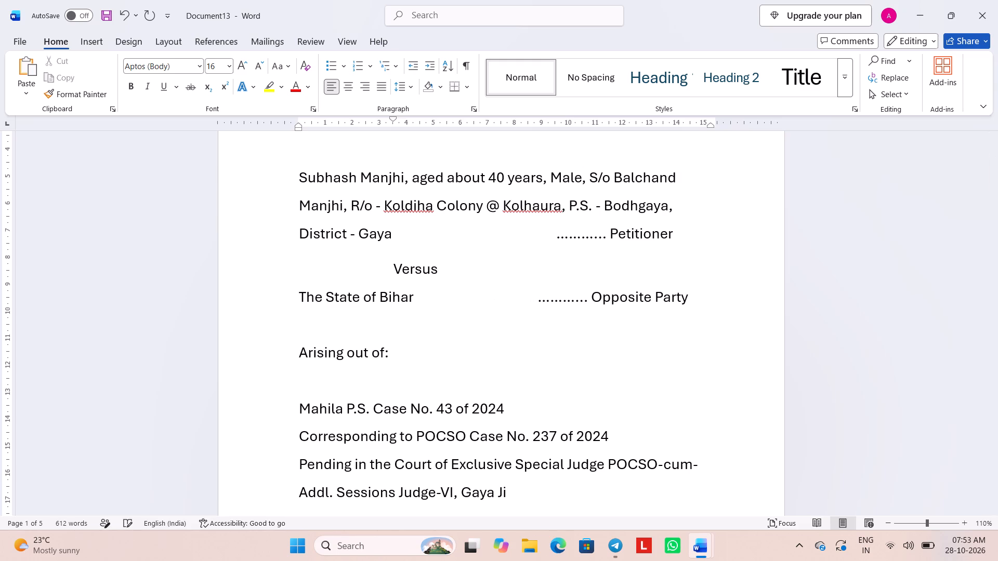
{"action": "scroll", "coordinate": [490, 307], "scroll_direction": "down", "scroll_amount": 1}
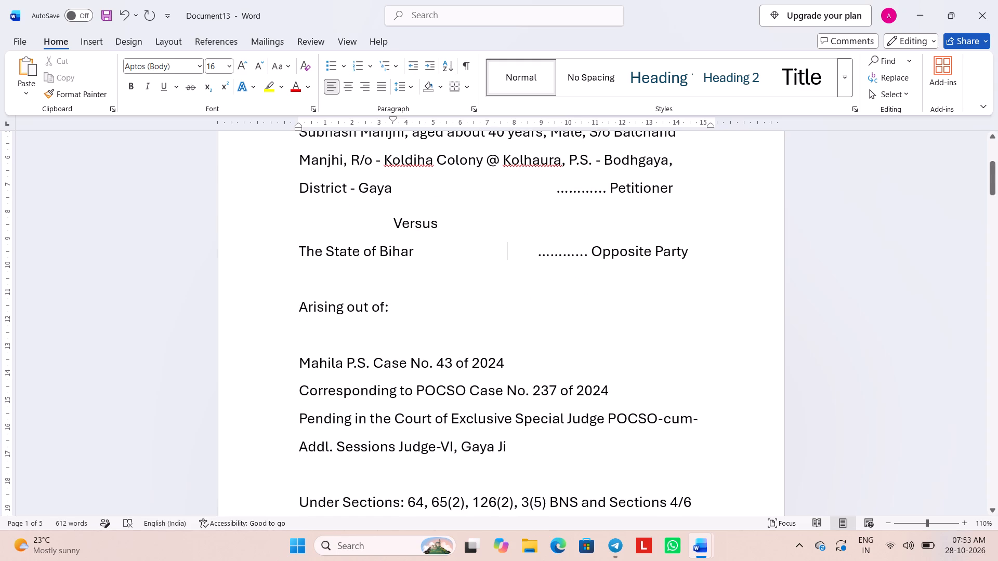
{"action": "scroll", "coordinate": [386, 349], "scroll_direction": "down", "scroll_amount": 1}
{"action": "left_click", "coordinate": [321, 288]}
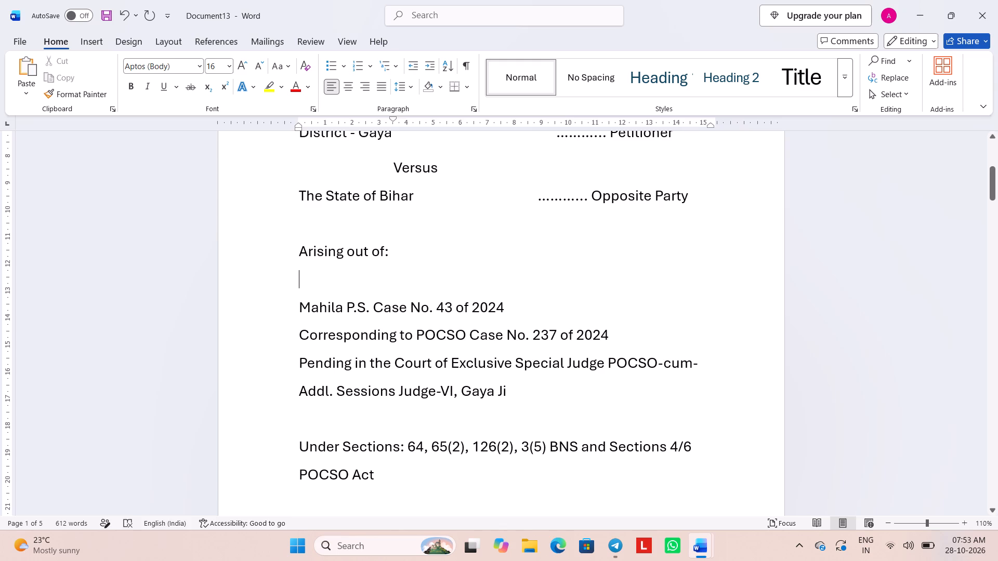
{"action": "key", "text": "BackSpace"}
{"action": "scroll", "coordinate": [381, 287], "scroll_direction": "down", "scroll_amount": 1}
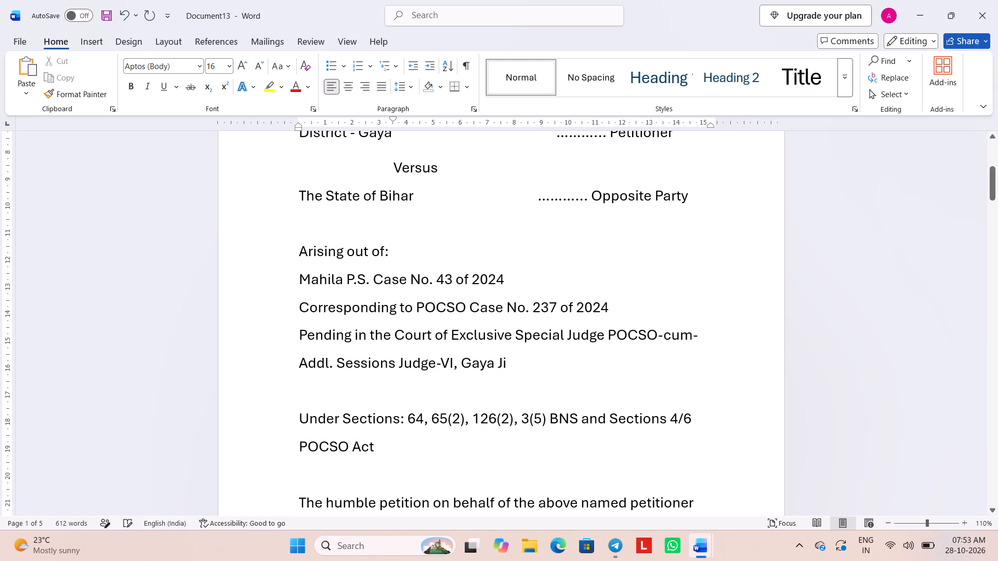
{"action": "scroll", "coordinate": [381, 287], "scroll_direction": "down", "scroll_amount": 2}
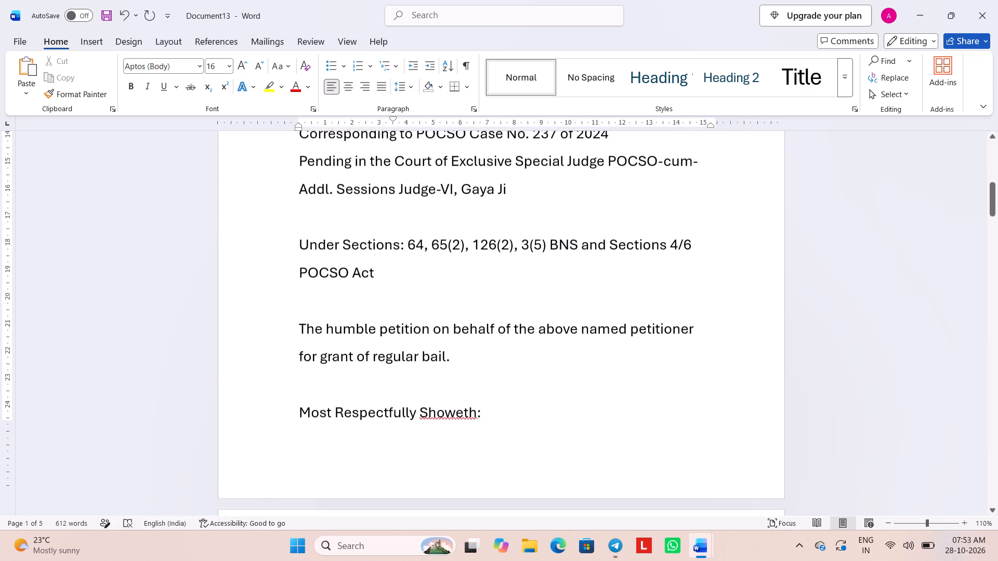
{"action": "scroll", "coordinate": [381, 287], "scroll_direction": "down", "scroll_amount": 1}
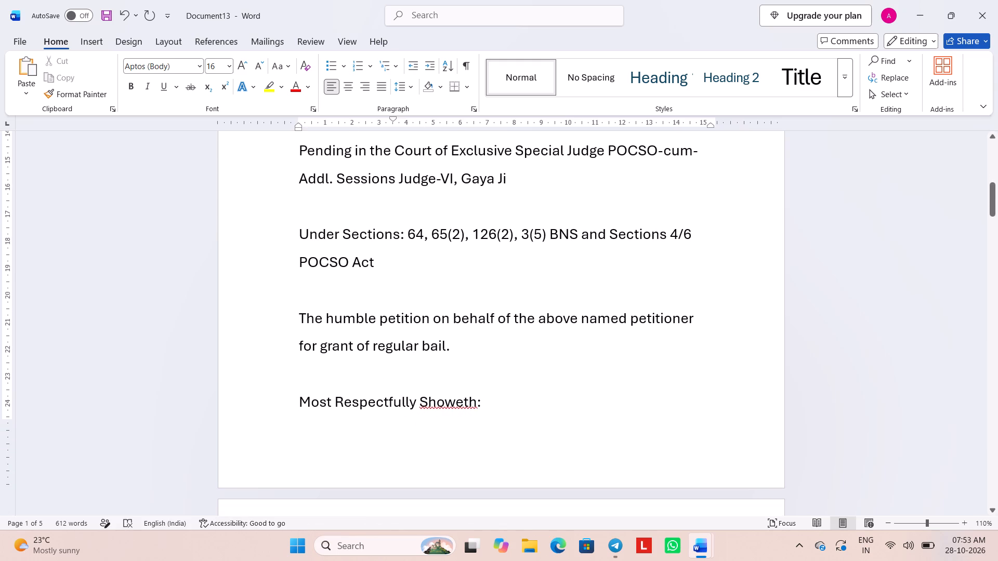
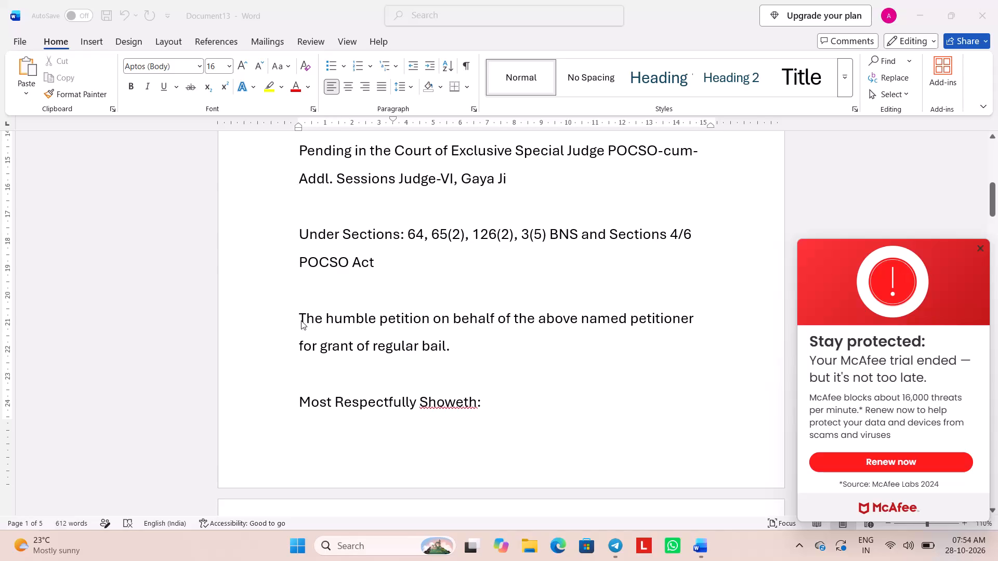
Remove the blank line above "The humble petition on behalf of" and make it a separate paragraph without a first-line indent.
{"action": "left_click", "coordinate": [302, 319]}
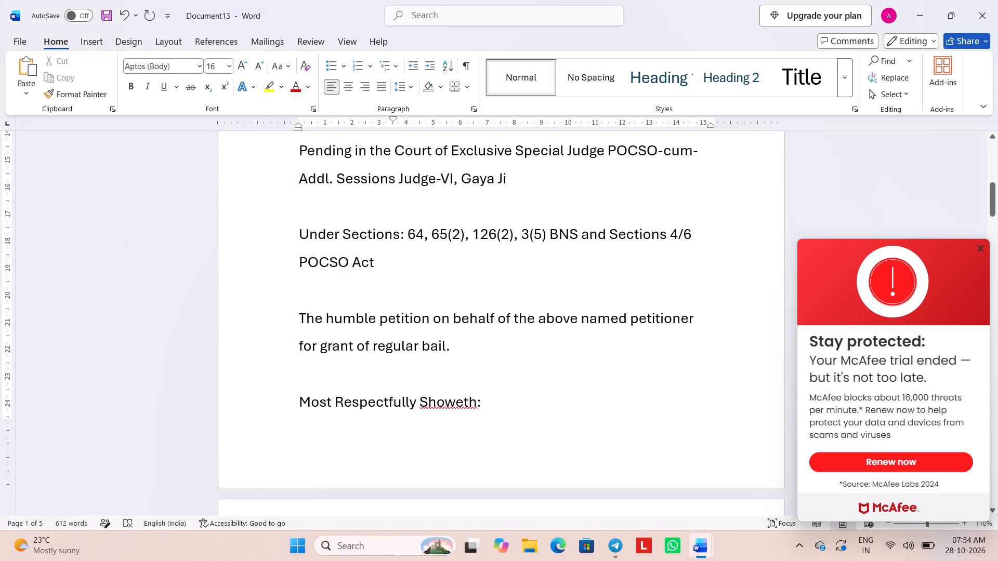
{"action": "left_click", "coordinate": [301, 319]}
{"action": "key", "text": "BackSpace"}
{"action": "key", "text": "BackSpace"}
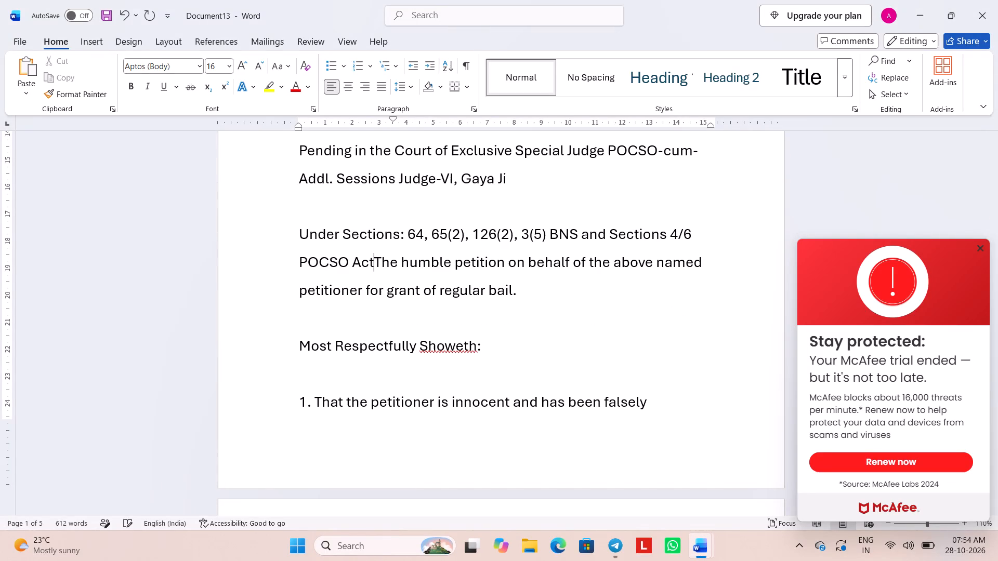
{"action": "key", "text": "Return"}
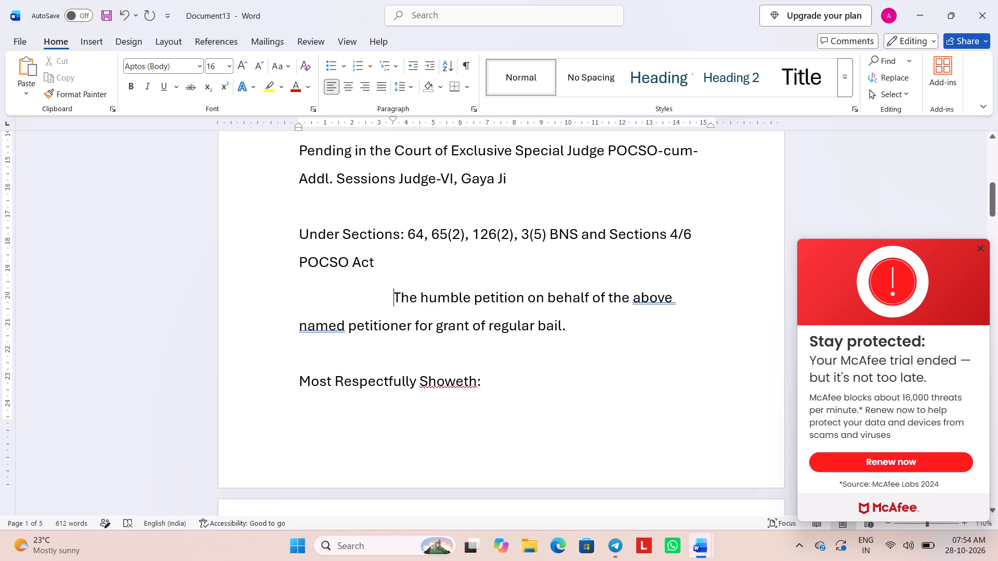
{"action": "key", "text": "BackSpace"}
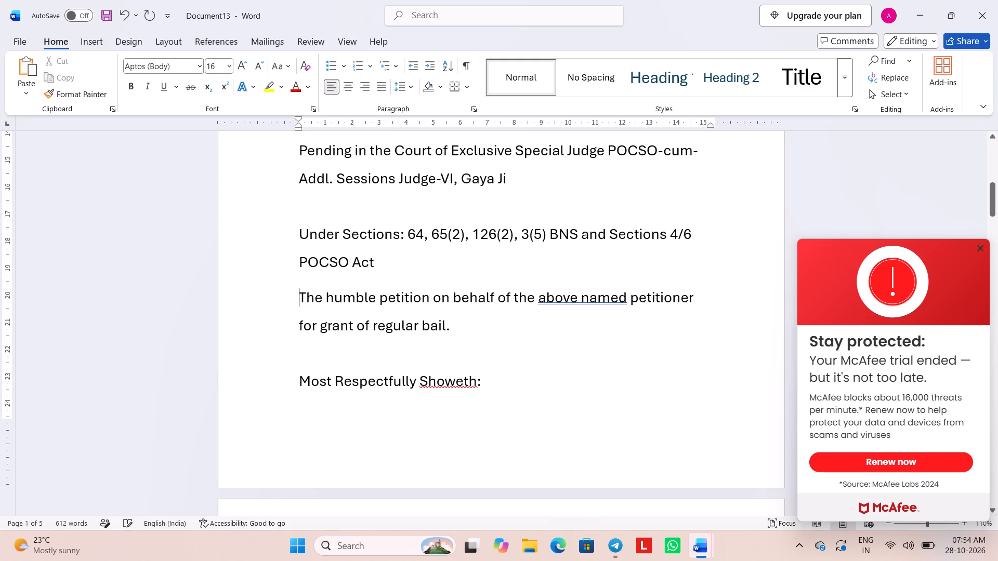
Replace the blank line above "Most Respectfully Showeth:" with paragraph breaks that push the heading onto the second page.
{"action": "left_click", "coordinate": [345, 365]}
{"action": "key", "text": "BackSpace"}
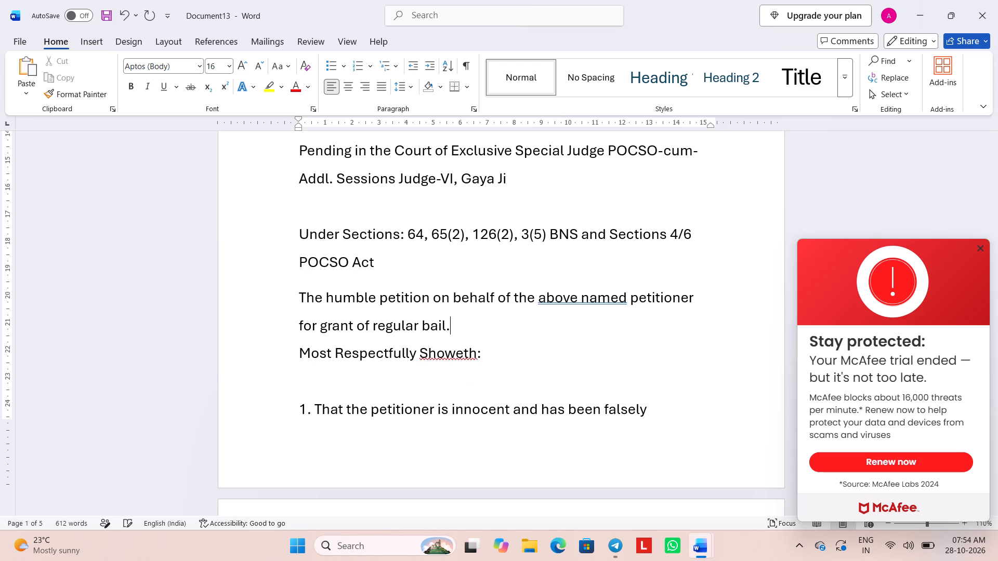
{"action": "key", "text": "Delete"}
{"action": "key", "text": "Return"}
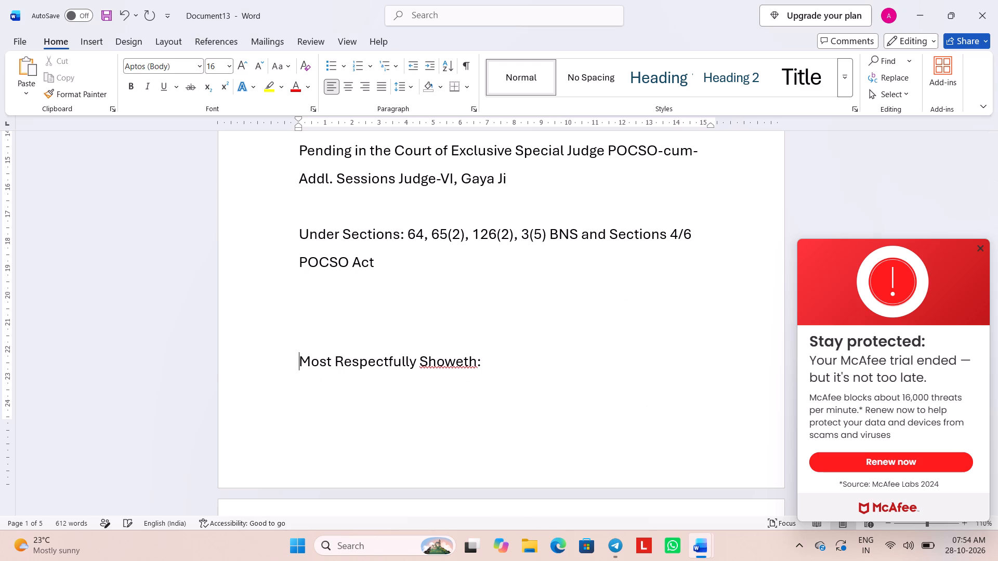
{"action": "key", "text": "Return"}
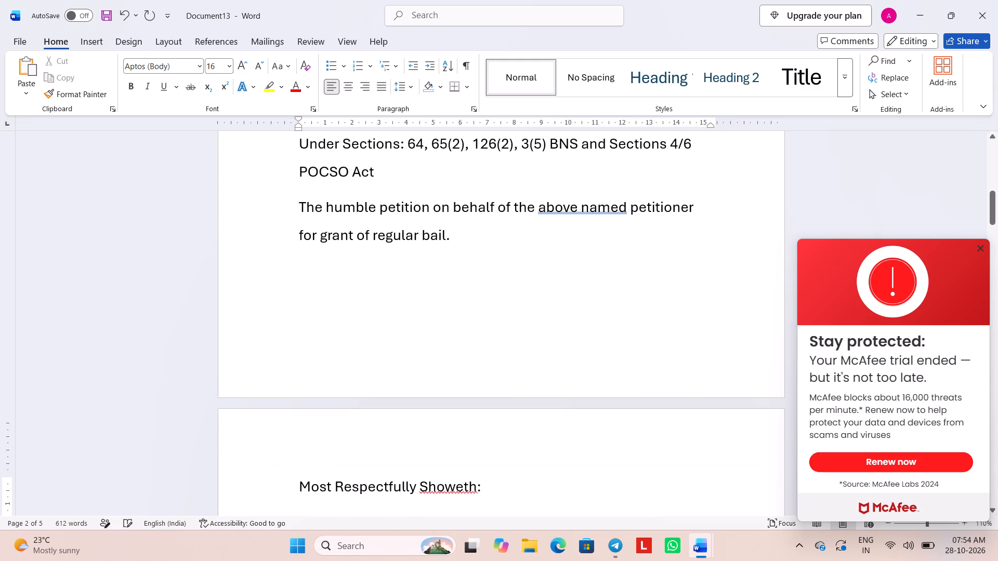
Indent the whole "The humble petition on behalf of" paragraph five levels, to just past 6 on the ruler.
{"action": "left_click", "coordinate": [293, 219]}
{"action": "triple_click", "coordinate": [427, 62]}
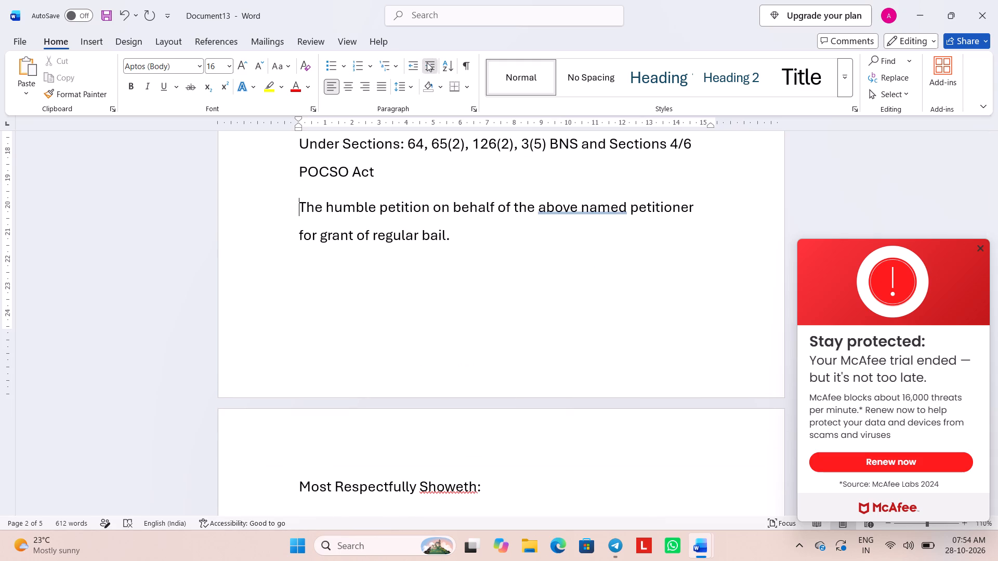
{"action": "left_click", "coordinate": [427, 62]}
{"action": "left_click", "coordinate": [427, 62]}
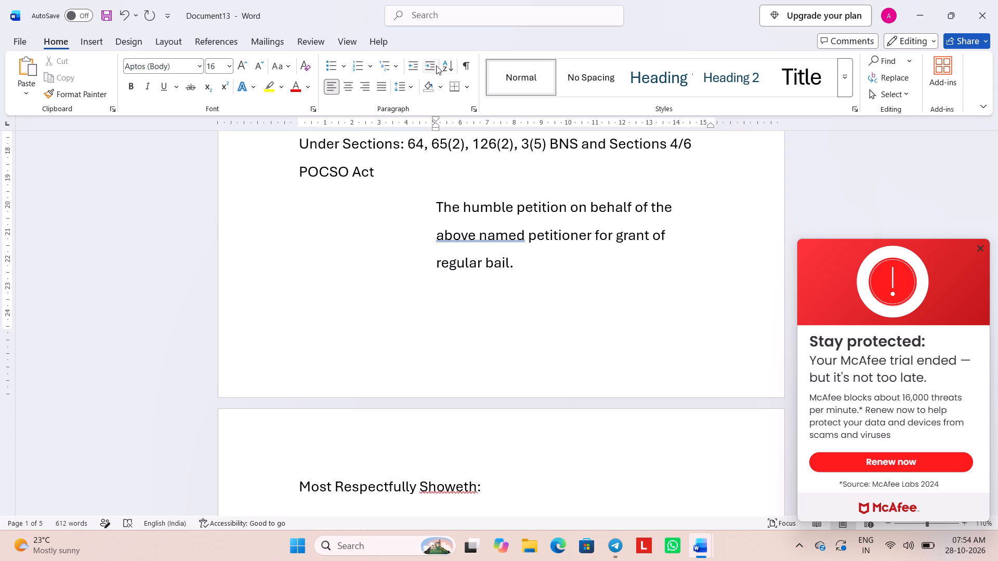
{"action": "left_click", "coordinate": [436, 65]}
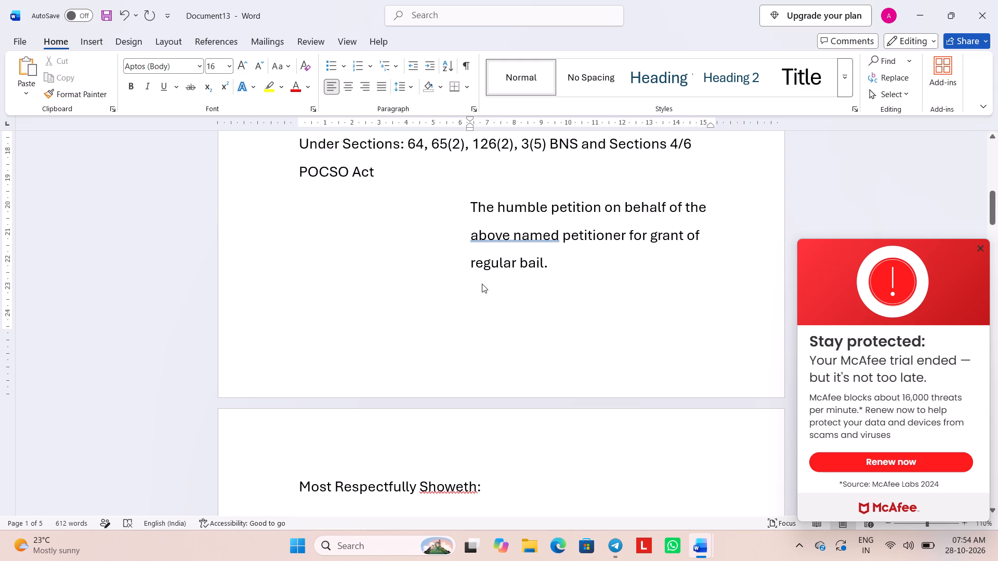
Remove the blank line between "Most Respectfully Showeth:" and the first numbered ground.
{"action": "scroll", "coordinate": [482, 284], "scroll_direction": "down", "scroll_amount": 1}
{"action": "scroll", "coordinate": [482, 284], "scroll_direction": "up", "scroll_amount": 1}
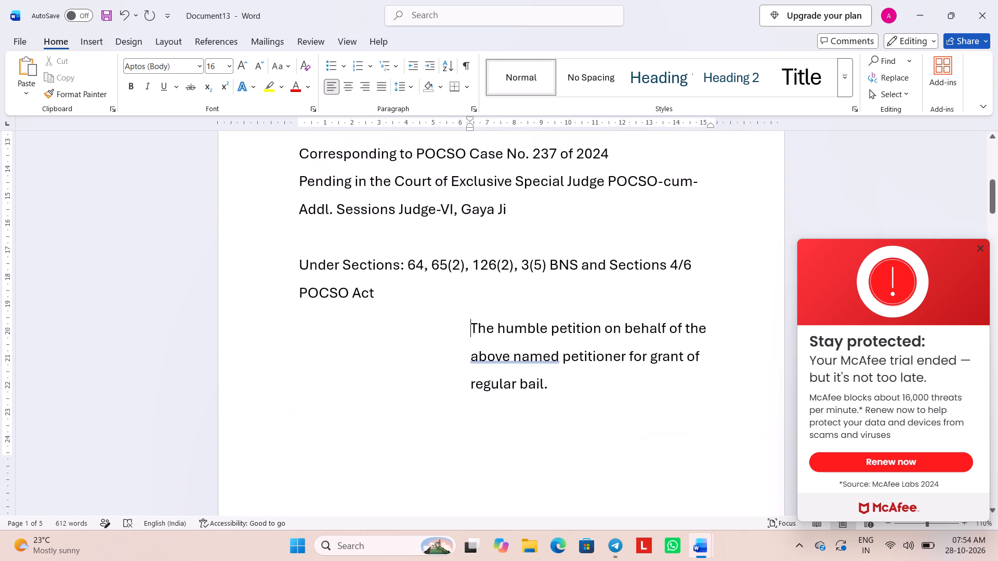
{"action": "scroll", "coordinate": [482, 284], "scroll_direction": "up", "scroll_amount": 1}
{"action": "scroll", "coordinate": [482, 284], "scroll_direction": "down", "scroll_amount": 2}
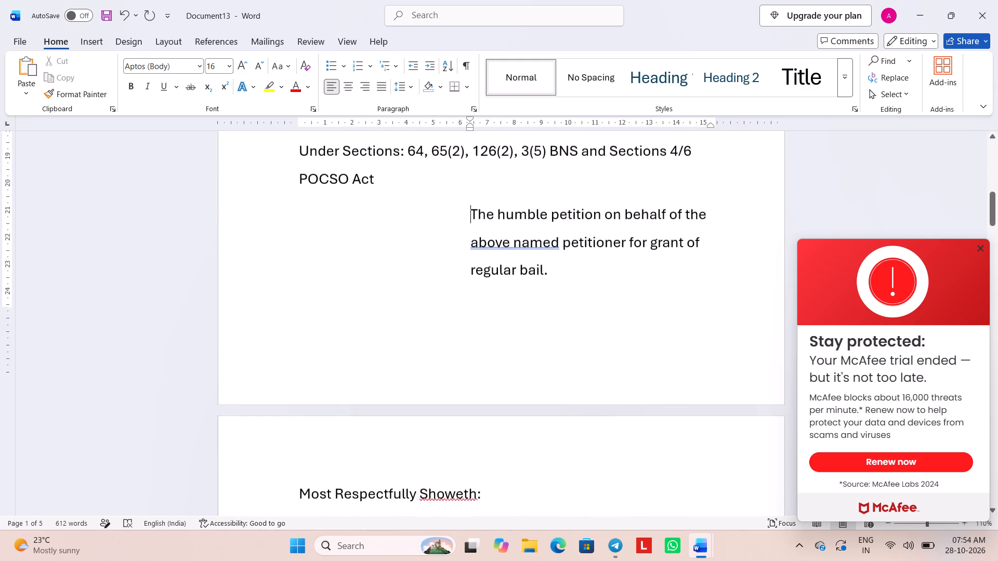
{"action": "scroll", "coordinate": [482, 284], "scroll_direction": "down", "scroll_amount": 1}
{"action": "left_click", "coordinate": [402, 302]}
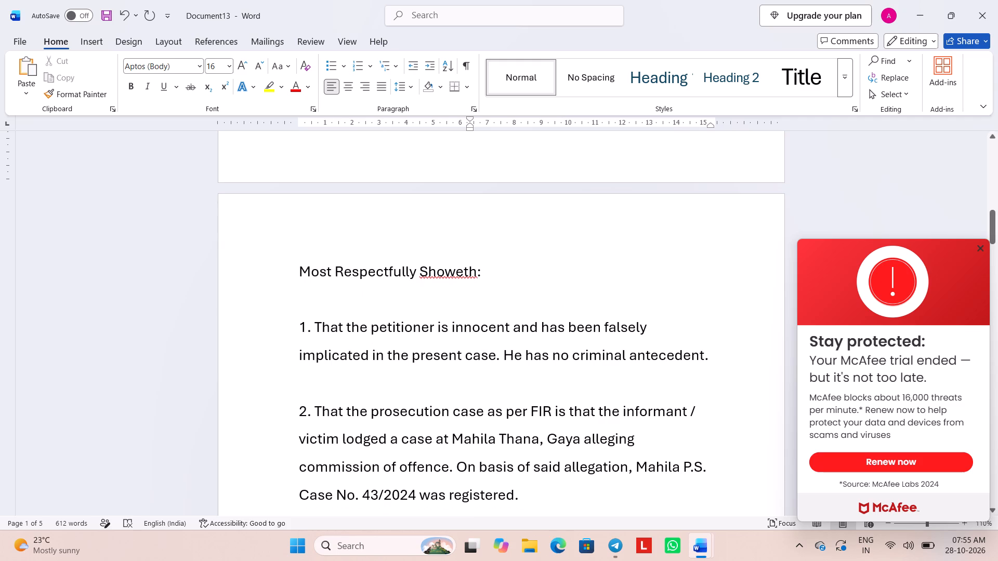
{"action": "key", "text": "BackSpace"}
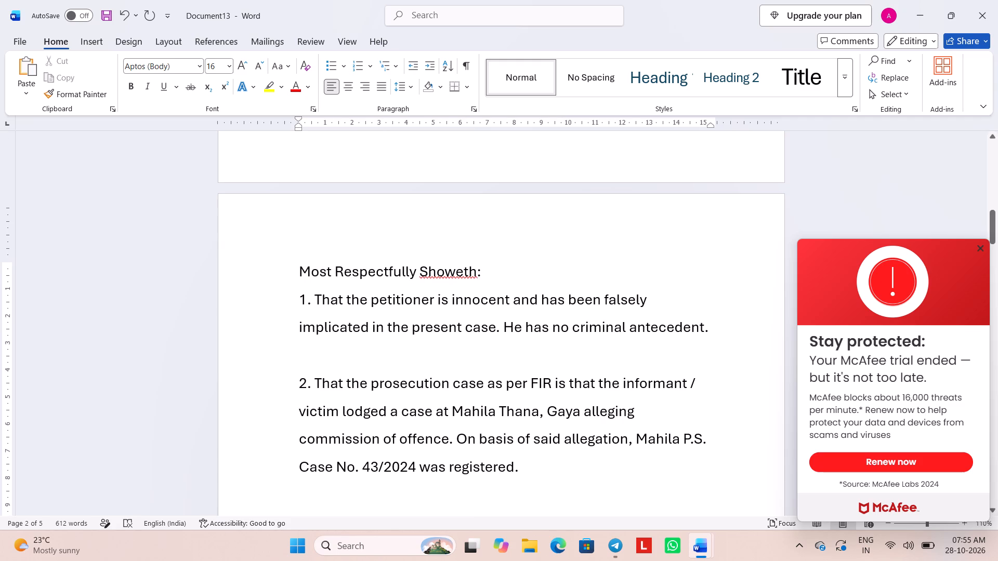
Make the heading "Most Respectfully Showeth:" bold and underlined.
{"action": "left_click_drag", "start_coordinate": [488, 269], "coordinate": [279, 260]}
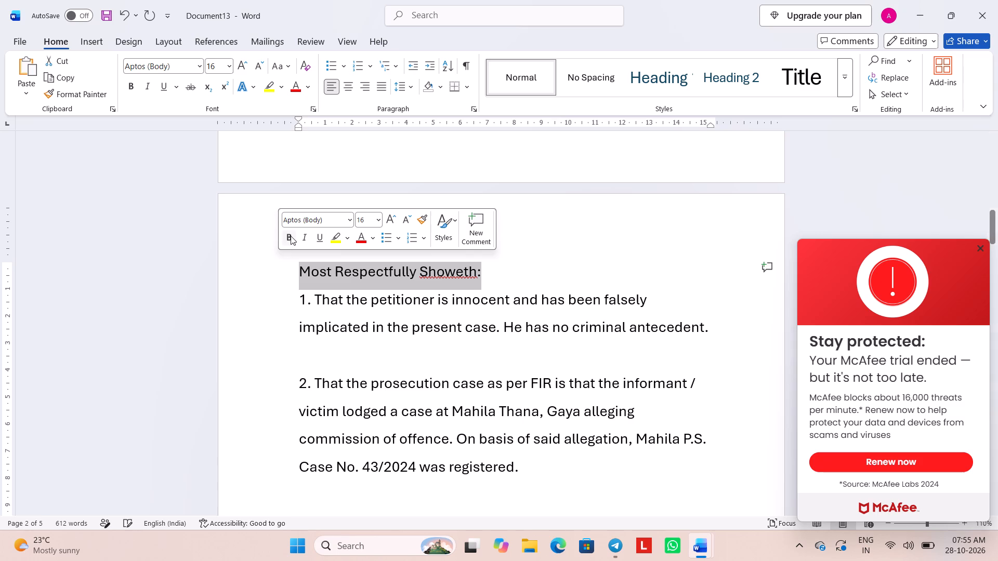
{"action": "left_click", "coordinate": [291, 234]}
{"action": "left_click", "coordinate": [323, 234]}
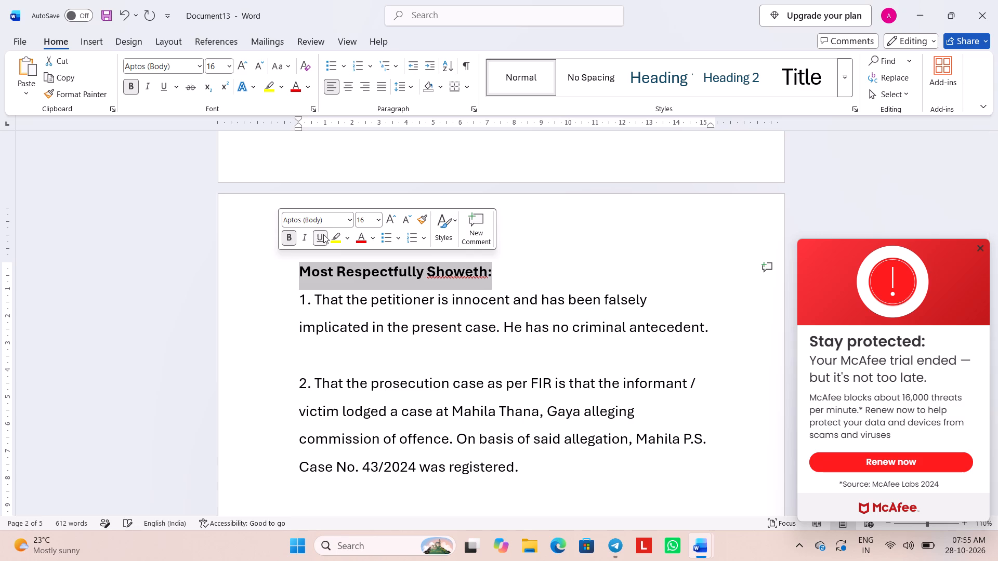
Replace the manual number of "That the petitioner is innocent" with automatic list number 1, aligned with the page's left margin.
{"action": "left_click", "coordinate": [311, 306]}
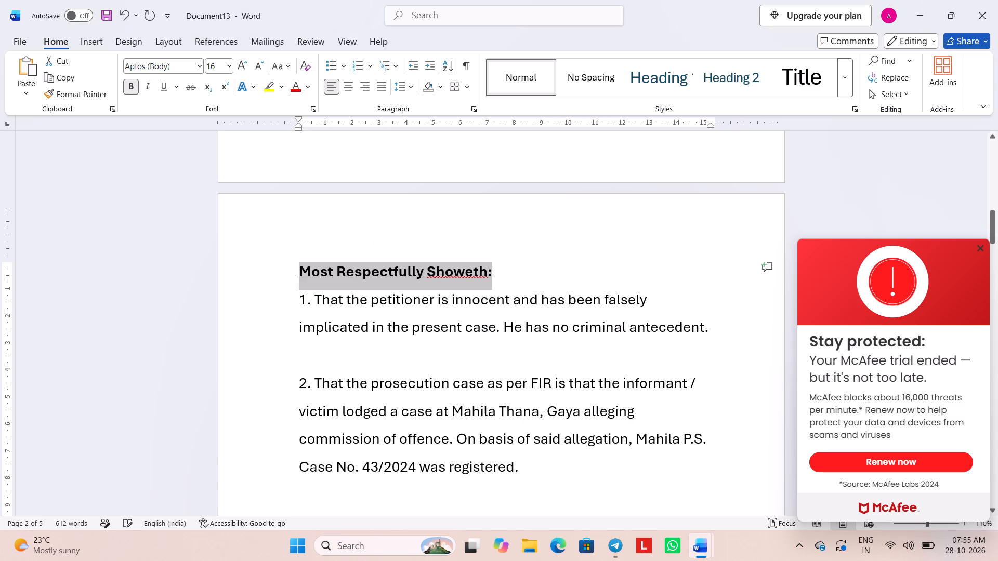
{"action": "left_click", "coordinate": [316, 307]}
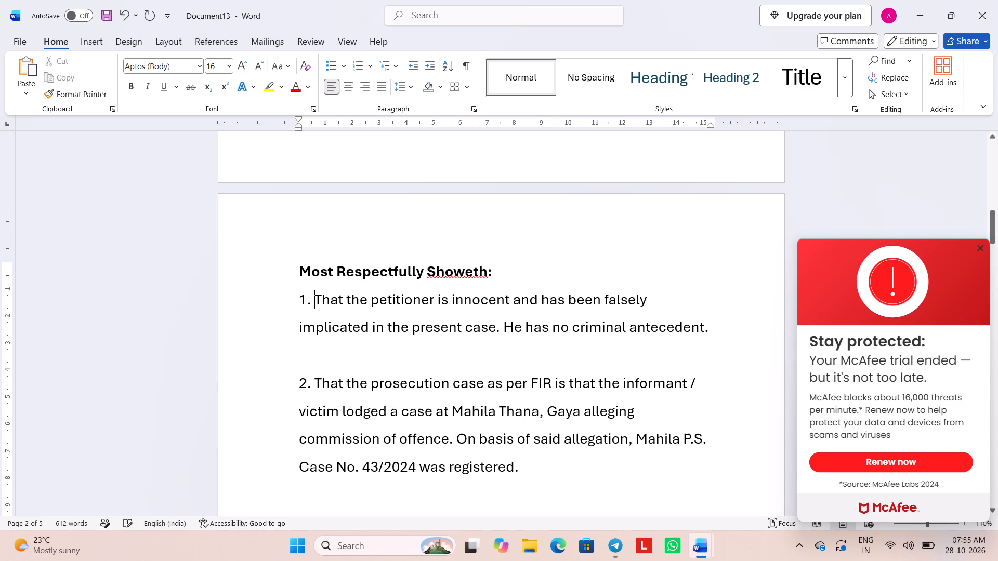
{"action": "key", "text": "BackSpace"}
{"action": "key", "text": "BackSpace"}
{"action": "key", "text": "BackSpace"}
{"action": "key", "text": "BackSpace"}
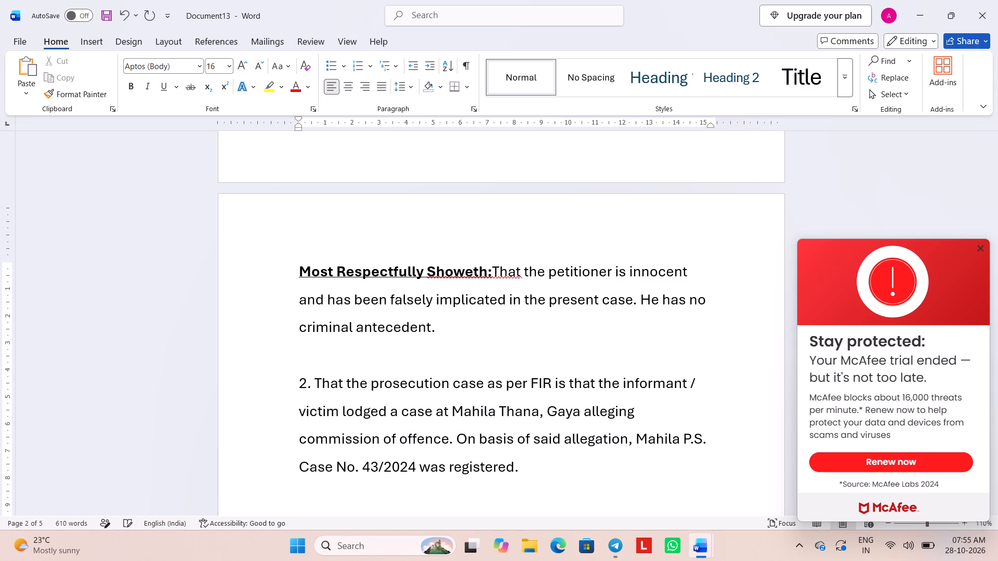
{"action": "key", "text": "Return"}
{"action": "key", "text": "Return"}
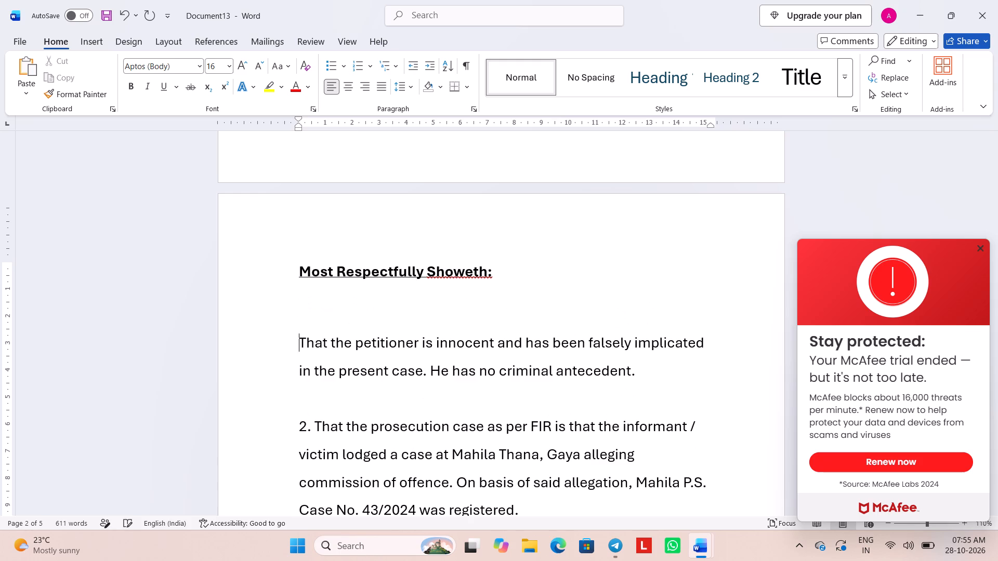
{"action": "type", "text": "1."}
{"action": "key", "text": "space"}
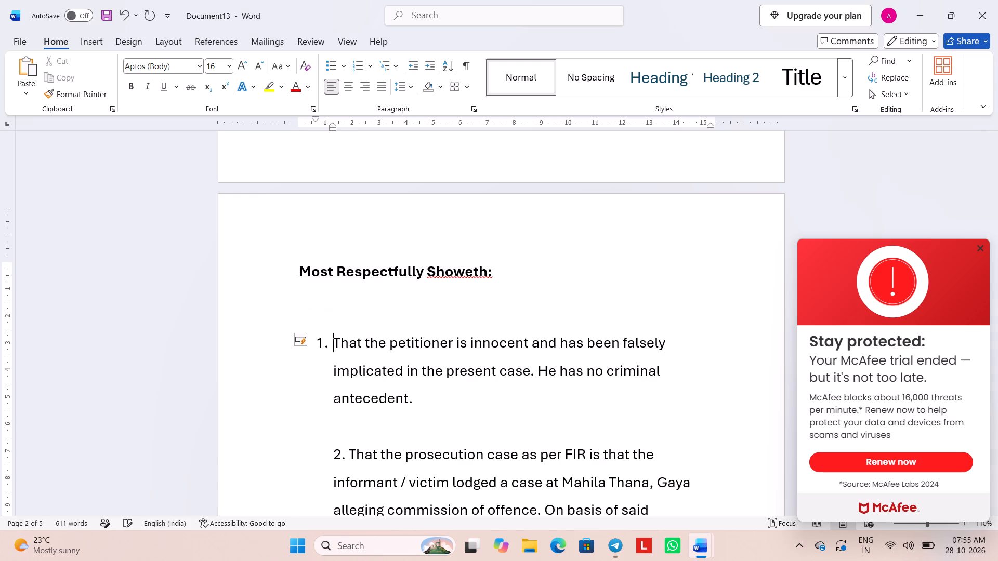
{"action": "left_click", "coordinate": [323, 345]}
{"action": "left_click_drag", "start_coordinate": [323, 345], "coordinate": [282, 352]}
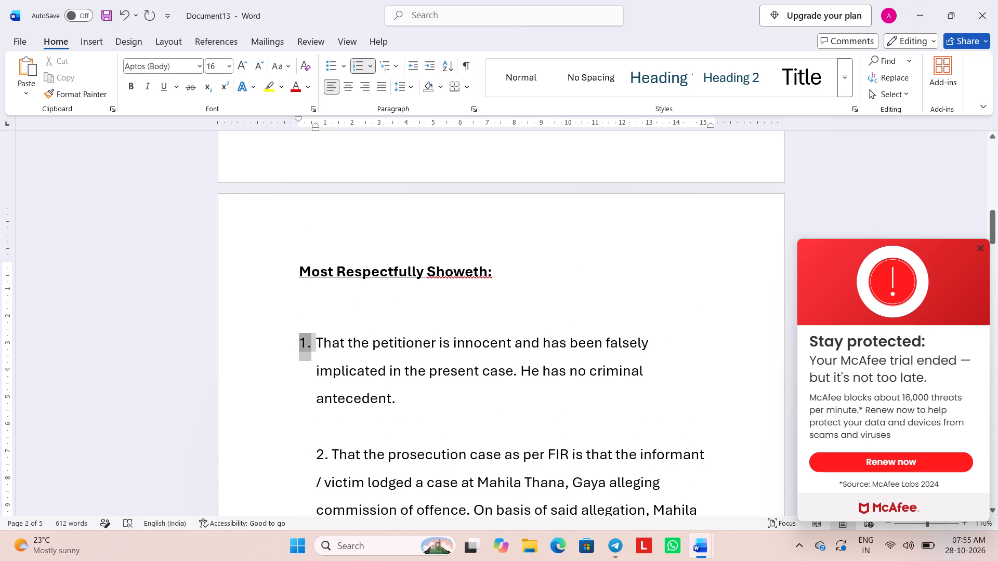
Remove the empty paragraph between "Most Respectfully Showeth:" and list item 1.
{"action": "left_click", "coordinate": [307, 321]}
{"action": "key", "text": "BackSpace"}
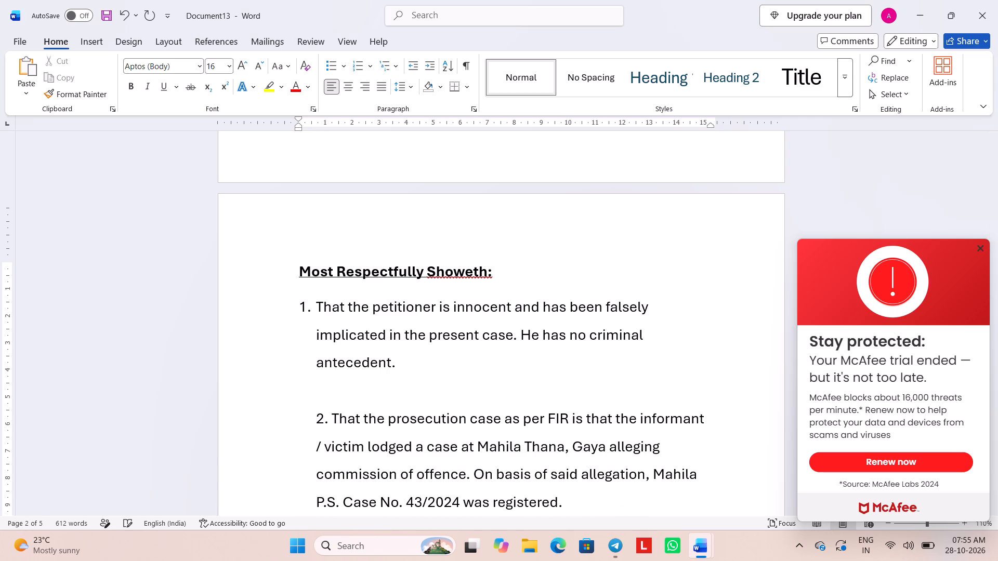
Turn "That the prosecution case as per FIR" into automatic list item 2, removing its manual number and the blank line above.
{"action": "left_click", "coordinate": [333, 423]}
{"action": "key", "text": "BackSpace"}
{"action": "key", "text": "BackSpace"}
{"action": "key", "text": "BackSpace"}
{"action": "key", "text": "BackSpace"}
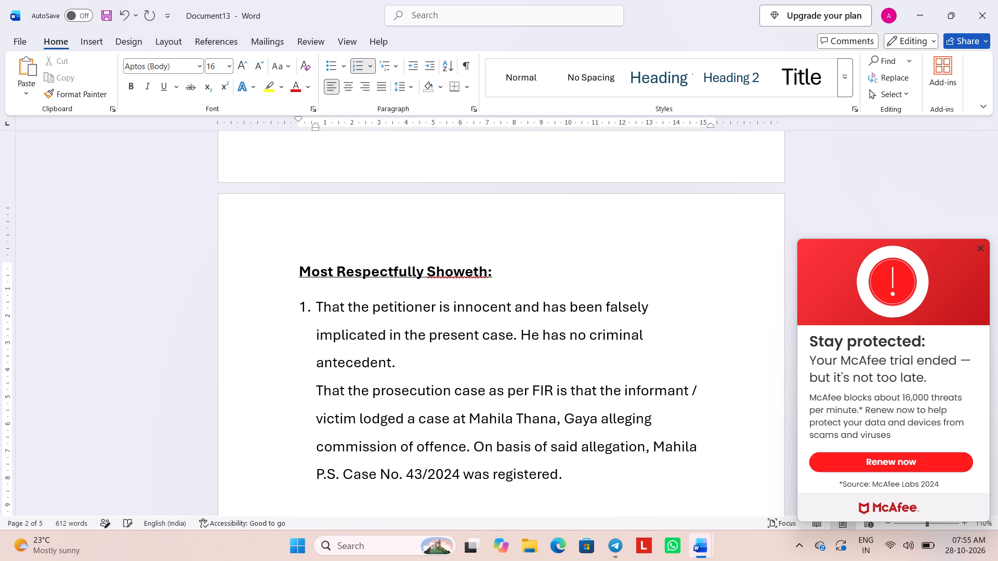
{"action": "key", "text": "BackSpace"}
{"action": "key", "text": "Return"}
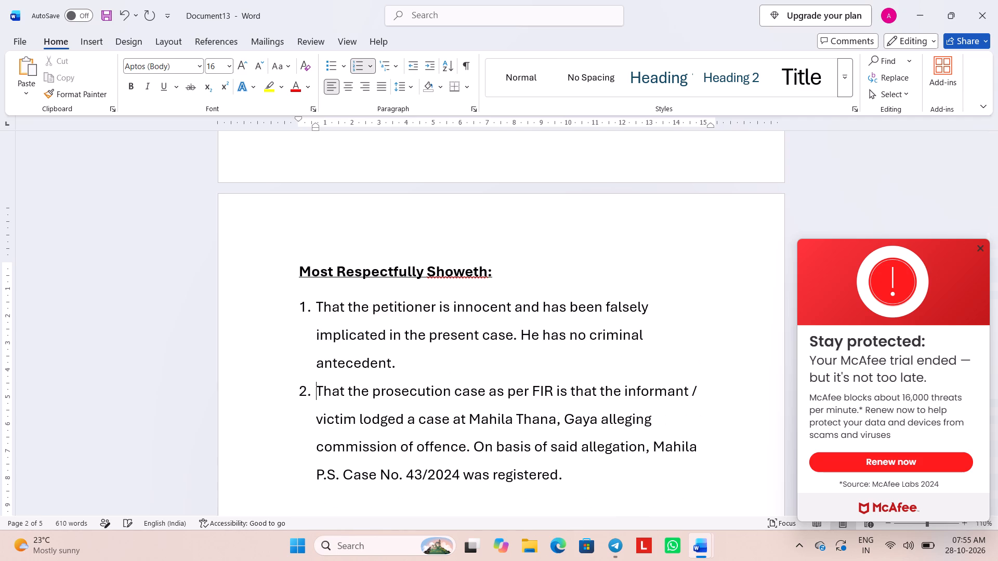
Turn "That after investigation, police submitted chargesheet" into automatic list item 3, removing its manual number and the blank line above.
{"action": "scroll", "coordinate": [431, 366], "scroll_direction": "down", "scroll_amount": 2}
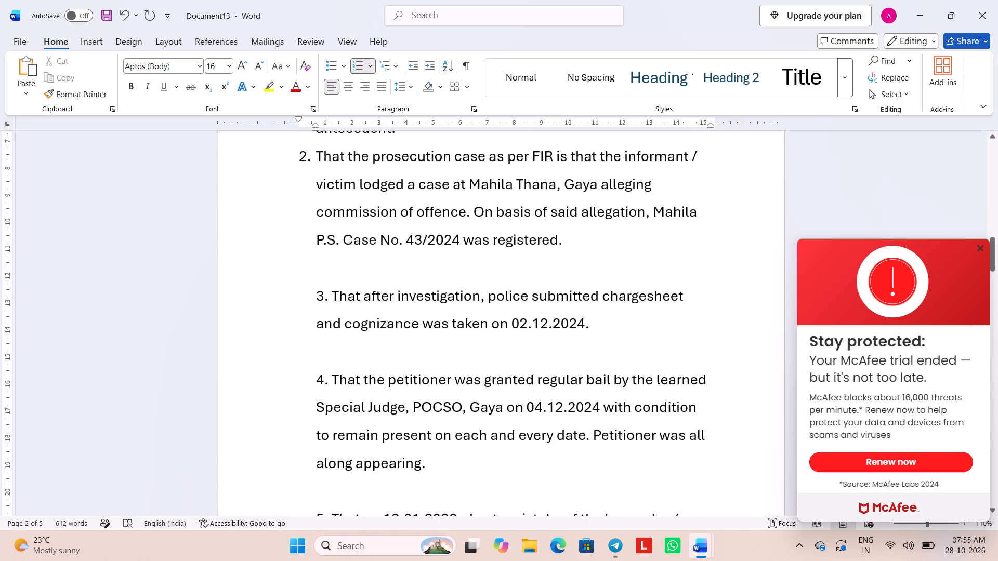
{"action": "scroll", "coordinate": [357, 309], "scroll_direction": "up", "scroll_amount": 1}
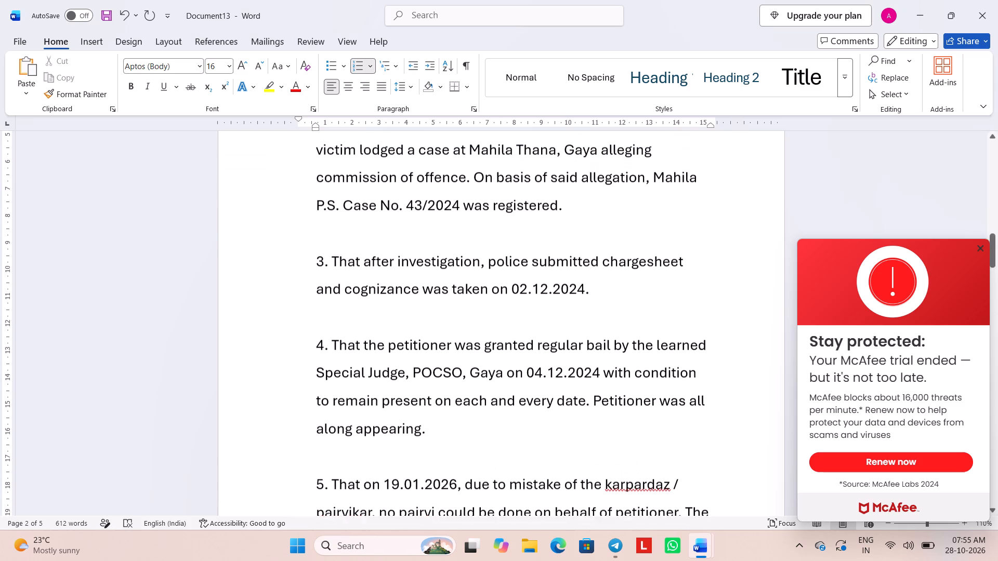
{"action": "scroll", "coordinate": [357, 309], "scroll_direction": "up", "scroll_amount": 1}
{"action": "left_click", "coordinate": [330, 271]}
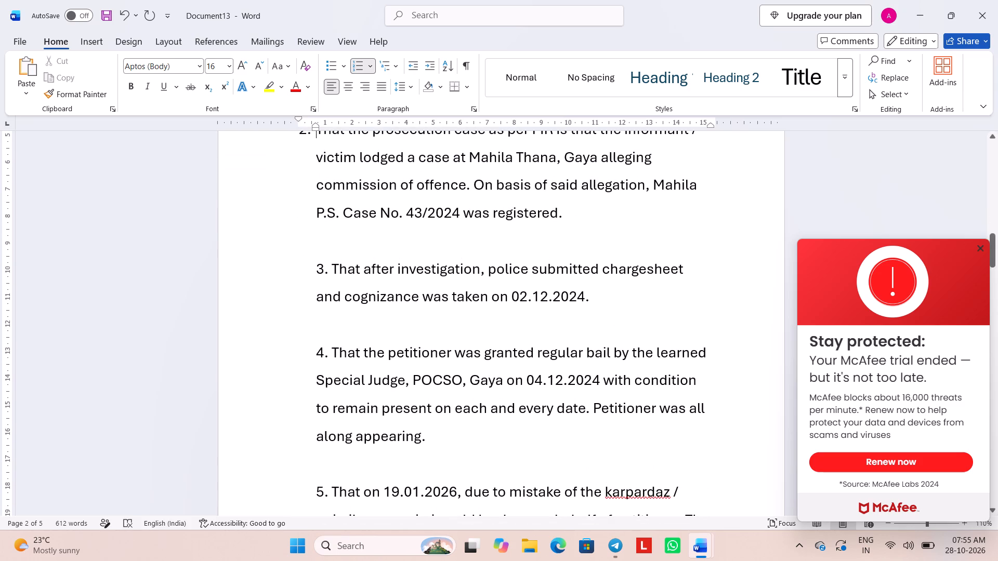
{"action": "key", "text": "BackSpace"}
{"action": "key", "text": "BackSpace"}
{"action": "key", "text": "BackSpace"}
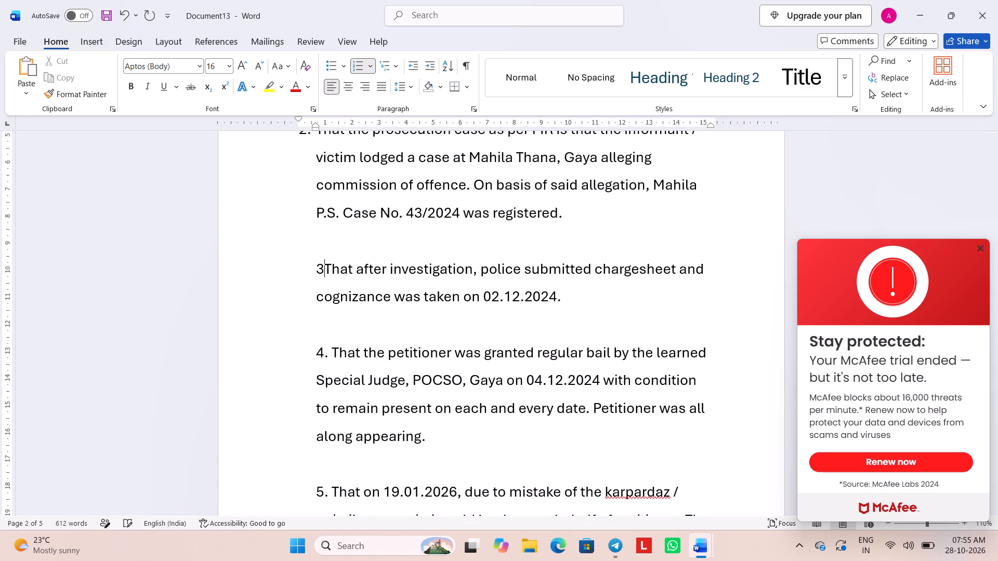
{"action": "key", "text": "BackSpace"}
{"action": "key", "text": "BackSpace"}
{"action": "key", "text": "Return"}
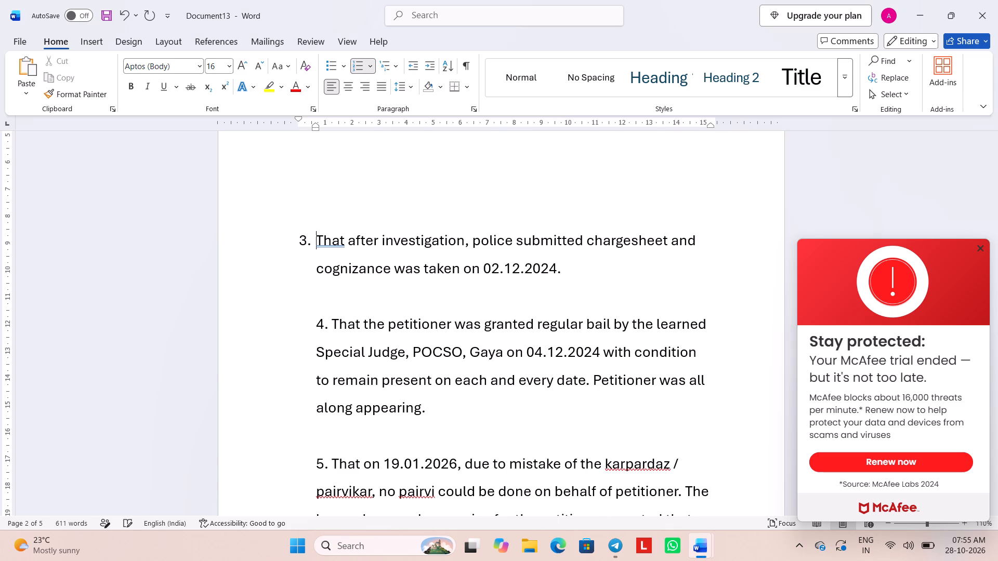
Dismiss the McAfee trial renewal notification.
{"action": "left_click", "coordinate": [982, 251]}
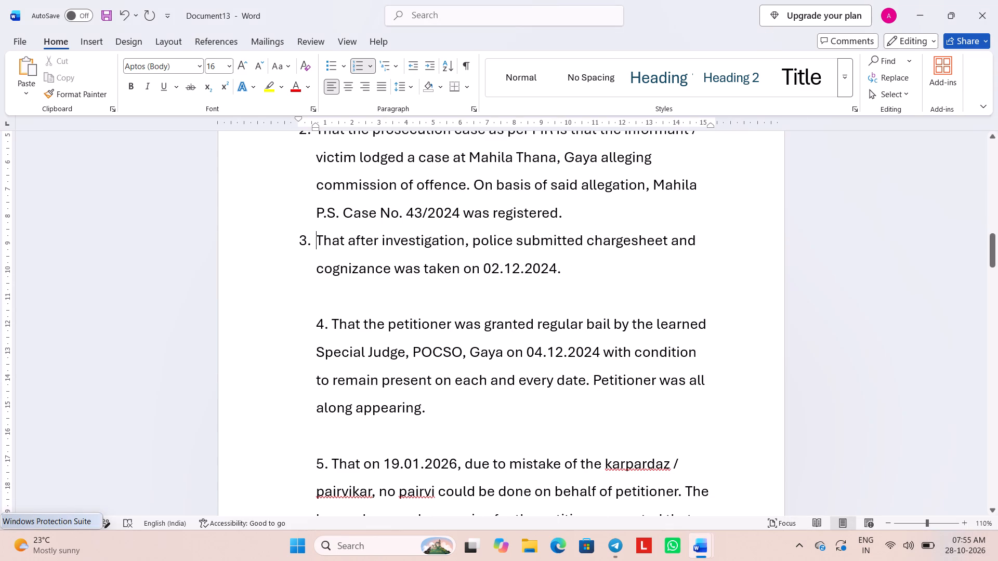
Turn "That the petitioner was granted regular bail" into automatic list item 4, removing its manual number and the blank line above.
{"action": "scroll", "coordinate": [697, 304], "scroll_direction": "down", "scroll_amount": 1}
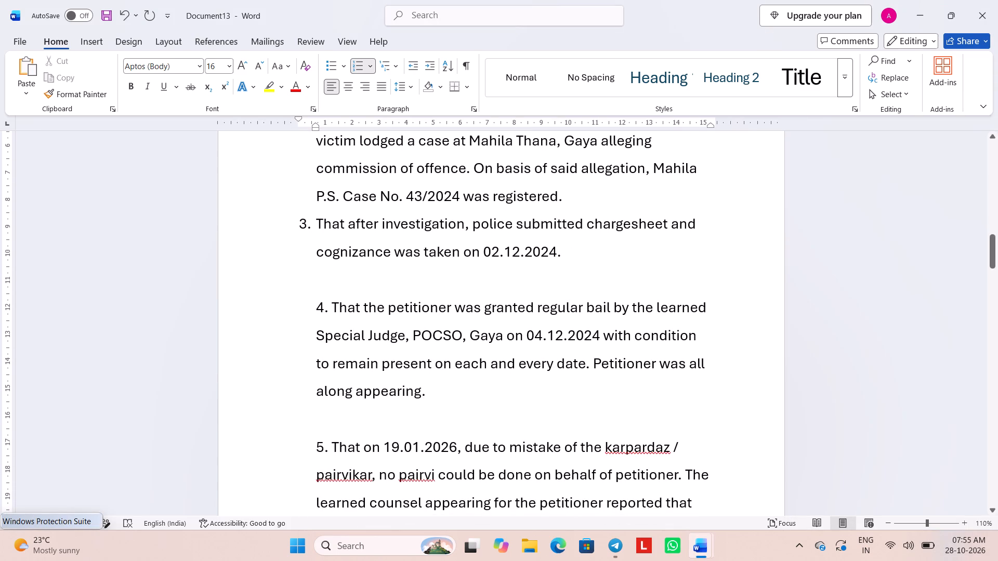
{"action": "left_click", "coordinate": [333, 312]}
{"action": "key", "text": "BackSpace"}
{"action": "key", "text": "BackSpace"}
{"action": "key", "text": "BackSpace"}
{"action": "key", "text": "BackSpace"}
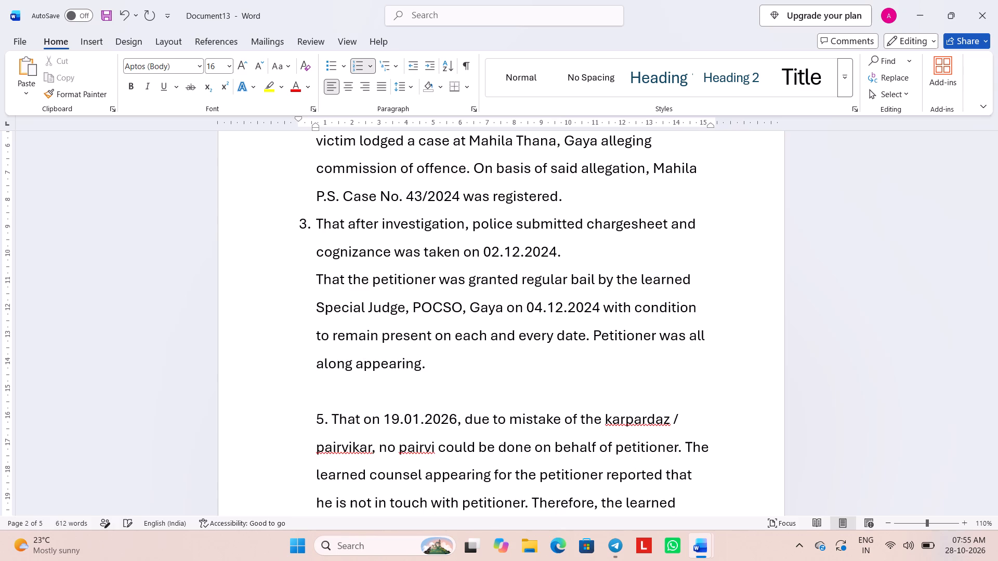
{"action": "key", "text": "BackSpace"}
{"action": "key", "text": "Return"}
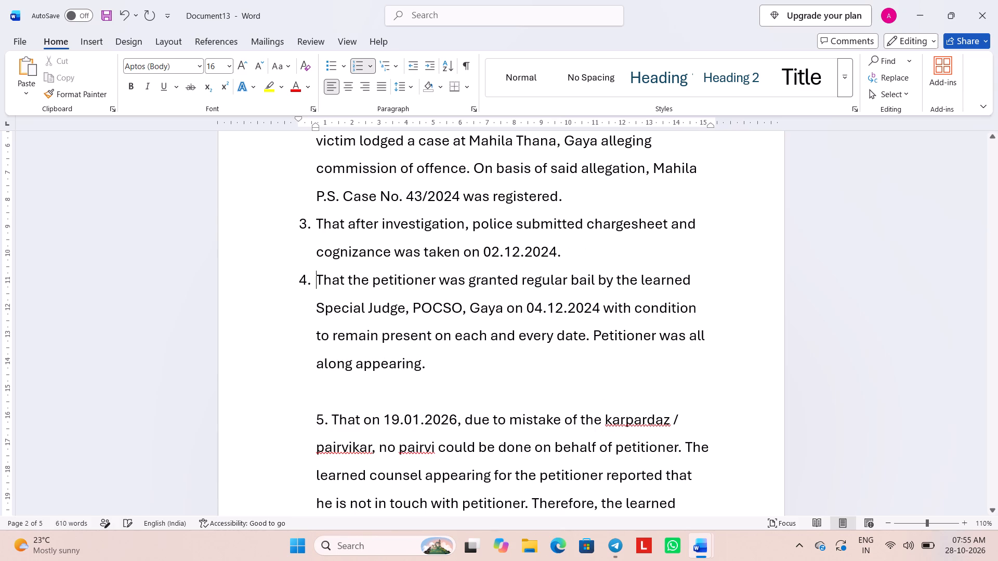
Turn "That on 19.01.2026, due to mistake of the karpardaz" into automatic list item 5, removing its manual number and the blank line above.
{"action": "left_click", "coordinate": [335, 425]}
{"action": "key", "text": "BackSpace"}
{"action": "key", "text": "BackSpace"}
{"action": "key", "text": "BackSpace"}
{"action": "key", "text": "BackSpace"}
{"action": "key", "text": "BackSpace"}
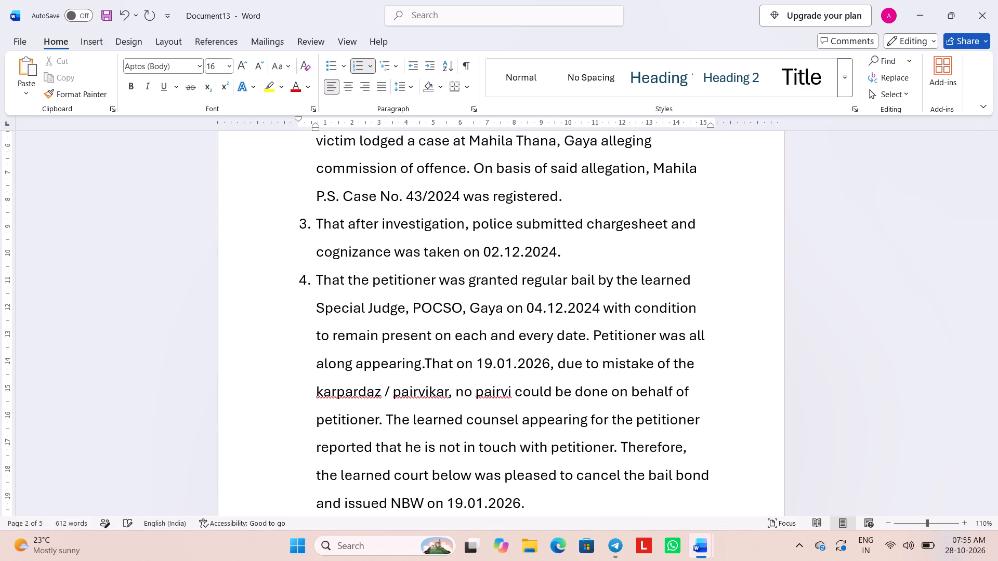
{"action": "key", "text": "Return"}
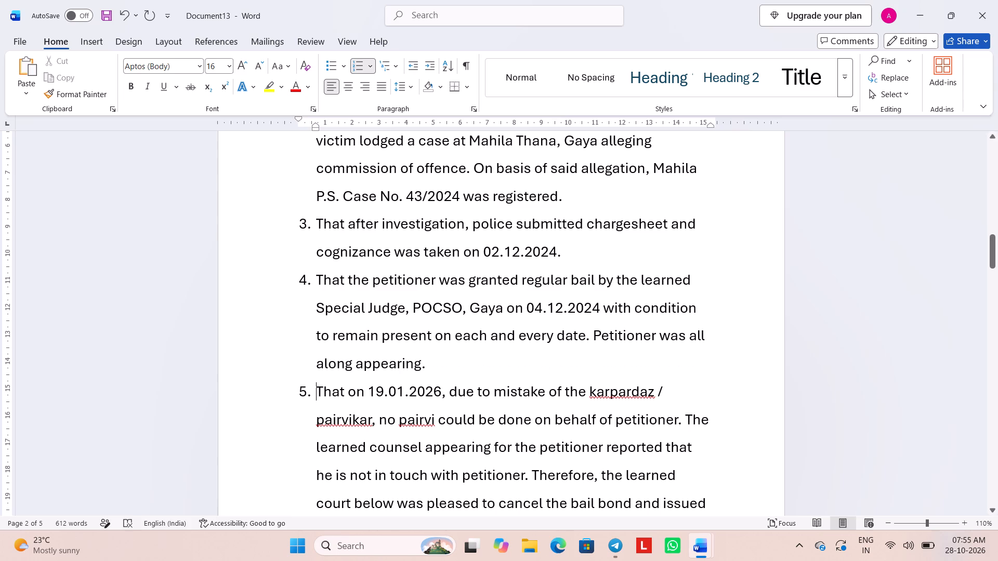
Turn "That thereafter, process u/s 82 Cr.P.C was issued" into automatic list item 6, removing its manual number and the blank line above.
{"action": "scroll", "coordinate": [364, 413], "scroll_direction": "down", "scroll_amount": 2}
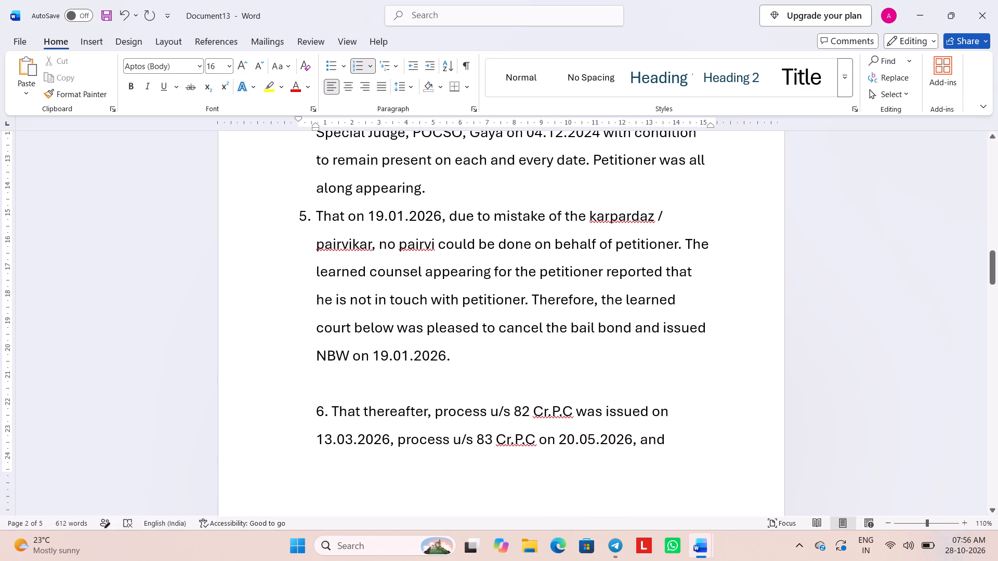
{"action": "left_click", "coordinate": [330, 415]}
{"action": "key", "text": "BackSpace"}
{"action": "key", "text": "BackSpace"}
{"action": "key", "text": "BackSpace"}
{"action": "key", "text": "BackSpace"}
{"action": "key", "text": "BackSpace"}
{"action": "key", "text": "Return"}
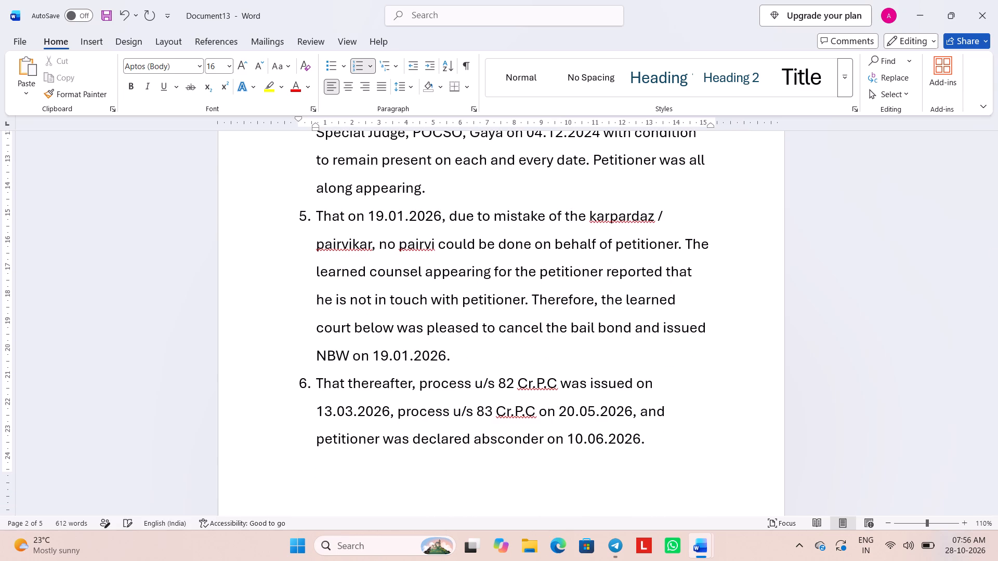
Turn "That the petitioner, on coming to know about the same" into automatic list item 7, removing its manual number and the blank line above.
{"action": "scroll", "coordinate": [351, 398], "scroll_direction": "down", "scroll_amount": 1}
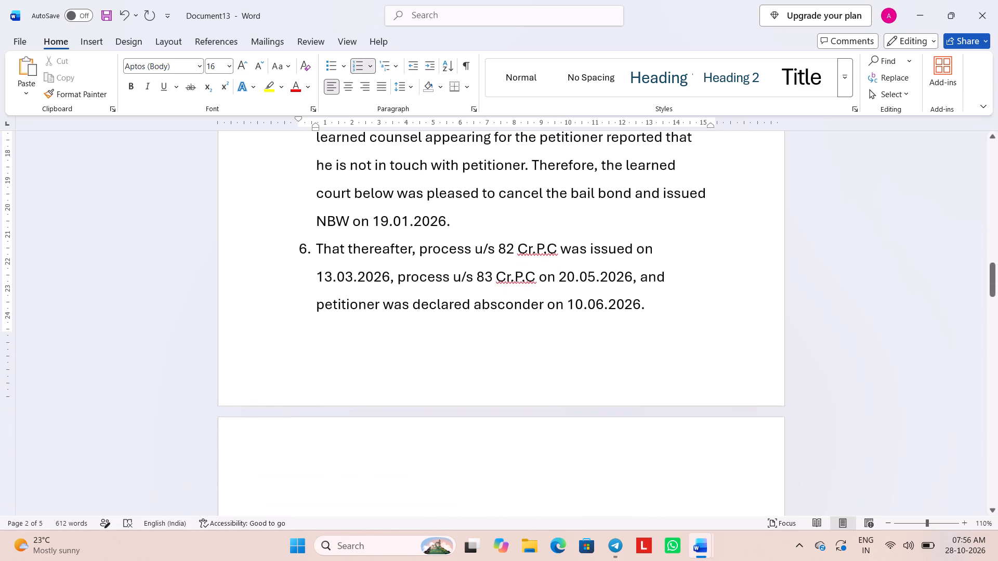
{"action": "scroll", "coordinate": [351, 398], "scroll_direction": "down", "scroll_amount": 1}
{"action": "left_click", "coordinate": [332, 380]}
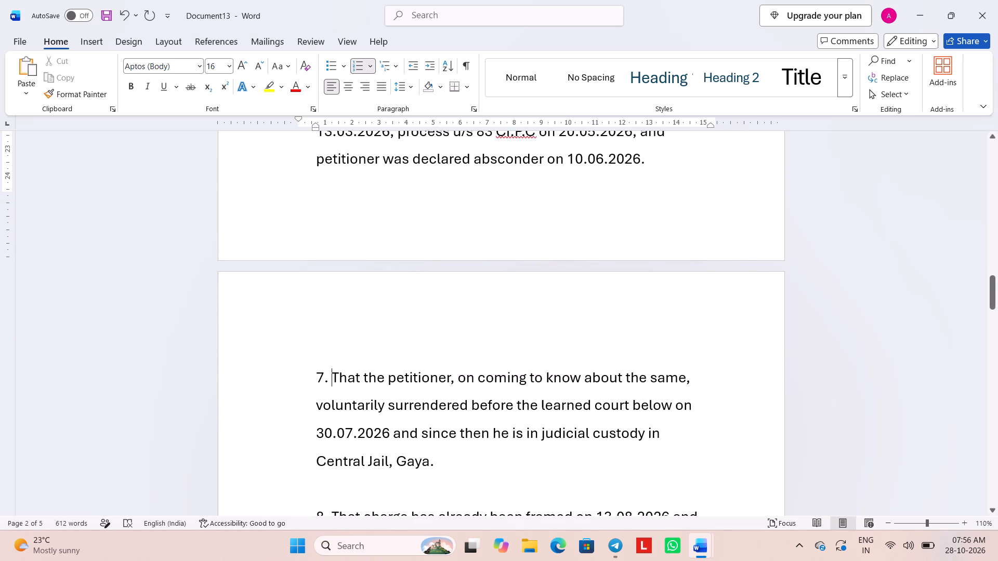
{"action": "key", "text": "BackSpace"}
{"action": "key", "text": "BackSpace"}
{"action": "key", "text": "BackSpace"}
{"action": "key", "text": "BackSpace"}
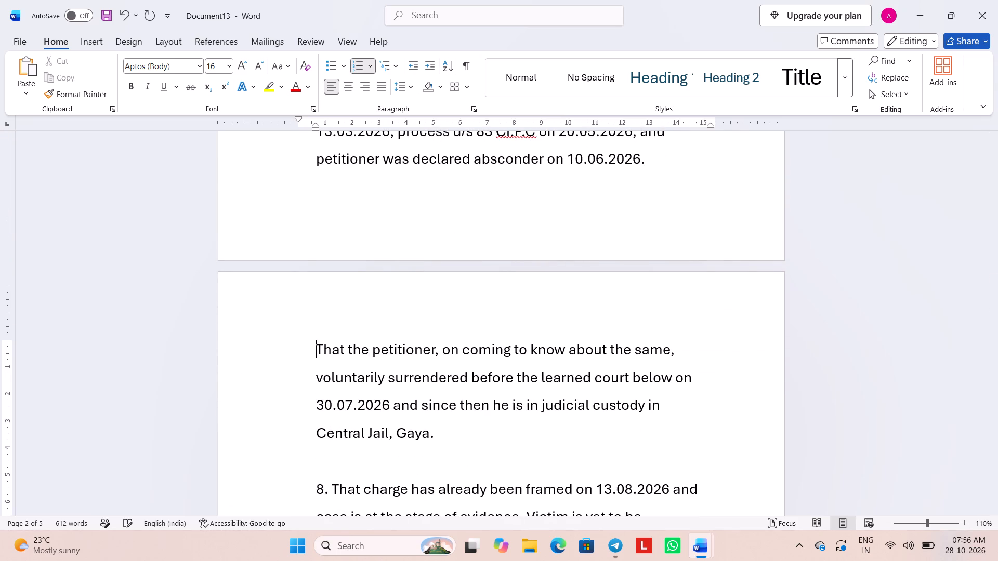
{"action": "key", "text": "BackSpace"}
{"action": "key", "text": "Return"}
Turn "That charge has already been framed on 13.08.2026" into automatic list item 8, removing its manual number and the blank line above.
{"action": "scroll", "coordinate": [333, 342], "scroll_direction": "down", "scroll_amount": 2}
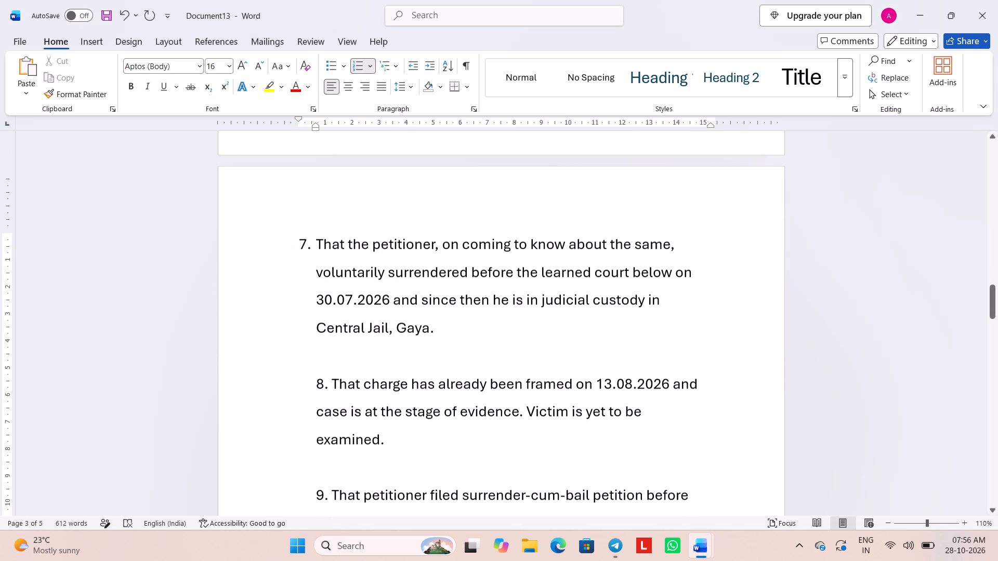
{"action": "left_click", "coordinate": [330, 389]}
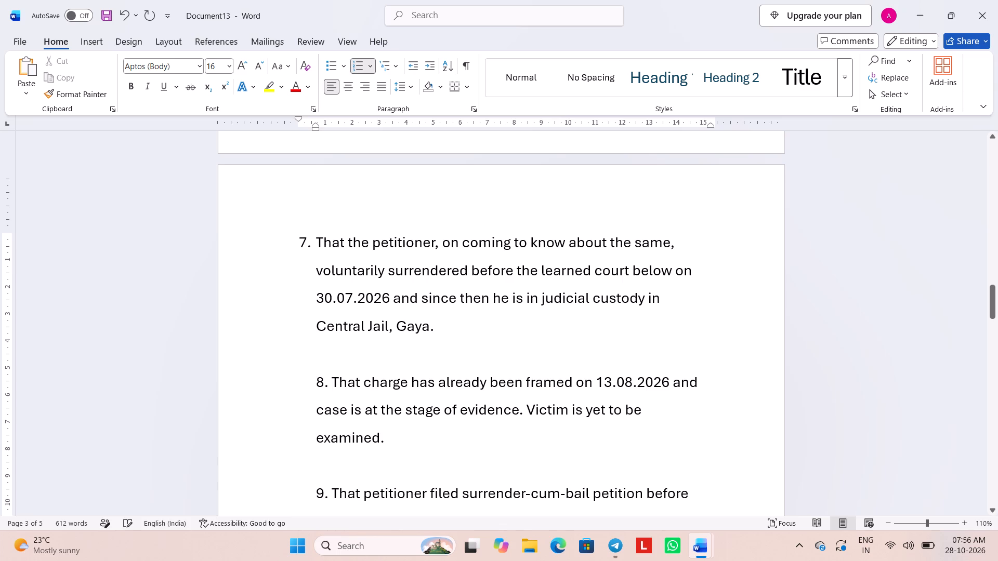
{"action": "key", "text": "BackSpace"}
{"action": "key", "text": "BackSpace"}
{"action": "key", "text": "BackSpace"}
{"action": "key", "text": "BackSpace"}
{"action": "key", "text": "BackSpace"}
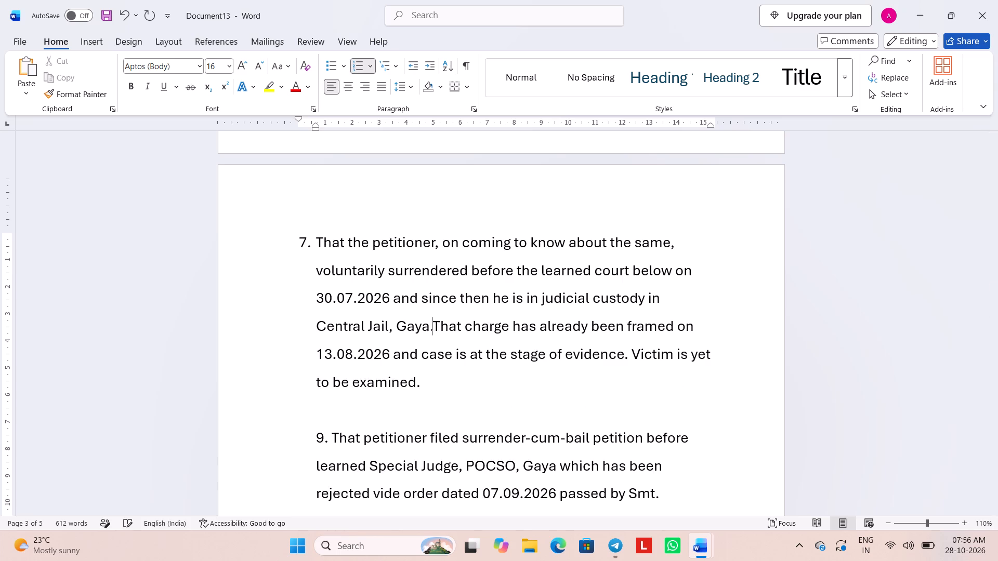
{"action": "key", "text": "Return"}
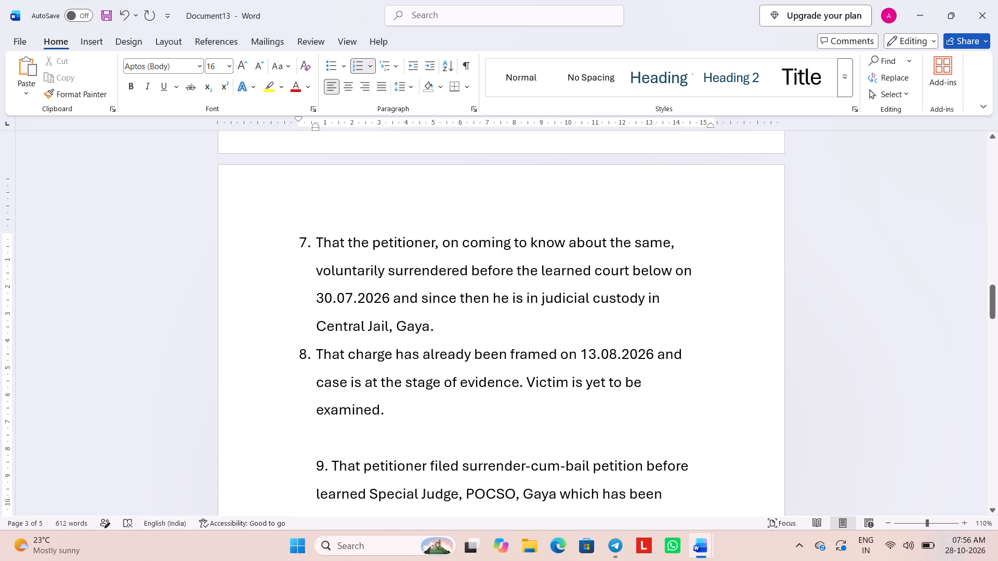
Turn "That petitioner filed surrender-cum-bail petition" into automatic list item 9, removing its manual number and the blank line above.
{"action": "left_click", "coordinate": [333, 468]}
{"action": "key", "text": "BackSpace"}
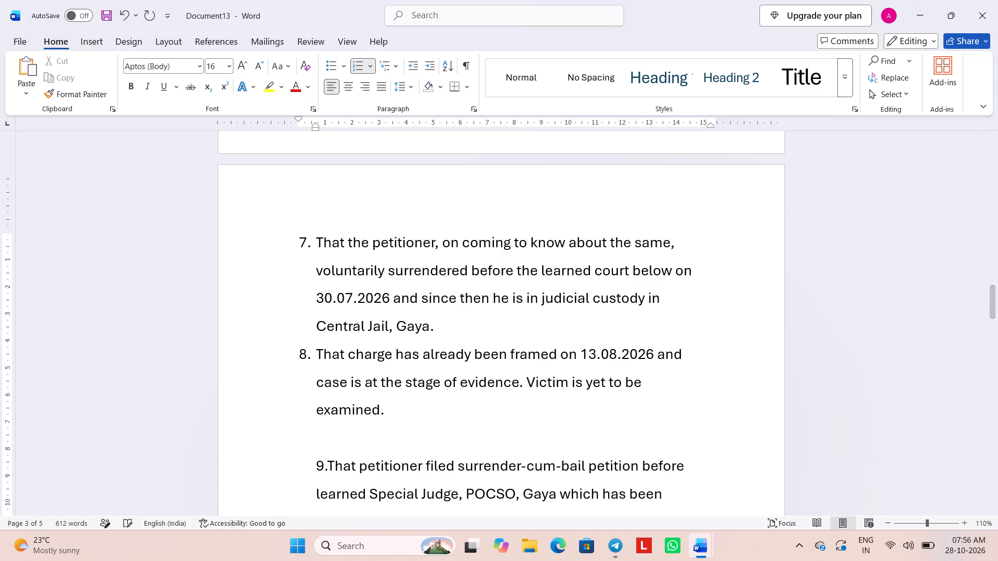
{"action": "key", "text": "BackSpace"}
{"action": "key", "text": "BackSpace"}
{"action": "key", "text": "BackSpace"}
{"action": "key", "text": "BackSpace"}
{"action": "key", "text": "Return"}
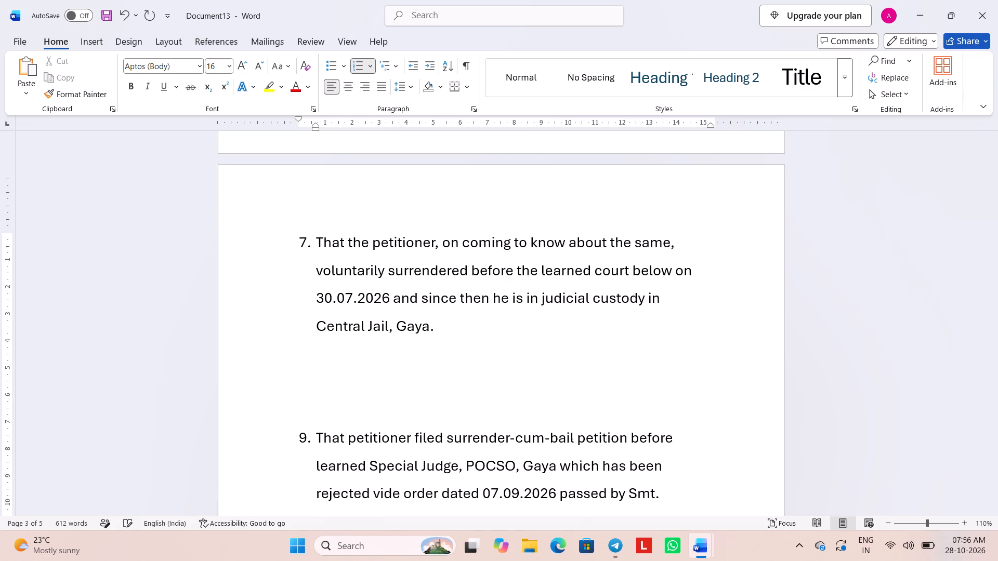
Split "Certified copy of order dated 07.09.2026 is annexed as Annexure-1." from item 9 into its own unnumbered paragraph.
{"action": "scroll", "coordinate": [351, 451], "scroll_direction": "down", "scroll_amount": 1}
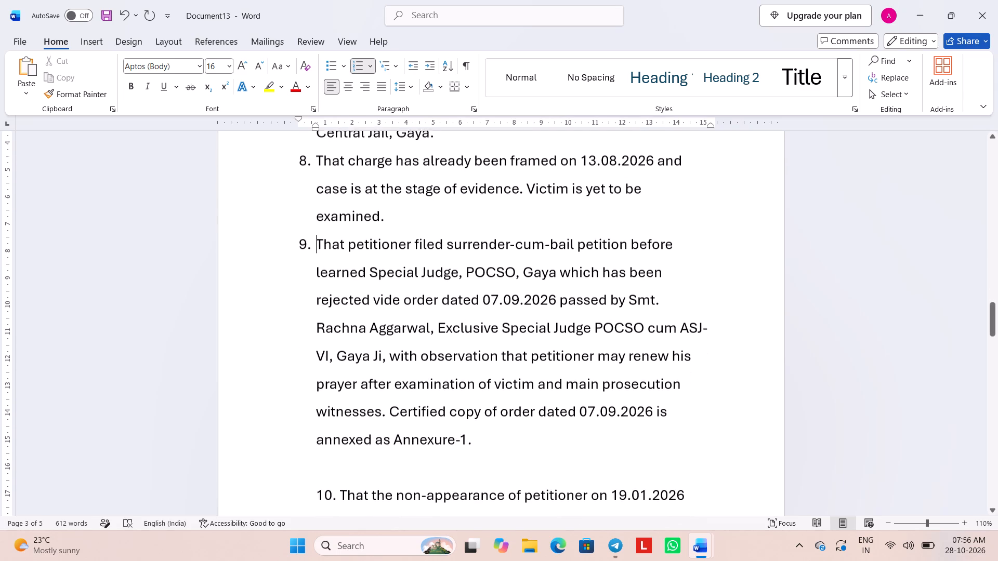
{"action": "scroll", "coordinate": [351, 451], "scroll_direction": "down", "scroll_amount": 2}
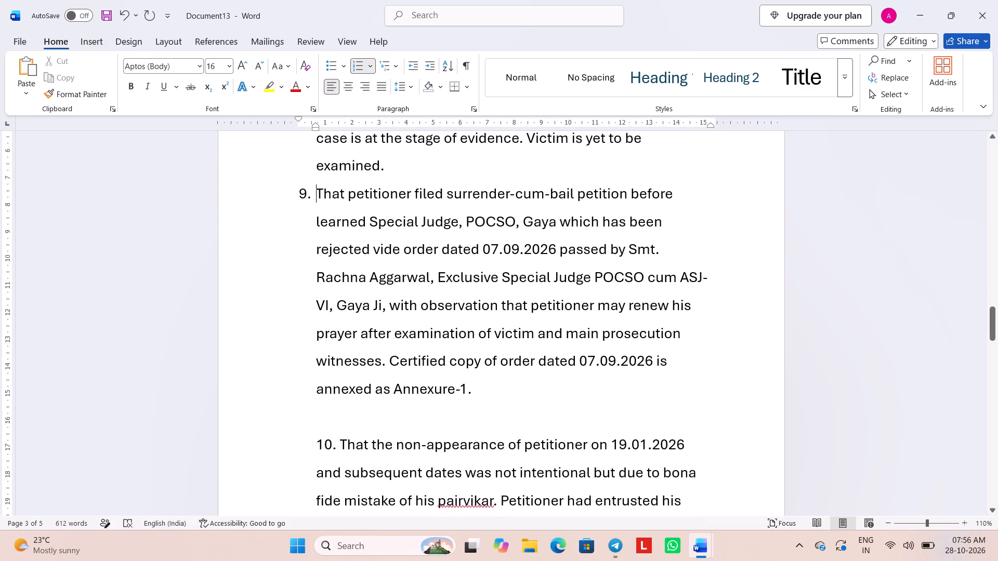
{"action": "left_click", "coordinate": [389, 358]}
{"action": "key", "text": "Return"}
{"action": "key", "text": "BackSpace"}
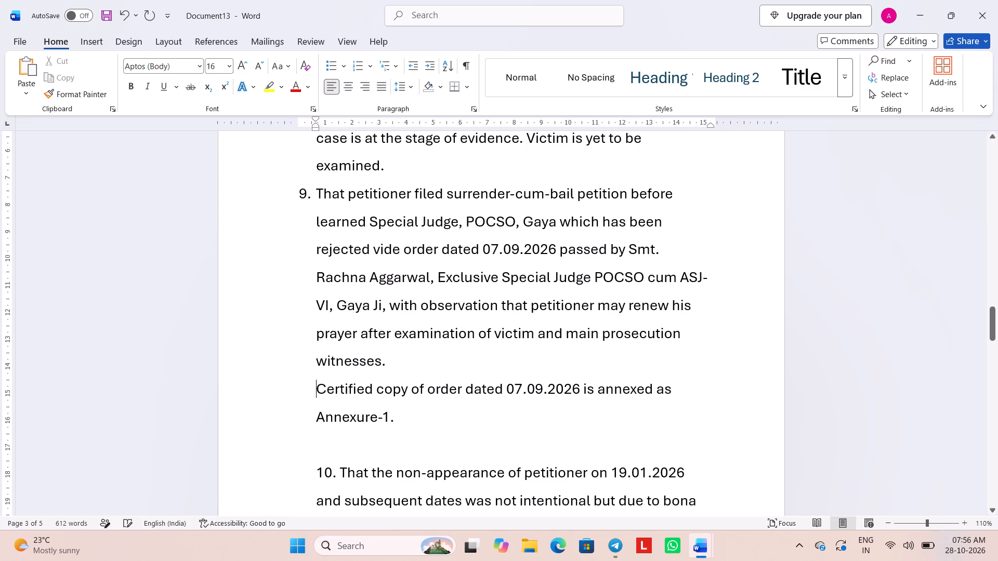
Turn "That the non-appearance of petitioner on 19.01.2026" into automatic list item 10, removing the blank line and old manual number.
{"action": "left_click", "coordinate": [355, 440]}
{"action": "key", "text": "BackSpace"}
{"action": "key", "text": "Delete"}
{"action": "key", "text": "Delete"}
{"action": "key", "text": "Delete"}
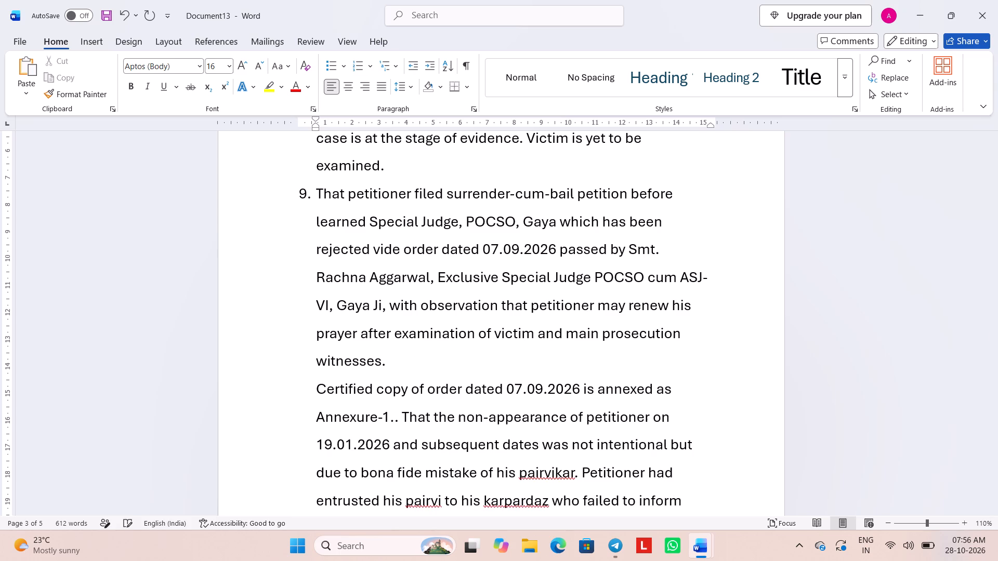
{"action": "key", "text": "Delete"}
{"action": "key", "text": "Delete"}
{"action": "key", "text": "Return"}
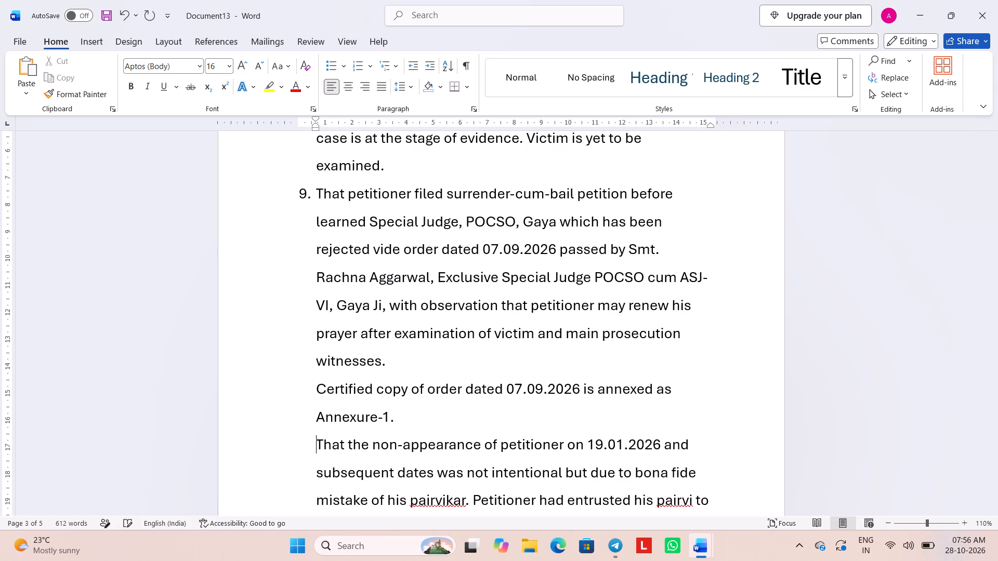
{"action": "type", "text": "10."}
{"action": "key", "text": "space"}
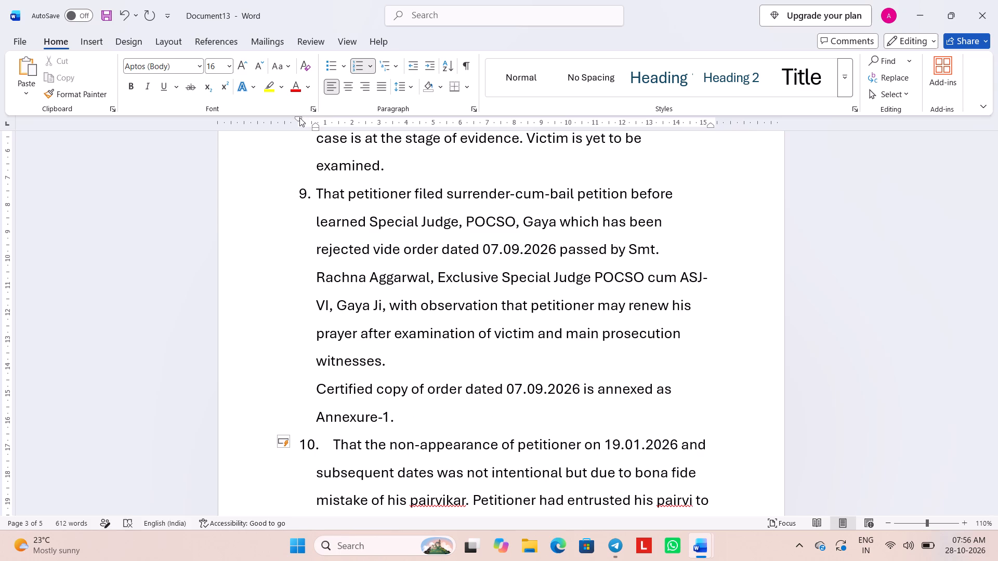
Move item 10's first-line indent slightly outward so its opening text aligns with the lines below.
{"action": "left_click", "coordinate": [298, 118]}
Increase the left indent of the "Certified copy of order dated 07.09.2026" paragraph to about 7.6 cm.
{"action": "left_click", "coordinate": [316, 387]}
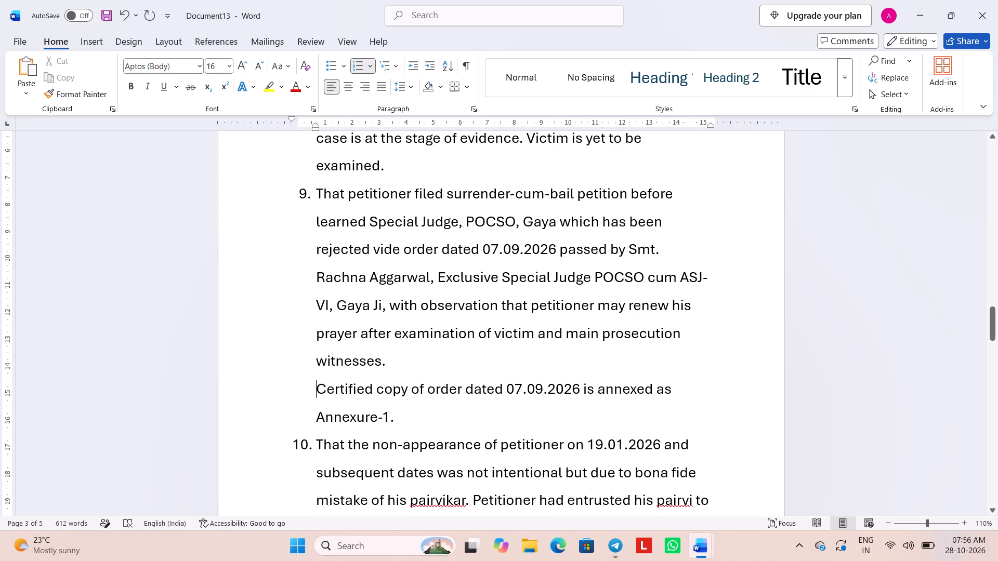
{"action": "left_click", "coordinate": [424, 70]}
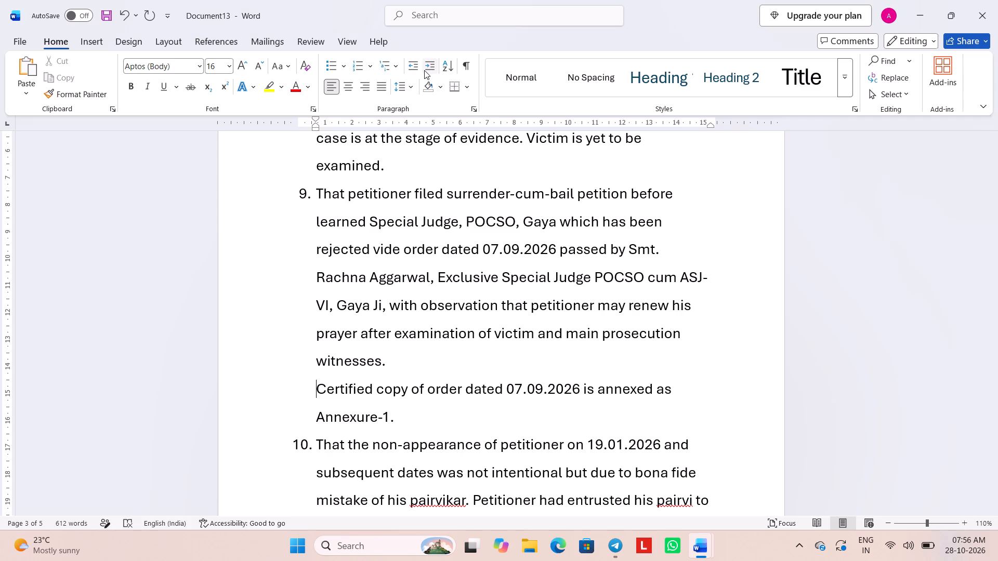
{"action": "triple_click", "coordinate": [424, 70]}
{"action": "double_click", "coordinate": [424, 70]}
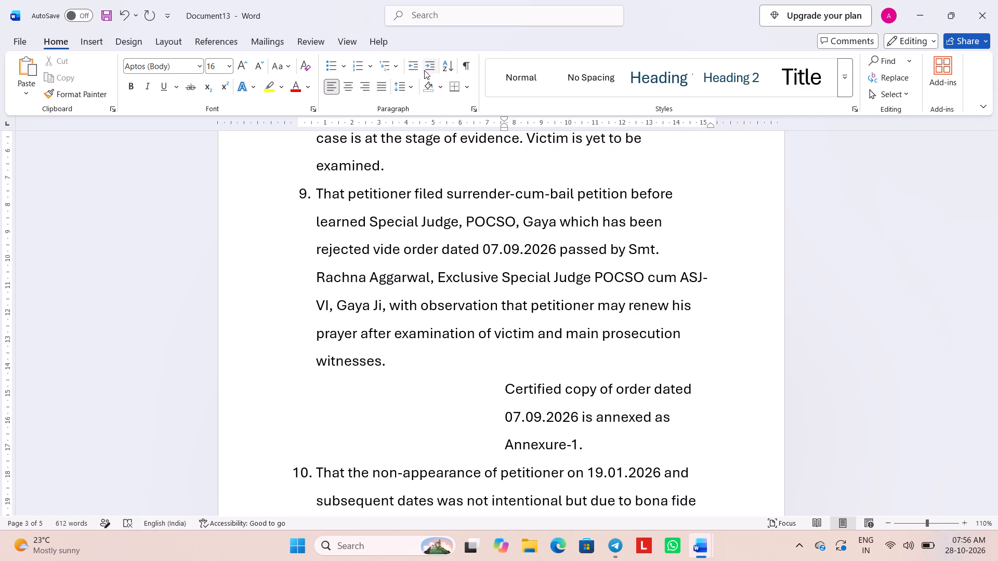
Widen the text of the whole document by moving its right indent outward to about 16 cm.
{"action": "key", "text": "ctrl+a"}
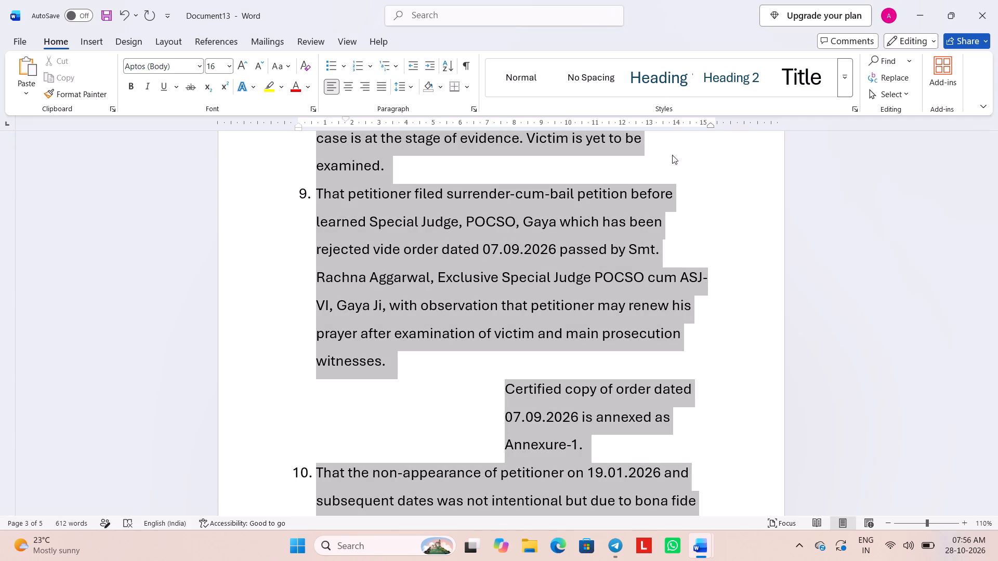
{"action": "left_click_drag", "start_coordinate": [710, 124], "coordinate": [735, 119]}
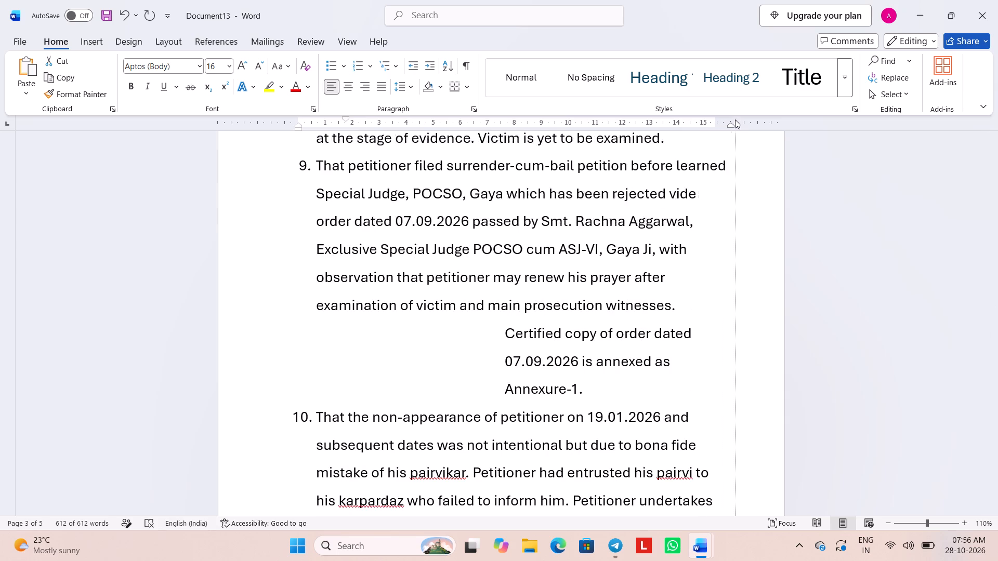
{"action": "left_click_drag", "start_coordinate": [735, 119], "coordinate": [738, 118]}
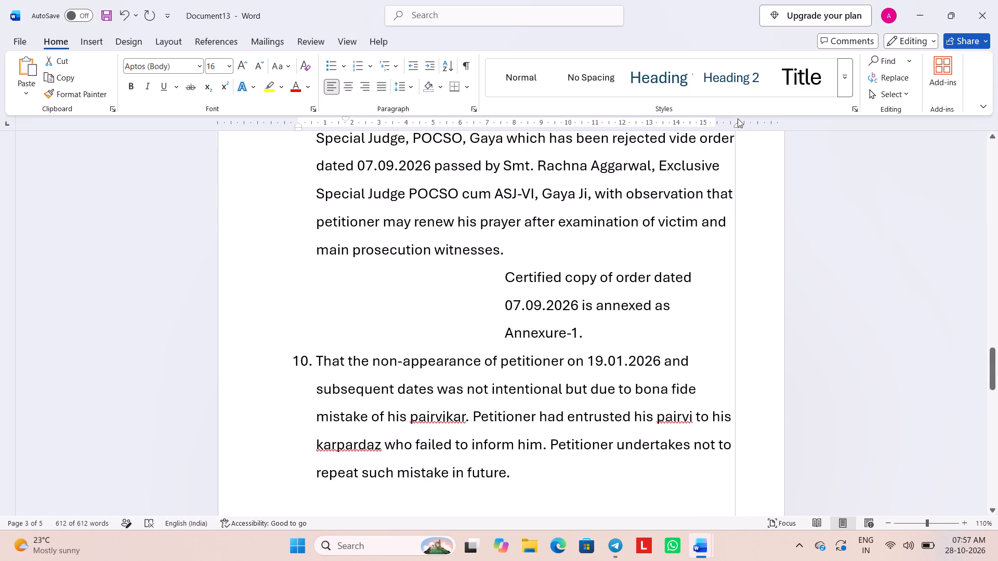
{"action": "left_click_drag", "start_coordinate": [738, 118], "coordinate": [734, 117]}
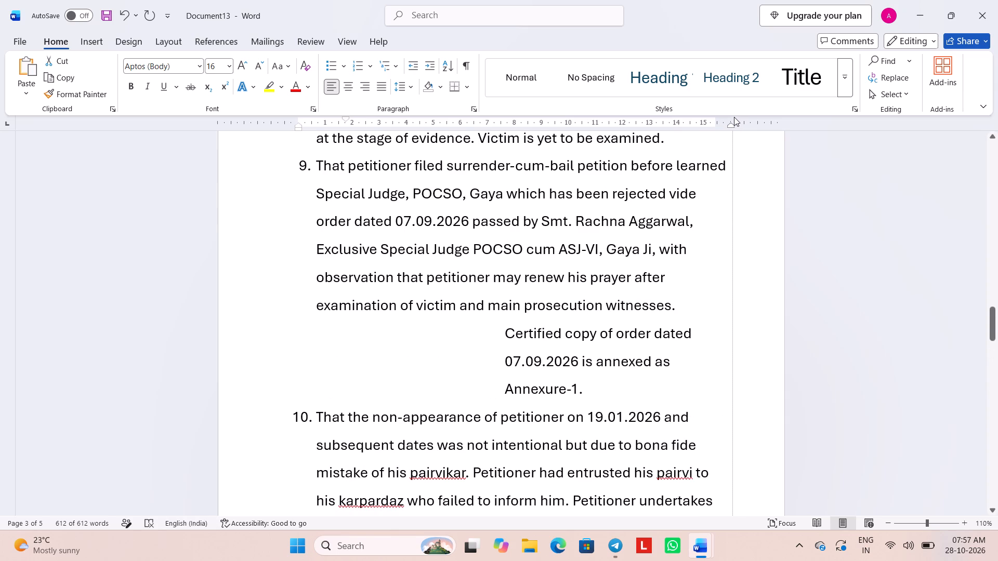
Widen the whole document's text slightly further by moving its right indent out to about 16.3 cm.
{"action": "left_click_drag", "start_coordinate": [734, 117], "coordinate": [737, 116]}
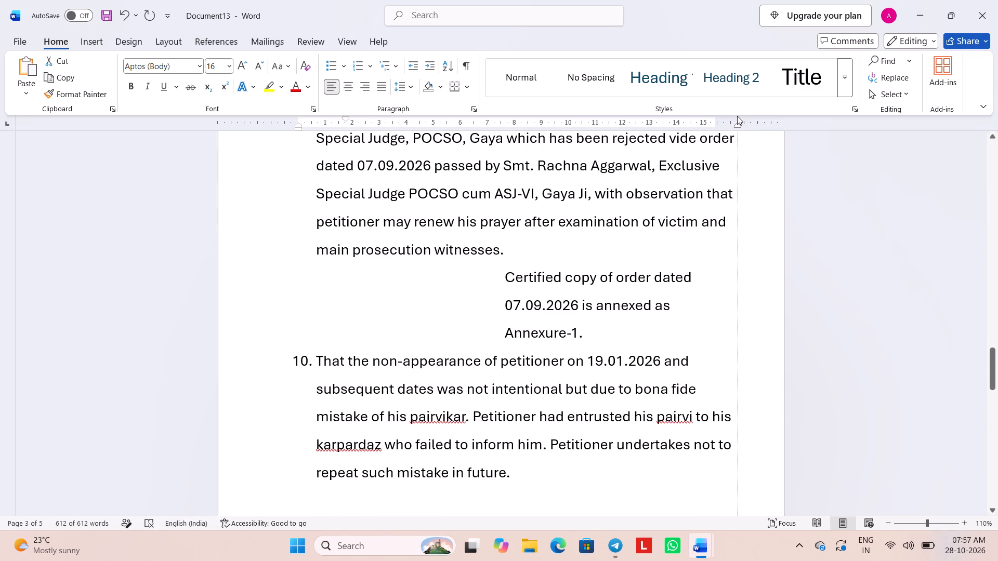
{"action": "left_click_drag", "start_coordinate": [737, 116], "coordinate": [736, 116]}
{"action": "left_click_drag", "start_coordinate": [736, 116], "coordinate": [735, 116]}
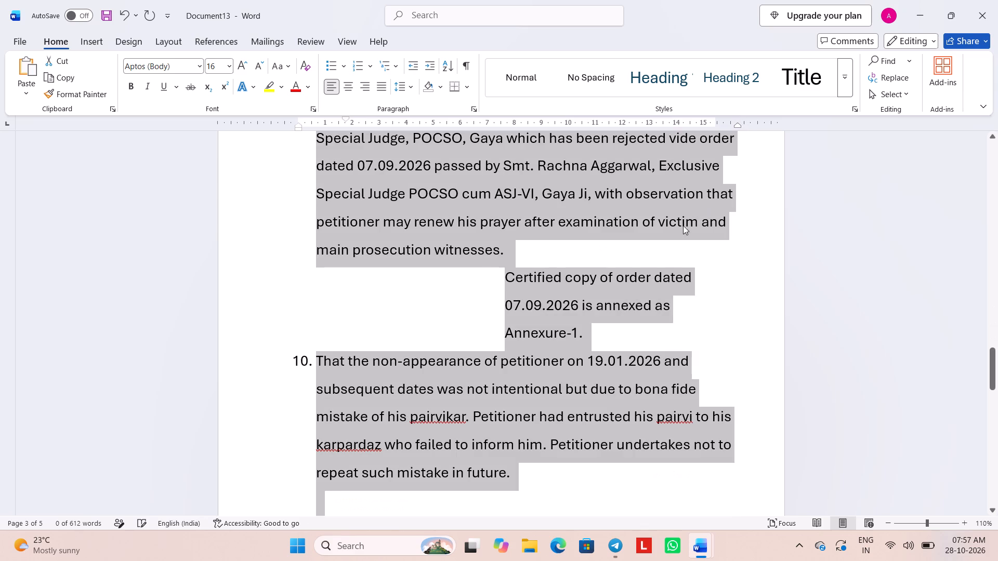
Narrow the whole document's text by moving its right indent in to about 15.5 cm, and deselect the text.
{"action": "scroll", "coordinate": [683, 225], "scroll_direction": "up", "scroll_amount": 10}
{"action": "scroll", "coordinate": [683, 225], "scroll_direction": "down", "scroll_amount": 1}
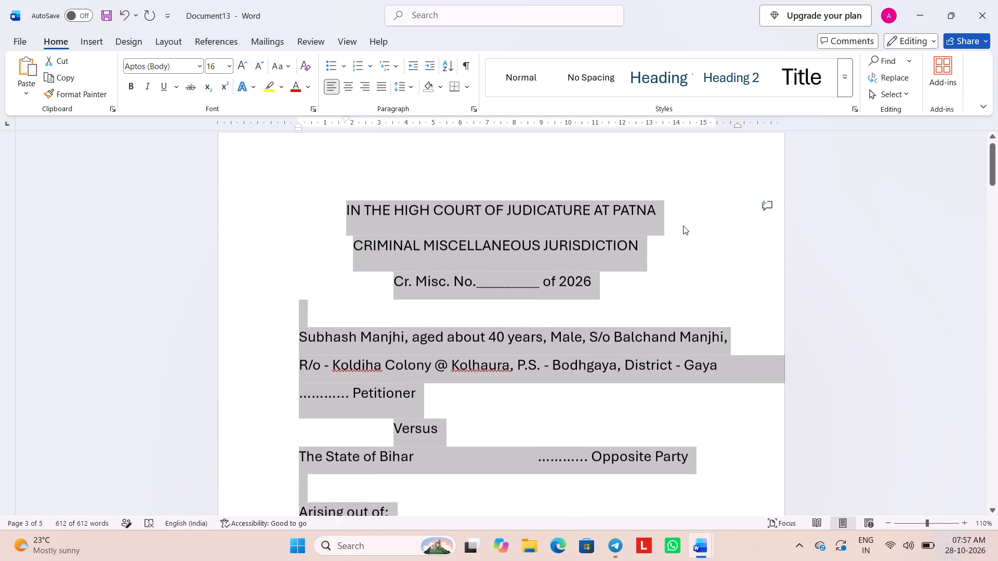
{"action": "scroll", "coordinate": [683, 225], "scroll_direction": "down", "scroll_amount": 1}
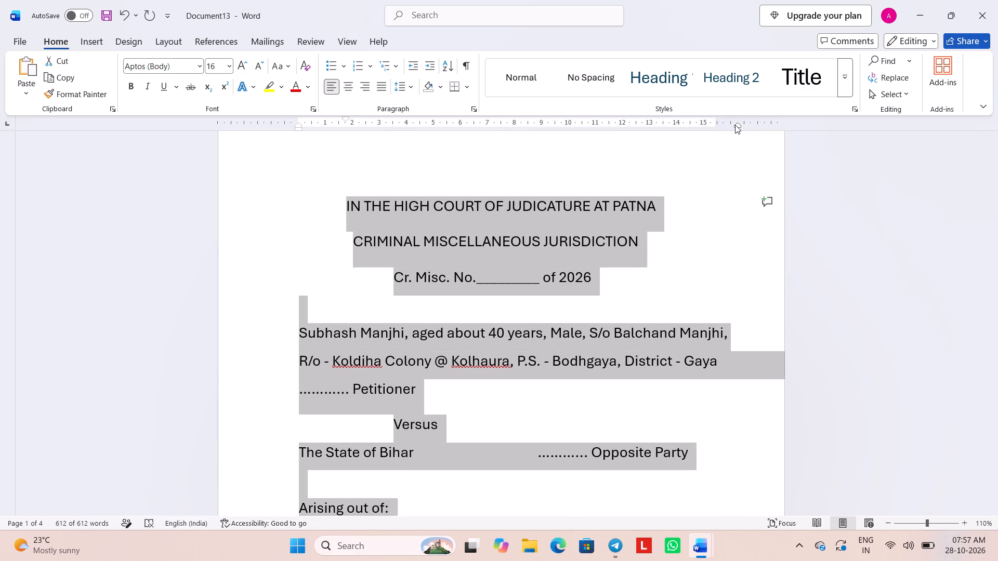
{"action": "left_click_drag", "start_coordinate": [739, 125], "coordinate": [726, 125]}
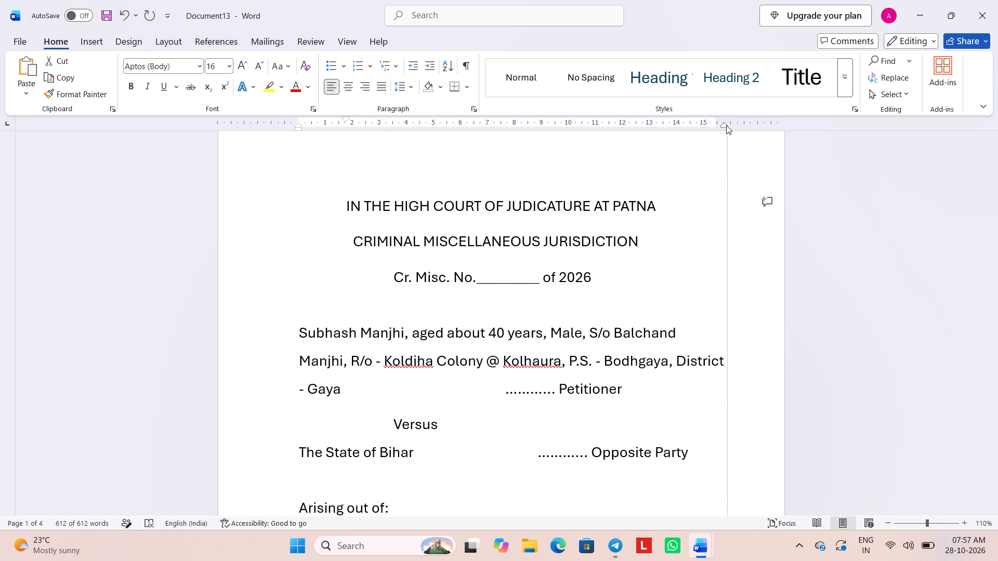
{"action": "left_click_drag", "start_coordinate": [726, 125], "coordinate": [722, 127]}
{"action": "left_click_drag", "start_coordinate": [722, 127], "coordinate": [720, 127]}
{"action": "left_click_drag", "start_coordinate": [720, 127], "coordinate": [720, 127]}
{"action": "scroll", "coordinate": [713, 307], "scroll_direction": "down", "scroll_amount": 1}
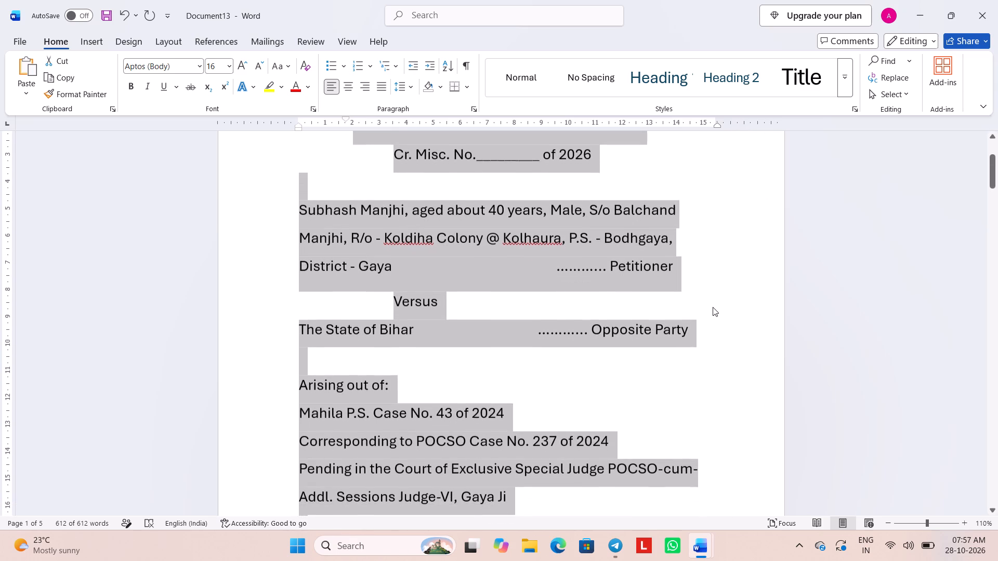
{"action": "left_click", "coordinate": [713, 307]}
{"action": "left_click", "coordinate": [713, 307]}
Review how the petition's text wraps from the party details through numbered item 10.
{"action": "scroll", "coordinate": [713, 307], "scroll_direction": "down", "scroll_amount": 1}
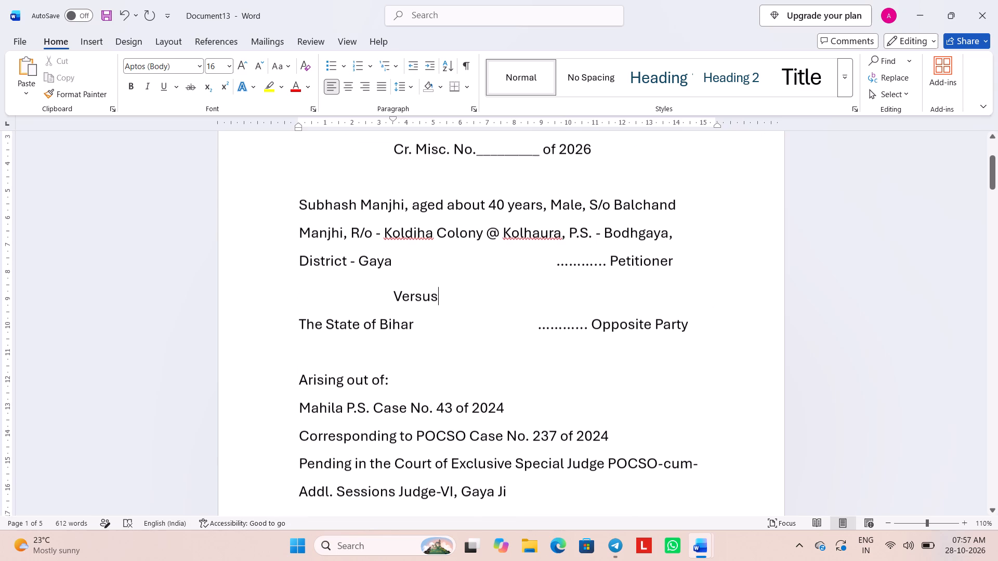
{"action": "scroll", "coordinate": [713, 307], "scroll_direction": "down", "scroll_amount": 2}
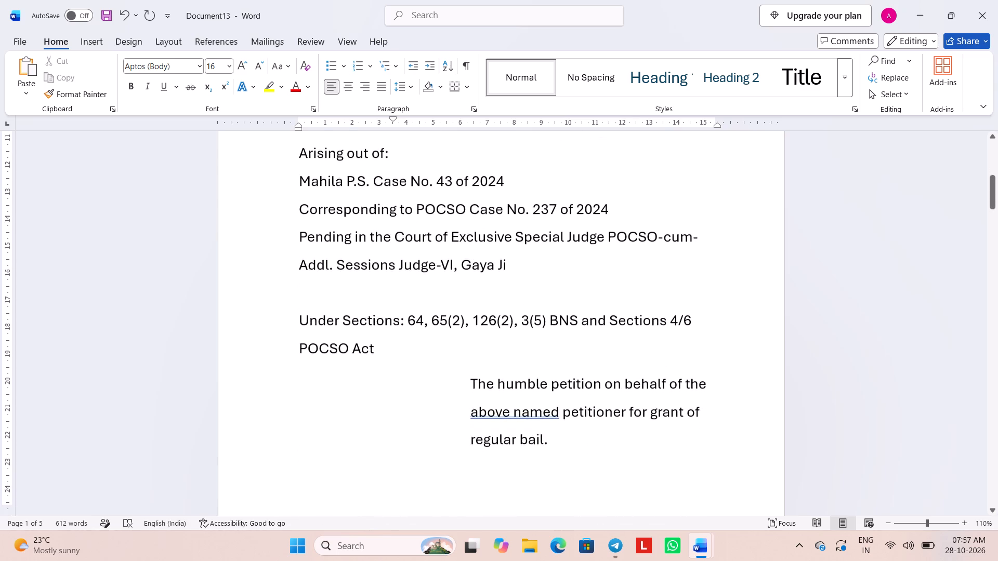
{"action": "scroll", "coordinate": [713, 307], "scroll_direction": "down", "scroll_amount": 2}
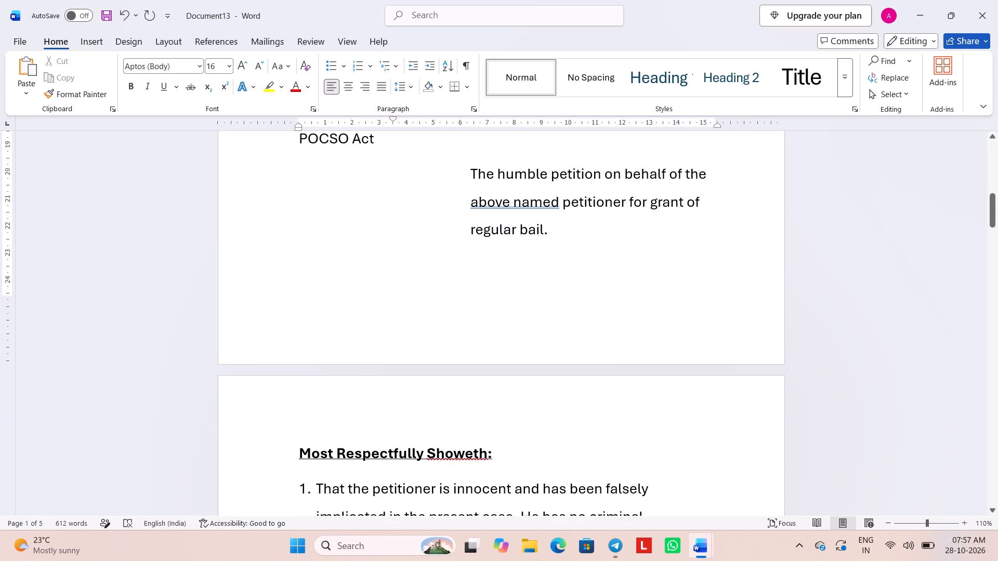
{"action": "scroll", "coordinate": [663, 310], "scroll_direction": "down", "scroll_amount": 2}
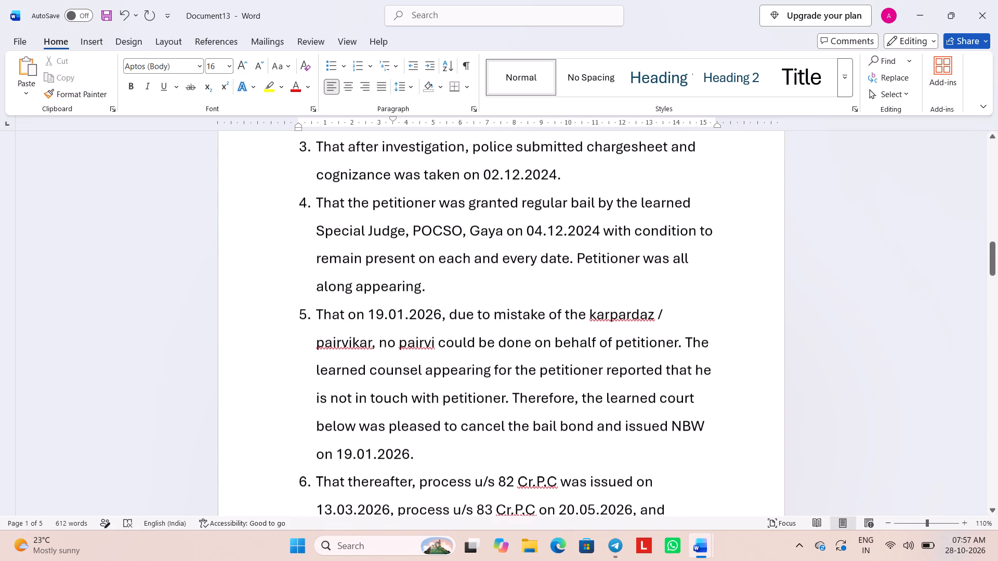
{"action": "scroll", "coordinate": [663, 310], "scroll_direction": "down", "scroll_amount": 3}
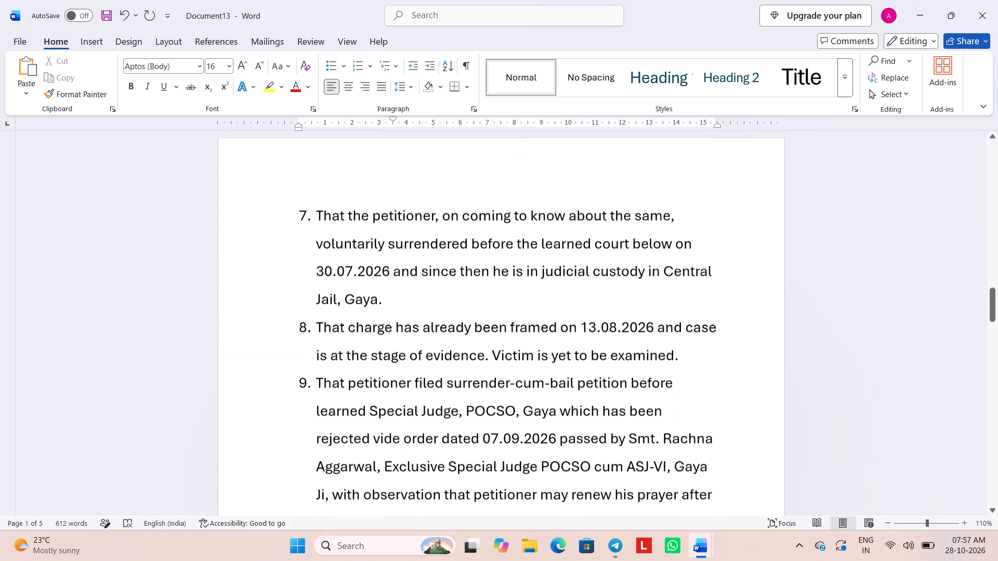
{"action": "scroll", "coordinate": [663, 310], "scroll_direction": "down", "scroll_amount": 4}
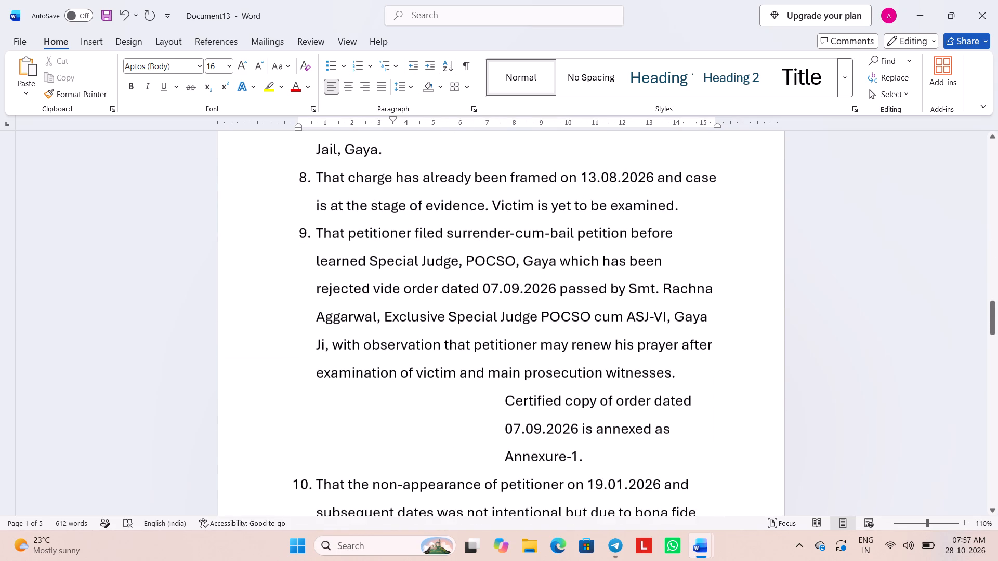
{"action": "scroll", "coordinate": [663, 310], "scroll_direction": "down", "scroll_amount": 2}
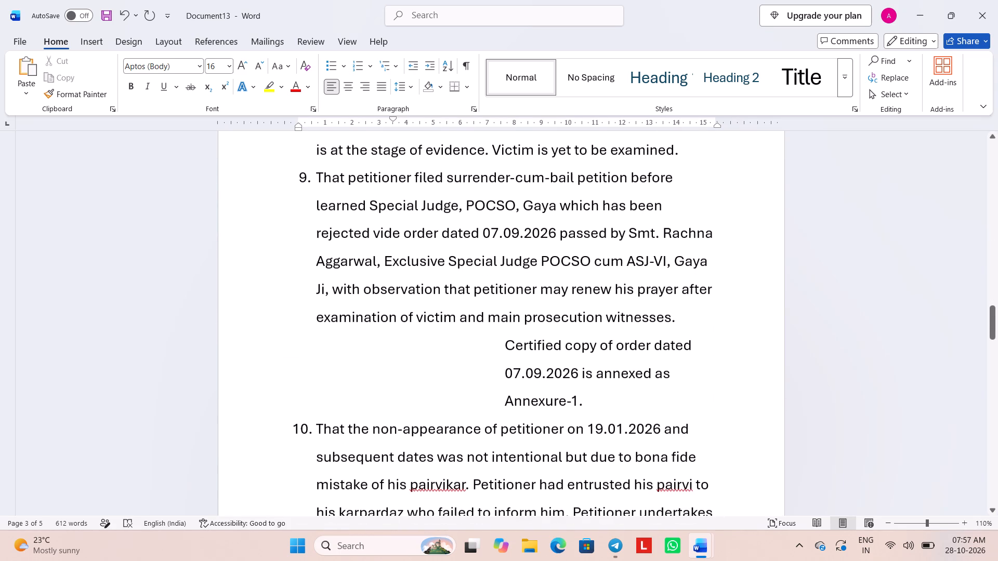
{"action": "scroll", "coordinate": [663, 310], "scroll_direction": "down", "scroll_amount": 2}
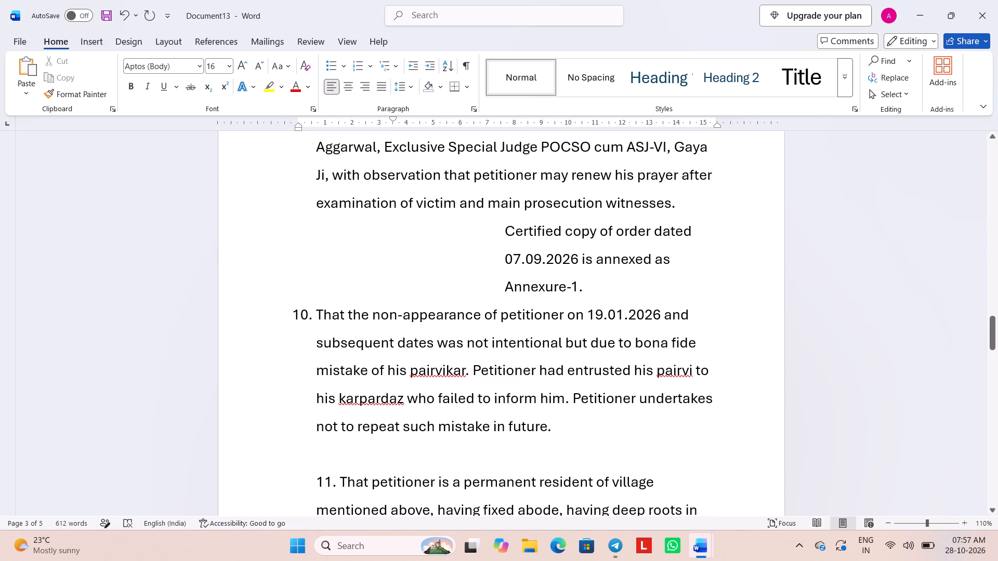
Turn "That petitioner is a permanent resident of village" into automatic list item 11, removing the blank line and old manual number.
{"action": "scroll", "coordinate": [483, 441], "scroll_direction": "down", "scroll_amount": 1}
{"action": "left_click", "coordinate": [339, 419]}
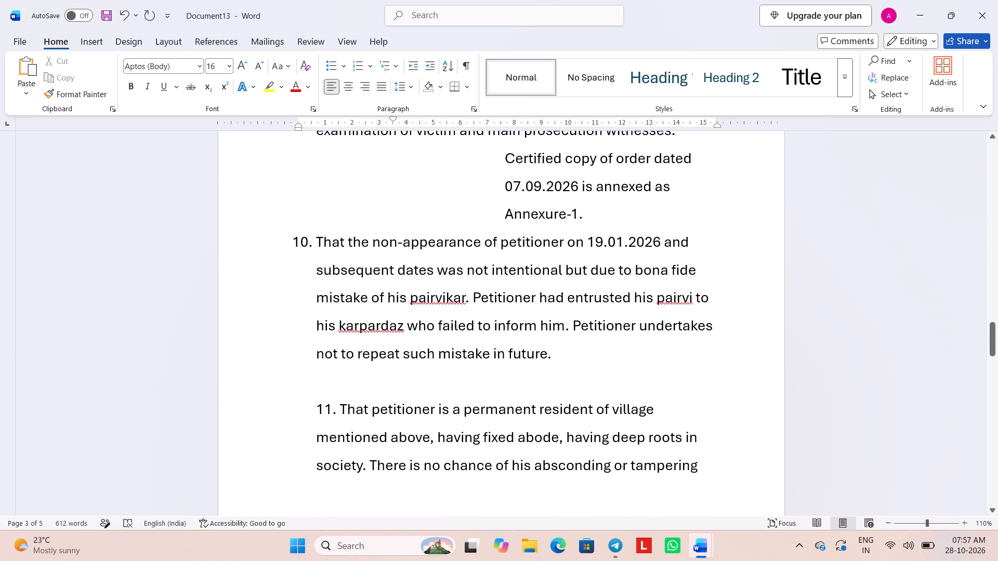
{"action": "key", "text": "BackSpace"}
{"action": "key", "text": "BackSpace"}
{"action": "key", "text": "BackSpace"}
{"action": "key", "text": "BackSpace"}
{"action": "key", "text": "BackSpace"}
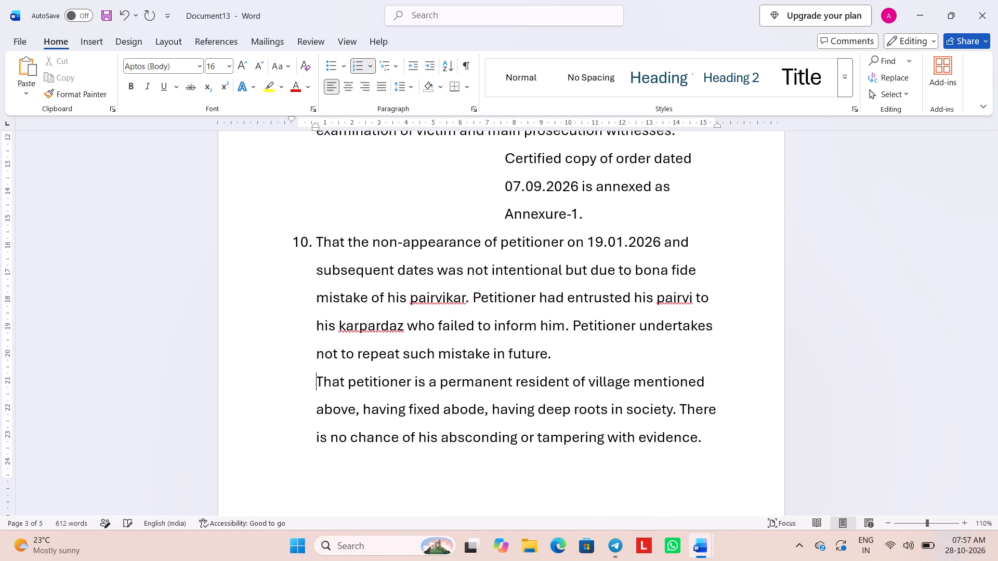
{"action": "key", "text": "BackSpace"}
{"action": "key", "text": "Return"}
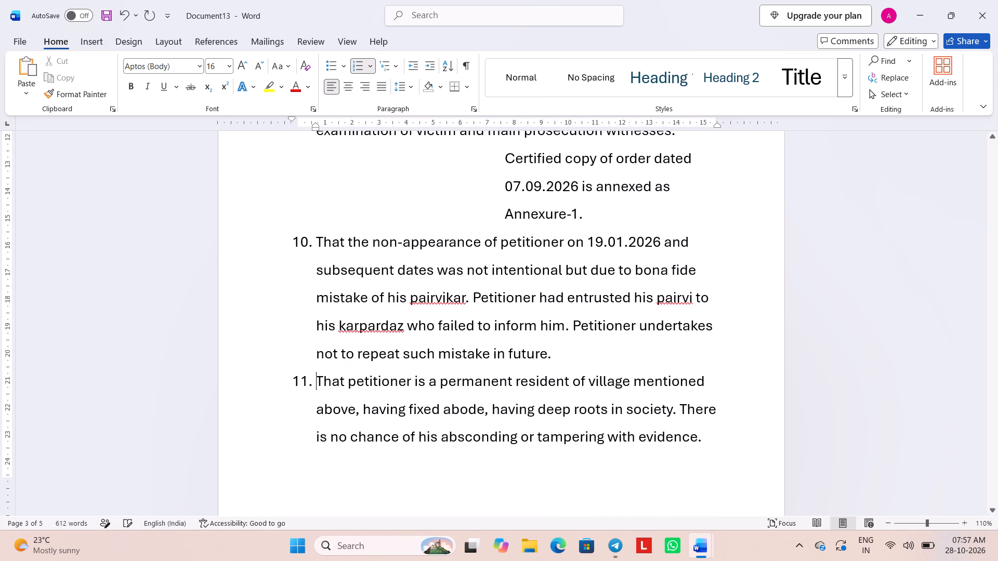
Turn "That petitioner is ready to abide by any condition" into automatic list item 12, removing the old manual number and empty line before it.
{"action": "scroll", "coordinate": [374, 396], "scroll_direction": "down", "scroll_amount": 2}
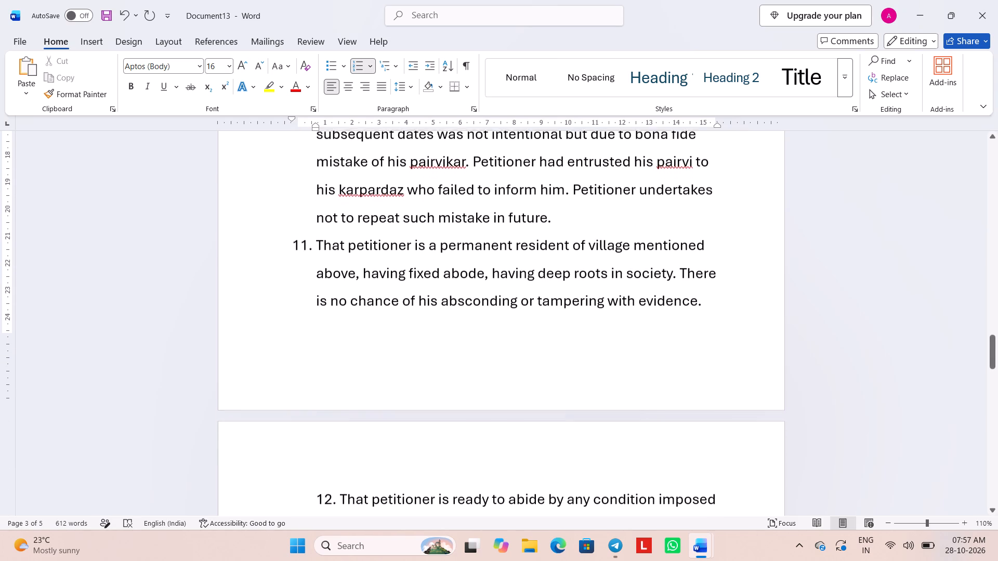
{"action": "scroll", "coordinate": [374, 396], "scroll_direction": "down", "scroll_amount": 1}
{"action": "left_click", "coordinate": [340, 490]}
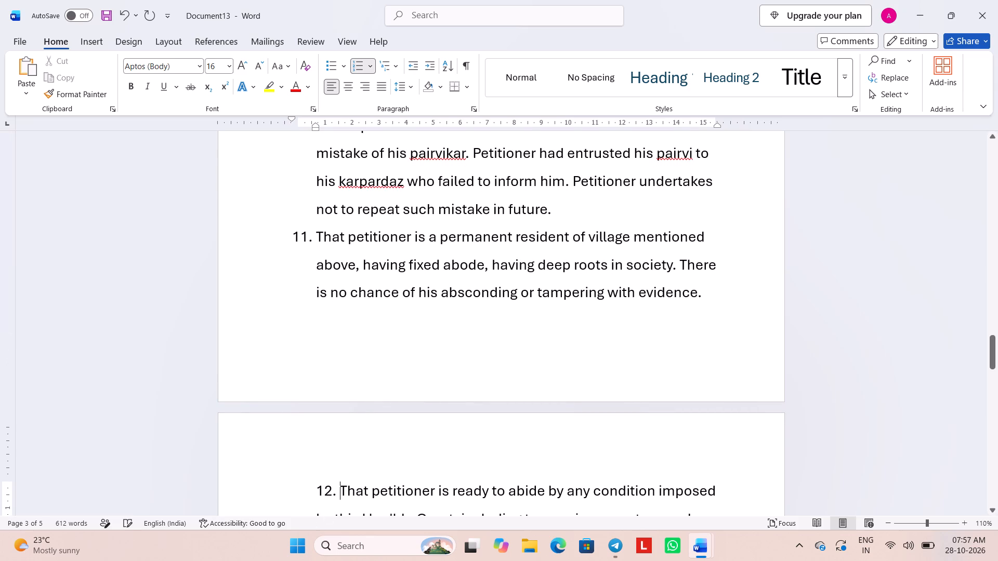
{"action": "key", "text": "BackSpace"}
{"action": "key", "text": "BackSpace"}
{"action": "key", "text": "BackSpace"}
{"action": "key", "text": "BackSpace"}
{"action": "key", "text": "BackSpace"}
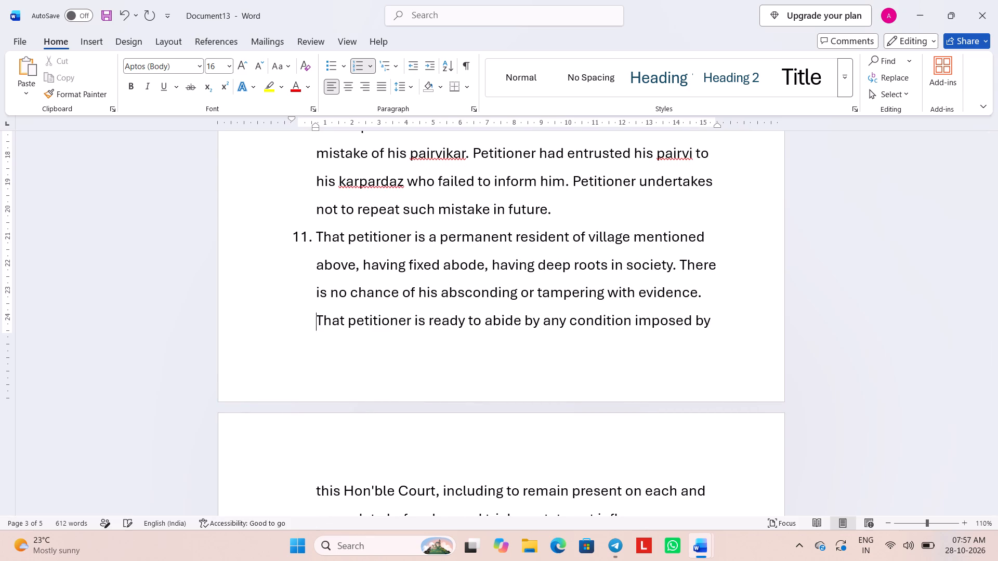
{"action": "key", "text": "BackSpace"}
{"action": "key", "text": "Return"}
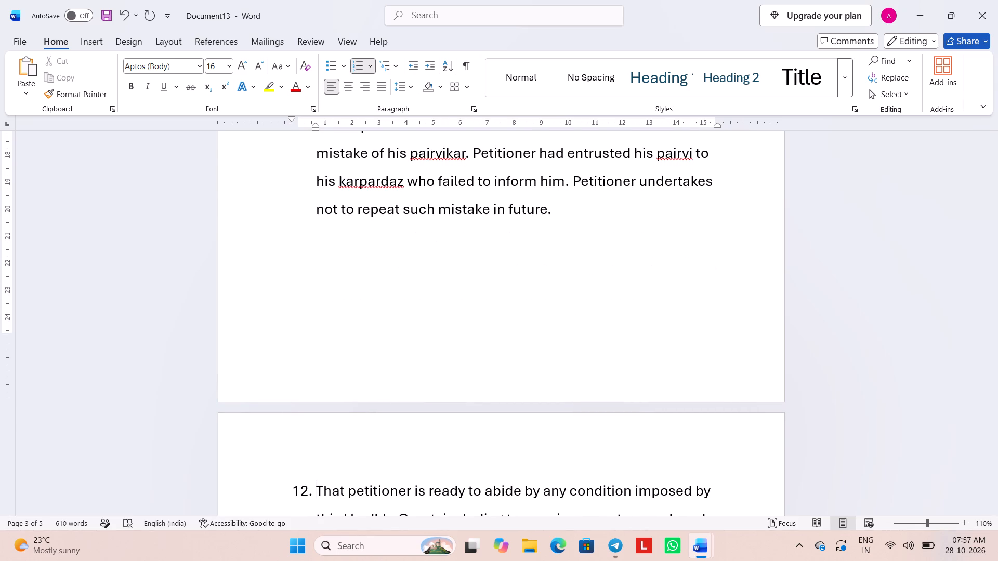
Turn "That petitioner has been in custody since 30.07.2026" into automatic list item 13, removing the blank line and old manual number.
{"action": "scroll", "coordinate": [439, 423], "scroll_direction": "down", "scroll_amount": 1}
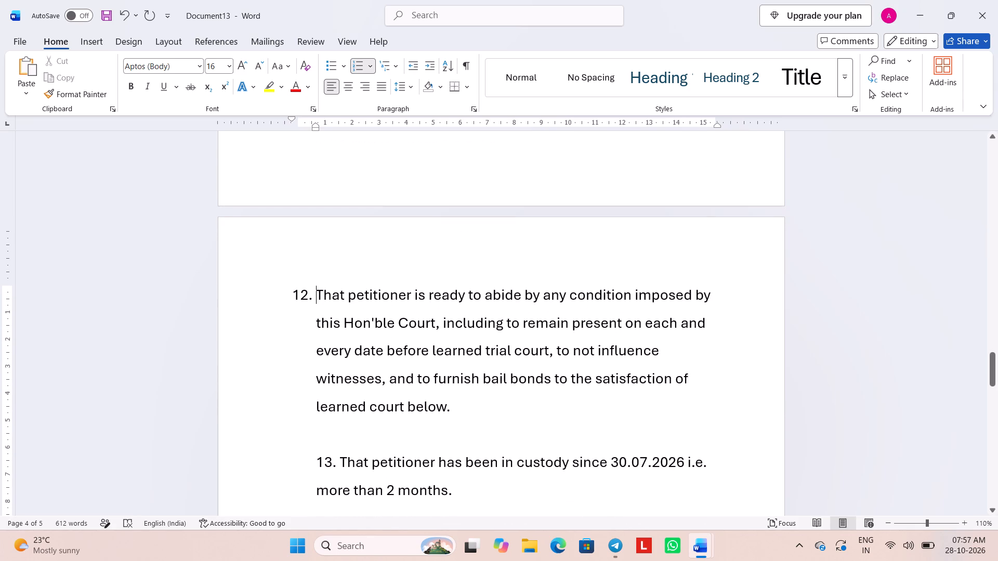
{"action": "left_click", "coordinate": [339, 464]}
{"action": "key", "text": "BackSpace"}
{"action": "key", "text": "BackSpace"}
{"action": "key", "text": "BackSpace"}
{"action": "key", "text": "BackSpace"}
{"action": "key", "text": "BackSpace"}
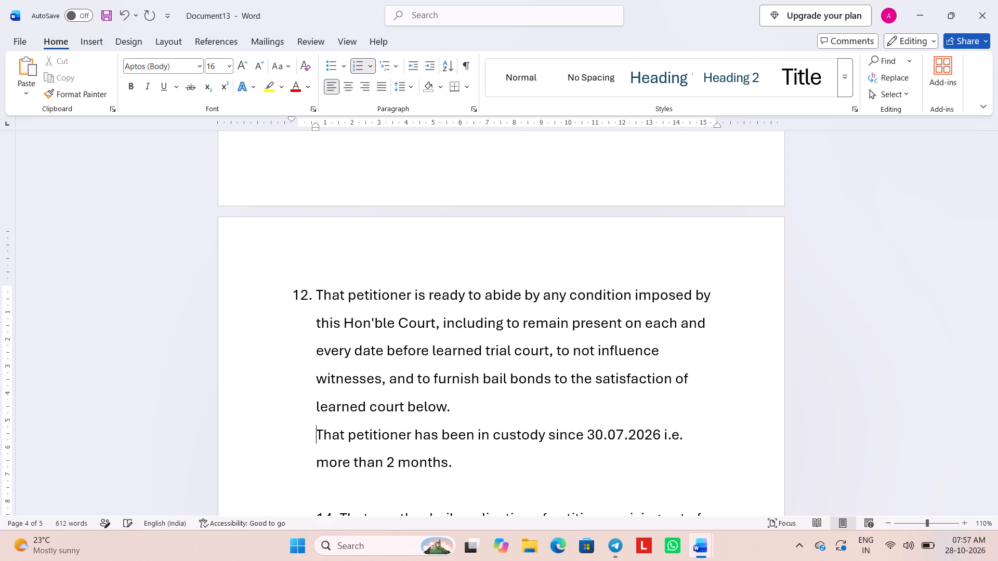
{"action": "key", "text": "BackSpace"}
{"action": "key", "text": "Return"}
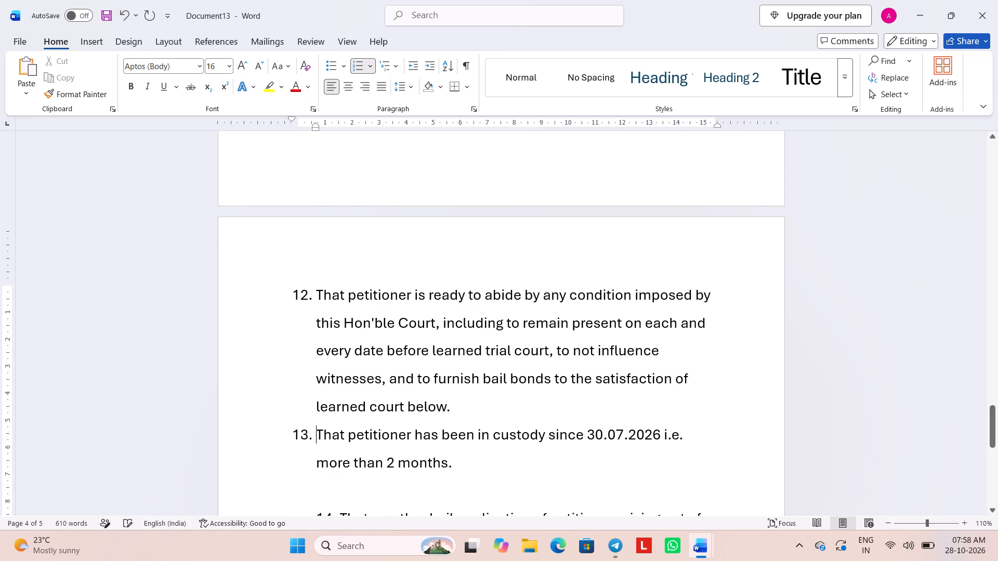
Turn "That no other bail application of petitioner" into automatic list item 14, removing the blank line and old manual number.
{"action": "scroll", "coordinate": [371, 420], "scroll_direction": "down", "scroll_amount": 1}
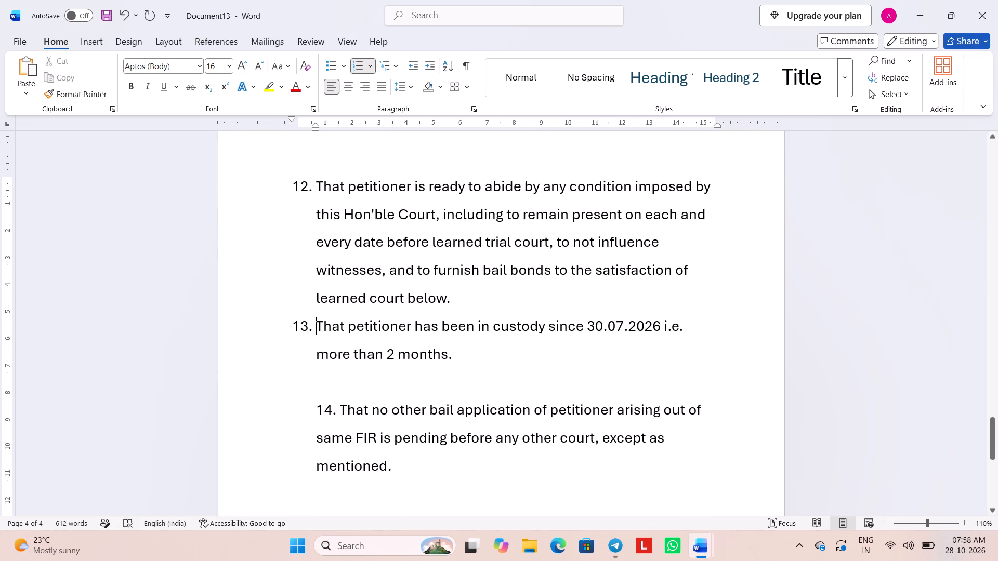
{"action": "left_click", "coordinate": [342, 410]}
{"action": "key", "text": "BackSpace"}
{"action": "key", "text": "BackSpace"}
{"action": "key", "text": "BackSpace"}
{"action": "key", "text": "BackSpace"}
{"action": "key", "text": "BackSpace"}
{"action": "key", "text": "BackSpace"}
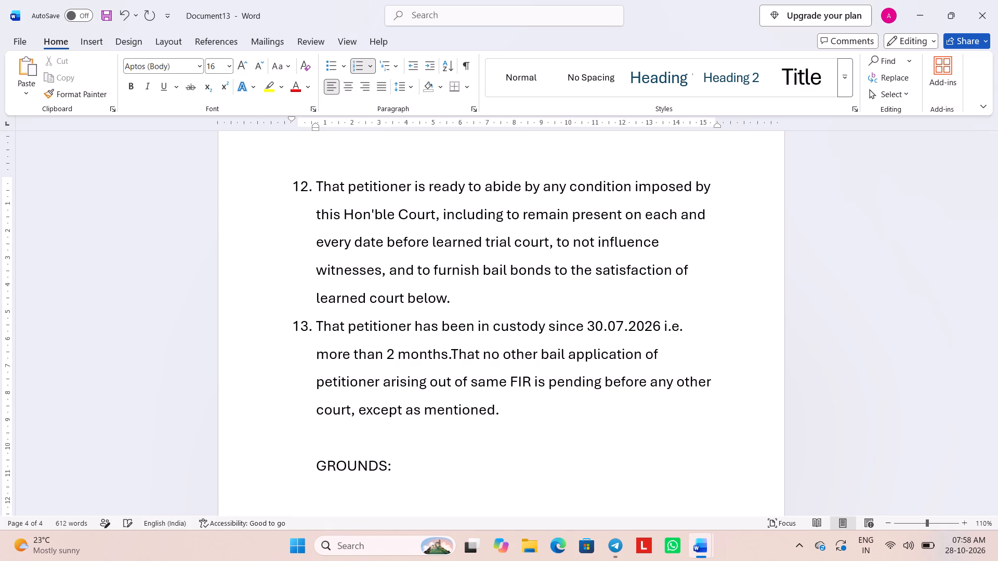
{"action": "key", "text": "Return"}
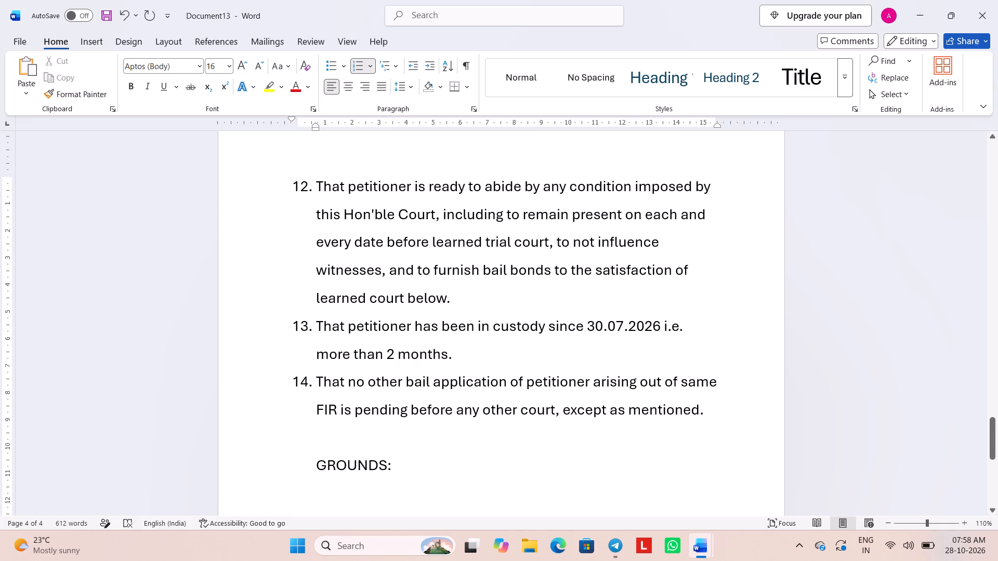
Remove the blank line between the "GROUNDS:" heading and ground A.
{"action": "scroll", "coordinate": [407, 398], "scroll_direction": "down", "scroll_amount": 3}
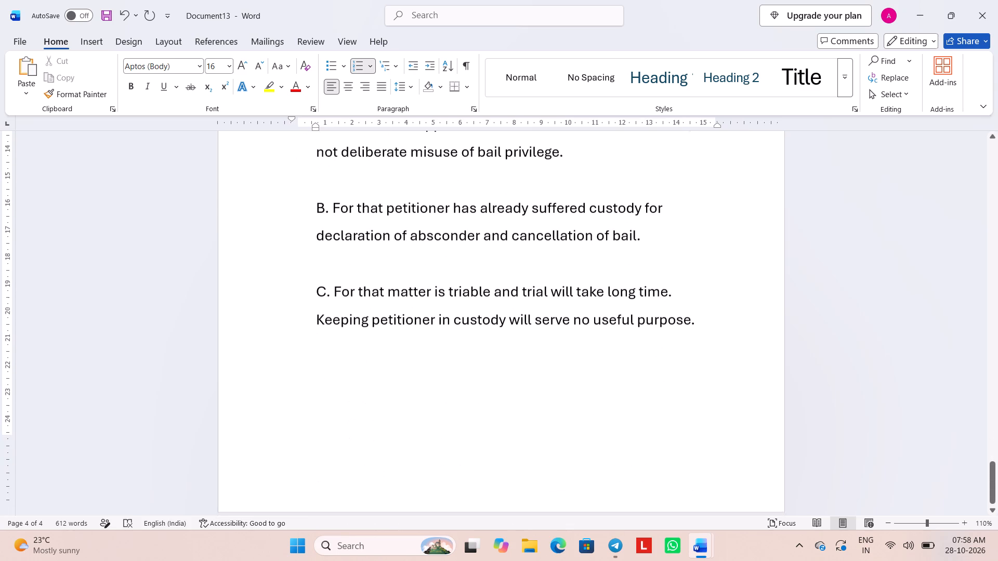
{"action": "scroll", "coordinate": [407, 398], "scroll_direction": "down", "scroll_amount": 1}
{"action": "scroll", "coordinate": [407, 398], "scroll_direction": "up", "scroll_amount": 3}
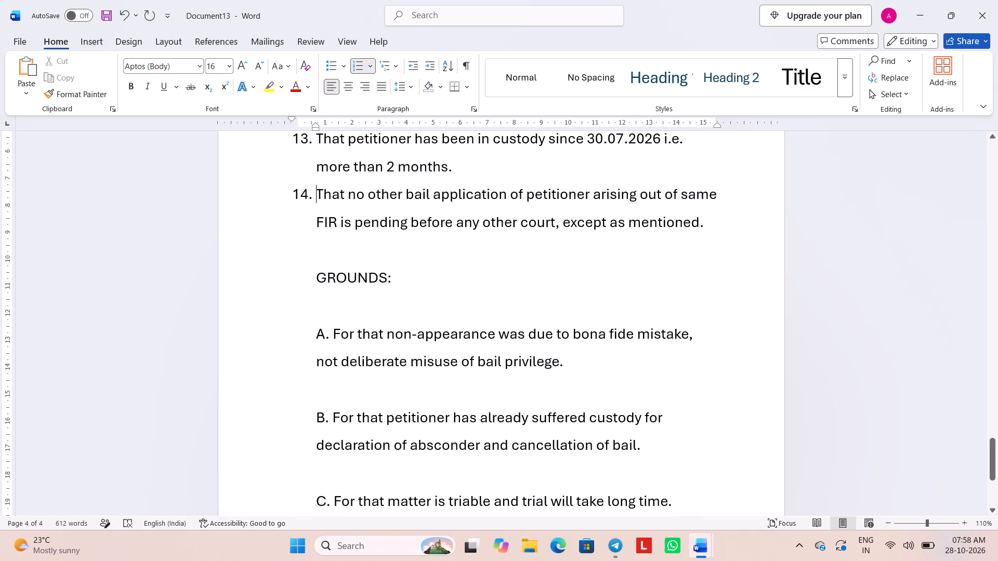
{"action": "left_click", "coordinate": [356, 309]}
{"action": "key", "text": "BackSpace"}
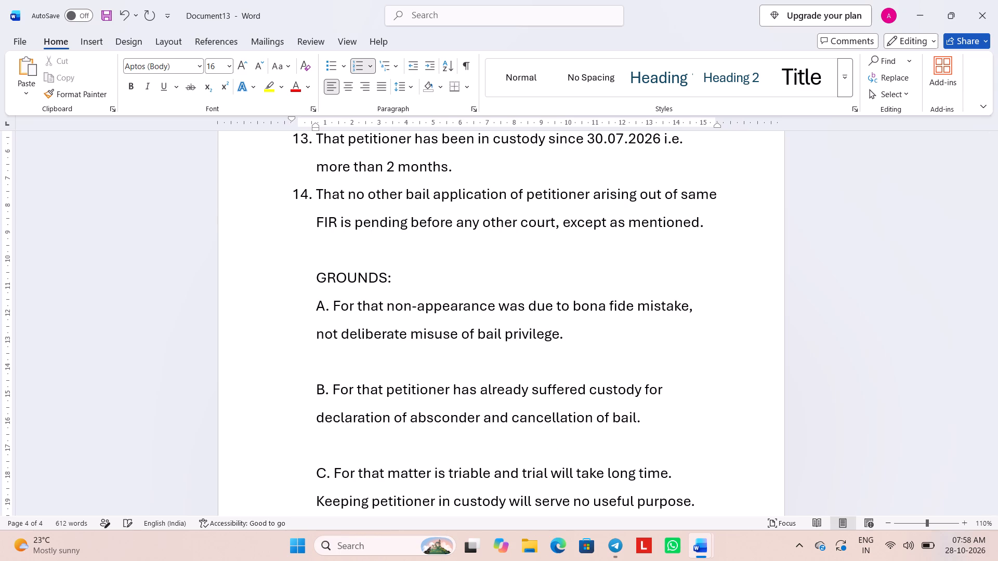
Make the "GROUNDS:" heading bold.
{"action": "left_click_drag", "start_coordinate": [427, 281], "coordinate": [332, 285]}
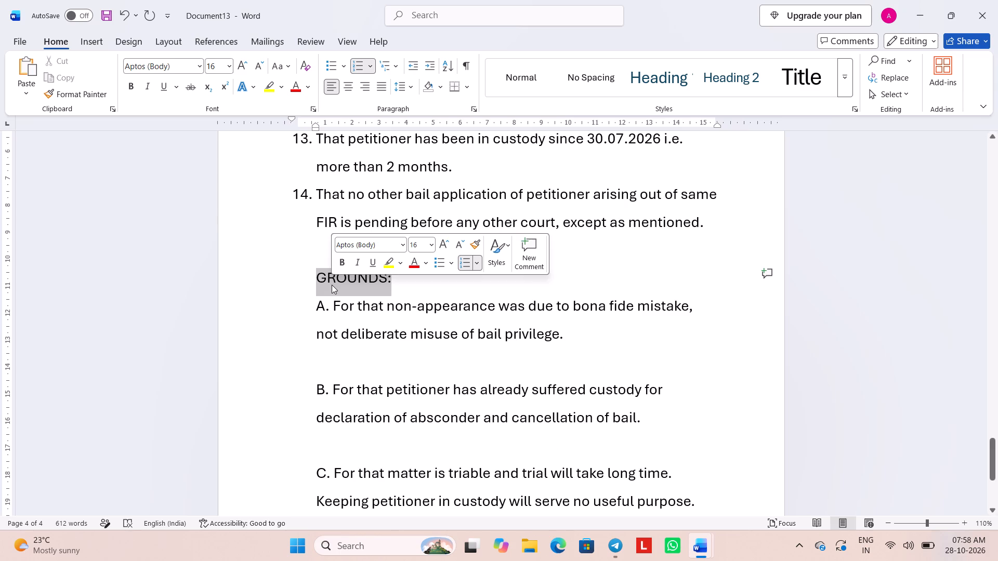
{"action": "left_click", "coordinate": [334, 260]}
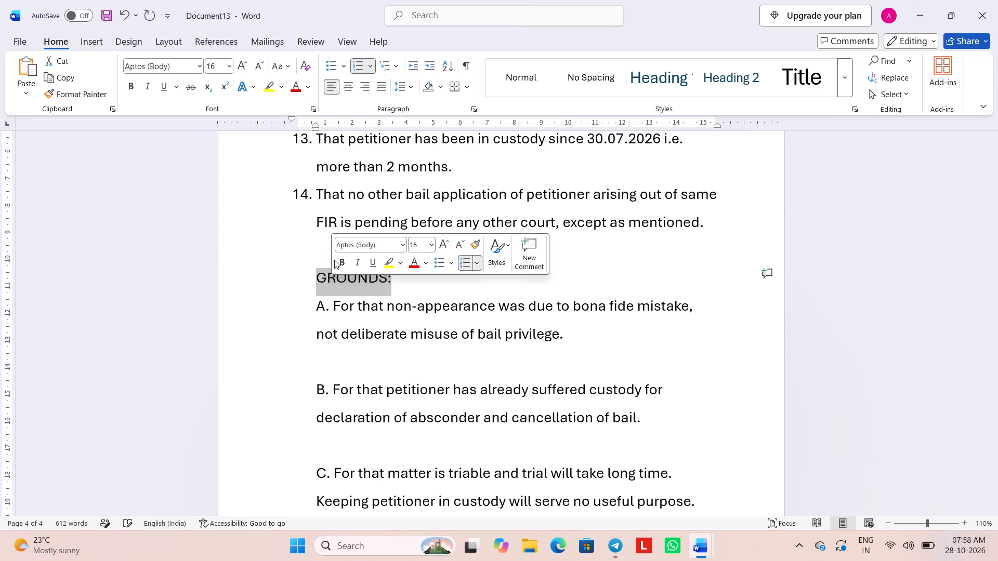
{"action": "left_click", "coordinate": [339, 261]}
{"action": "left_click", "coordinate": [404, 289]}
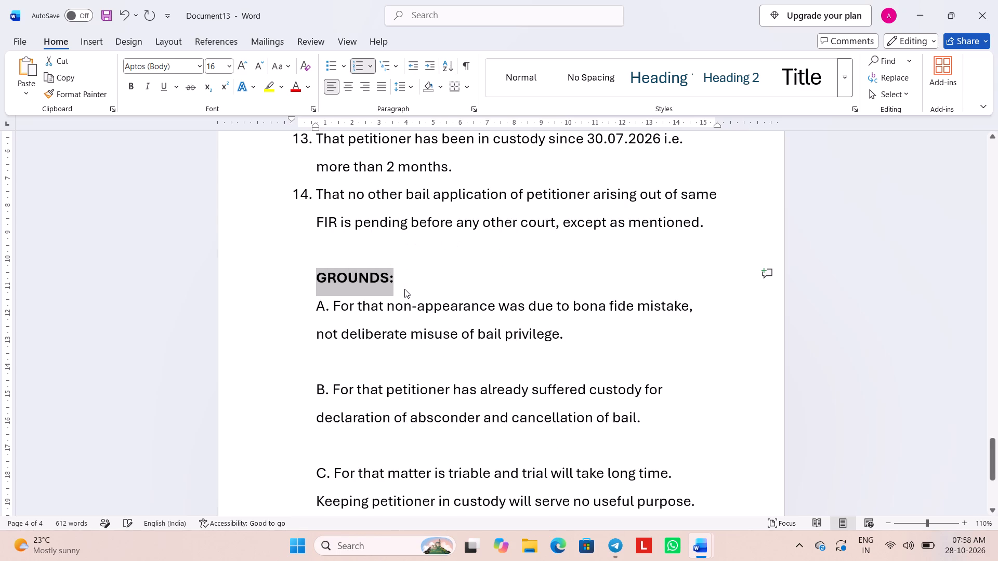
Replace the manual letter of the first ground, "For that non-appearance", with automatic A), B), C) numbering.
{"action": "left_click", "coordinate": [333, 312]}
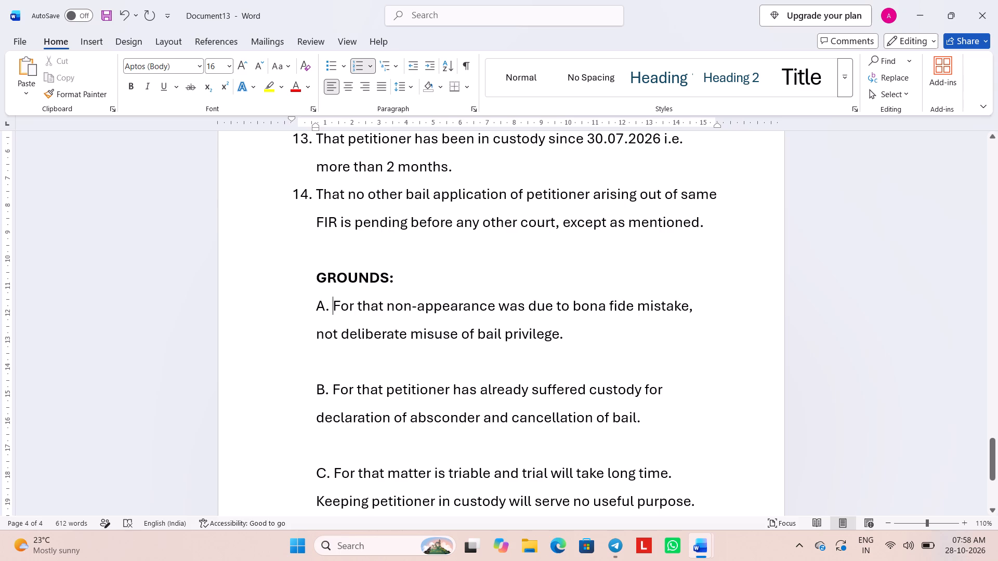
{"action": "key", "text": "BackSpace"}
{"action": "key", "text": "BackSpace"}
{"action": "key", "text": "BackSpace"}
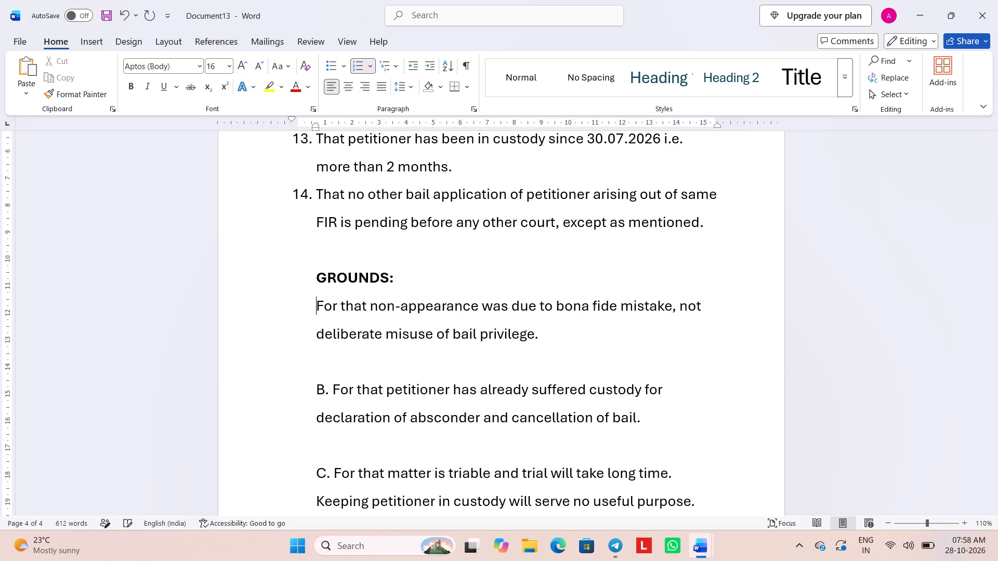
{"action": "key", "text": "BackSpace"}
{"action": "key", "text": "Return"}
{"action": "key", "text": "BackSpace"}
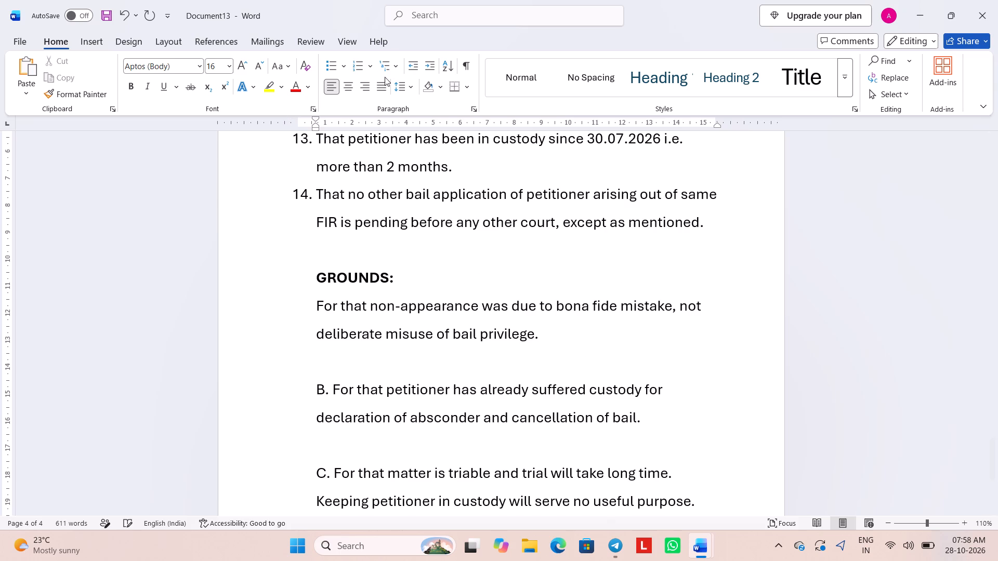
{"action": "left_click", "coordinate": [369, 70]}
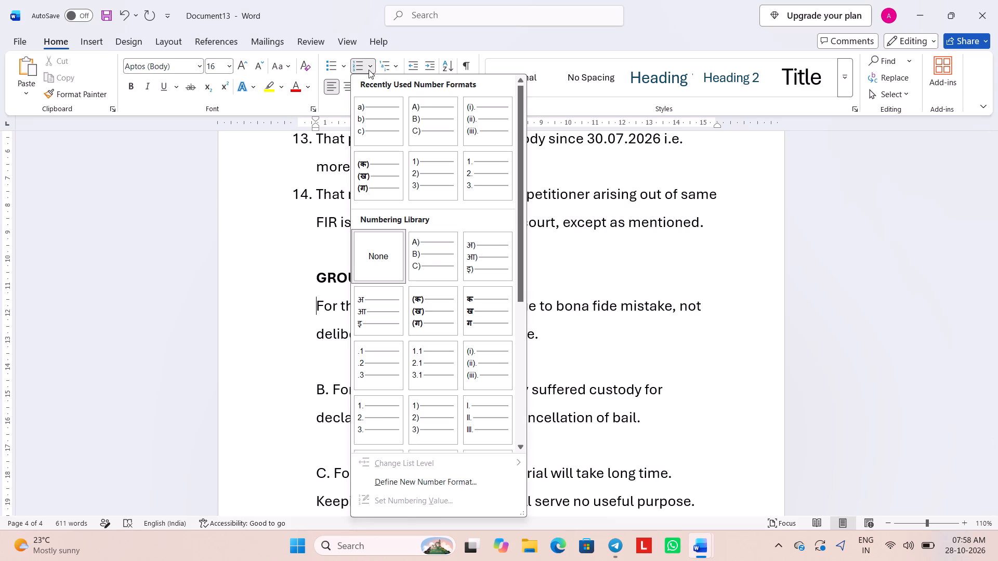
{"action": "scroll", "coordinate": [369, 70], "scroll_direction": "down", "scroll_amount": 1}
{"action": "scroll", "coordinate": [465, 277], "scroll_direction": "down", "scroll_amount": 2}
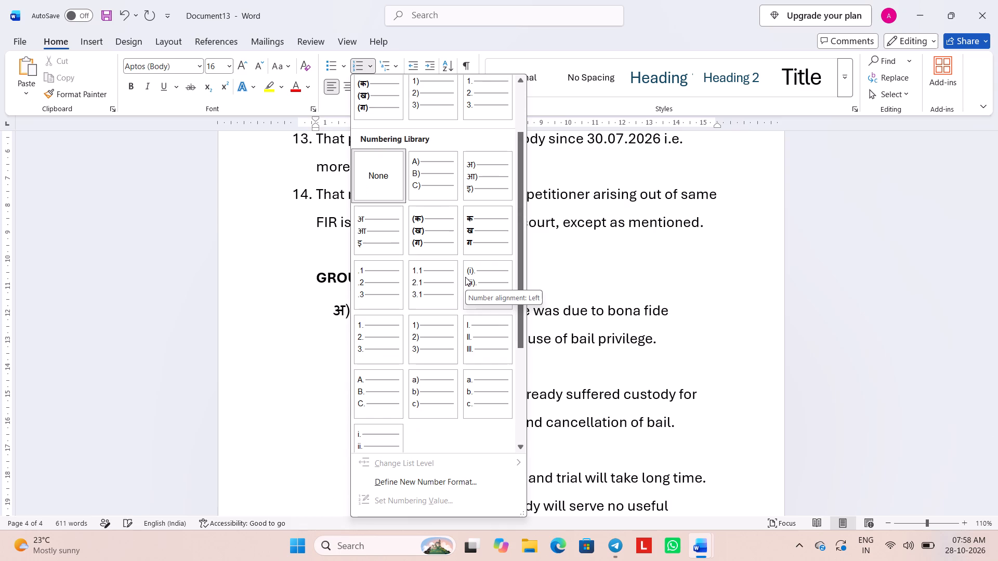
{"action": "scroll", "coordinate": [465, 277], "scroll_direction": "down", "scroll_amount": 1}
{"action": "left_click", "coordinate": [419, 244]}
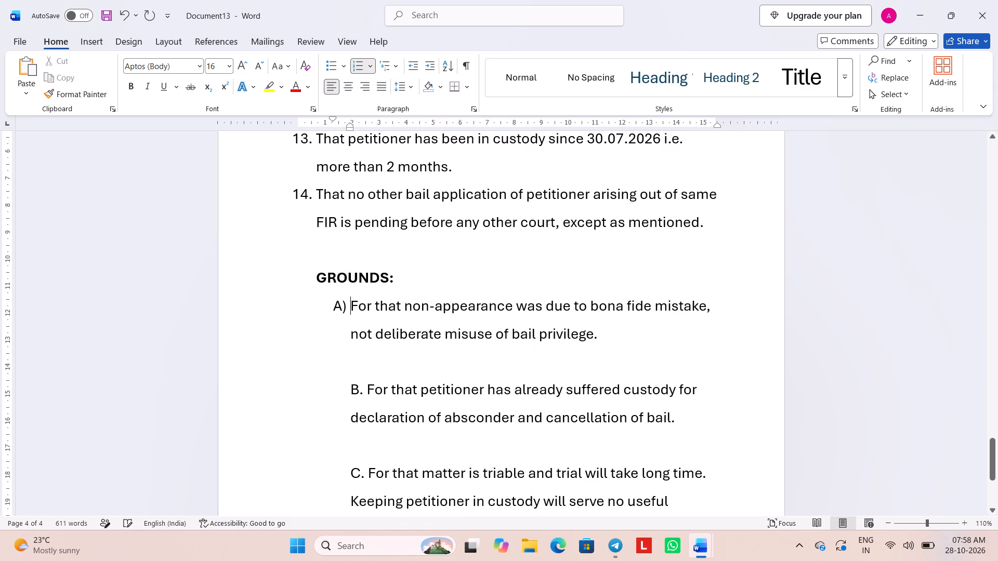
Reduce the lettered list's indent so that A) sits almost in line with the "GROUNDS:" heading.
{"action": "left_click", "coordinate": [335, 306]}
{"action": "left_click_drag", "start_coordinate": [335, 306], "coordinate": [319, 310]}
{"action": "left_click", "coordinate": [343, 295]}
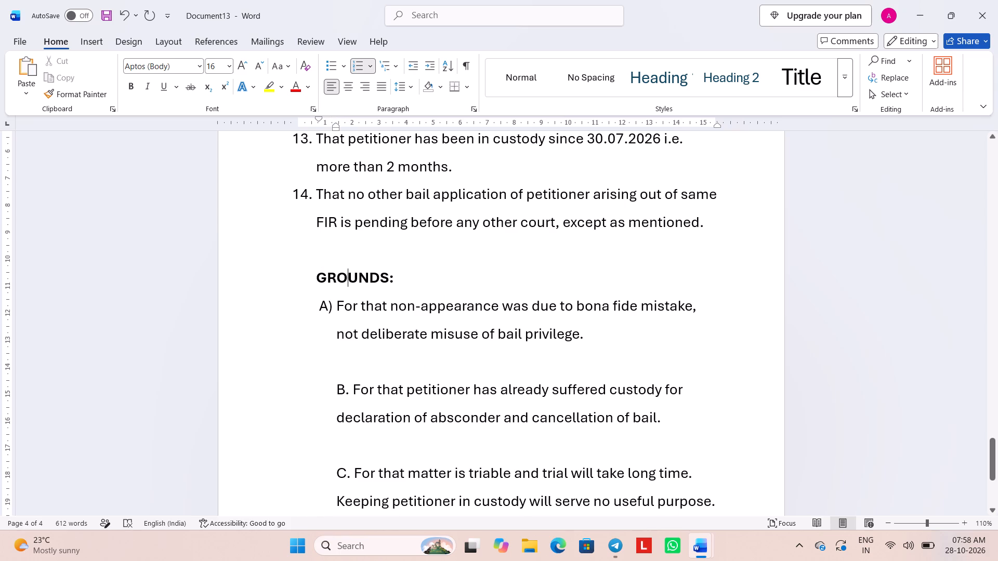
{"action": "double_click", "coordinate": [370, 273]}
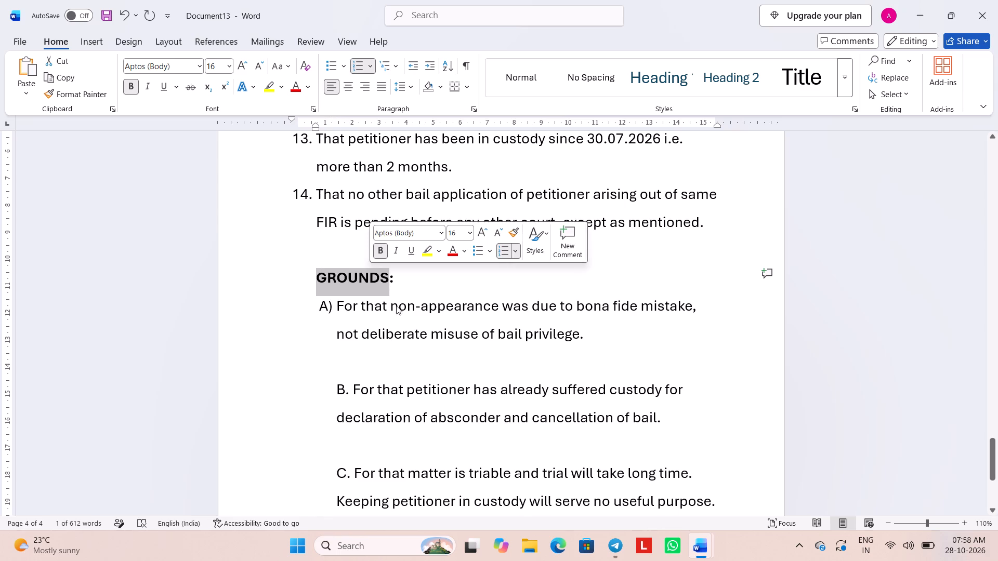
Turn "For that petitioner has already suffered custody" into automatic list item B), removing the blank line and old manual letter.
{"action": "left_click", "coordinate": [351, 396]}
{"action": "key", "text": "BackSpace"}
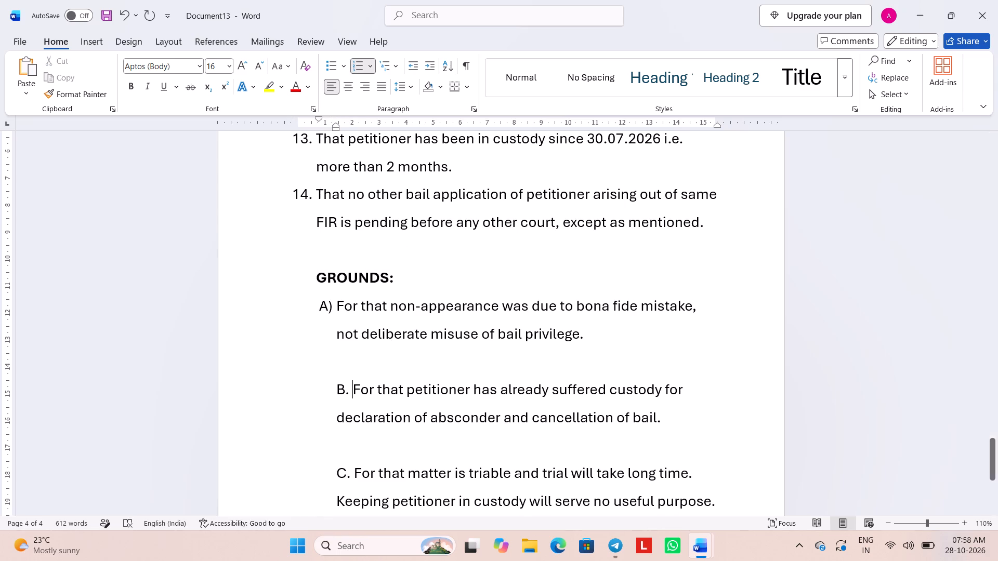
{"action": "key", "text": "BackSpace"}
{"action": "key", "text": "BackSpace"}
{"action": "key", "text": "BackSpace"}
{"action": "key", "text": "BackSpace"}
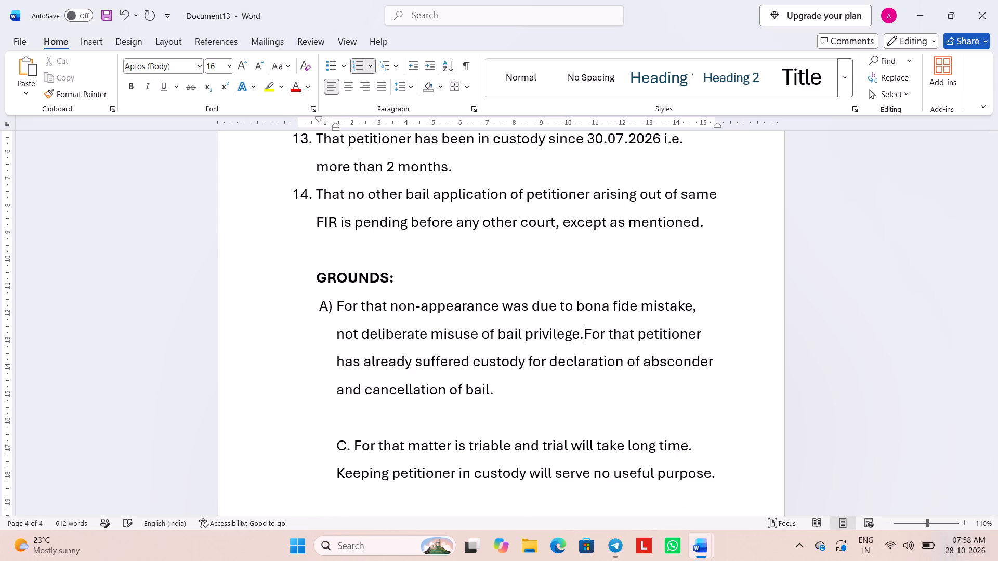
{"action": "key", "text": "Return"}
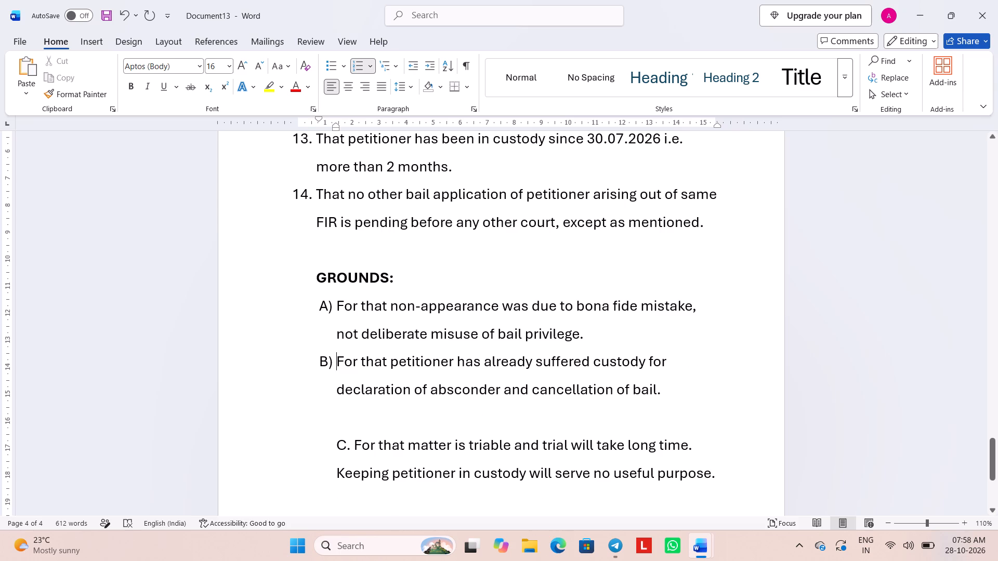
Turn "For that matter is triable" into automatic list item C), removing the blank line and old manual letter.
{"action": "left_click", "coordinate": [354, 446]}
{"action": "key", "text": "BackSpace"}
{"action": "key", "text": "BackSpace"}
{"action": "key", "text": "BackSpace"}
{"action": "key", "text": "BackSpace"}
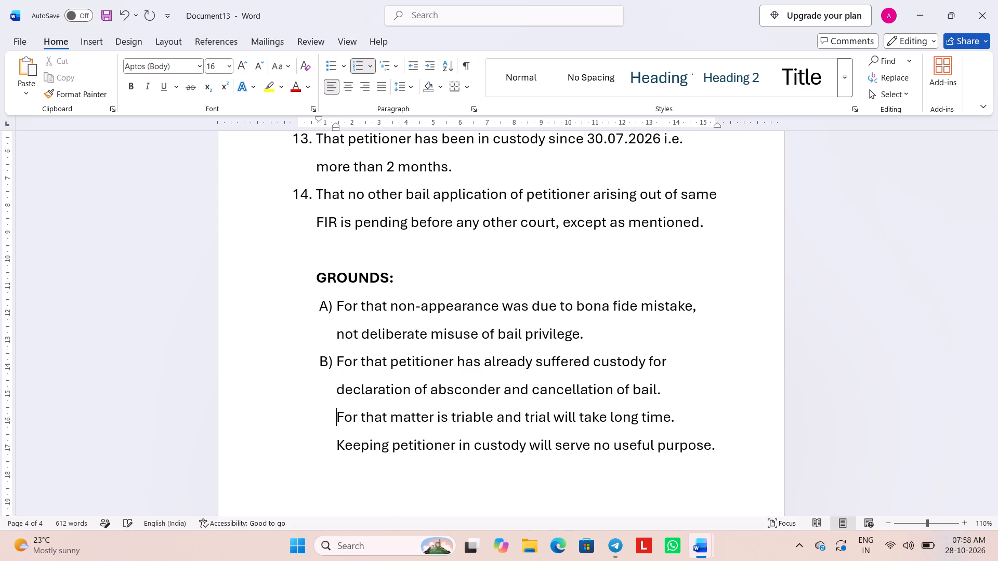
{"action": "key", "text": "BackSpace"}
{"action": "key", "text": "Return"}
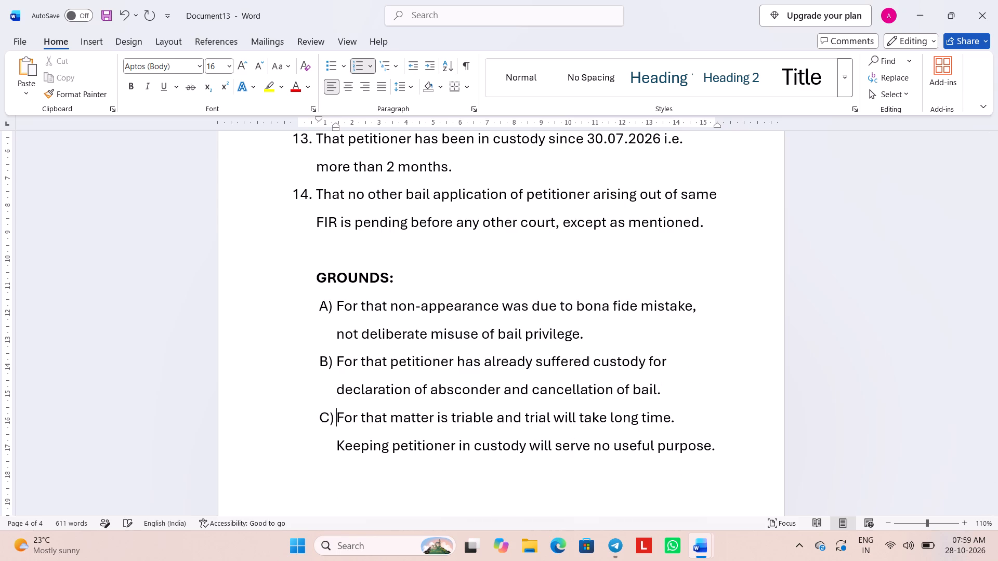
Remove the empty paragraphs after ground C) at the end of the document.
{"action": "scroll", "coordinate": [414, 379], "scroll_direction": "down", "scroll_amount": 4}
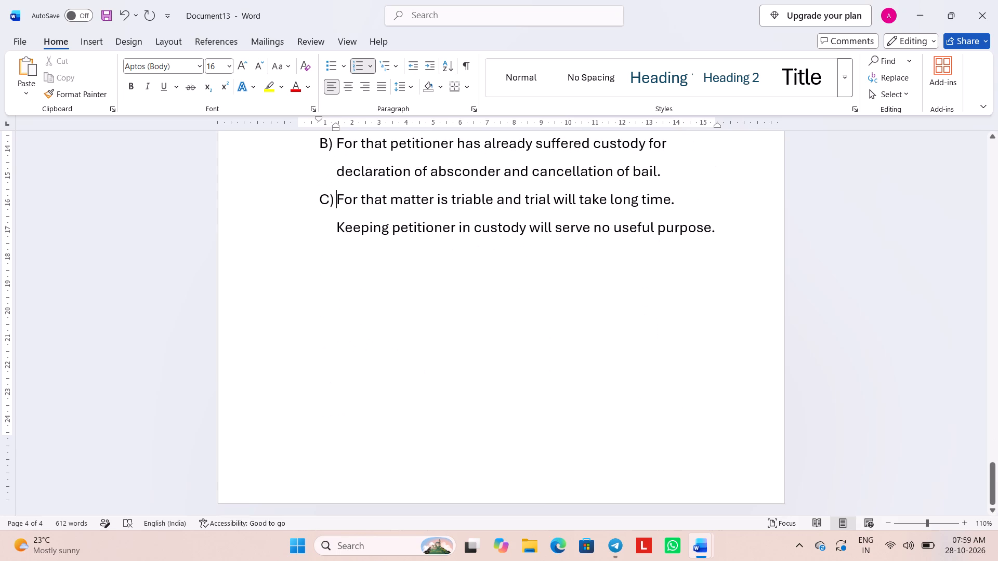
{"action": "scroll", "coordinate": [414, 379], "scroll_direction": "down", "scroll_amount": 1}
{"action": "left_click", "coordinate": [414, 379]}
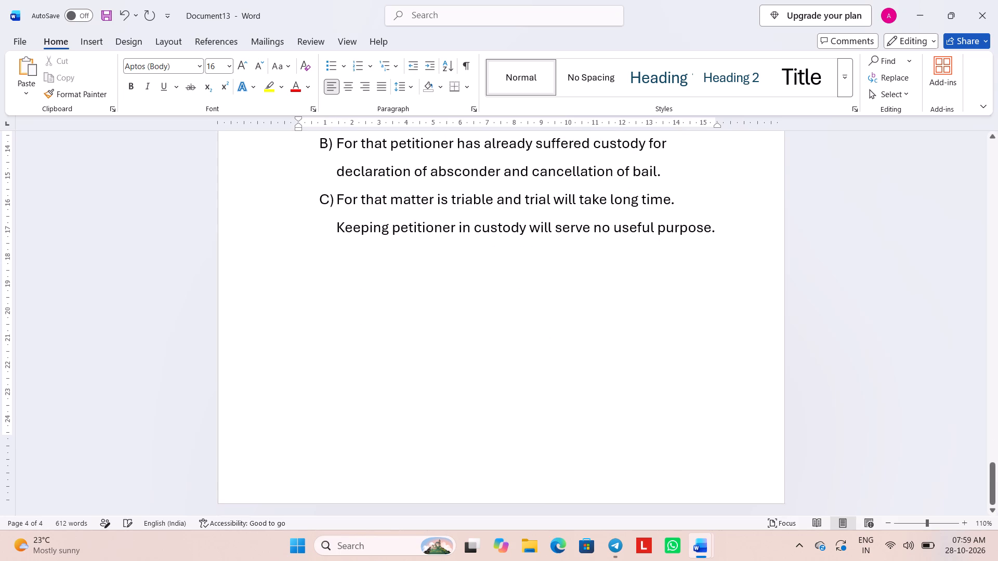
{"action": "key", "text": "BackSpace"}
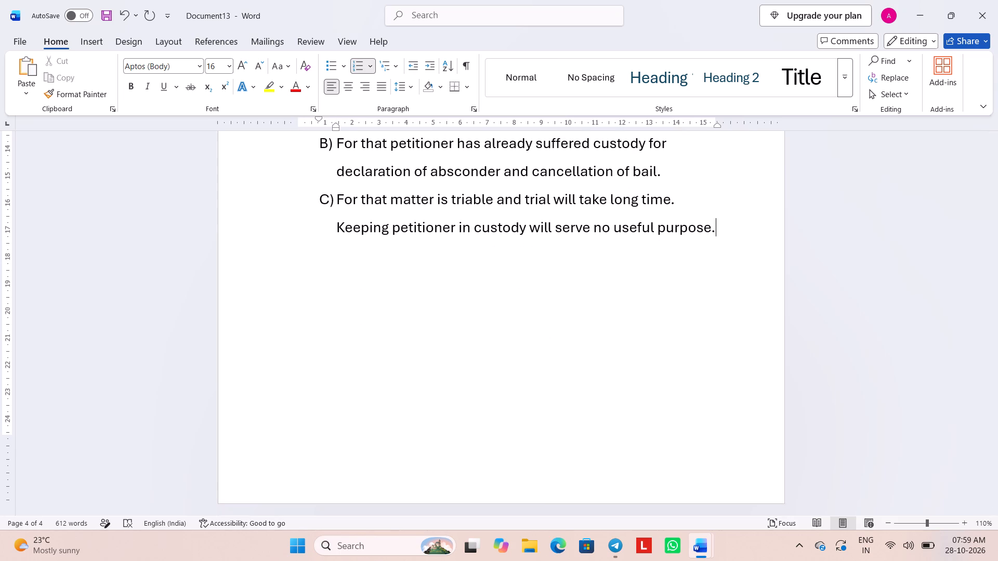
{"action": "key", "text": "Delete"}
{"action": "key", "text": "Delete"}
{"action": "key", "text": "Delete"}
{"action": "key", "text": "Delete"}
{"action": "key", "text": "Delete"}
Insert a page break after ground C) and remove the automatic list letter from the new page's first line.
{"action": "left_click", "coordinate": [90, 50]}
{"action": "left_click", "coordinate": [52, 99]}
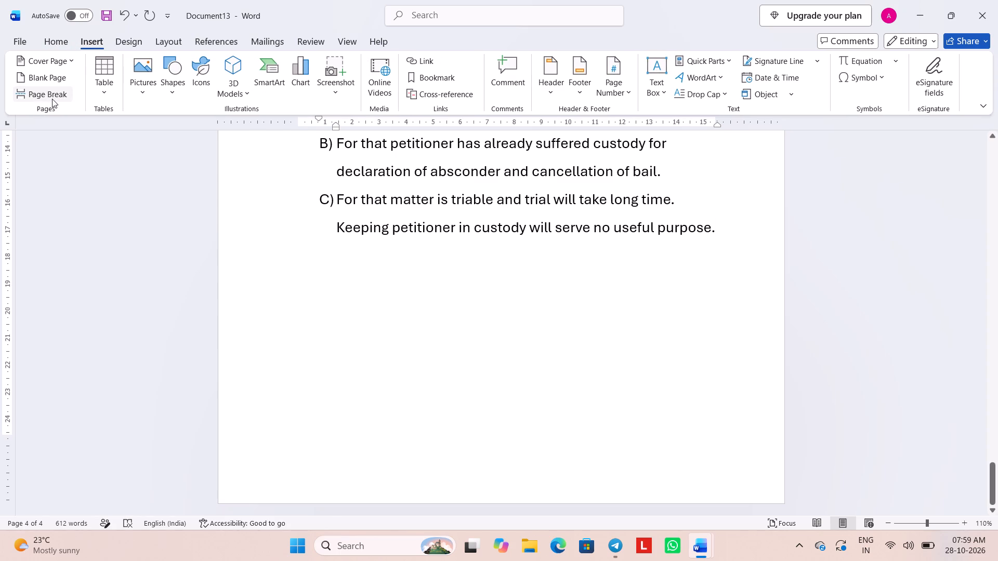
{"action": "key", "text": "BackSpace"}
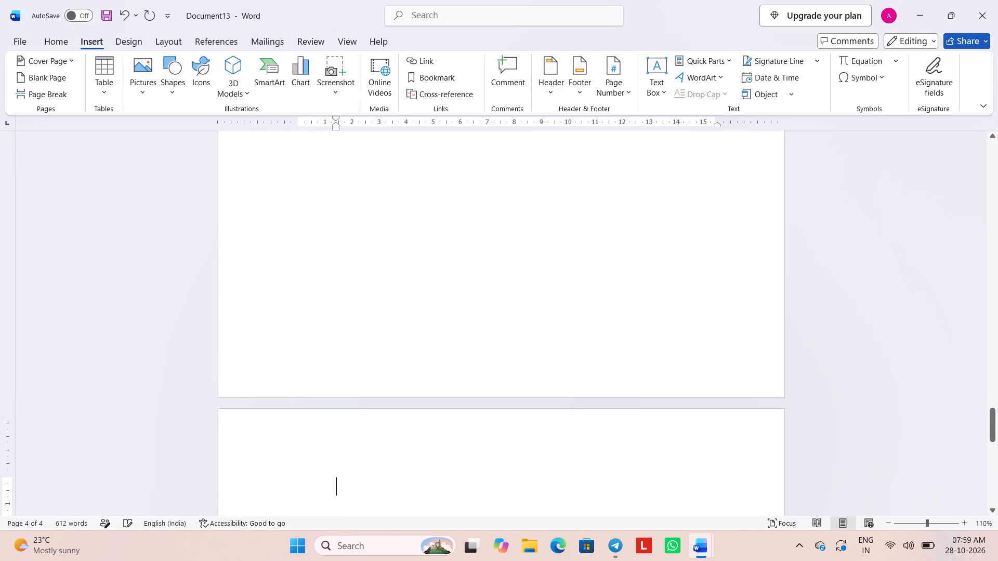
Select the three court heading lines on the first page, from "IN THE HIGH COURT" to "Cr. Misc. No.".
{"action": "scroll", "coordinate": [487, 398], "scroll_direction": "up", "scroll_amount": 20}
{"action": "scroll", "coordinate": [487, 398], "scroll_direction": "up", "scroll_amount": 5}
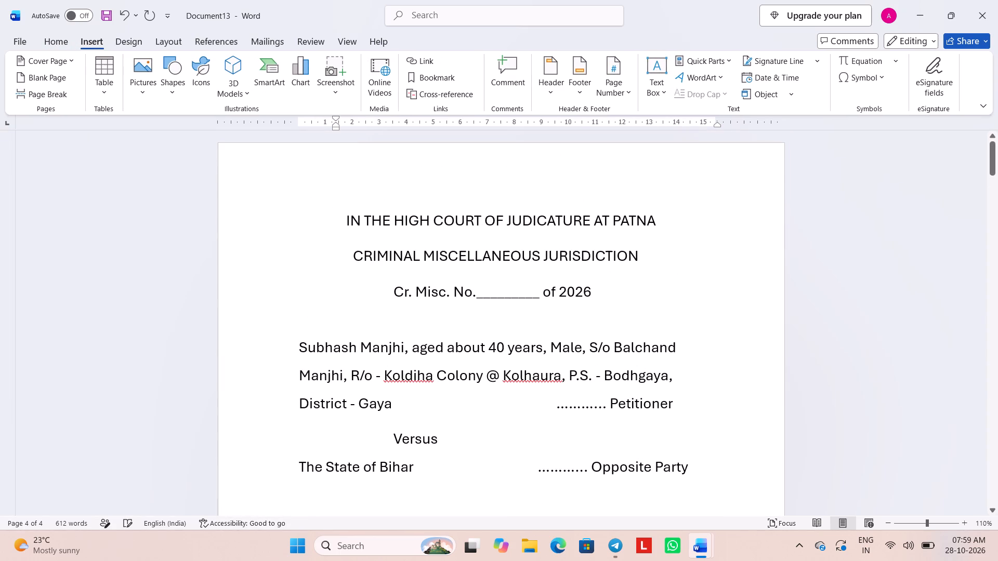
{"action": "left_click_drag", "start_coordinate": [605, 301], "coordinate": [363, 214]}
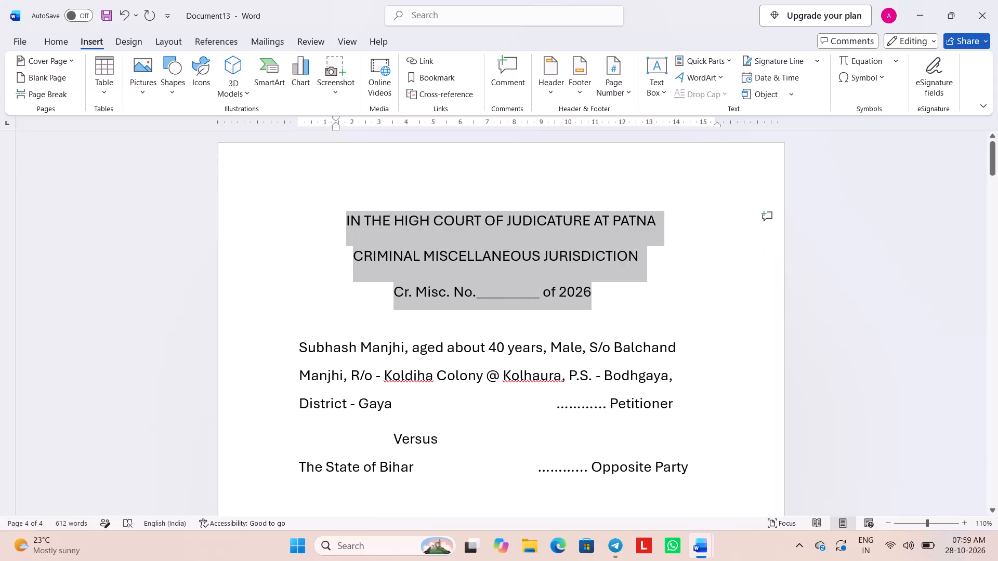
Make the three court heading lines bold, from "IN THE HIGH COURT OF JUDICATURE AT PATNA" to "Cr. Misc. No." of 2026.
{"action": "left_click_drag", "start_coordinate": [363, 214], "coordinate": [343, 208]}
{"action": "left_click", "coordinate": [357, 186]}
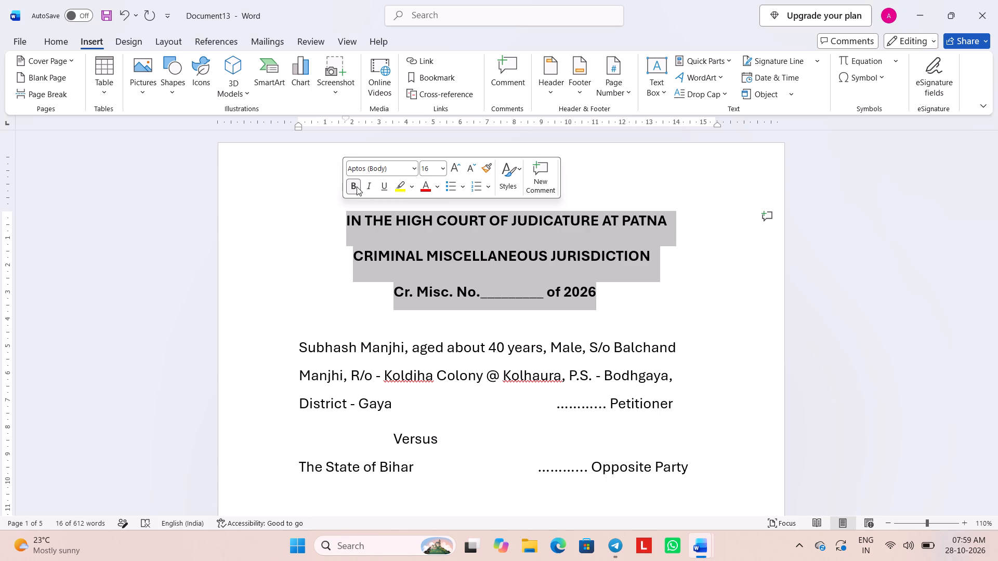
{"action": "left_click", "coordinate": [386, 324]}
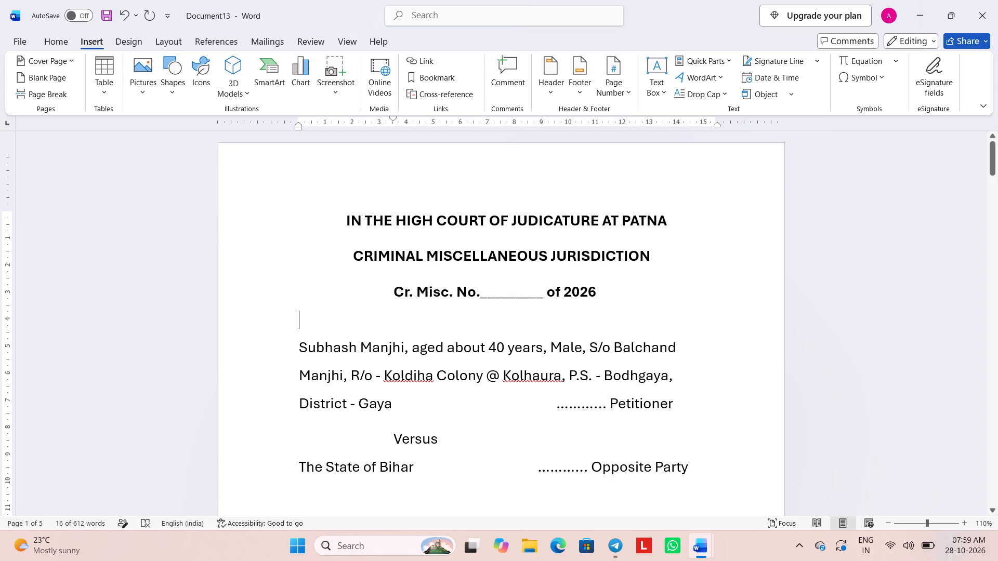
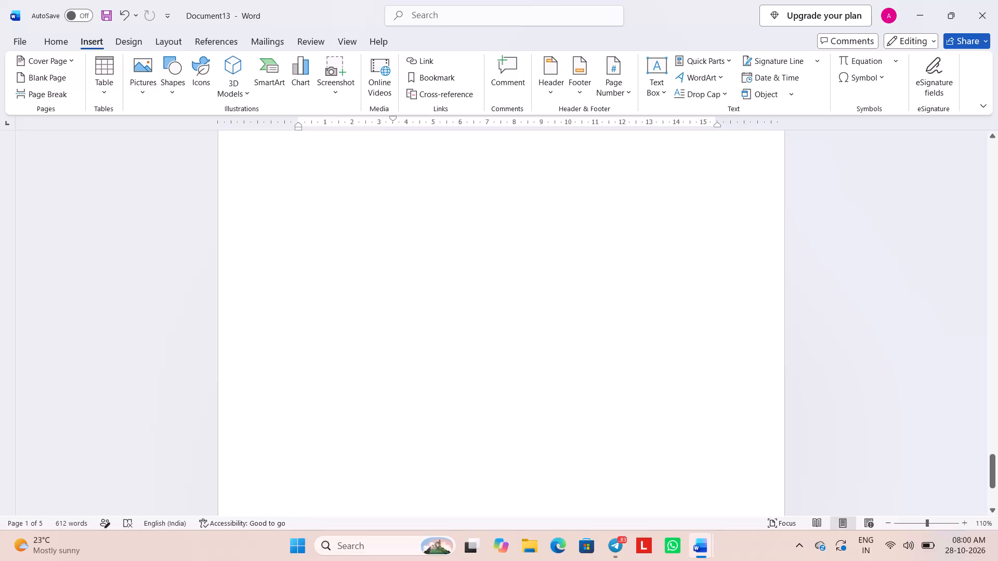
Remove the page break and empty line after ground C), and start automatic list item D) directly below it.
{"action": "scroll", "coordinate": [461, 511], "scroll_direction": "up", "scroll_amount": 4}
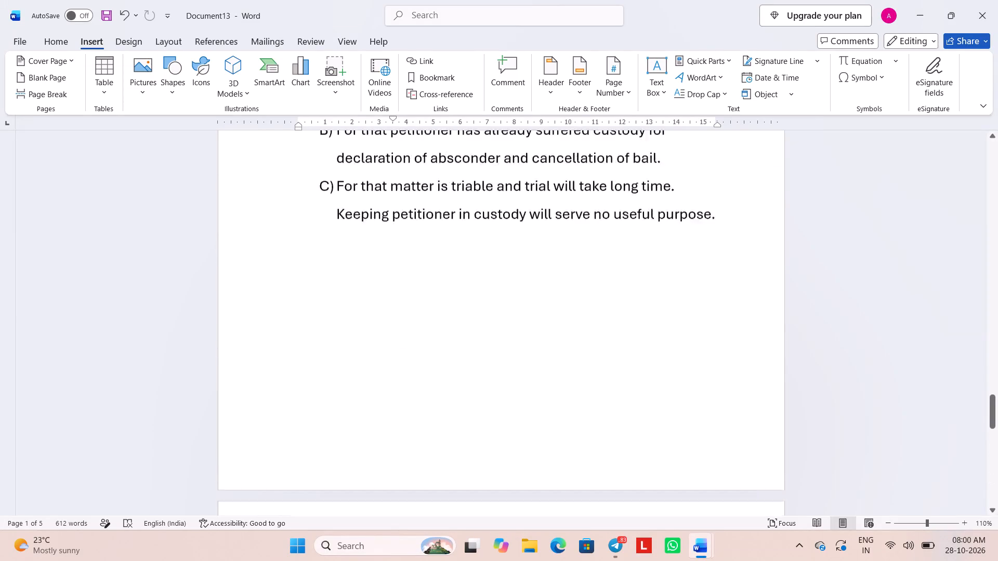
{"action": "scroll", "coordinate": [461, 511], "scroll_direction": "down", "scroll_amount": 2}
{"action": "left_click", "coordinate": [437, 475]}
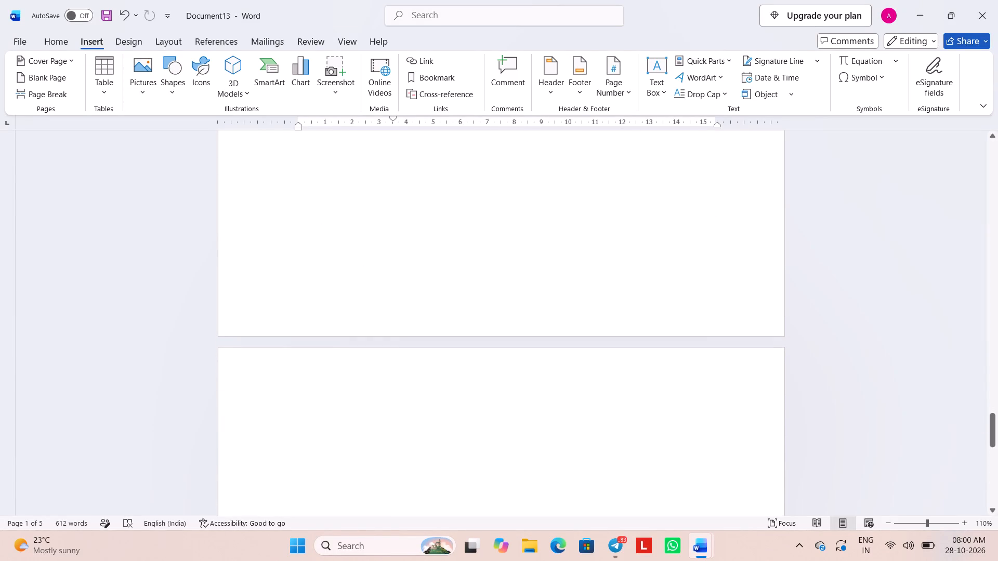
{"action": "key", "text": "BackSpace"}
{"action": "key", "text": "BackSpace"}
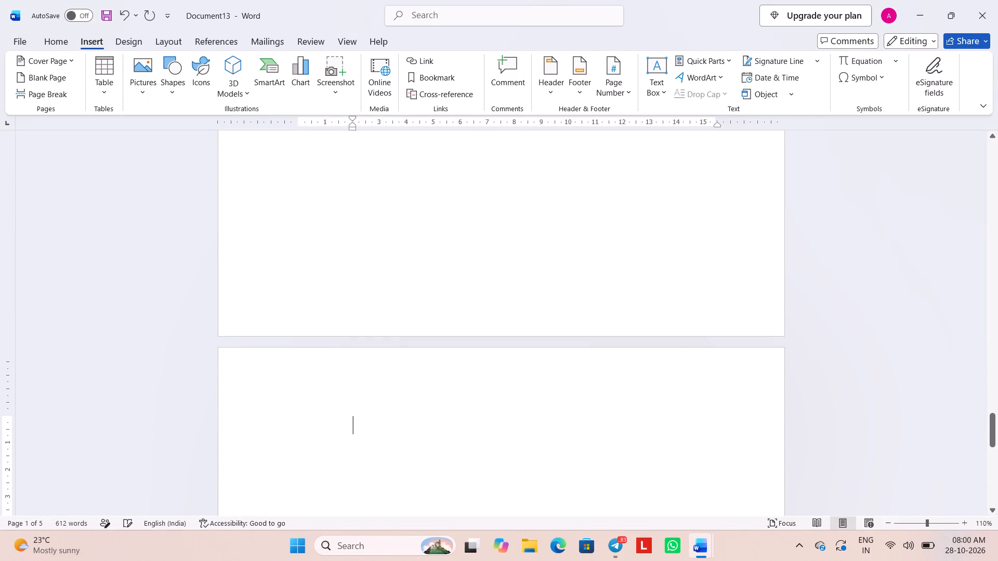
{"action": "key", "text": "BackSpace"}
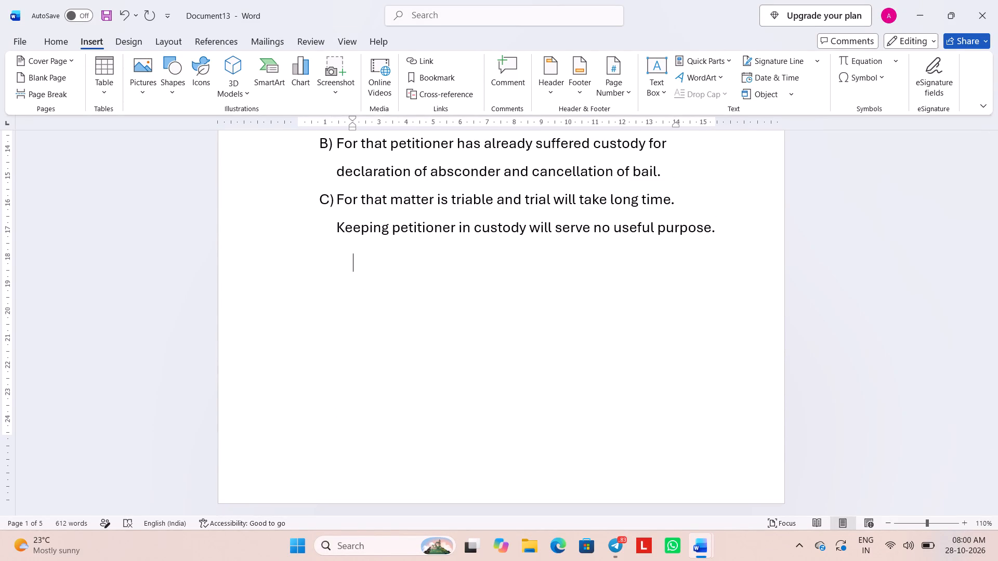
{"action": "key", "text": "BackSpace"}
{"action": "key", "text": "BackSpace"}
{"action": "key", "text": "BackSpace"}
{"action": "key", "text": "Return"}
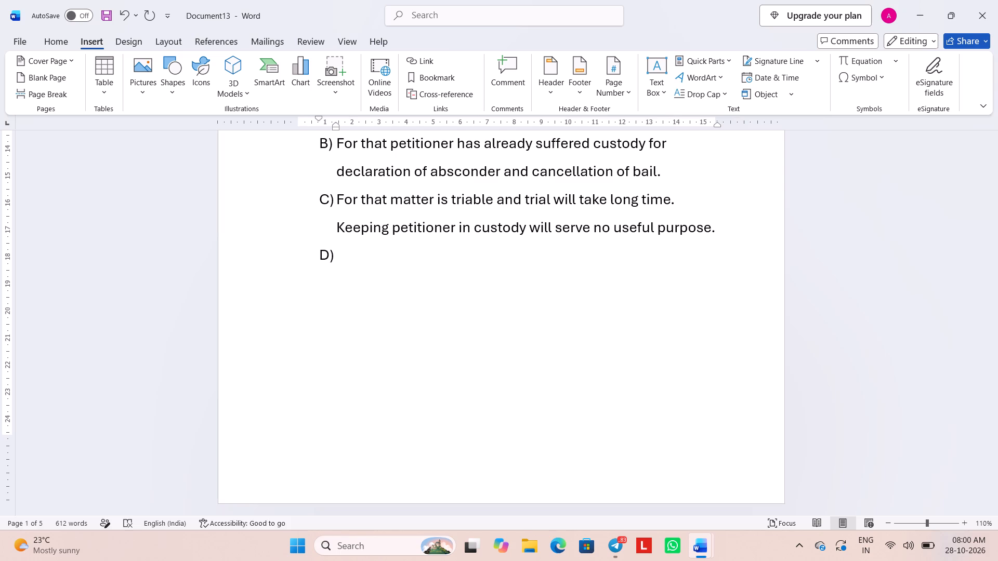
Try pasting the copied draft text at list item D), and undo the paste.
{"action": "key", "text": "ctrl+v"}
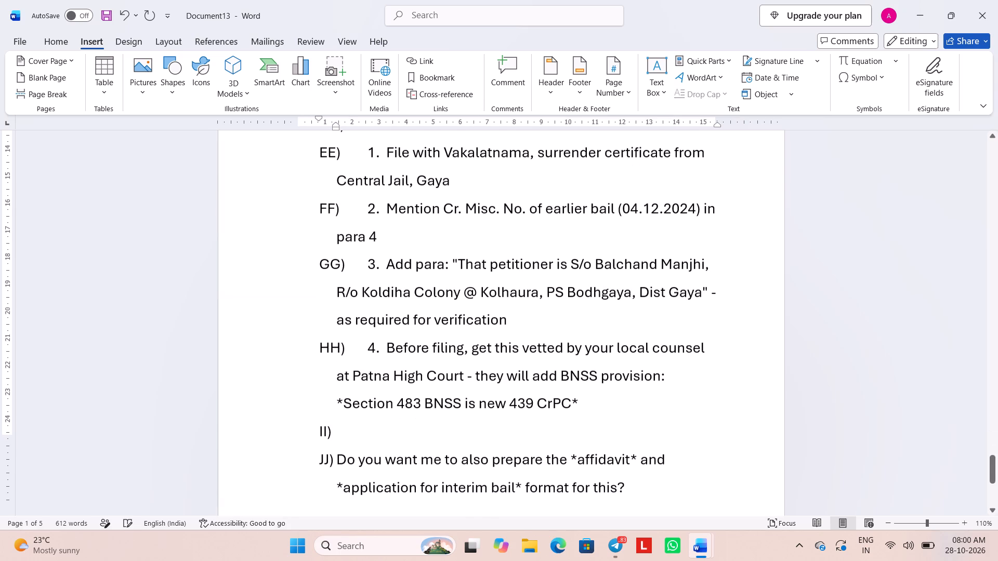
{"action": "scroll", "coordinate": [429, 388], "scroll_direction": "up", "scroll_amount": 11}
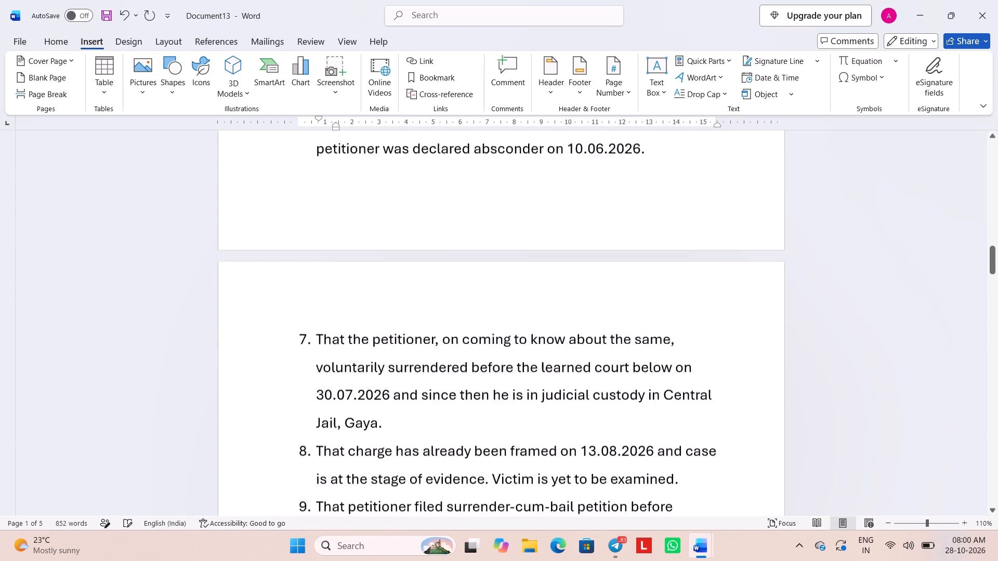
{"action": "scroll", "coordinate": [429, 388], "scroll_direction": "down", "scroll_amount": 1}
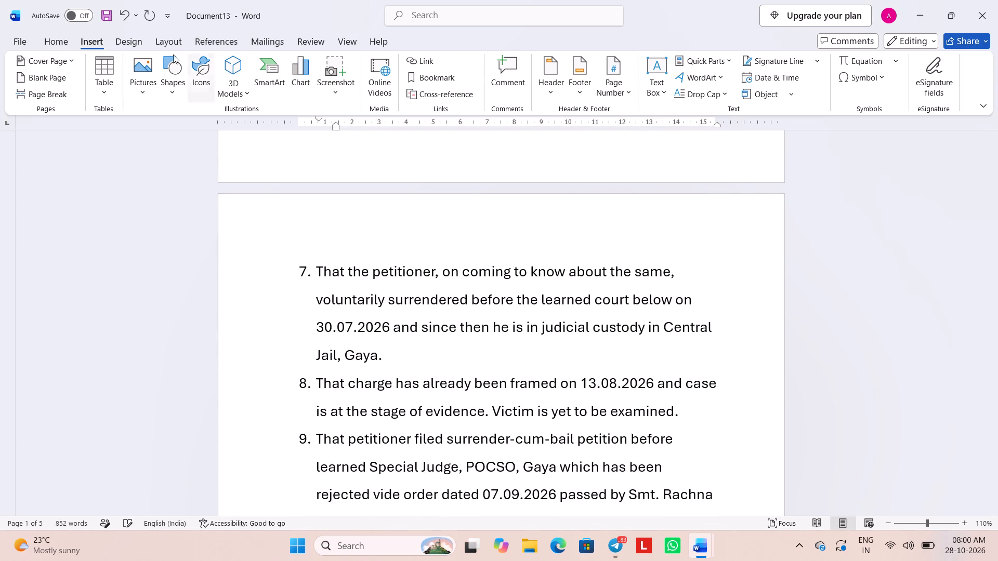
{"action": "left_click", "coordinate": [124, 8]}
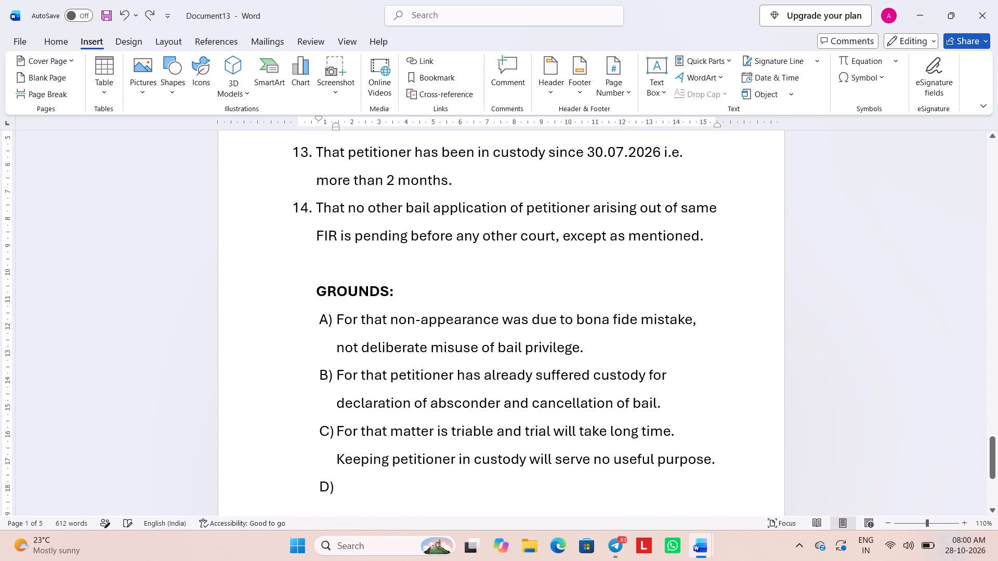
Remove the empty automatic list item D) after ground C) and paste the copied remaining petition text there.
{"action": "key", "text": "BackSpace"}
{"action": "key", "text": "BackSpace"}
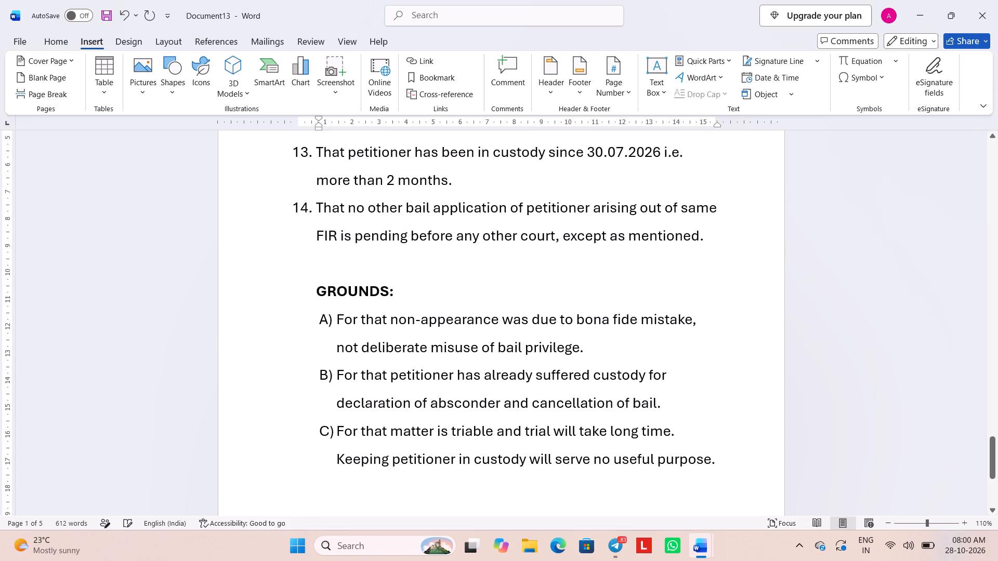
{"action": "key", "text": "ctrl+v"}
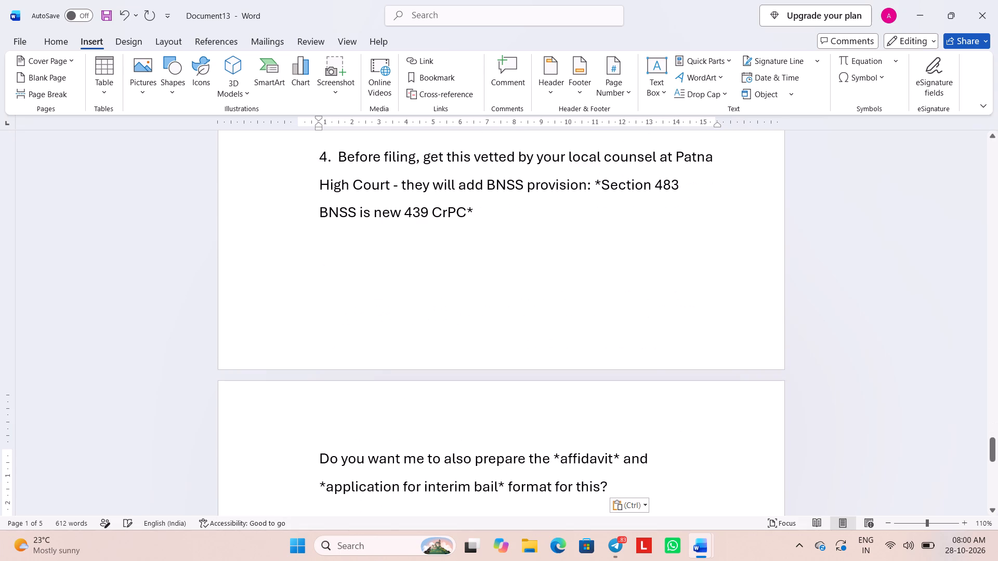
Remove every asterisk from the document by replacing all occurrences of * with nothing.
{"action": "scroll", "coordinate": [444, 328], "scroll_direction": "up", "scroll_amount": 10}
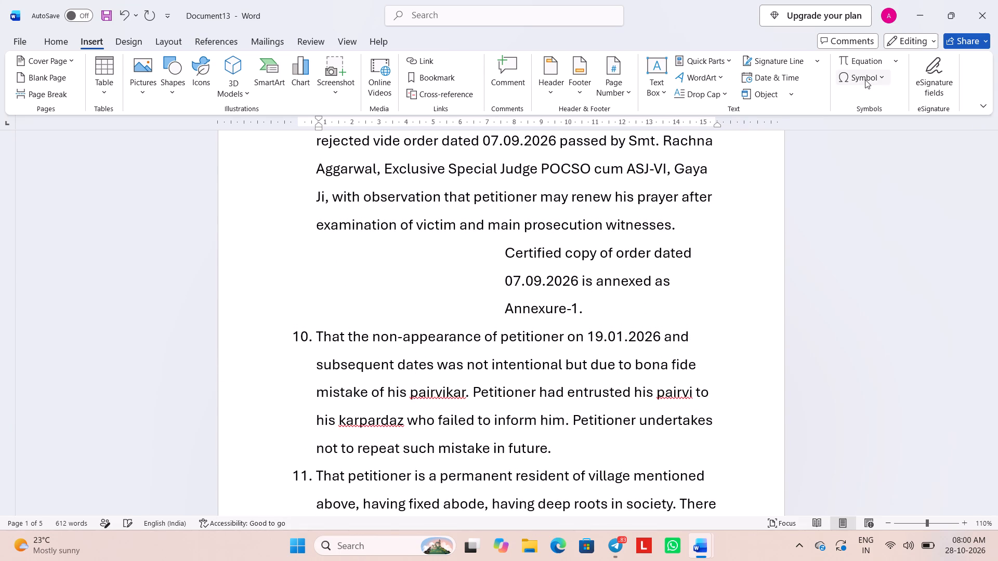
{"action": "scroll", "coordinate": [653, 54], "scroll_direction": "up", "scroll_amount": 2}
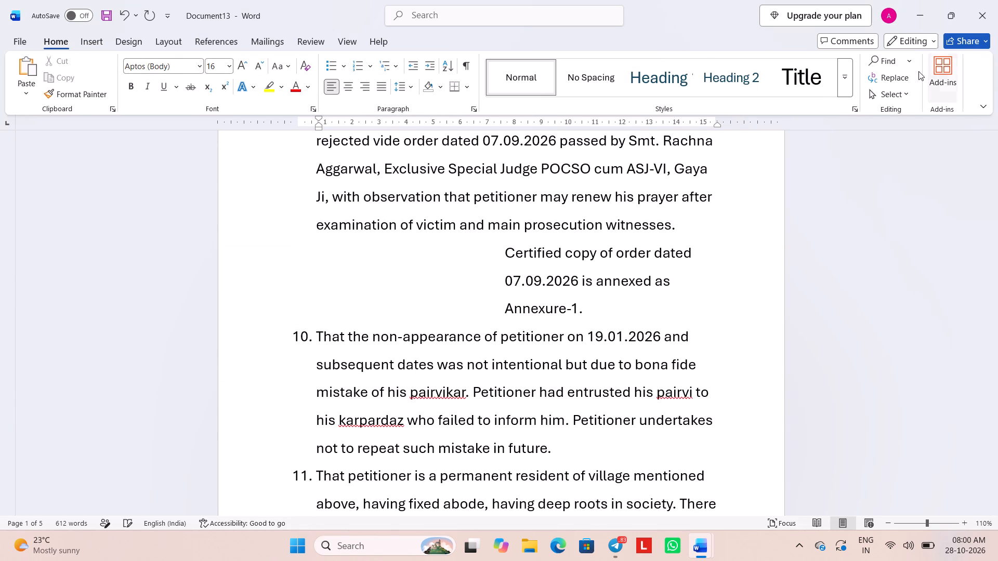
{"action": "left_click", "coordinate": [891, 83]}
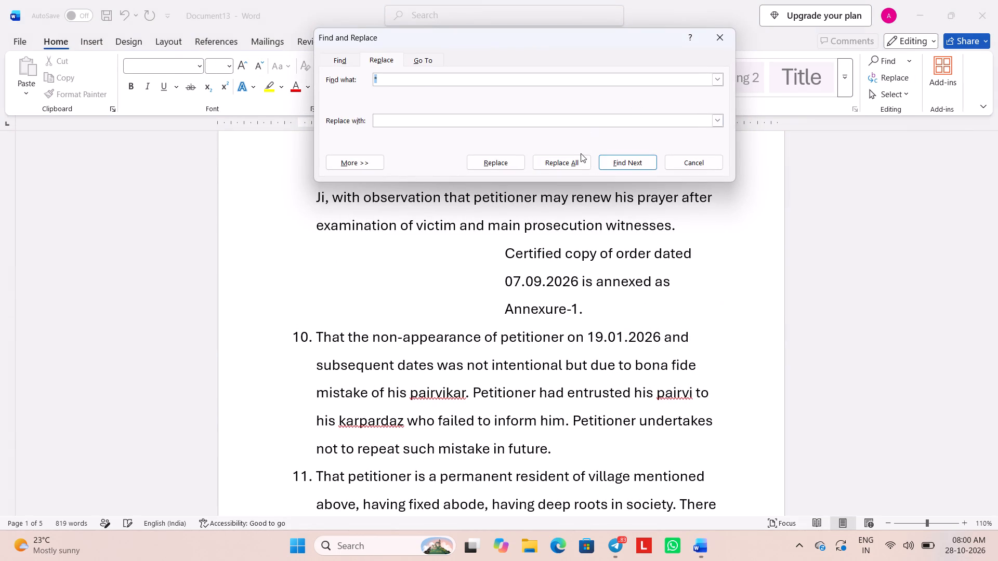
{"action": "left_click", "coordinate": [578, 157]}
{"action": "left_click", "coordinate": [595, 139]}
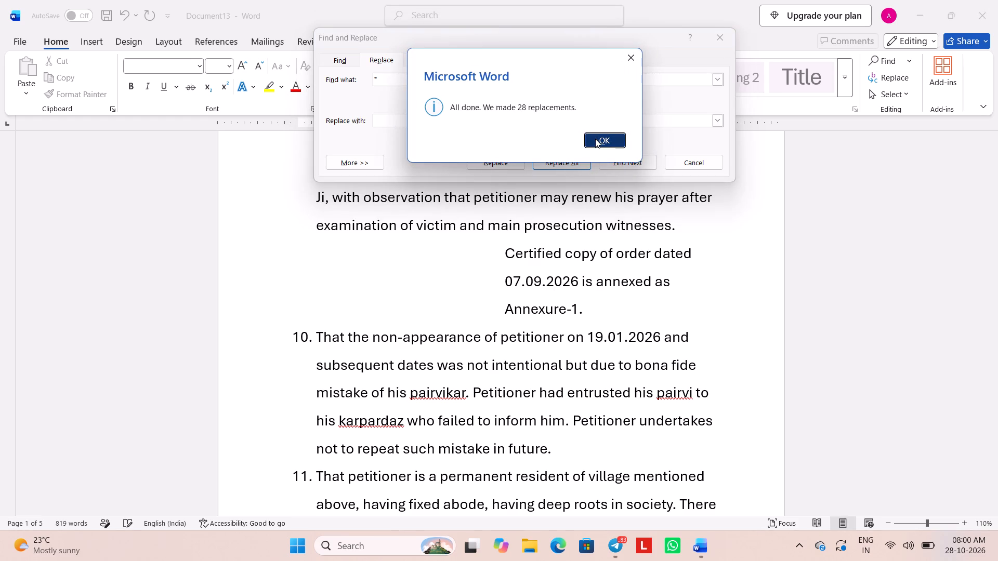
{"action": "left_click", "coordinate": [678, 162]}
Turn "For that petitioner is ready to co-operate in speedy trial." into automatic list item D), removing its manual letter.
{"action": "scroll", "coordinate": [678, 162], "scroll_direction": "up", "scroll_amount": 6}
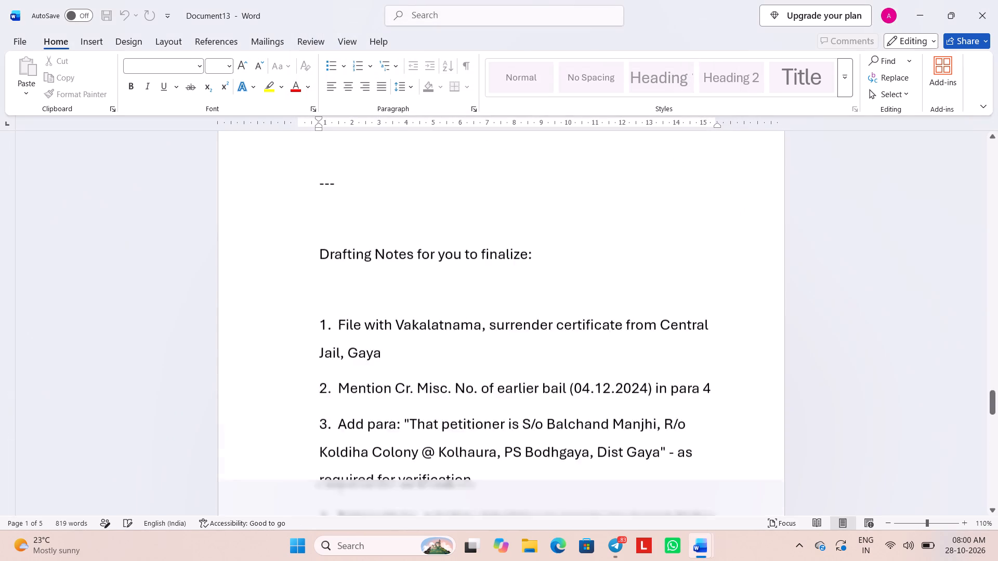
{"action": "scroll", "coordinate": [678, 162], "scroll_direction": "up", "scroll_amount": 6}
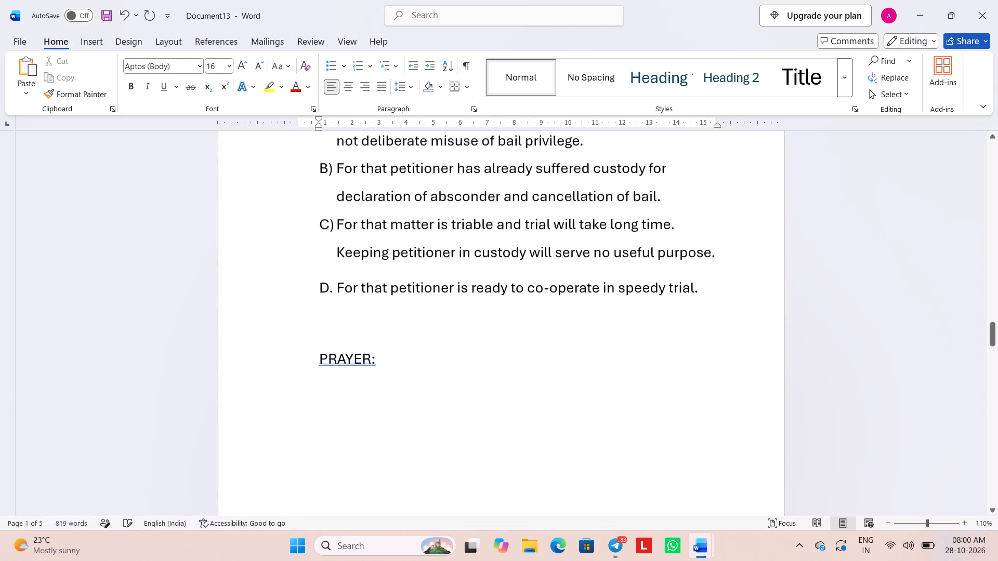
{"action": "scroll", "coordinate": [678, 162], "scroll_direction": "up", "scroll_amount": 1}
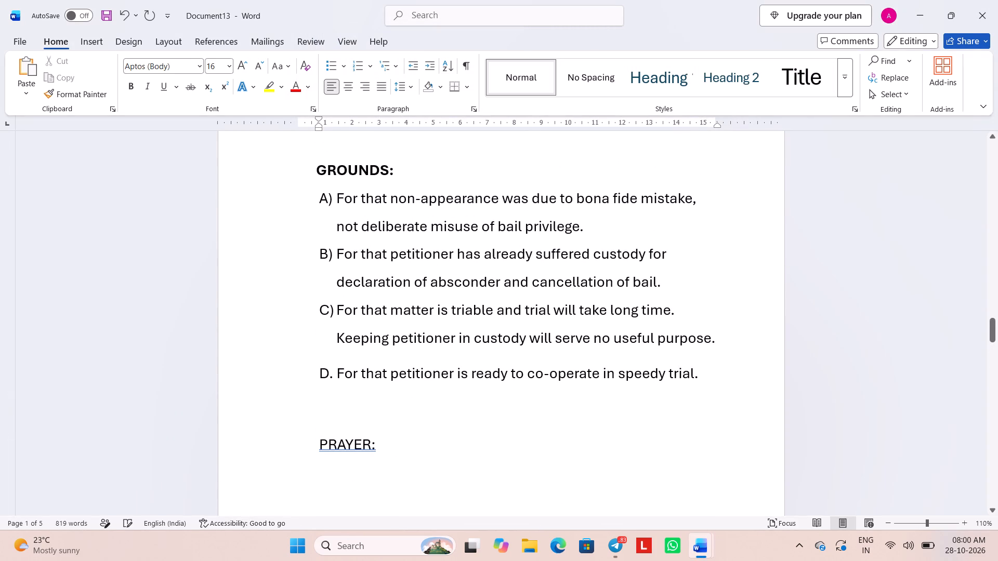
{"action": "left_click", "coordinate": [336, 380]}
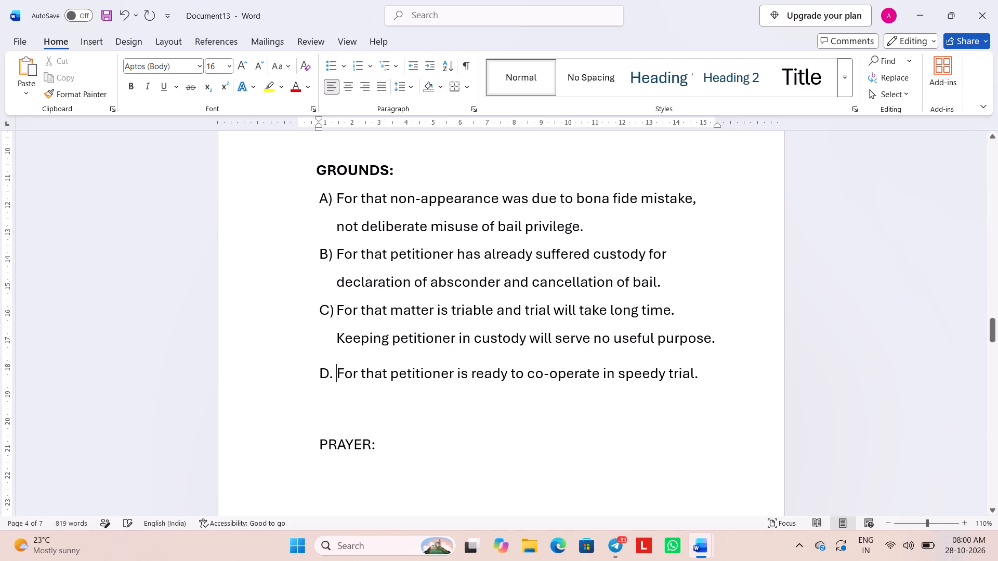
{"action": "key", "text": "BackSpace"}
{"action": "key", "text": "BackSpace"}
{"action": "key", "text": "BackSpace"}
{"action": "key", "text": "BackSpace"}
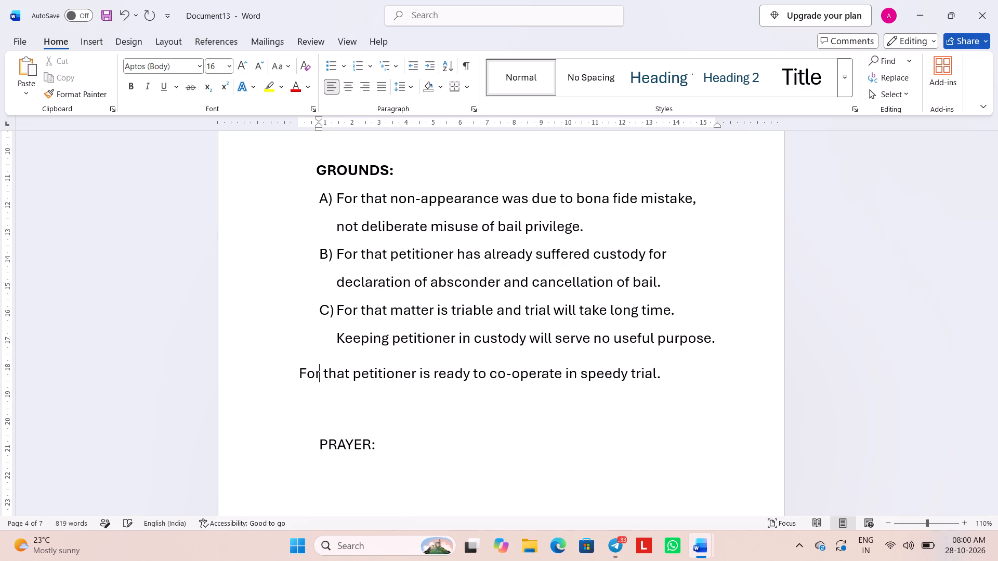
{"action": "key", "text": "BackSpace"}
{"action": "key", "text": "Return"}
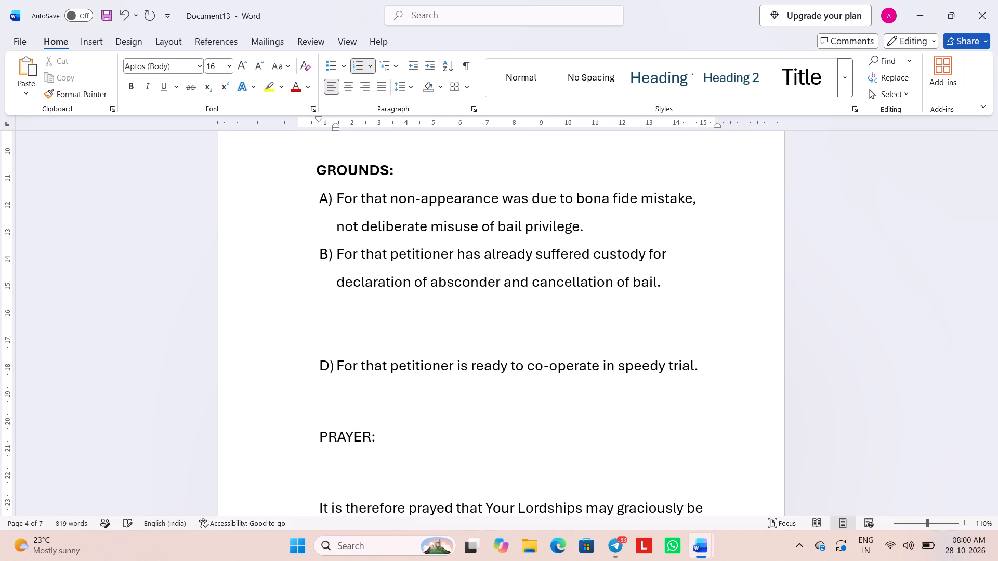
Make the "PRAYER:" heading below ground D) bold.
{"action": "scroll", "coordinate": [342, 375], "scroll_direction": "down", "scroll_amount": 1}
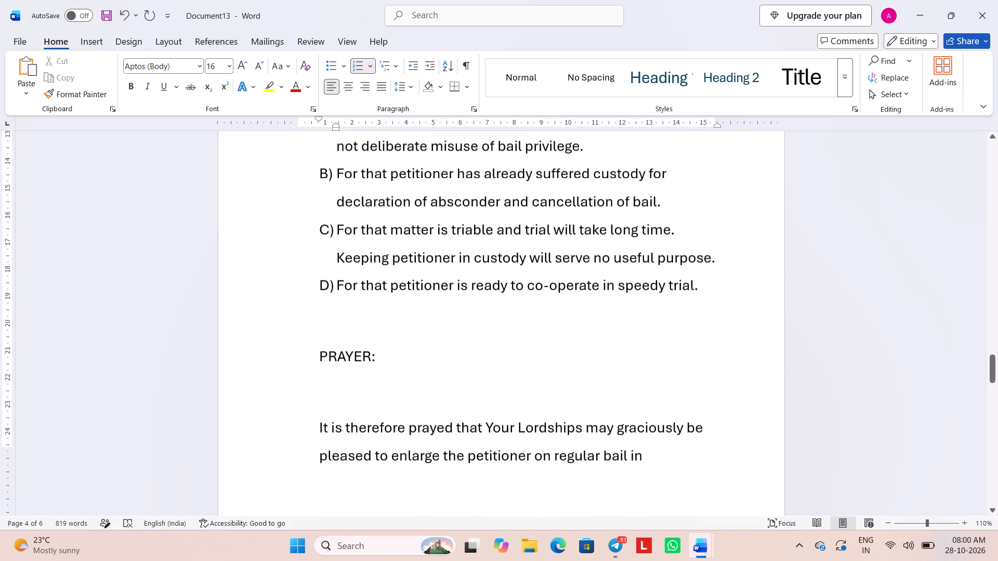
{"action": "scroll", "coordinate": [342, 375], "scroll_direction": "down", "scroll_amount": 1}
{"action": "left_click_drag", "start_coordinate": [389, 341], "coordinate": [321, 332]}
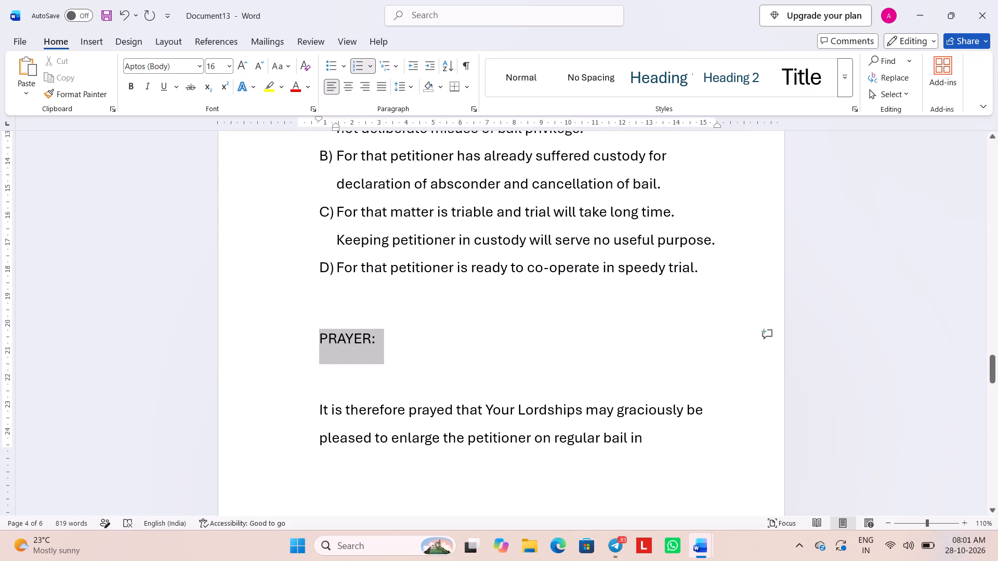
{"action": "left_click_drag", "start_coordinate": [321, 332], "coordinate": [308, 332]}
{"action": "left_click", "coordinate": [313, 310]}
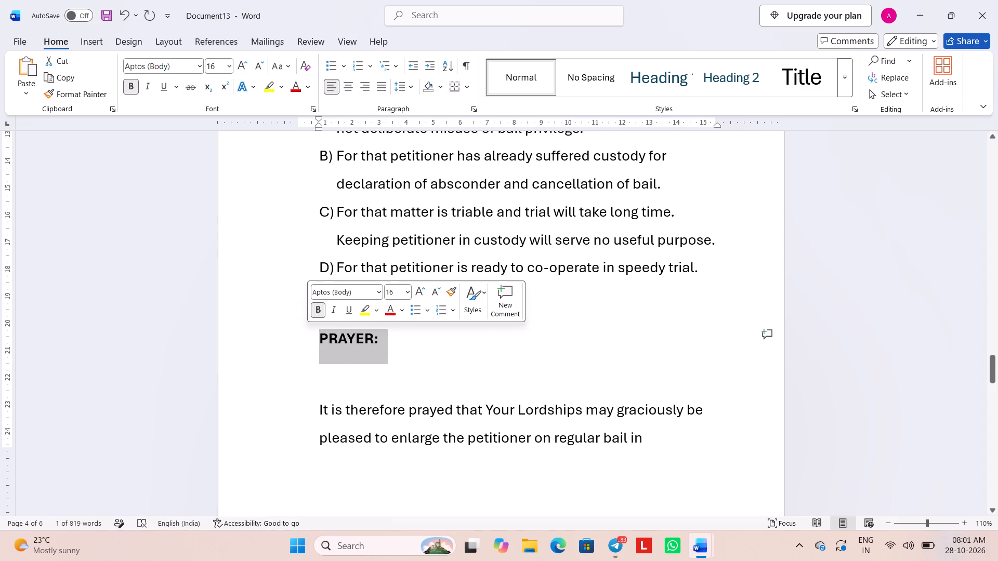
Delete the "PRAYER:" heading above the prayer paragraph.
{"action": "scroll", "coordinate": [377, 392], "scroll_direction": "down", "scroll_amount": 2}
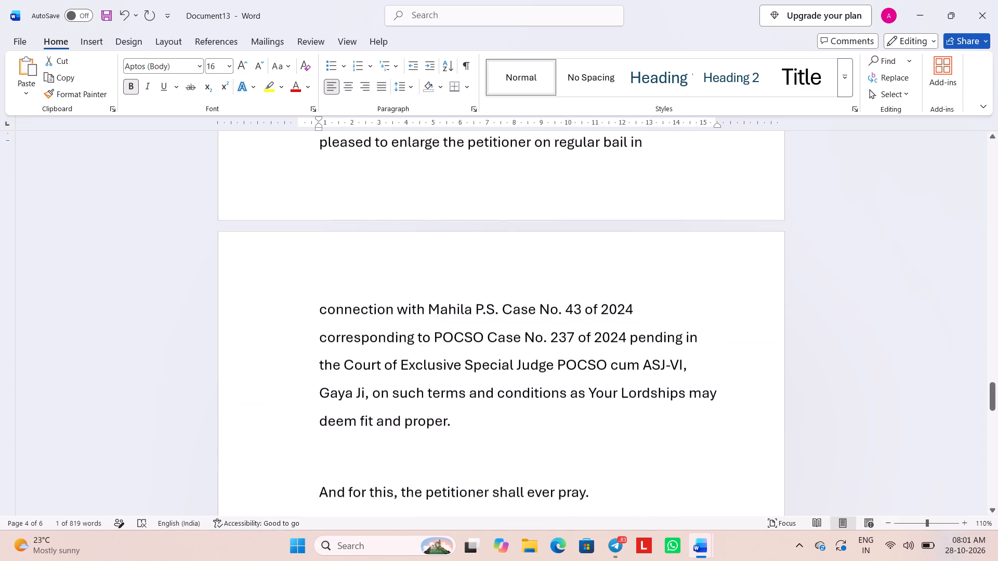
{"action": "scroll", "coordinate": [377, 392], "scroll_direction": "down", "scroll_amount": 2}
{"action": "scroll", "coordinate": [377, 392], "scroll_direction": "up", "scroll_amount": 2}
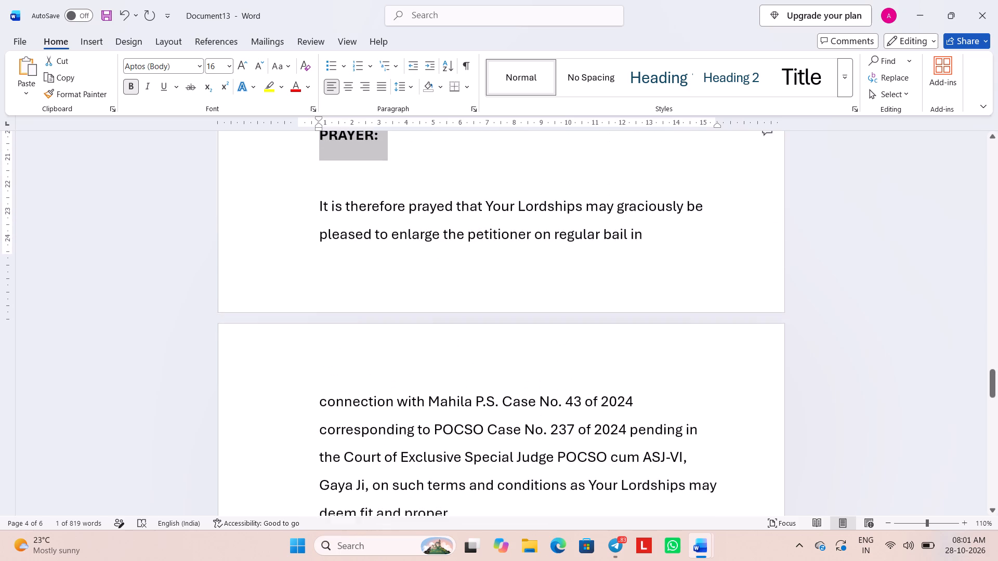
{"action": "key", "text": "BackSpace"}
Remove the blank lines between ground D) and "It is therefore prayed", keeping the prayer as a separate unlettered paragraph.
{"action": "right_click", "coordinate": [377, 392]}
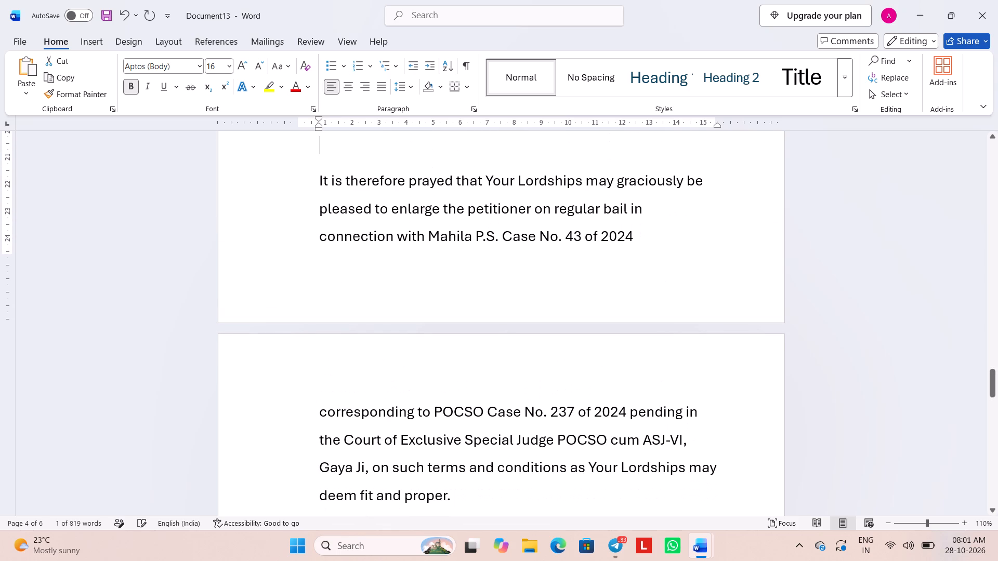
{"action": "scroll", "coordinate": [377, 392], "scroll_direction": "up", "scroll_amount": 1}
{"action": "left_click", "coordinate": [345, 283]}
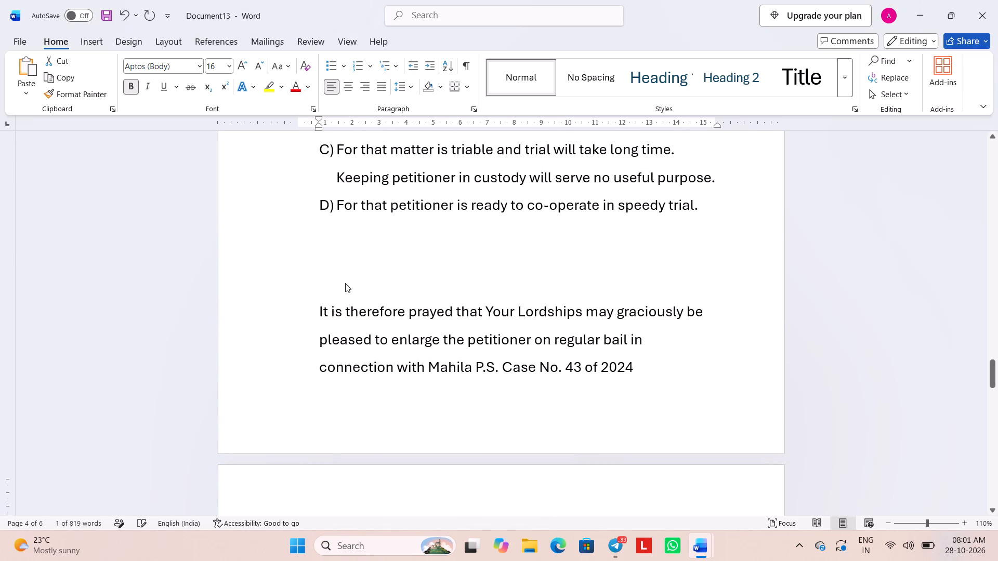
{"action": "left_click", "coordinate": [345, 283]}
{"action": "key", "text": "BackSpace"}
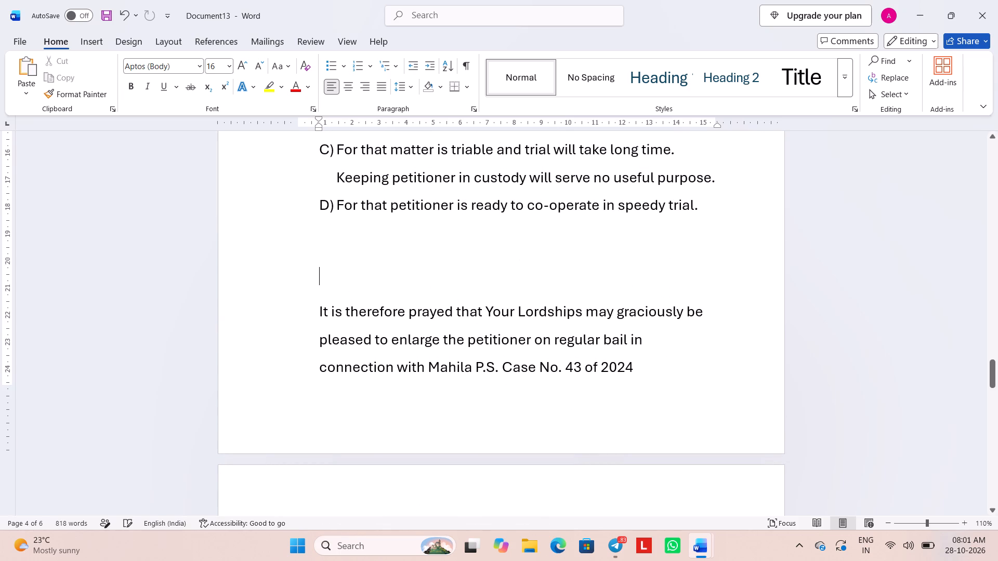
{"action": "key", "text": "BackSpace"}
{"action": "key", "text": "BackSpace"}
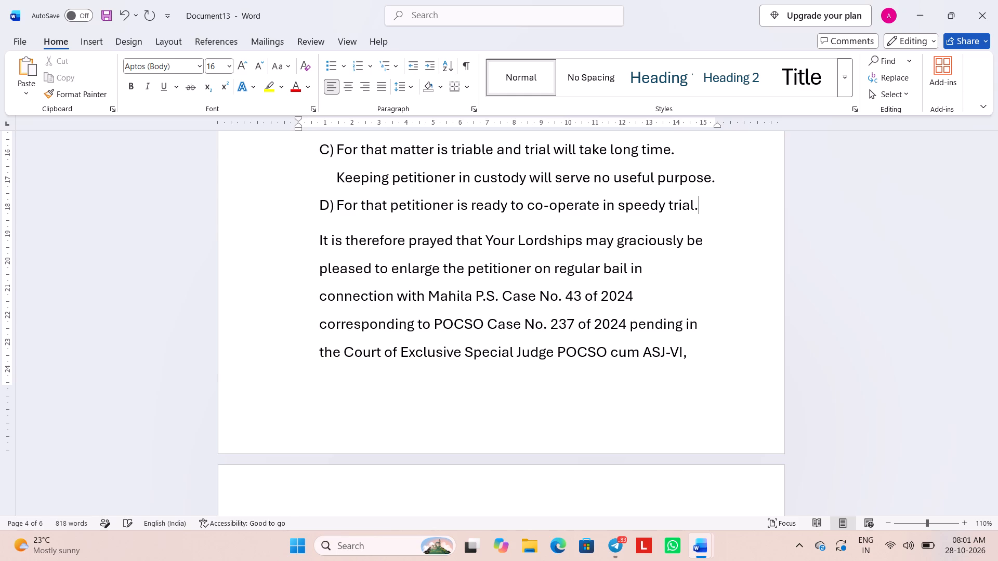
{"action": "key", "text": "Delete"}
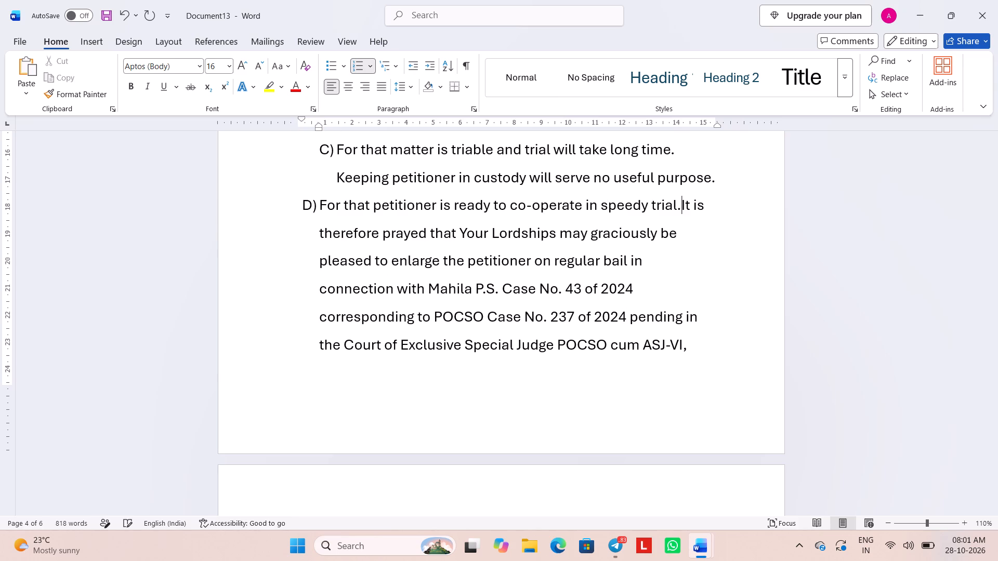
{"action": "key", "text": "Return"}
{"action": "key", "text": "BackSpace"}
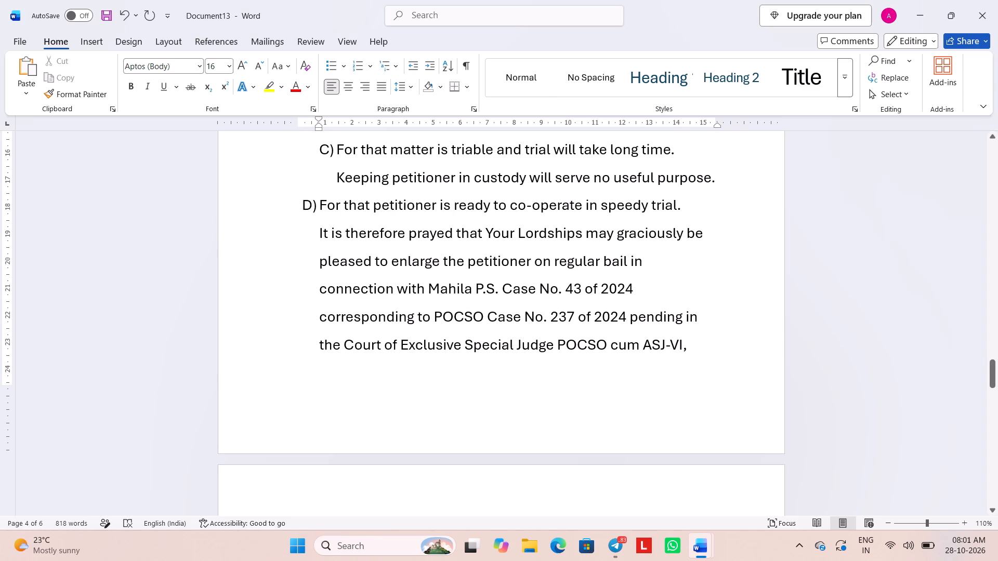
Increase the left indent of the "It is therefore prayed" paragraph to about 6.3 cm.
{"action": "triple_click", "coordinate": [432, 67]}
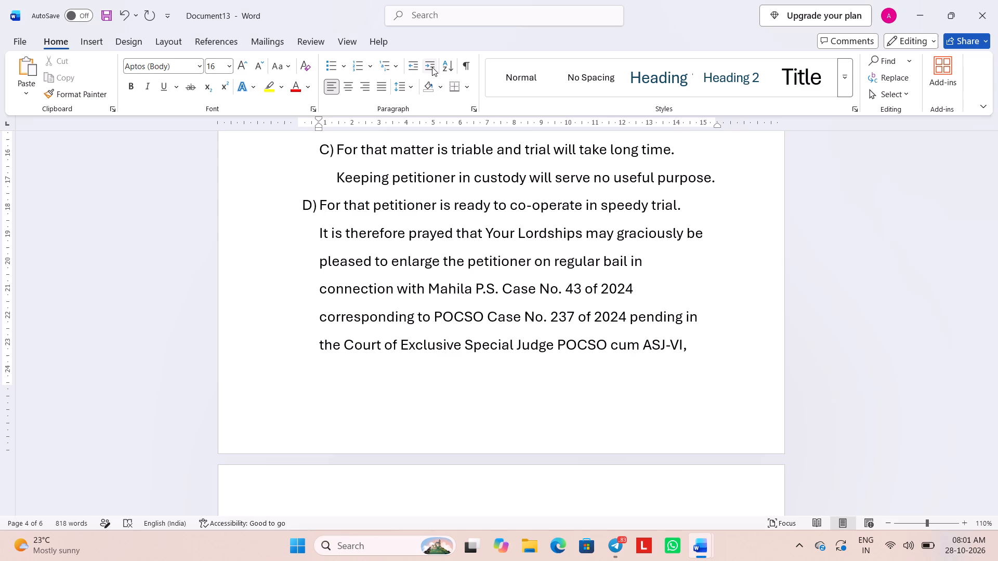
{"action": "left_click", "coordinate": [432, 67]}
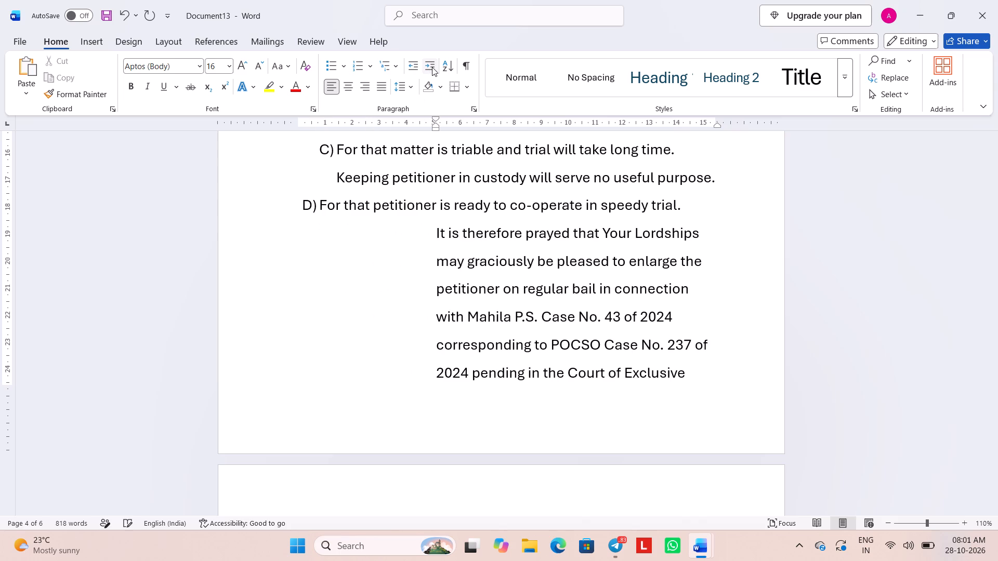
{"action": "left_click", "coordinate": [432, 67]}
Remove the blank line between the prayer paragraph and "And for this, the petitioner shall ever pray.".
{"action": "scroll", "coordinate": [510, 298], "scroll_direction": "down", "scroll_amount": 1}
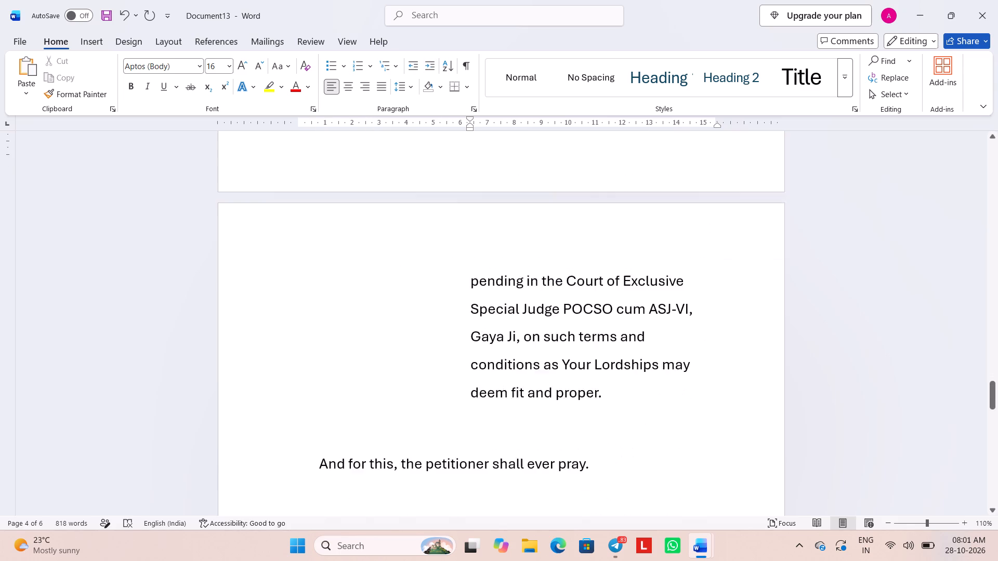
{"action": "scroll", "coordinate": [510, 298], "scroll_direction": "down", "scroll_amount": 1}
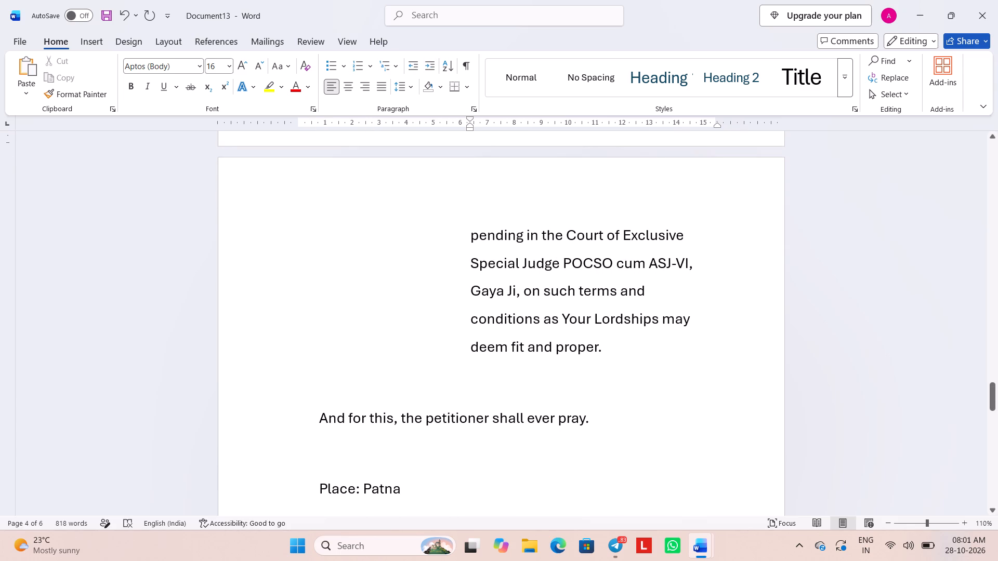
{"action": "left_click", "coordinate": [443, 404]}
{"action": "key", "text": "BackSpace"}
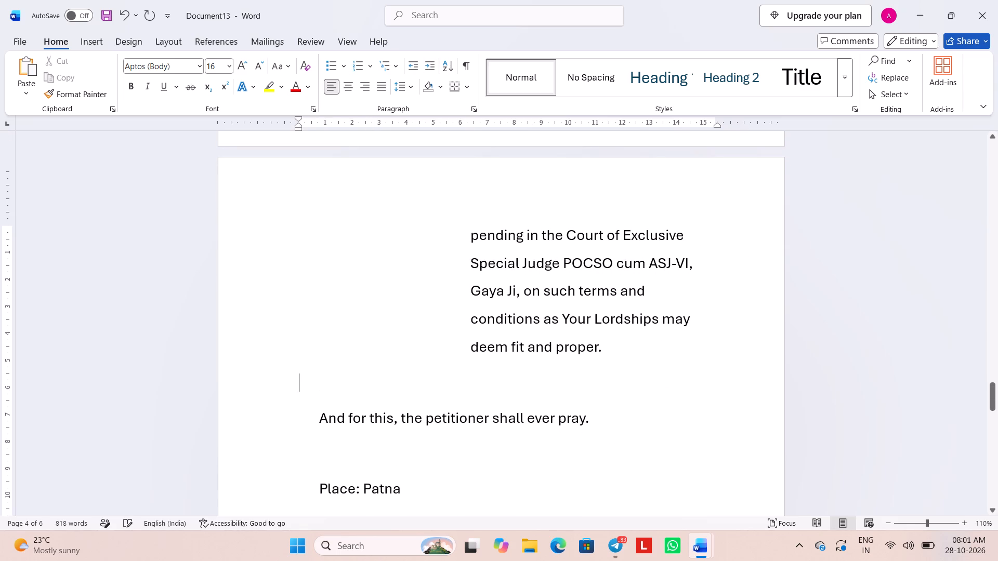
{"action": "key", "text": "BackSpace"}
Delete everything from "Annexures:" to the end of the document, including the drafting notes and the closing question.
{"action": "scroll", "coordinate": [405, 426], "scroll_direction": "down", "scroll_amount": 1}
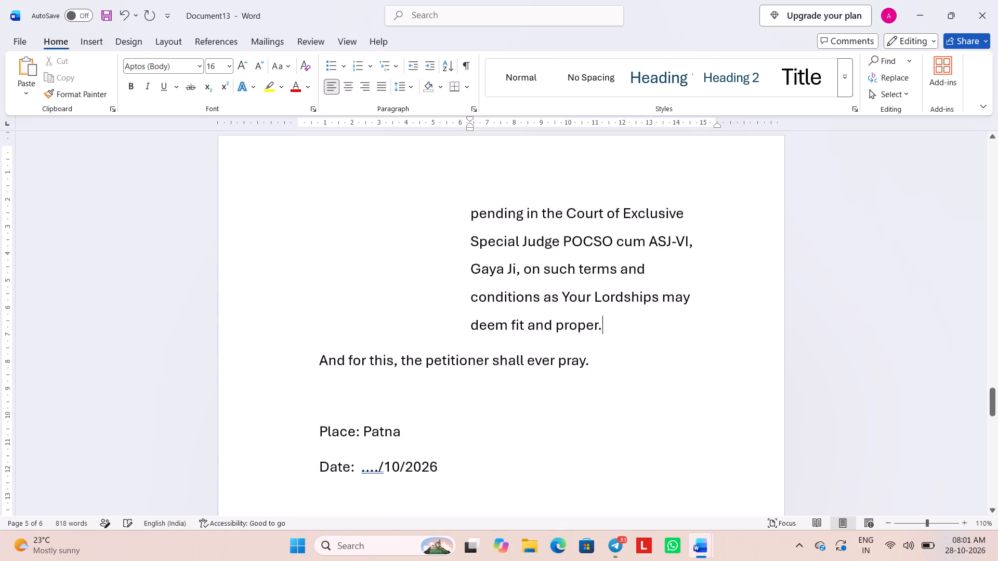
{"action": "scroll", "coordinate": [405, 426], "scroll_direction": "down", "scroll_amount": 2}
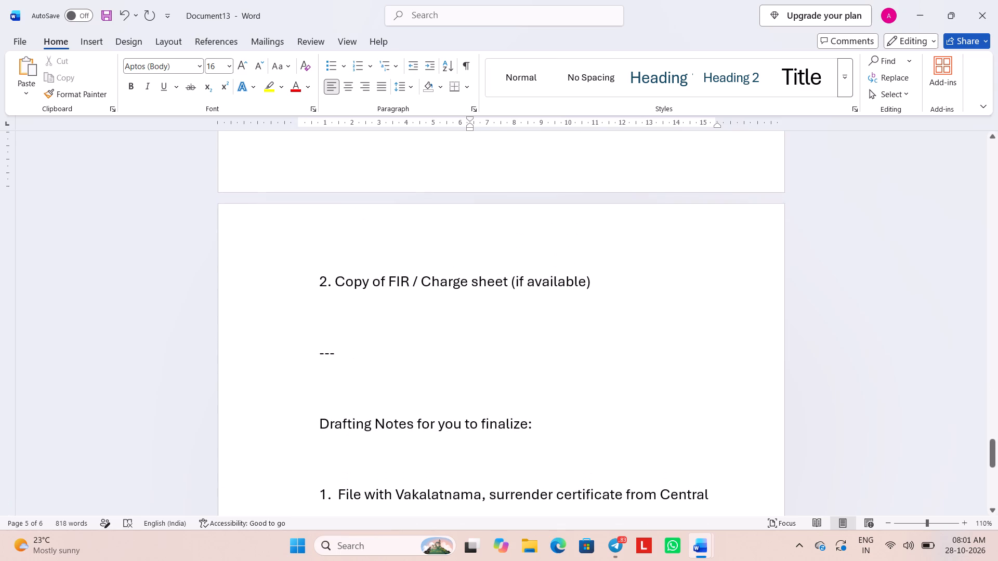
{"action": "scroll", "coordinate": [405, 426], "scroll_direction": "down", "scroll_amount": 1}
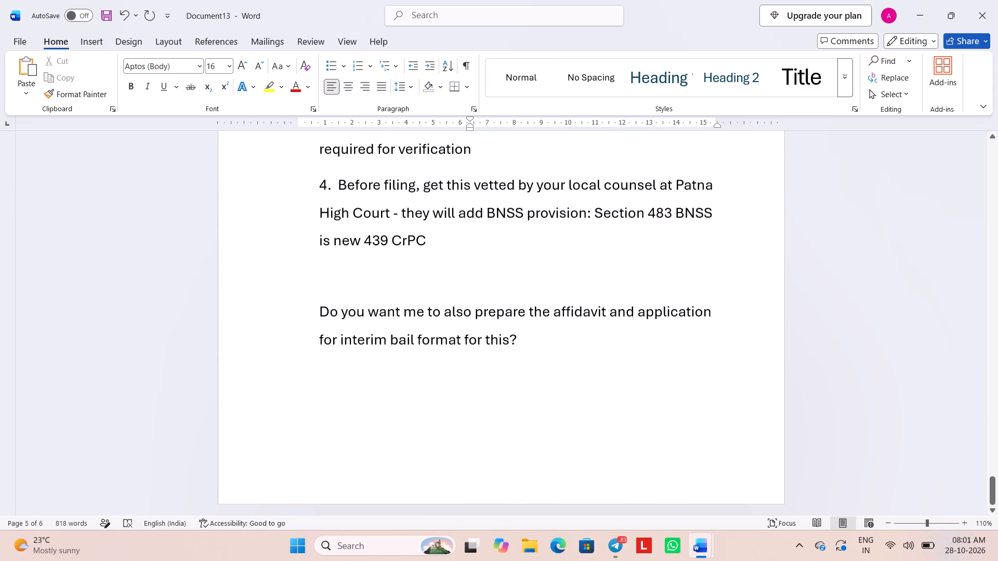
{"action": "left_click_drag", "start_coordinate": [555, 376], "coordinate": [311, 86]}
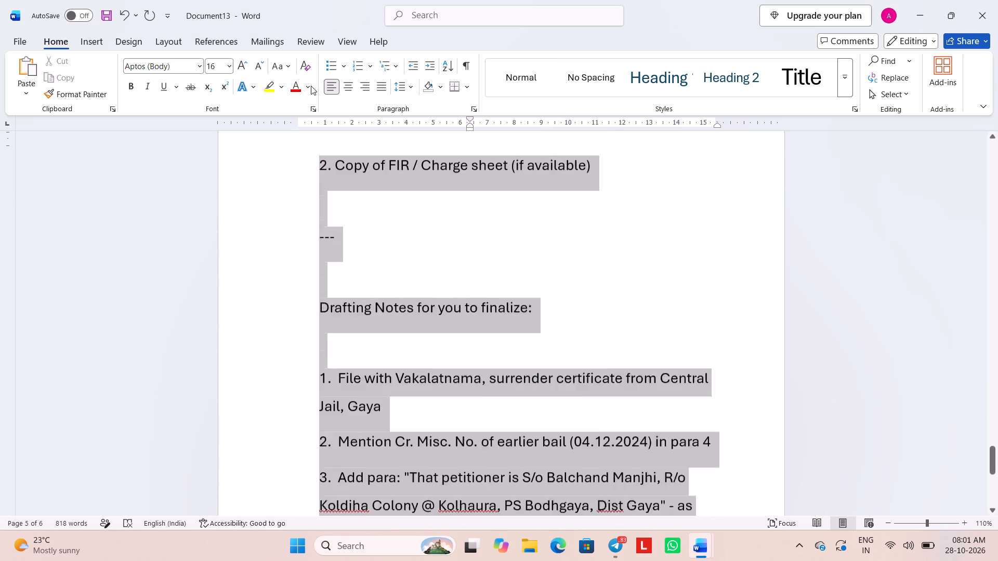
{"action": "left_click_drag", "start_coordinate": [311, 86], "coordinate": [279, 232]}
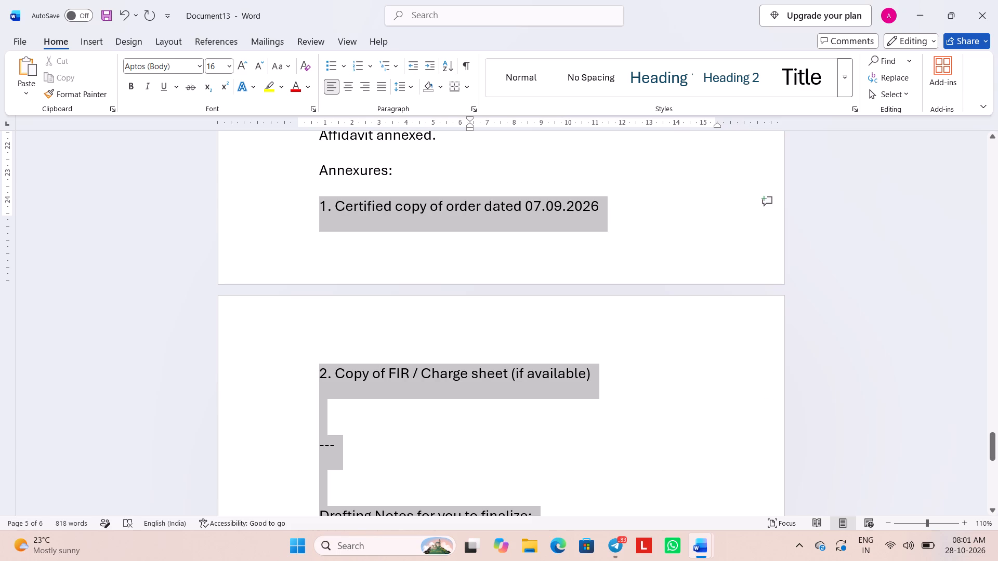
{"action": "left_click_drag", "start_coordinate": [279, 232], "coordinate": [285, 177]}
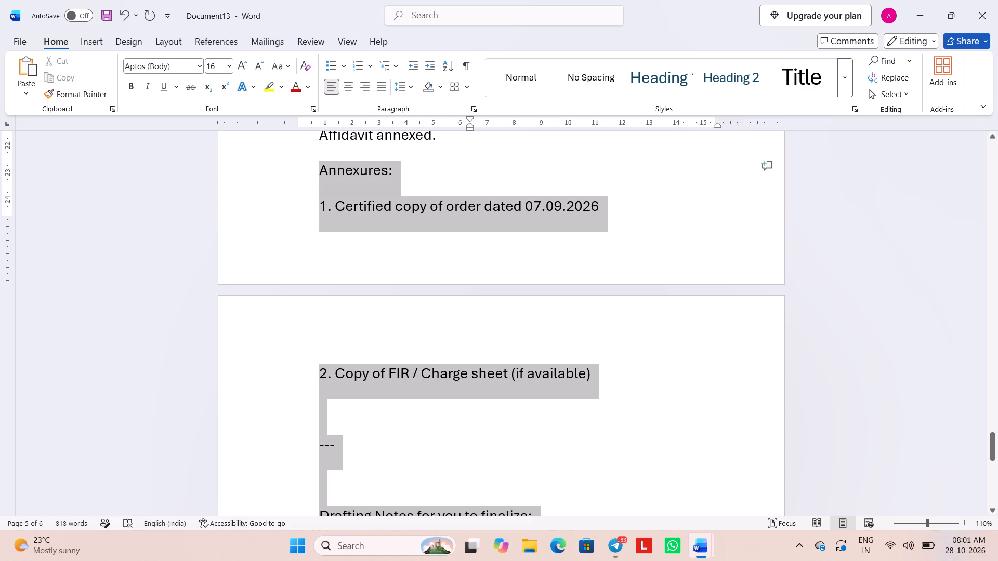
{"action": "left_click_drag", "start_coordinate": [285, 177], "coordinate": [285, 177]}
{"action": "scroll", "coordinate": [285, 177], "scroll_direction": "up", "scroll_amount": 1}
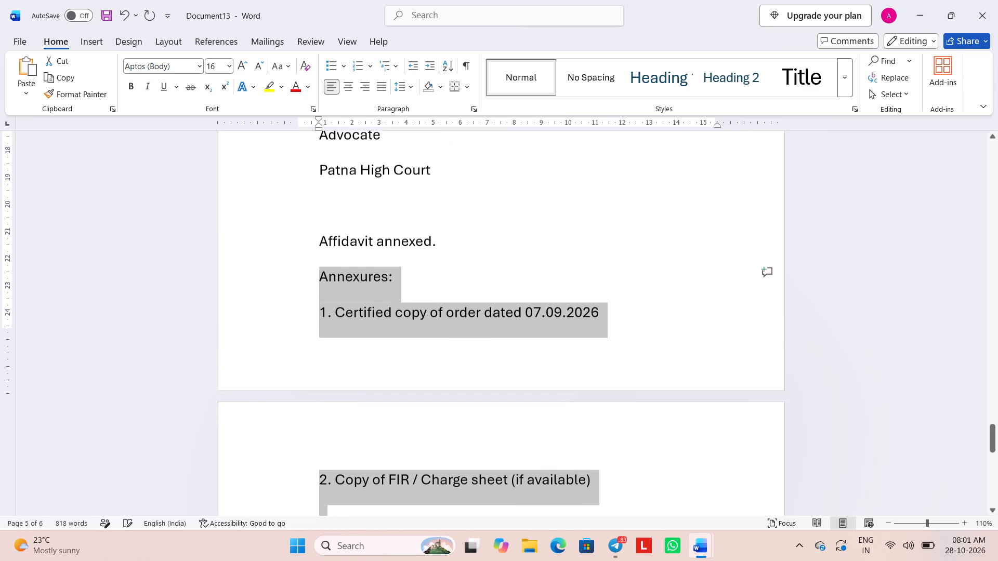
{"action": "scroll", "coordinate": [285, 177], "scroll_direction": "up", "scroll_amount": 2}
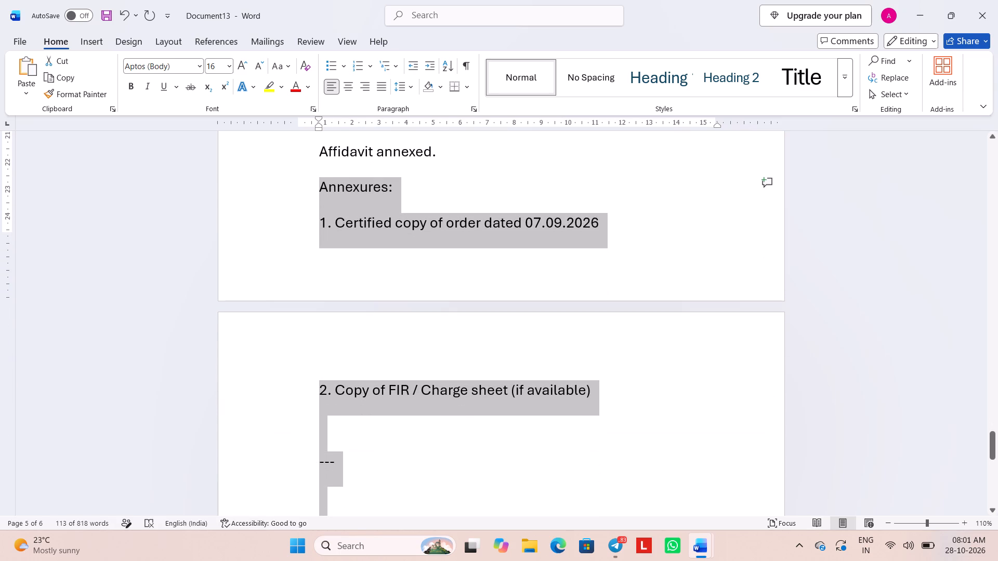
{"action": "scroll", "coordinate": [285, 177], "scroll_direction": "up", "scroll_amount": 2}
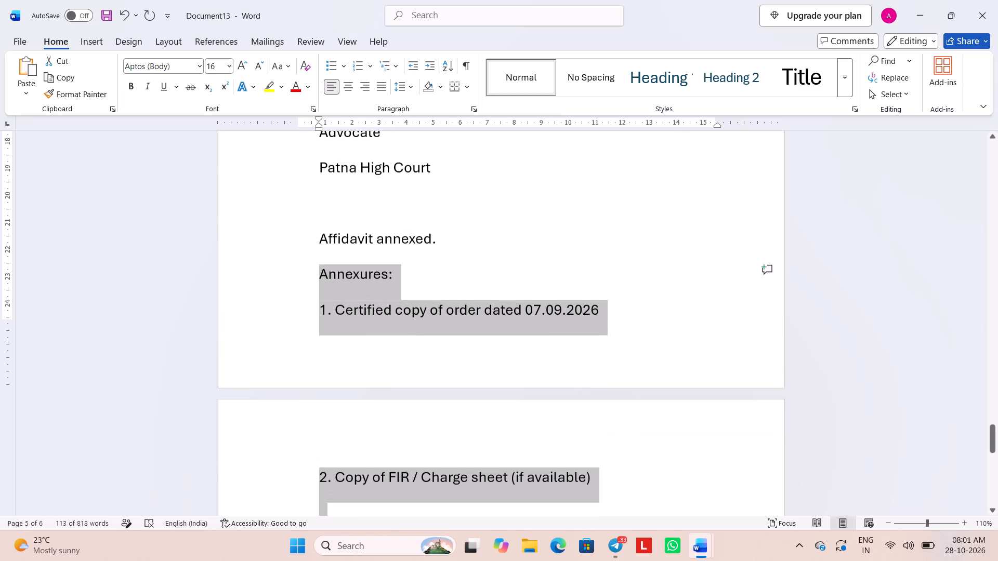
{"action": "scroll", "coordinate": [285, 177], "scroll_direction": "up", "scroll_amount": 1}
{"action": "key", "text": "BackSpace"}
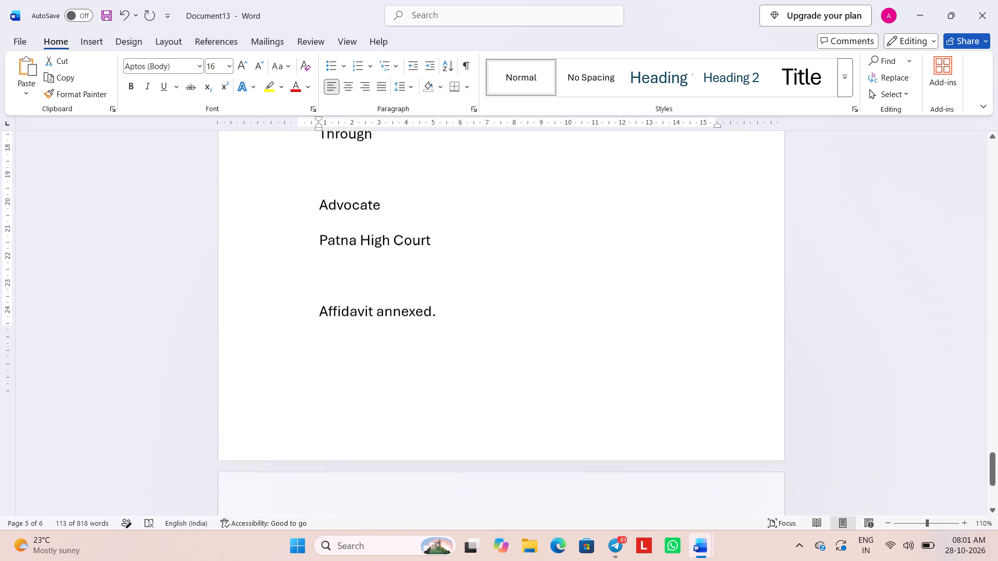
Delete the closing block below "And for this, the petitioner shall ever pray.", from "Place: Patna" through "Affidavit annexed.".
{"action": "left_click_drag", "start_coordinate": [391, 408], "coordinate": [371, 391]}
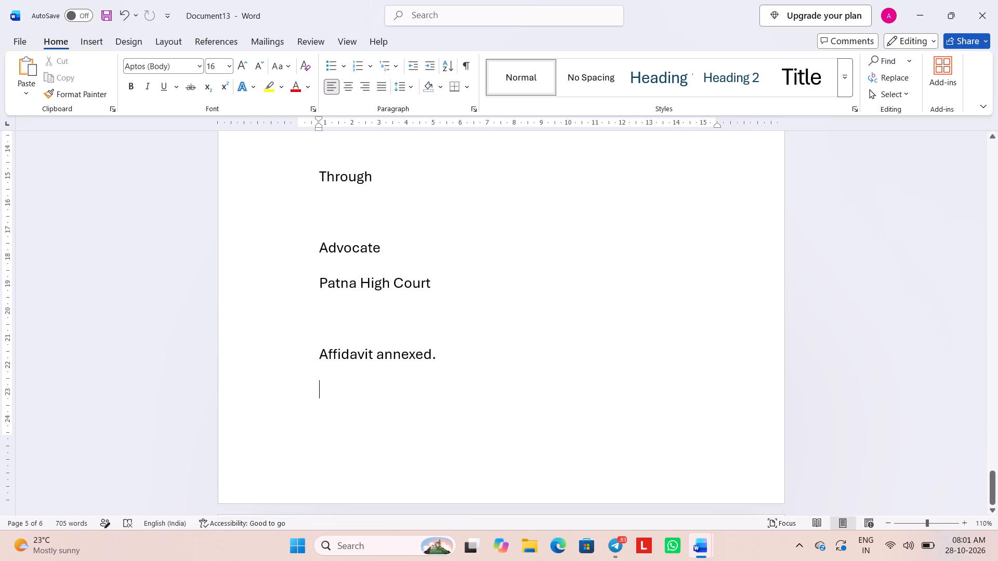
{"action": "left_click_drag", "start_coordinate": [371, 391], "coordinate": [302, 266]}
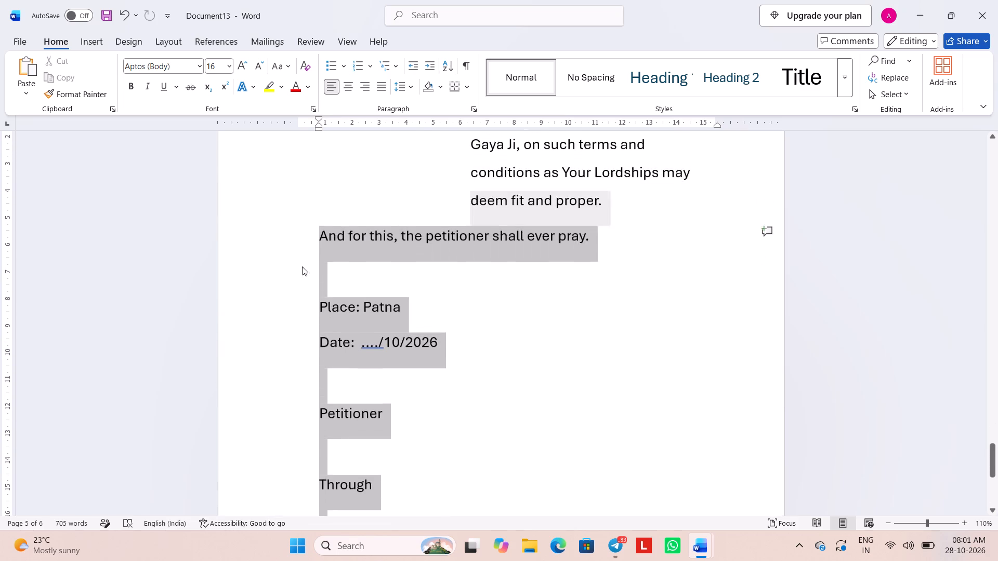
{"action": "left_click_drag", "start_coordinate": [302, 266], "coordinate": [307, 279]}
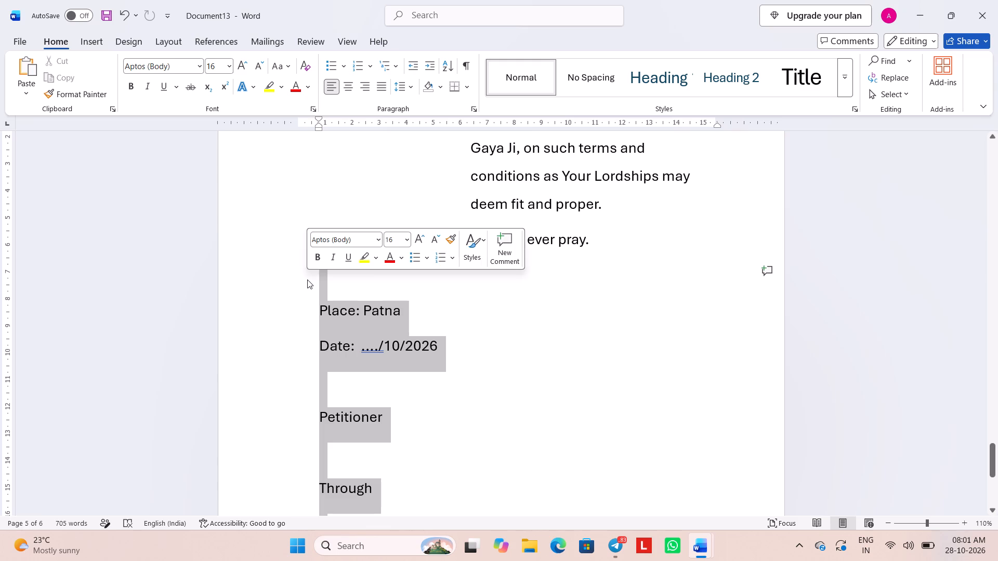
{"action": "key", "text": "BackSpace"}
{"action": "key", "text": "BackSpace"}
{"action": "key", "text": "BackSpace"}
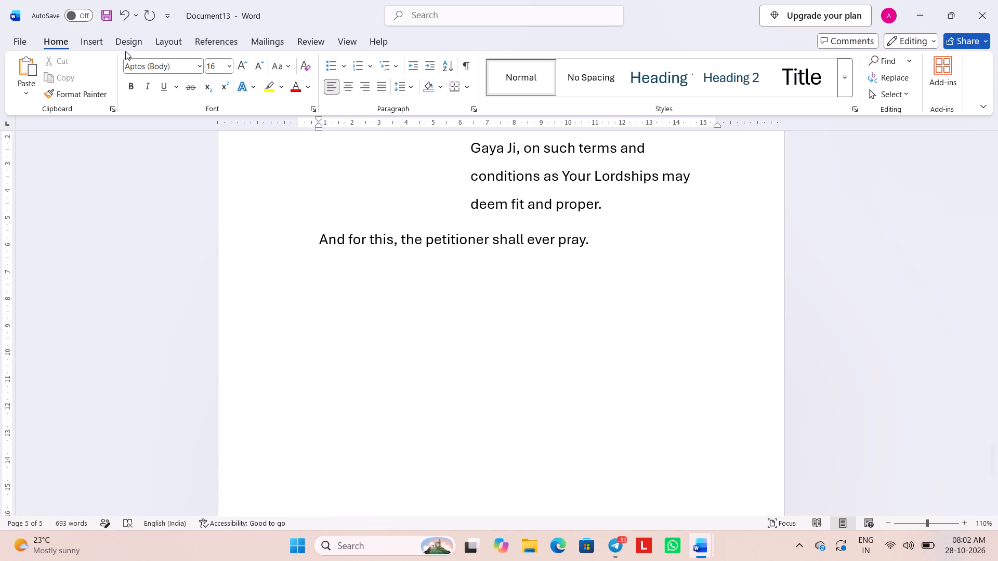
Insert a page break after "And for this, the petitioner shall ever pray.".
{"action": "left_click", "coordinate": [96, 46]}
{"action": "left_click", "coordinate": [71, 95]}
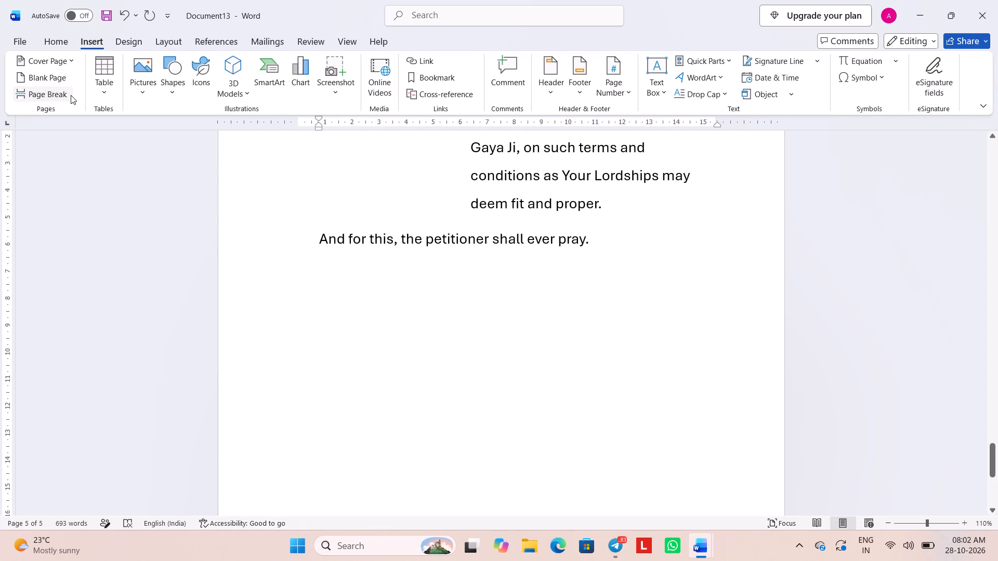
{"action": "scroll", "coordinate": [347, 297], "scroll_direction": "down", "scroll_amount": 2}
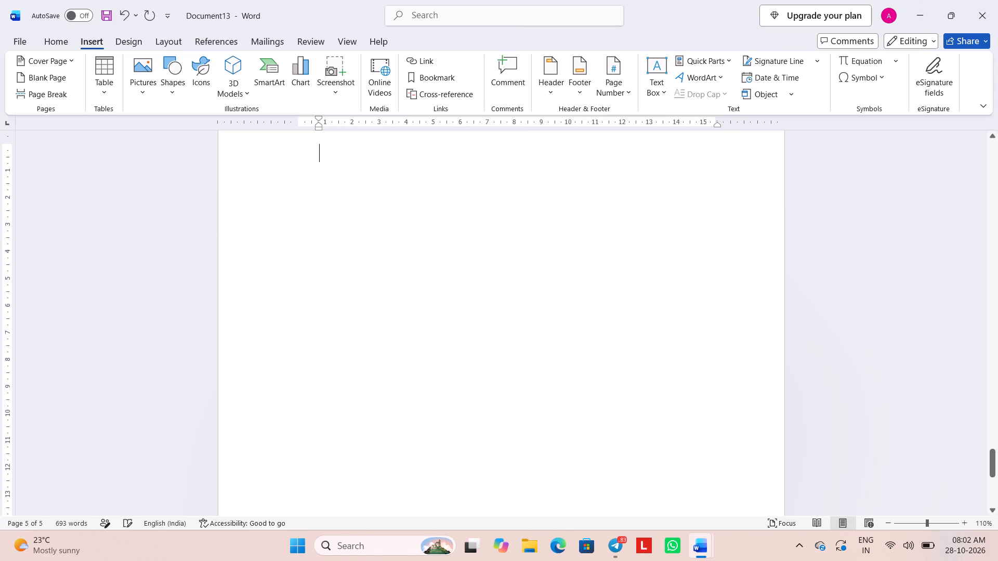
Copy the three-line court heading, through "Cr. Misc. No. of 2026", from the first page onto the new last page.
{"action": "scroll", "coordinate": [402, 276], "scroll_direction": "up", "scroll_amount": 16}
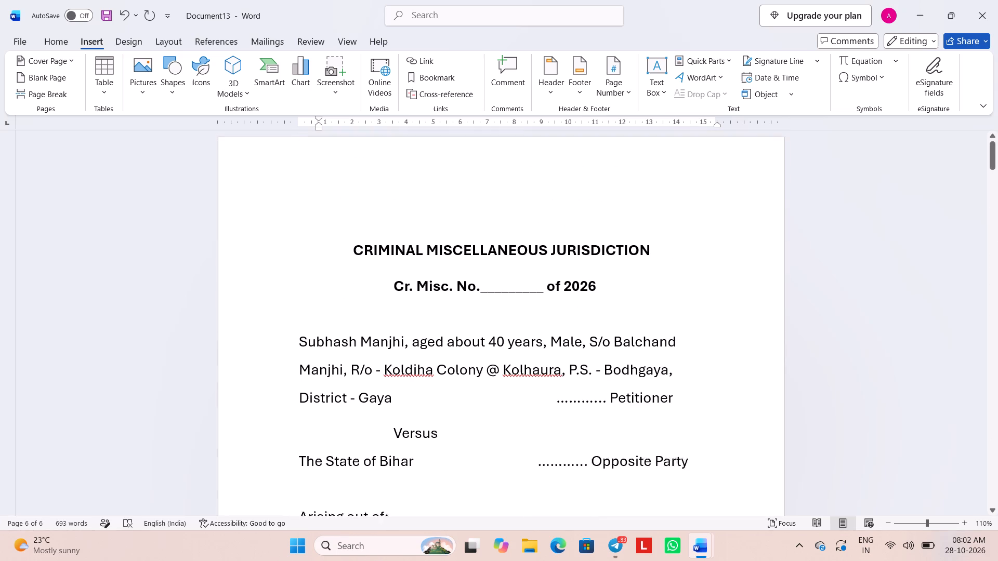
{"action": "left_click_drag", "start_coordinate": [622, 298], "coordinate": [327, 198]}
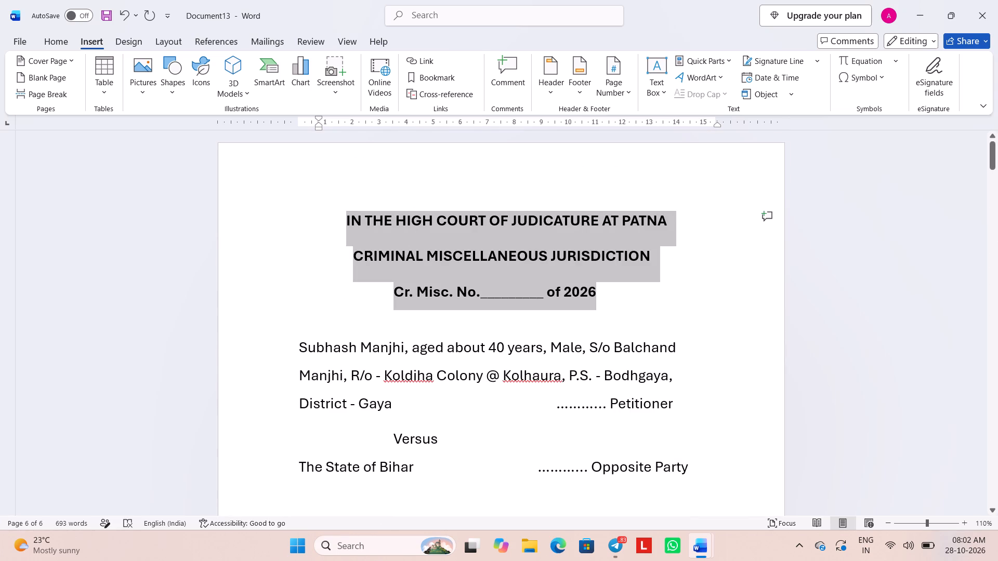
{"action": "left_click_drag", "start_coordinate": [327, 198], "coordinate": [327, 198]}
{"action": "key", "text": "ctrl+c"}
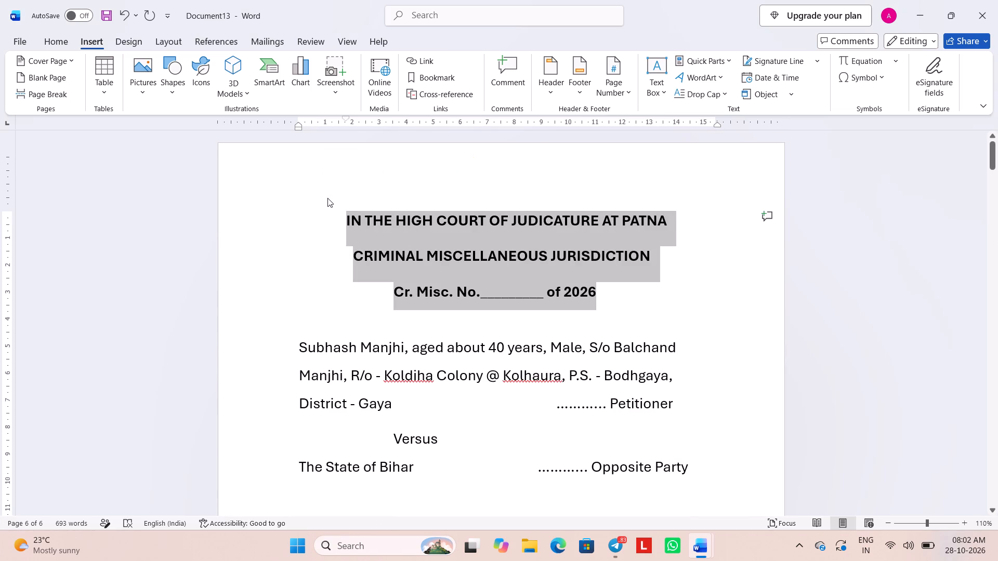
{"action": "scroll", "coordinate": [327, 198], "scroll_direction": "down", "scroll_amount": 11}
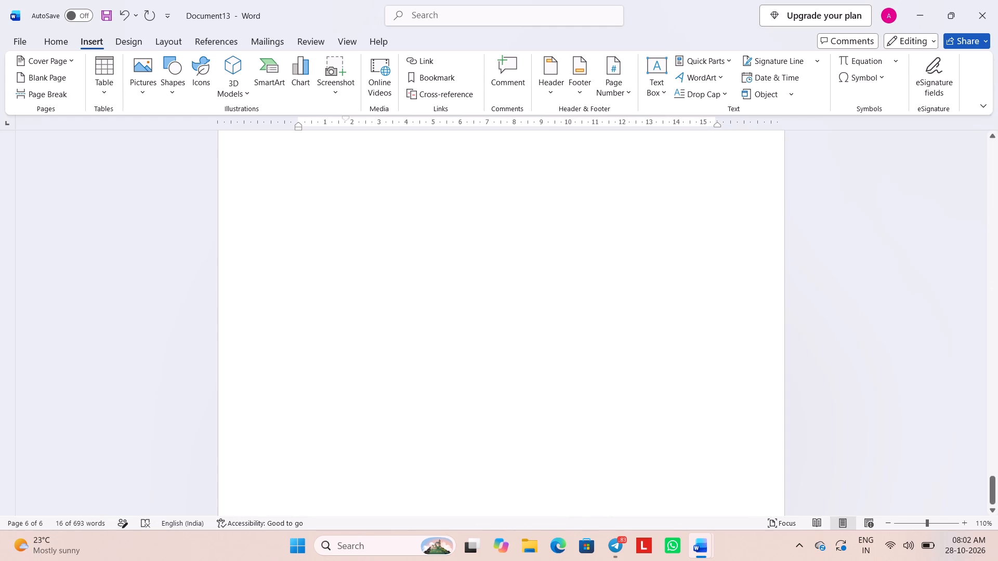
{"action": "left_click", "coordinate": [327, 198]}
{"action": "scroll", "coordinate": [327, 198], "scroll_direction": "up", "scroll_amount": 3}
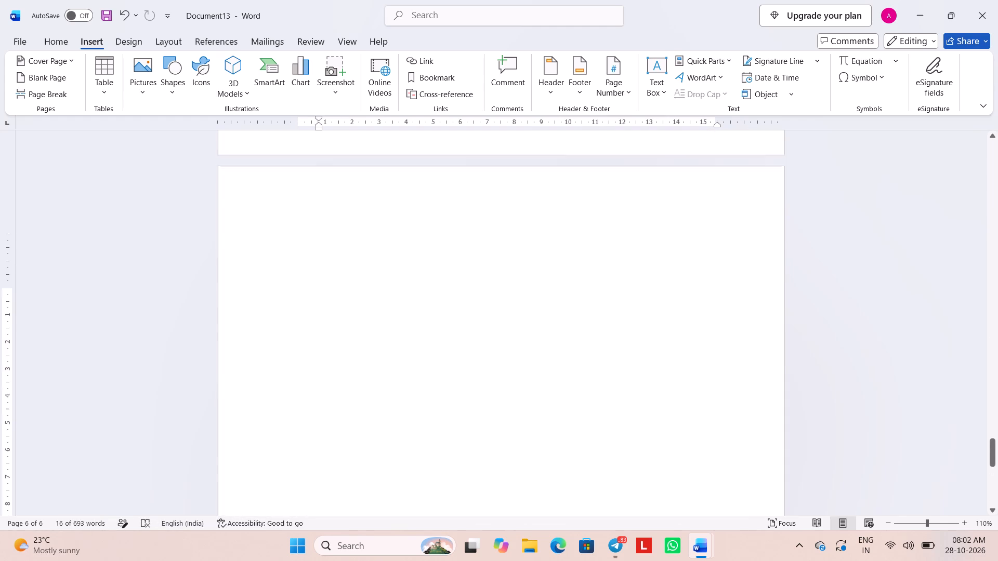
{"action": "key", "text": "ctrl+v"}
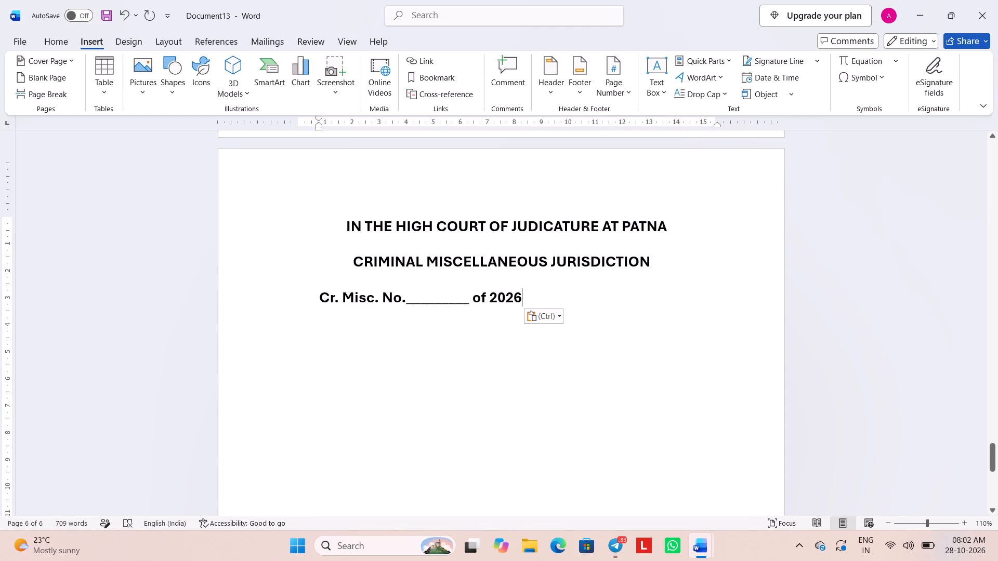
Move the first-line indent of the copied "Cr. Misc. No." line to about 2.7 cm.
{"action": "left_click", "coordinate": [311, 298]}
{"action": "left_click_drag", "start_coordinate": [317, 117], "coordinate": [371, 119]}
{"action": "scroll", "coordinate": [427, 300], "scroll_direction": "down", "scroll_amount": 1}
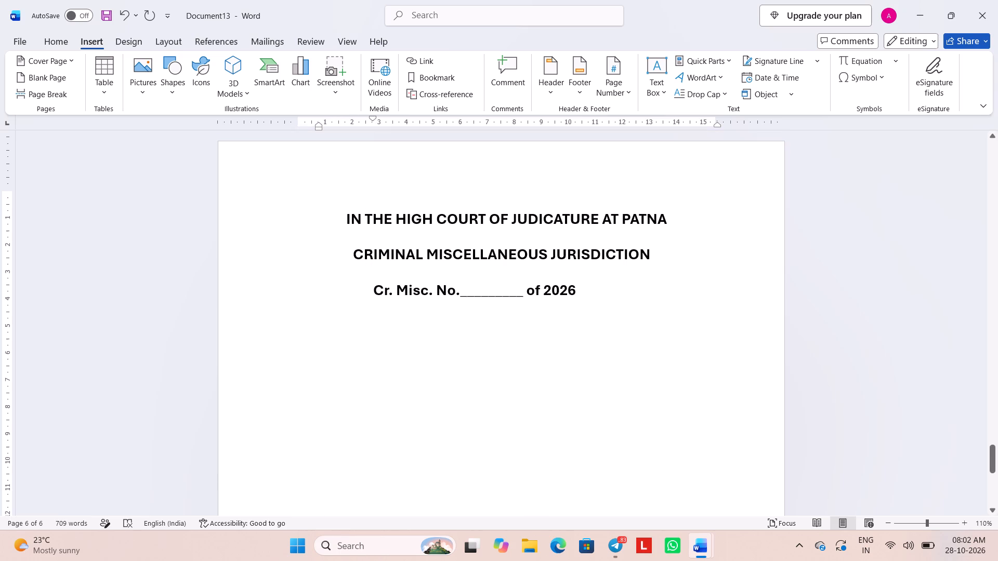
{"action": "scroll", "coordinate": [427, 300], "scroll_direction": "down", "scroll_amount": 1}
Add a new line below the copied "Cr. Misc. No." line and remove its indent so it starts at the margin.
{"action": "left_click", "coordinate": [585, 251]}
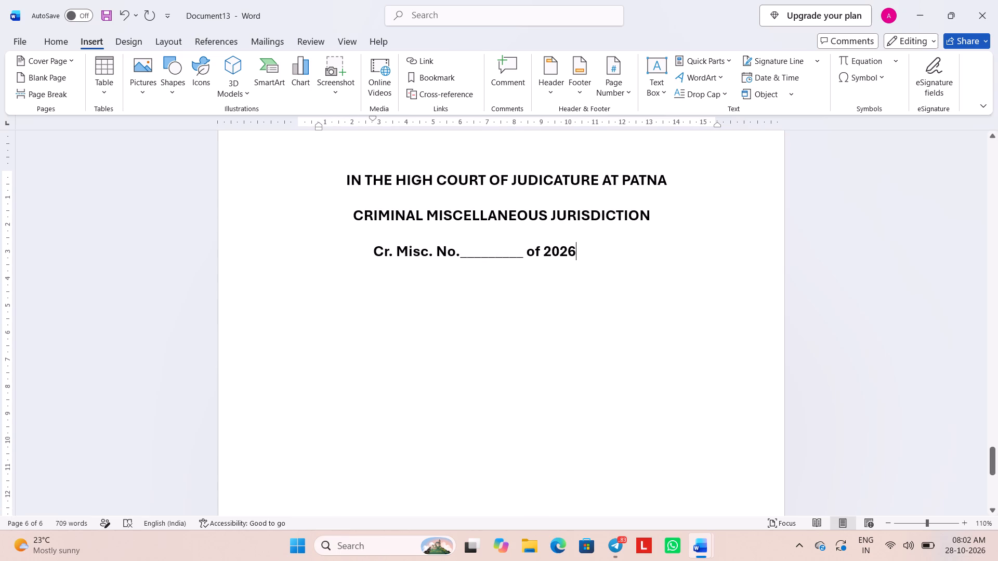
{"action": "key", "text": "Return"}
{"action": "key", "text": "BackSpace"}
{"action": "key", "text": "BackSpace"}
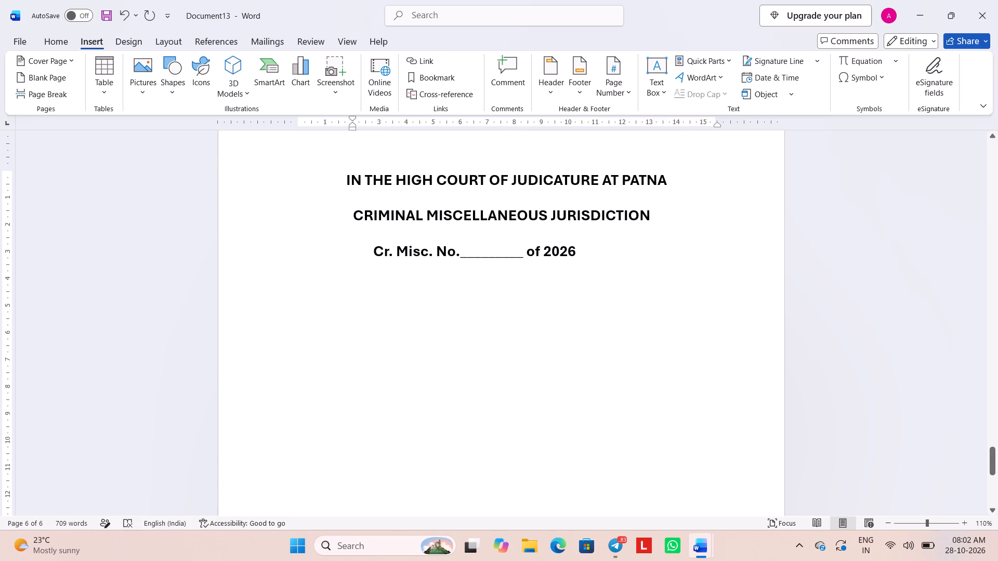
Copy only the petitioner's name from the first page's party details onto the new line below the last page's heading.
{"action": "scroll", "coordinate": [539, 313], "scroll_direction": "up", "scroll_amount": 9}
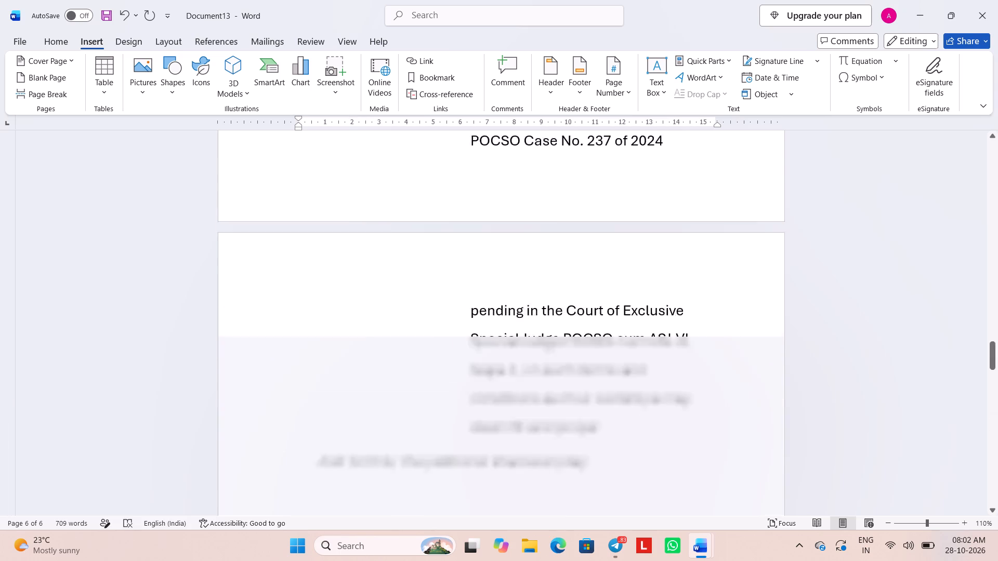
{"action": "scroll", "coordinate": [539, 313], "scroll_direction": "up", "scroll_amount": 7}
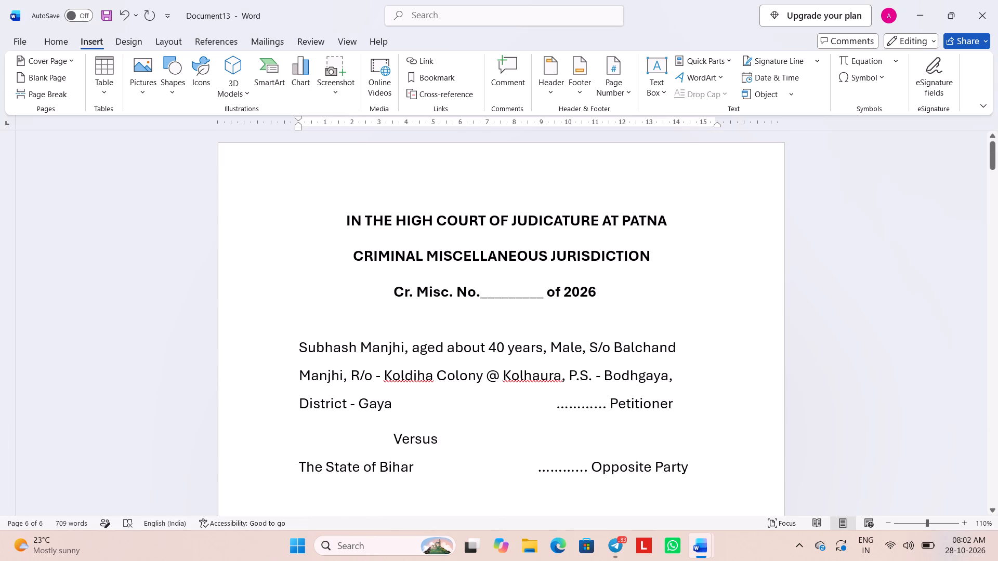
{"action": "left_click_drag", "start_coordinate": [295, 347], "coordinate": [343, 350]}
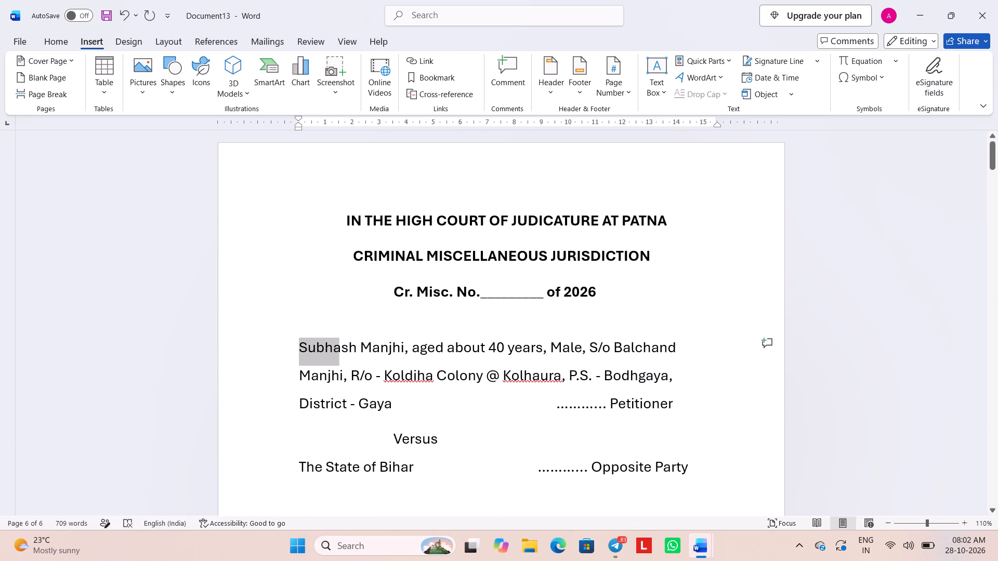
{"action": "left_click_drag", "start_coordinate": [343, 350], "coordinate": [392, 346]}
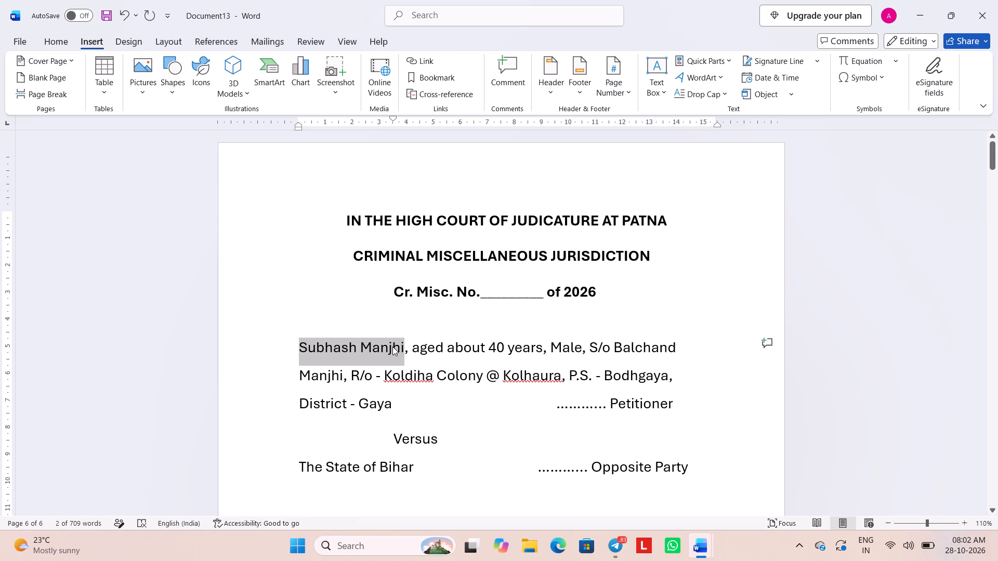
{"action": "key", "text": "ctrl+c"}
{"action": "scroll", "coordinate": [392, 346], "scroll_direction": "down", "scroll_amount": 10}
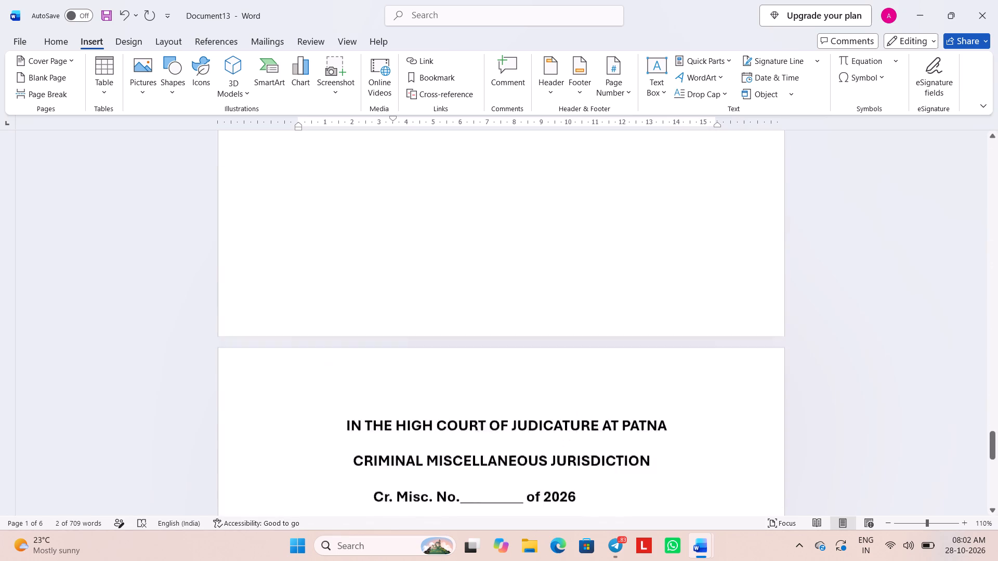
{"action": "scroll", "coordinate": [392, 346], "scroll_direction": "down", "scroll_amount": 1}
{"action": "left_click", "coordinate": [392, 346]}
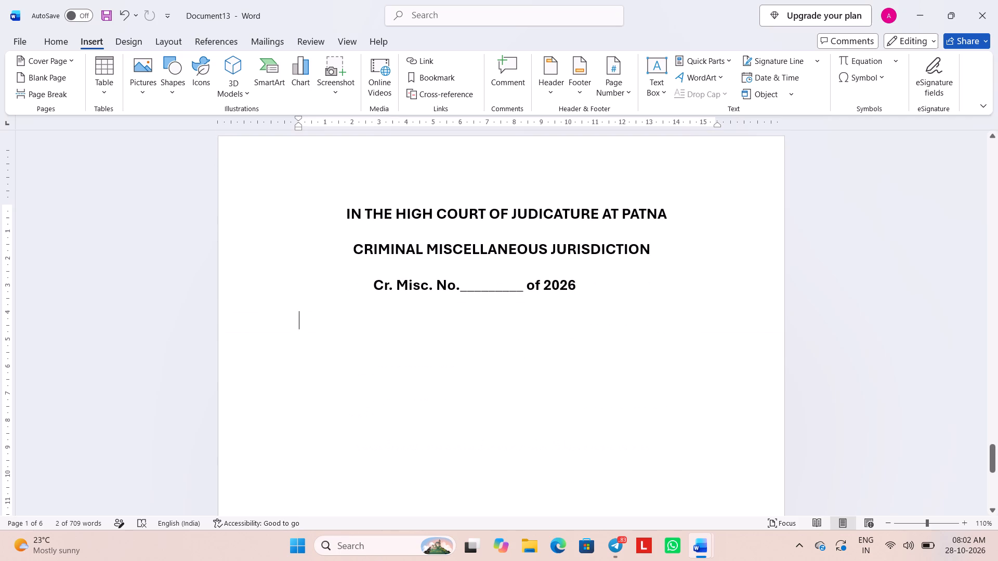
{"action": "key", "text": "ctrl+v"}
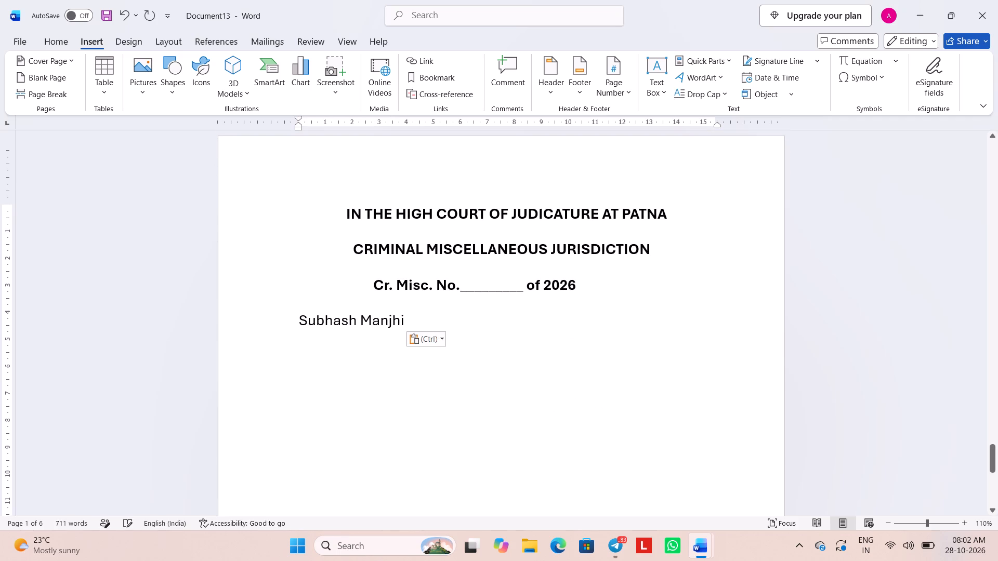
{"action": "scroll", "coordinate": [392, 346], "scroll_direction": "up", "scroll_amount": 20}
{"action": "scroll", "coordinate": [392, 346], "scroll_direction": "up", "scroll_amount": 7}
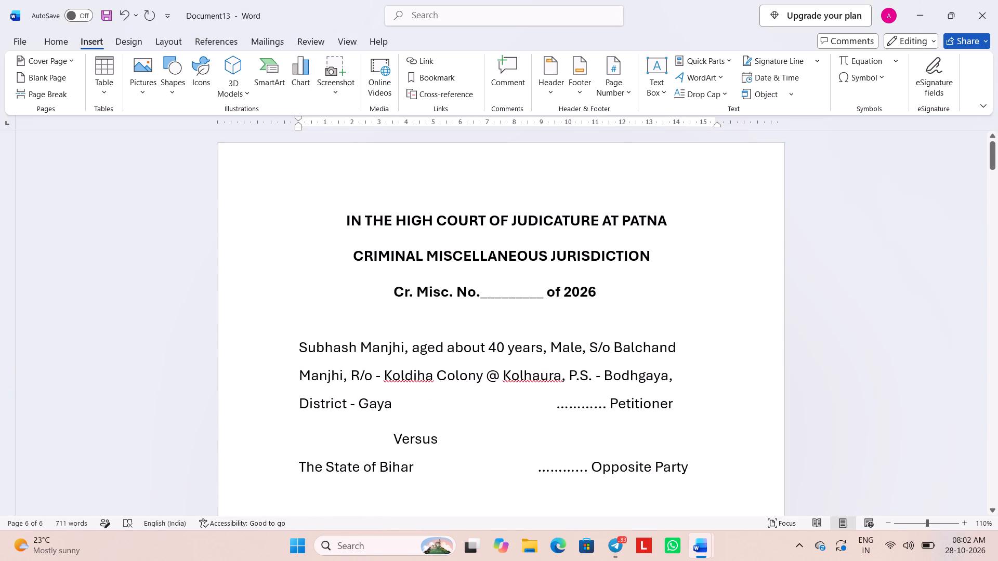
Copy the "………… Petitioner" label with its leading gap from the first page to after the petitioner's name on the last page.
{"action": "left_click_drag", "start_coordinate": [551, 407], "coordinate": [650, 406]}
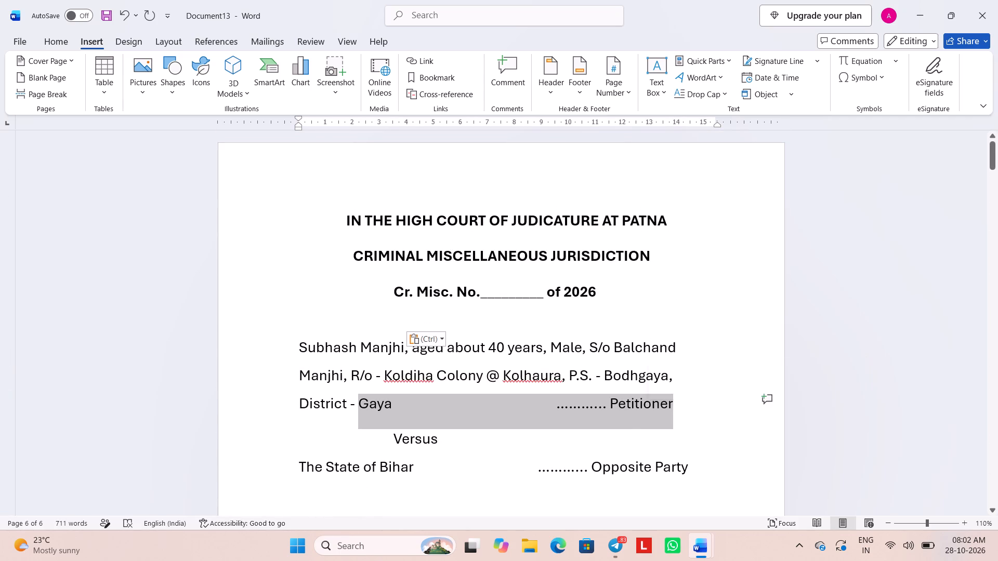
{"action": "left_click", "coordinate": [650, 406]}
{"action": "left_click_drag", "start_coordinate": [696, 404], "coordinate": [450, 405]}
{"action": "left_click_drag", "start_coordinate": [450, 405], "coordinate": [430, 414]}
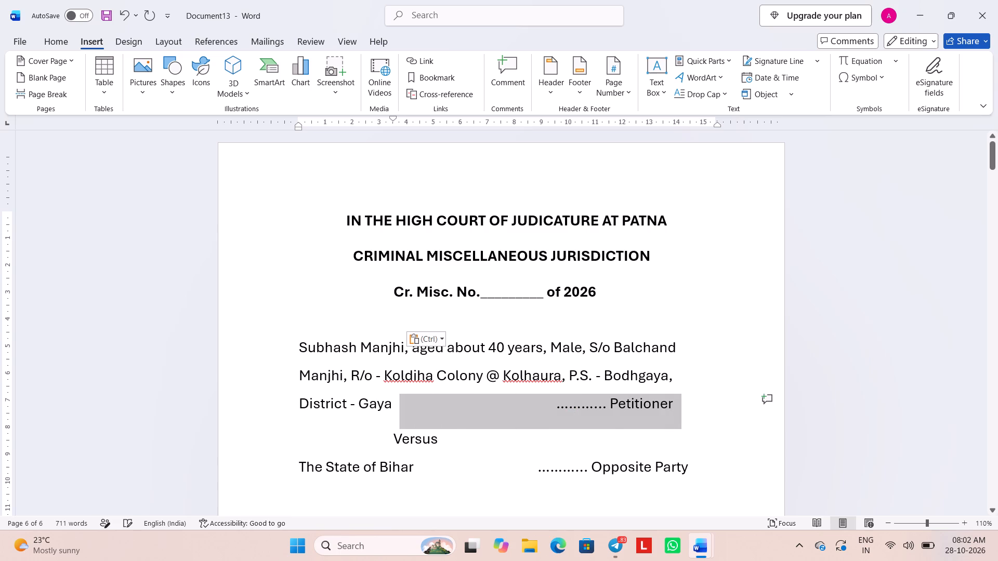
{"action": "left_click_drag", "start_coordinate": [430, 414], "coordinate": [414, 411]}
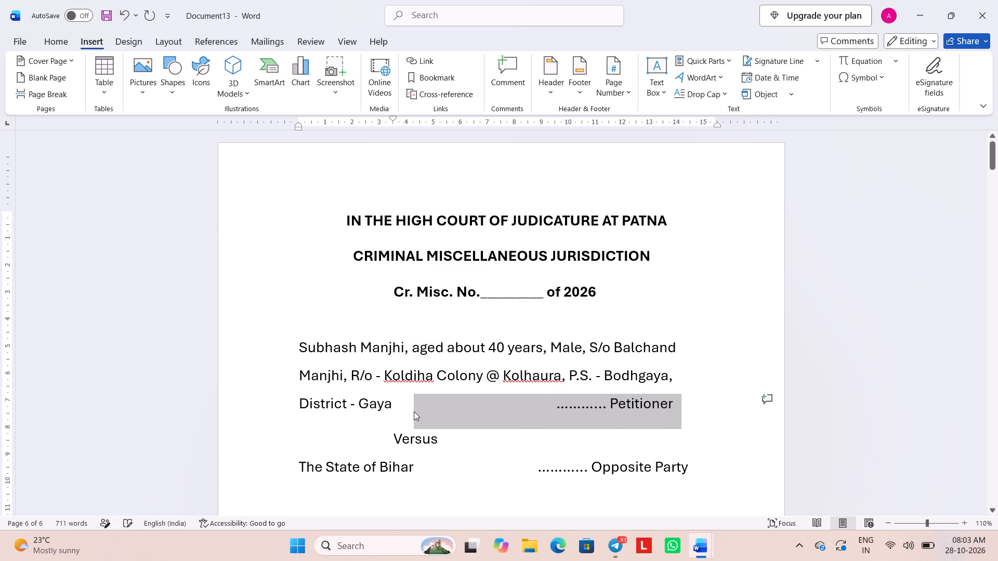
{"action": "key", "text": "ctrl+c"}
{"action": "scroll", "coordinate": [414, 411], "scroll_direction": "down", "scroll_amount": 15}
{"action": "scroll", "coordinate": [414, 411], "scroll_direction": "up", "scroll_amount": 4}
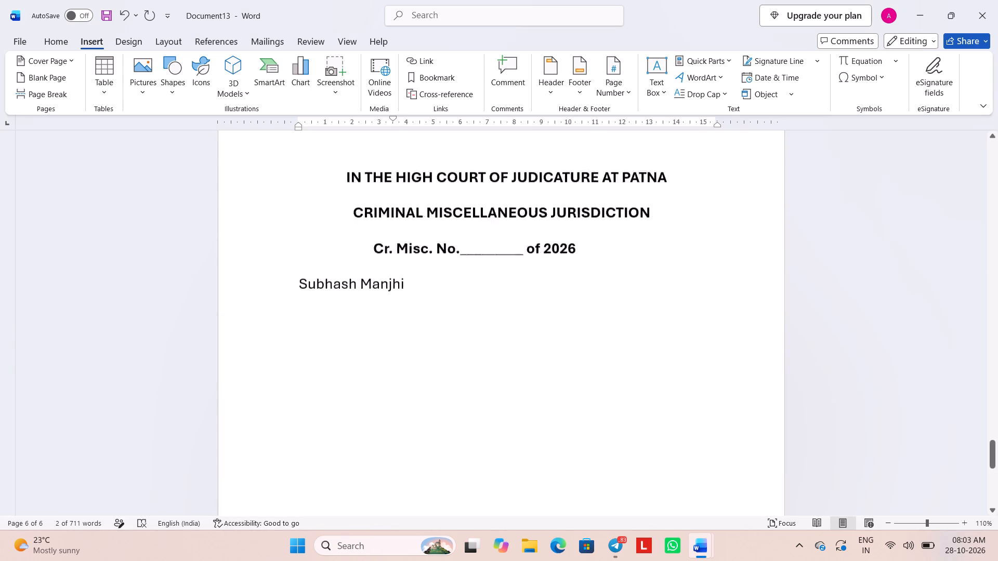
{"action": "left_click", "coordinate": [438, 379]}
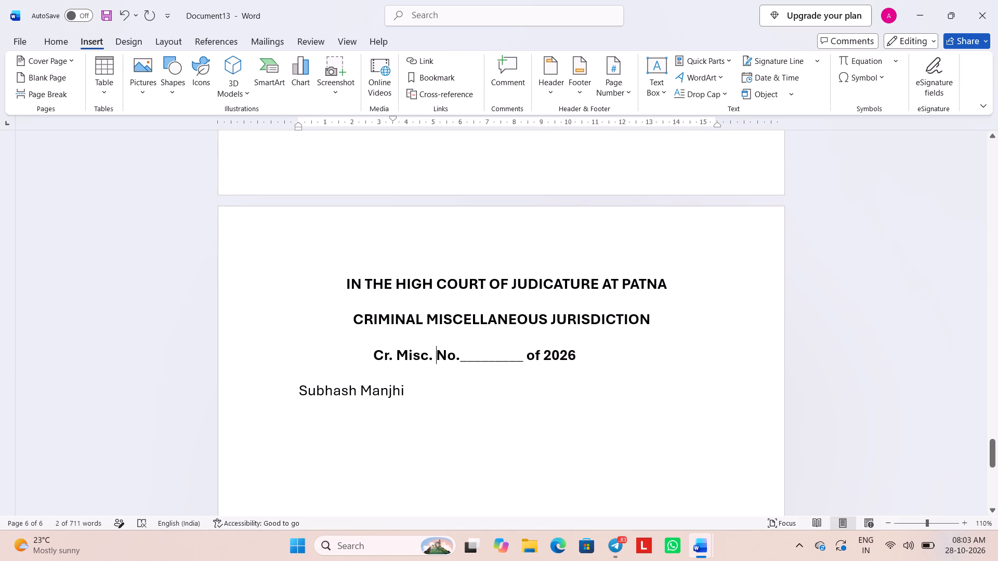
{"action": "left_click", "coordinate": [440, 396]}
{"action": "key", "text": "ctrl+v"}
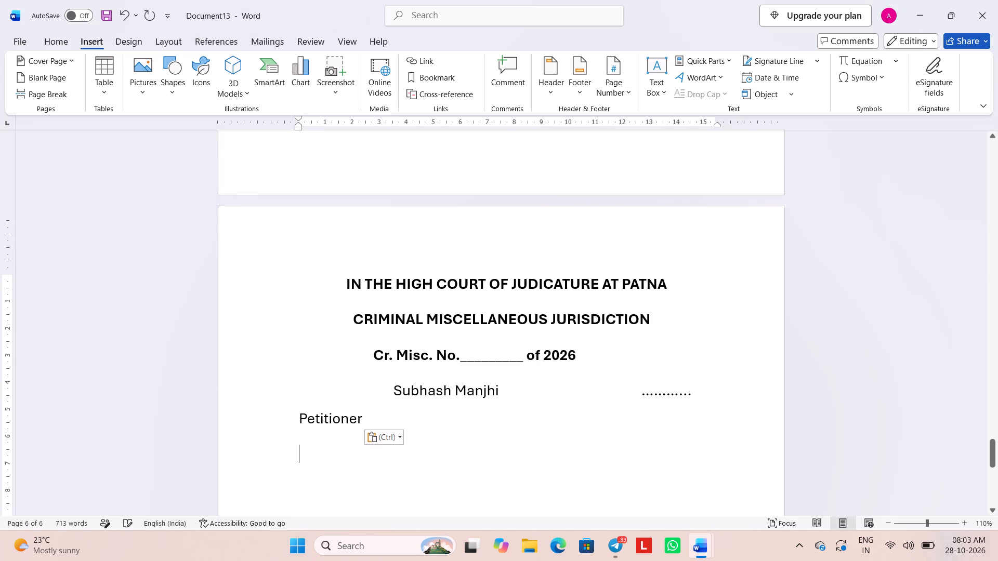
Remove the first-line indent of the last page's petitioner line and widen the gap before "………… Petitioner" by three spaces.
{"action": "left_click", "coordinate": [392, 391]}
{"action": "key", "text": "BackSpace"}
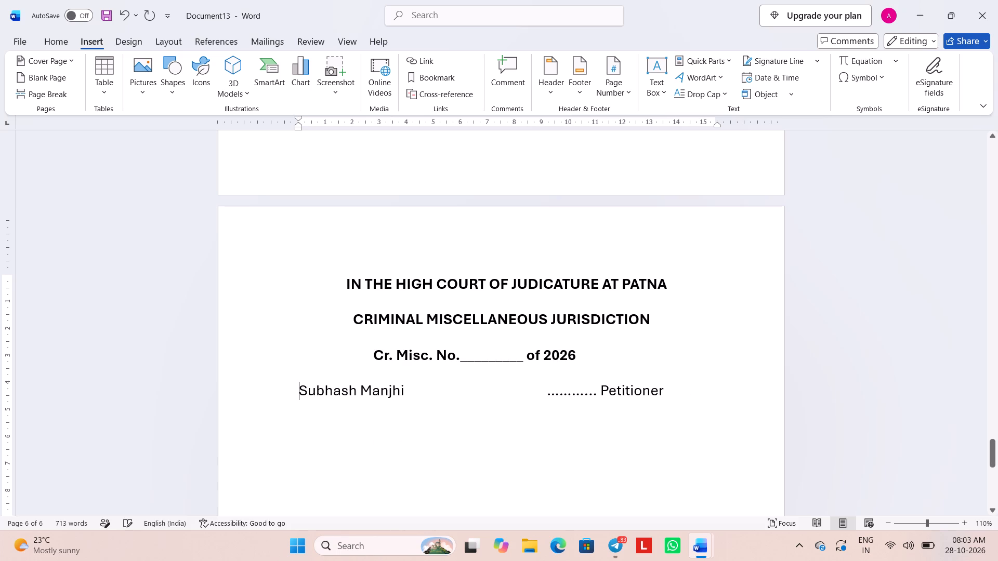
{"action": "left_click", "coordinate": [444, 399]}
{"action": "key", "text": "space"}
{"action": "key", "text": "space"}
{"action": "key", "text": "space"}
Copy the word "Versus" from the first page onto the line below the last page's petitioner line.
{"action": "scroll", "coordinate": [444, 399], "scroll_direction": "up", "scroll_amount": 18}
{"action": "scroll", "coordinate": [444, 399], "scroll_direction": "down", "scroll_amount": 1}
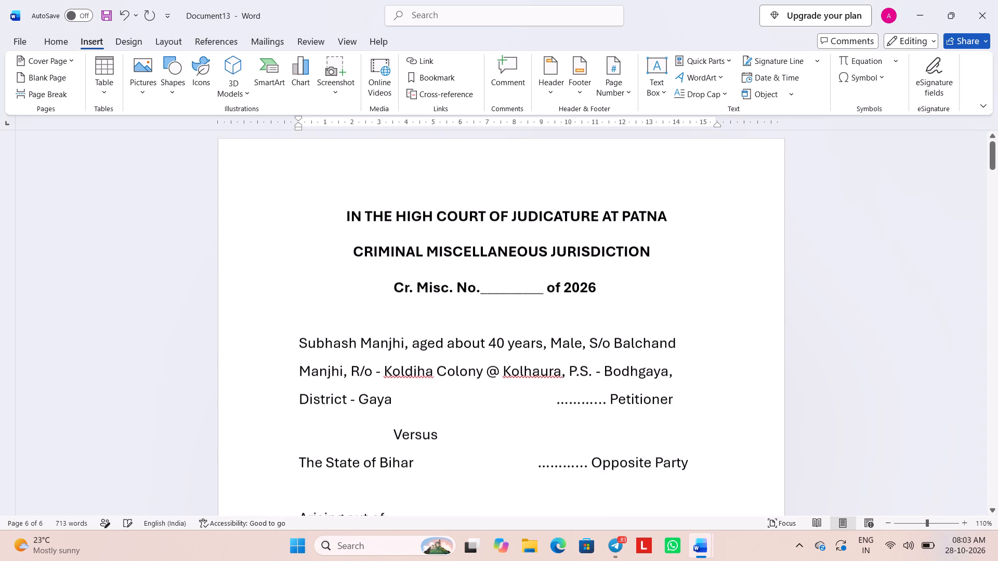
{"action": "scroll", "coordinate": [444, 399], "scroll_direction": "down", "scroll_amount": 1}
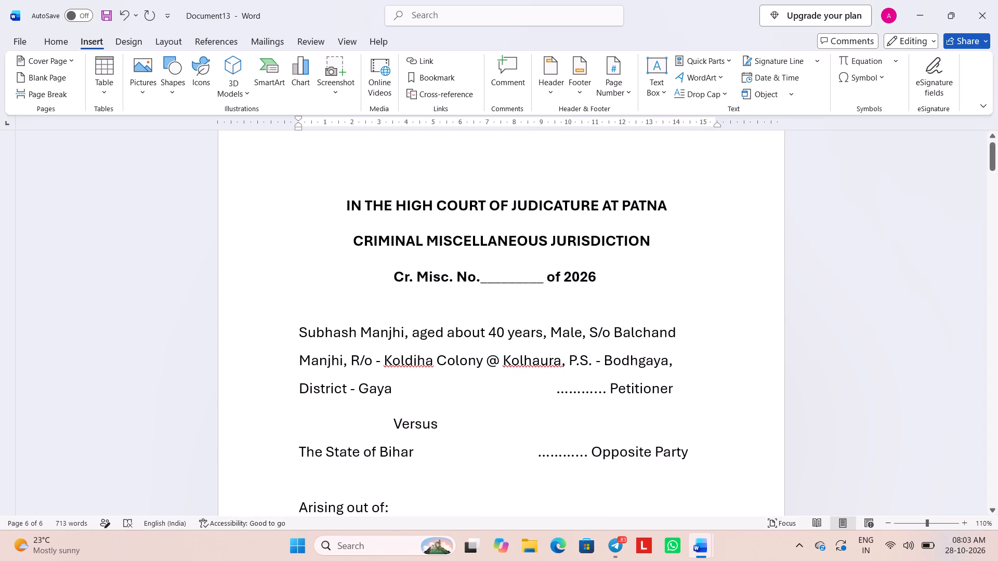
{"action": "double_click", "coordinate": [420, 425]}
{"action": "key", "text": "ctrl+c"}
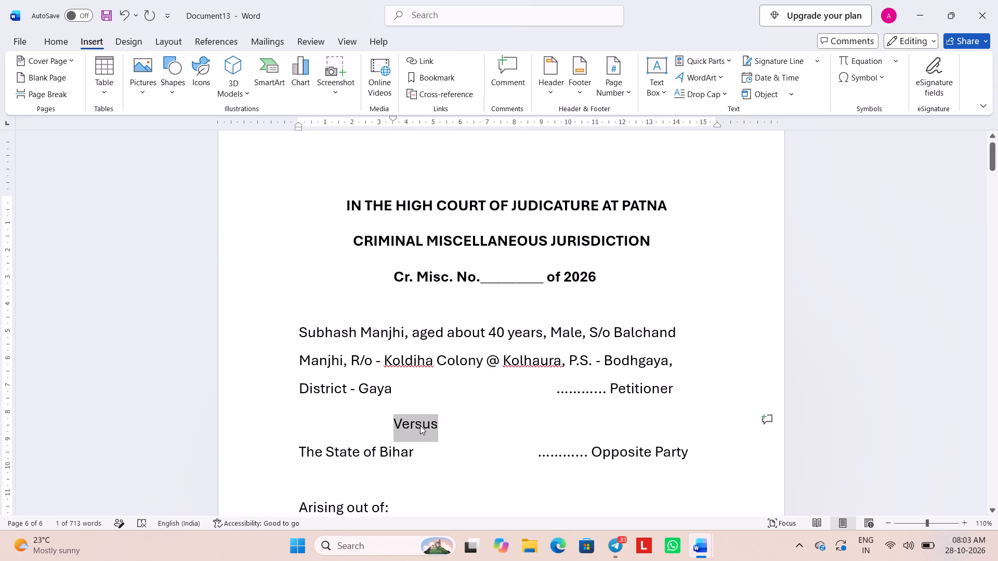
{"action": "scroll", "coordinate": [420, 425], "scroll_direction": "down", "scroll_amount": 8}
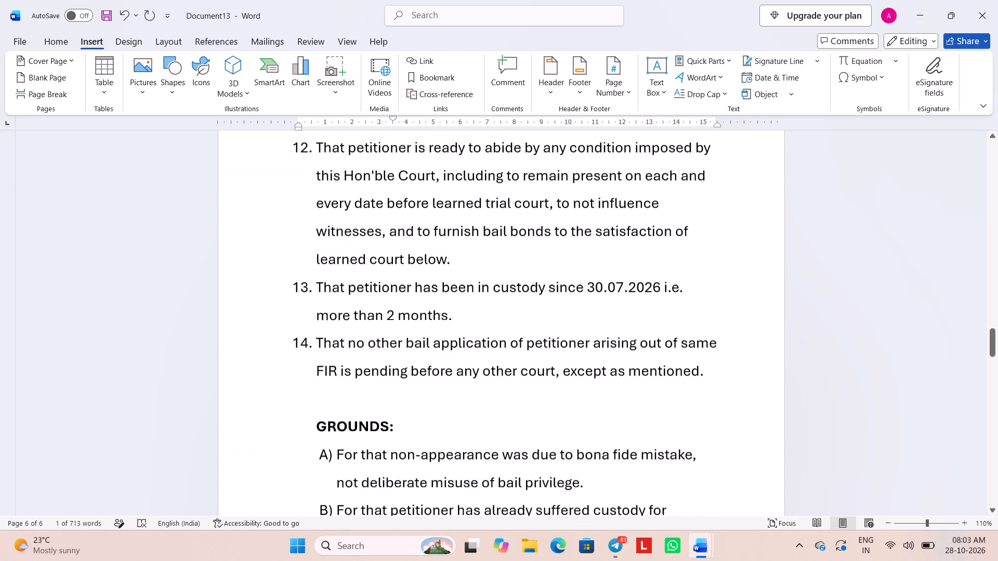
{"action": "scroll", "coordinate": [420, 425], "scroll_direction": "down", "scroll_amount": 10}
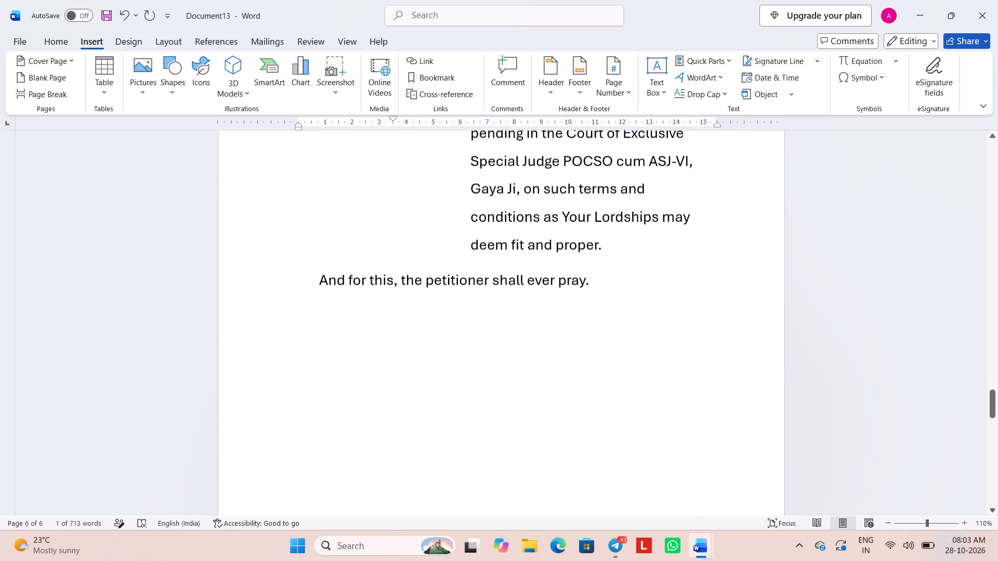
{"action": "scroll", "coordinate": [420, 425], "scroll_direction": "down", "scroll_amount": 3}
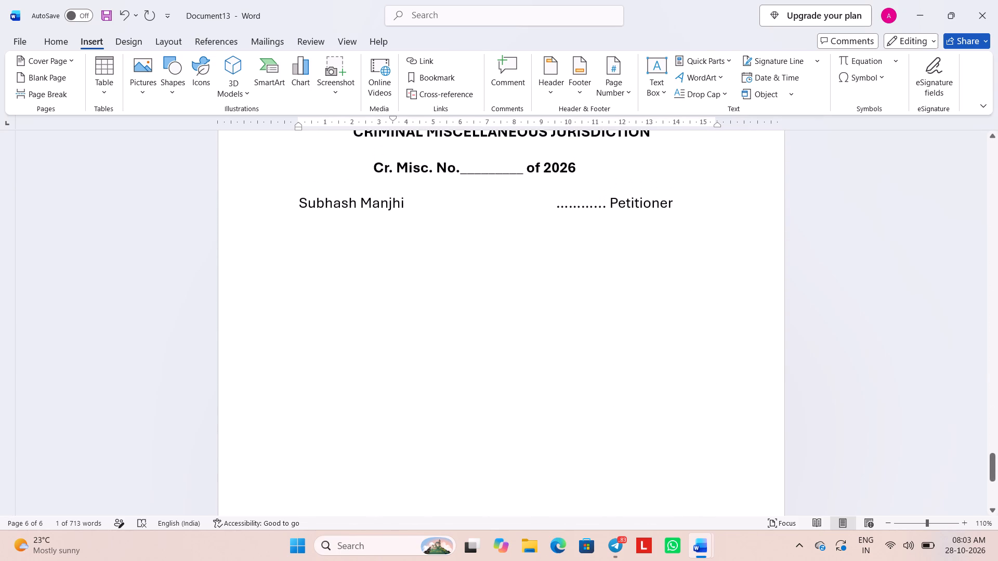
{"action": "left_click", "coordinate": [444, 243]}
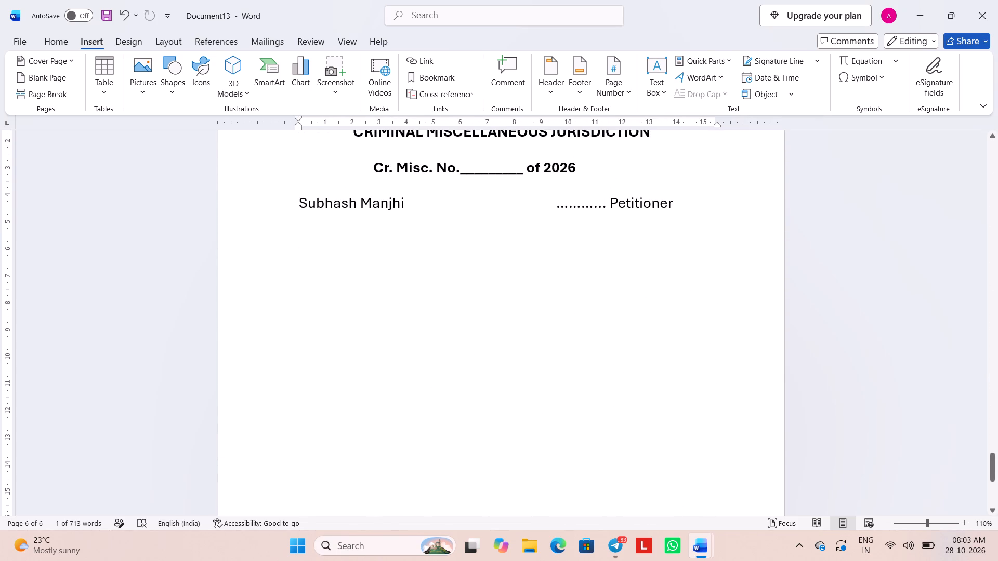
{"action": "key", "text": "ctrl+v"}
Set the first-line indent of the copied "Versus" to about 4.8 cm and add a new line below it.
{"action": "left_click", "coordinate": [292, 245]}
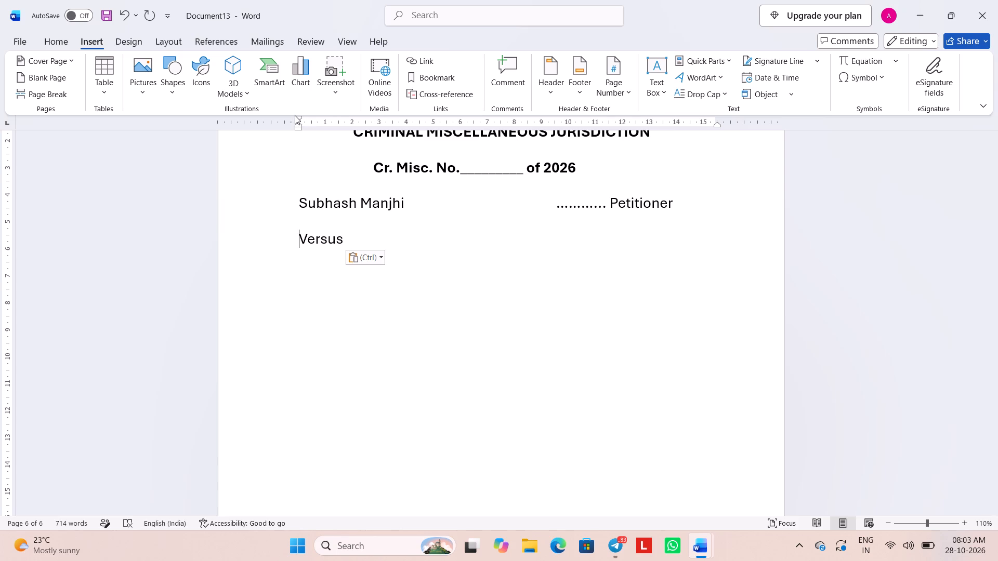
{"action": "left_click_drag", "start_coordinate": [297, 117], "coordinate": [424, 135]}
{"action": "left_click", "coordinate": [535, 246]}
{"action": "key", "text": "Return"}
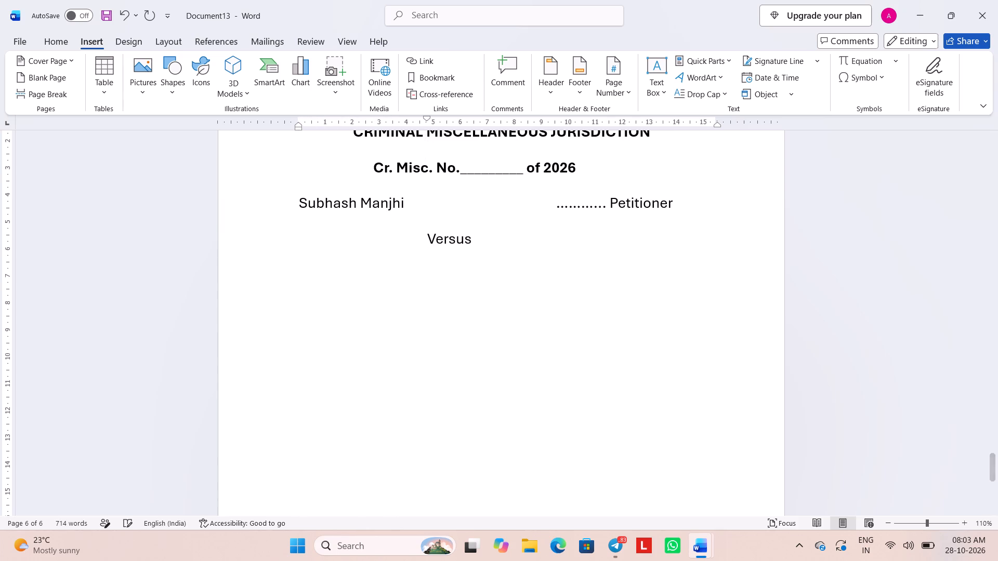
Copy the first page's "The State of Bihar ………… Opposite Party" line below the last page's "Versus", starting at the margin without indent.
{"action": "scroll", "coordinate": [535, 246], "scroll_direction": "up", "scroll_amount": 16}
{"action": "scroll", "coordinate": [535, 246], "scroll_direction": "down", "scroll_amount": 1}
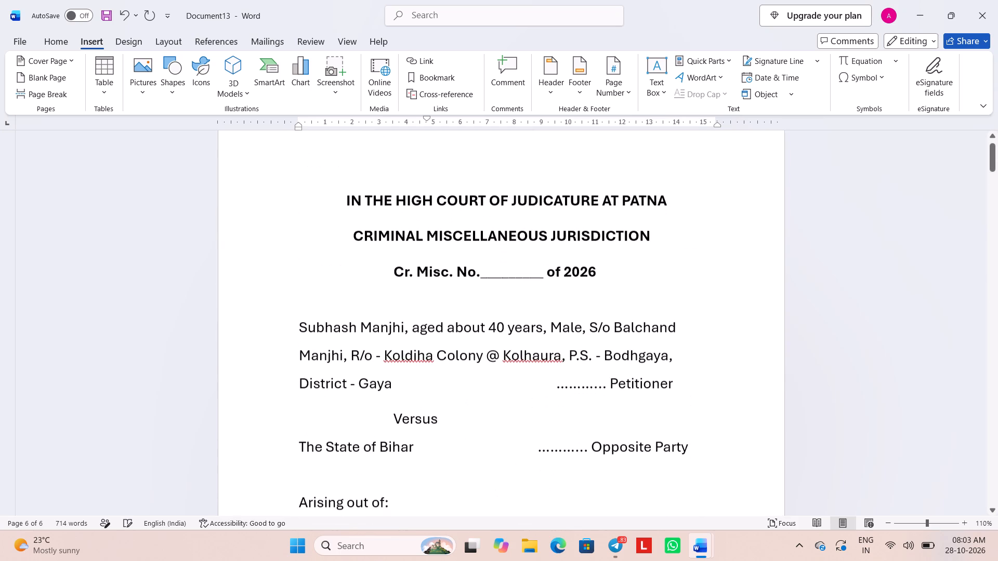
{"action": "scroll", "coordinate": [535, 246], "scroll_direction": "down", "scroll_amount": 1}
{"action": "triple_click", "coordinate": [382, 416]}
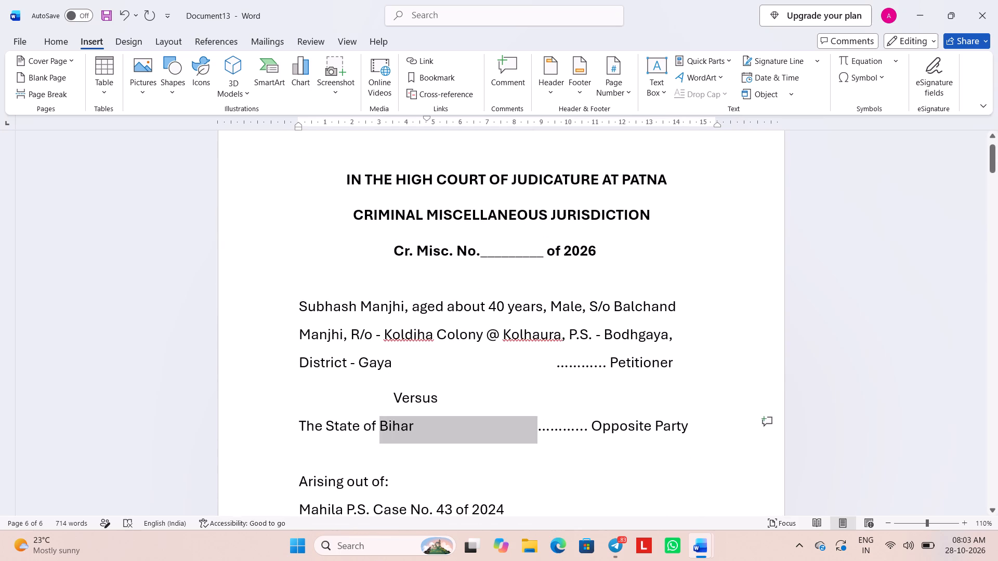
{"action": "left_click", "coordinate": [382, 416]}
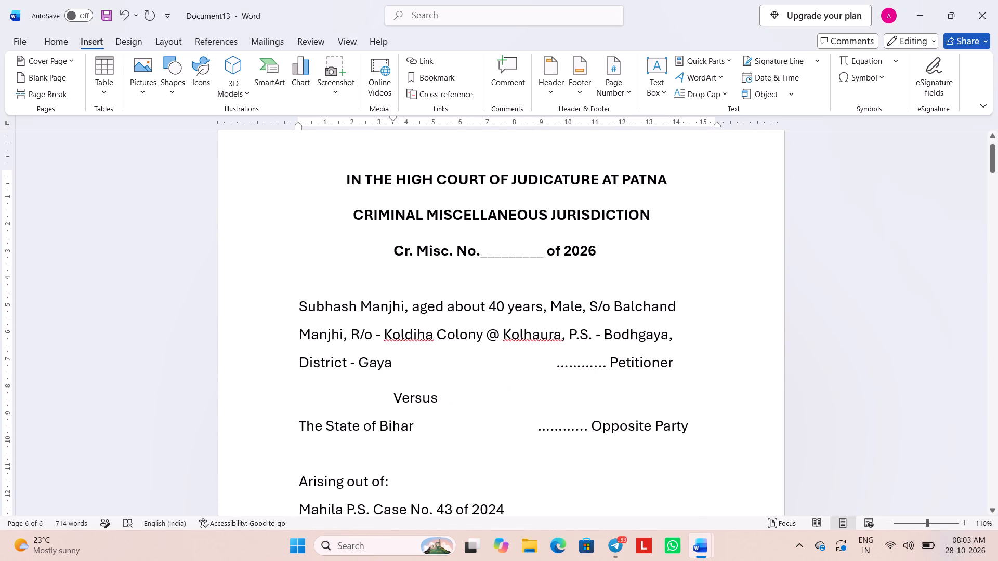
{"action": "left_click_drag", "start_coordinate": [298, 428], "coordinate": [694, 426]}
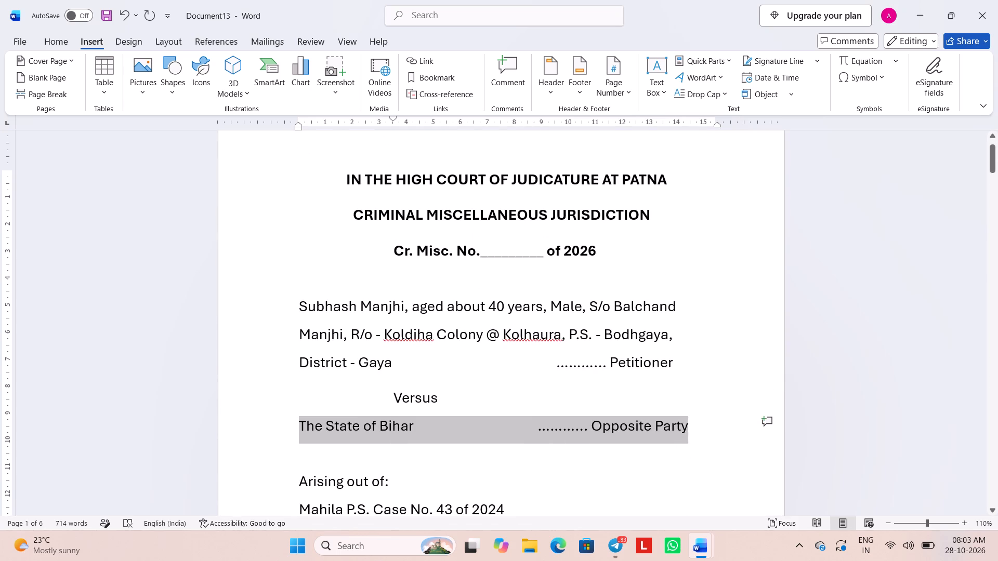
{"action": "left_click_drag", "start_coordinate": [694, 426], "coordinate": [704, 425]}
{"action": "key", "text": "ctrl+c"}
{"action": "scroll", "coordinate": [704, 425], "scroll_direction": "down", "scroll_amount": 11}
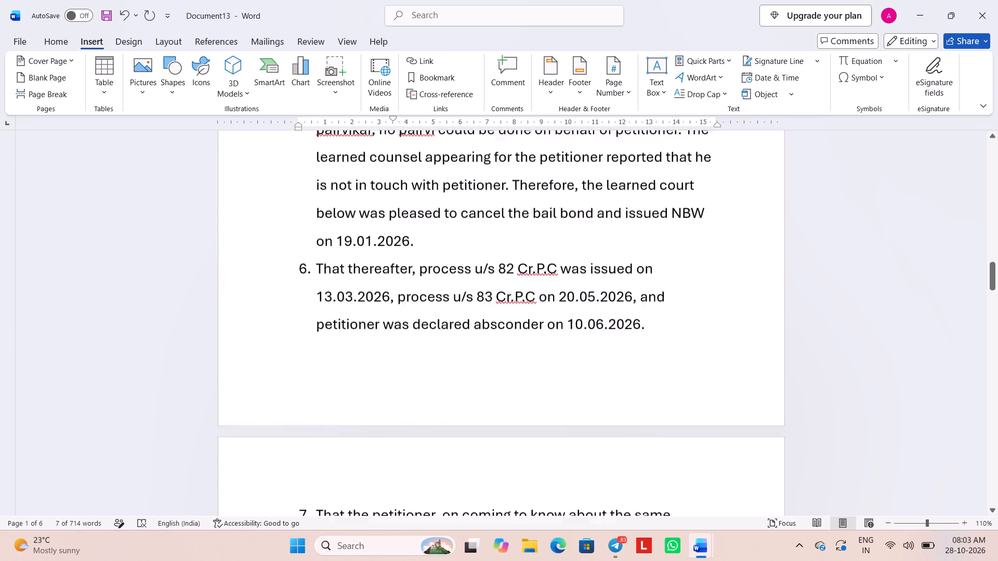
{"action": "scroll", "coordinate": [704, 425], "scroll_direction": "down", "scroll_amount": 7}
{"action": "scroll", "coordinate": [704, 425], "scroll_direction": "up", "scroll_amount": 1}
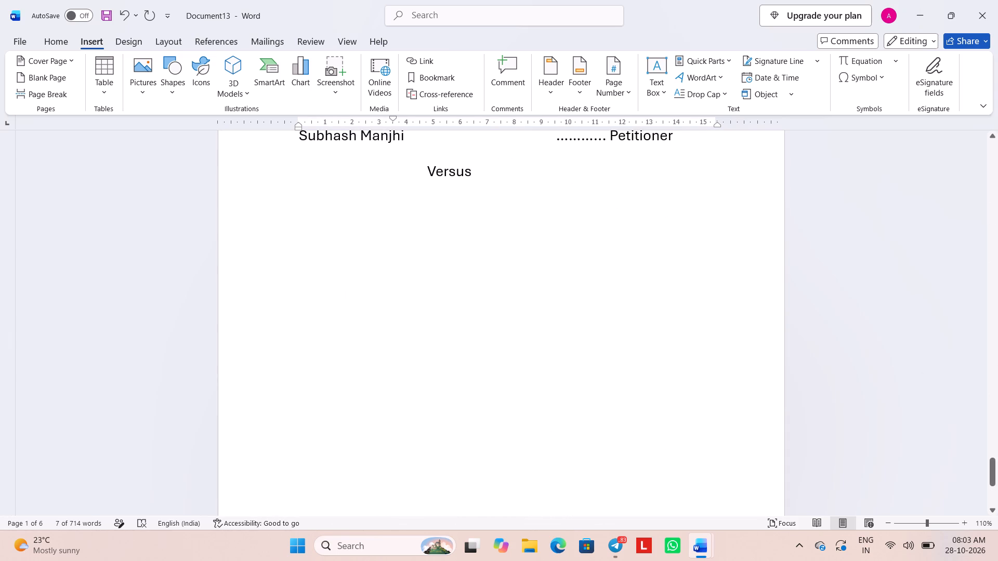
{"action": "left_click", "coordinate": [477, 212]}
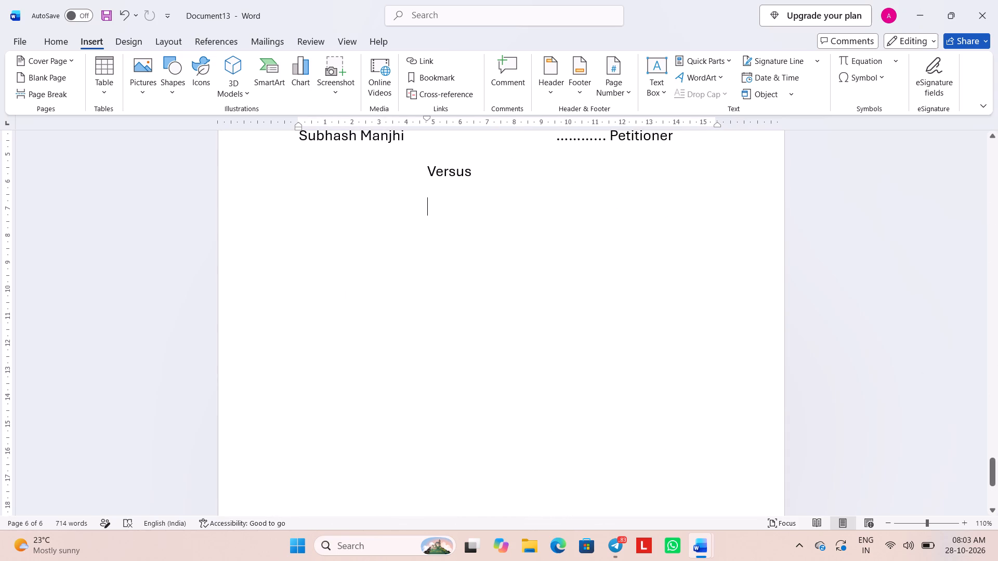
{"action": "key", "text": "BackSpace"}
{"action": "key", "text": "BackSpace"}
{"action": "key", "text": "ctrl+v"}
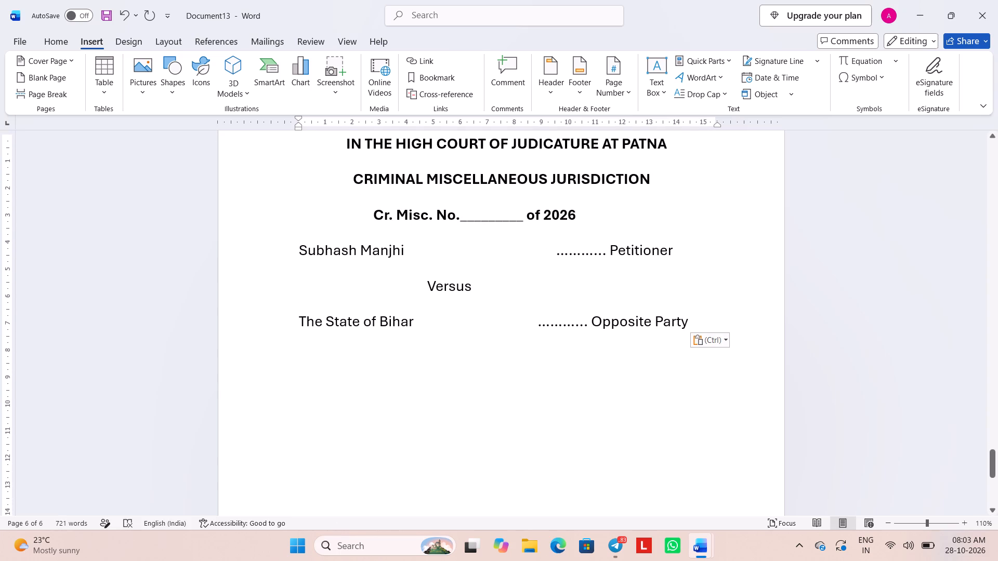
Launch another Word window, search the files for "Index" and open the "Index making" document.
{"action": "left_click", "coordinate": [301, 540]}
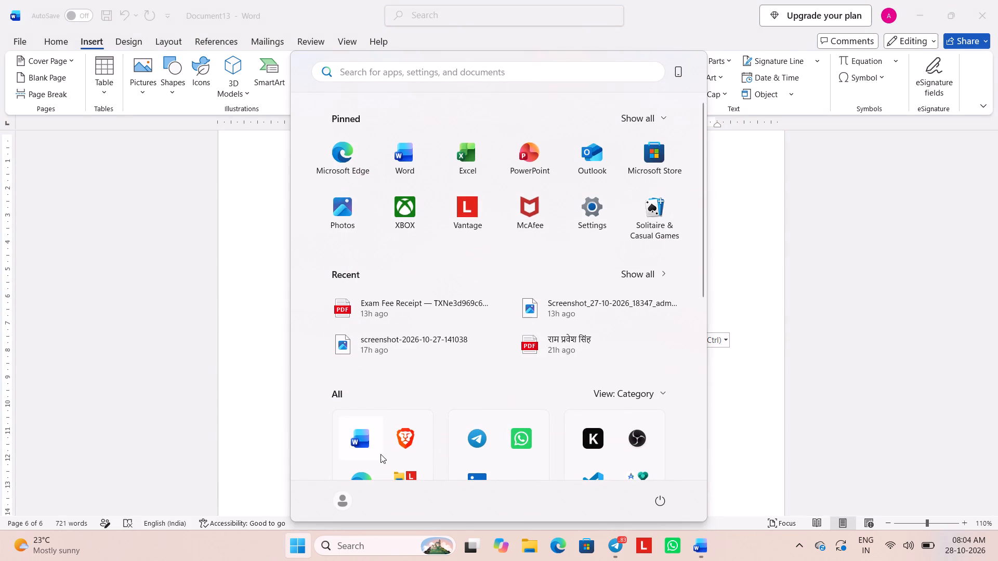
{"action": "left_click", "coordinate": [357, 436]}
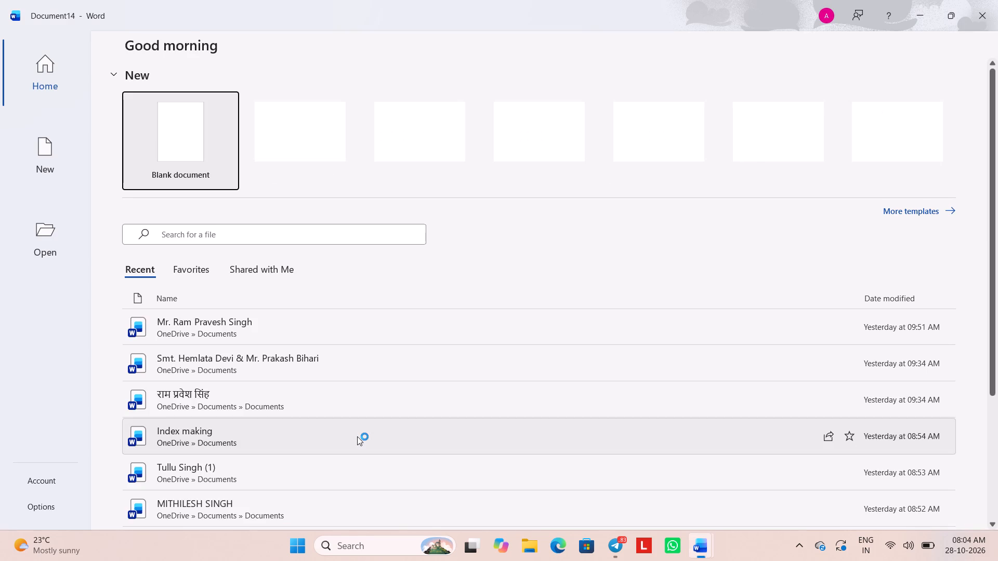
{"action": "left_click", "coordinate": [222, 236]}
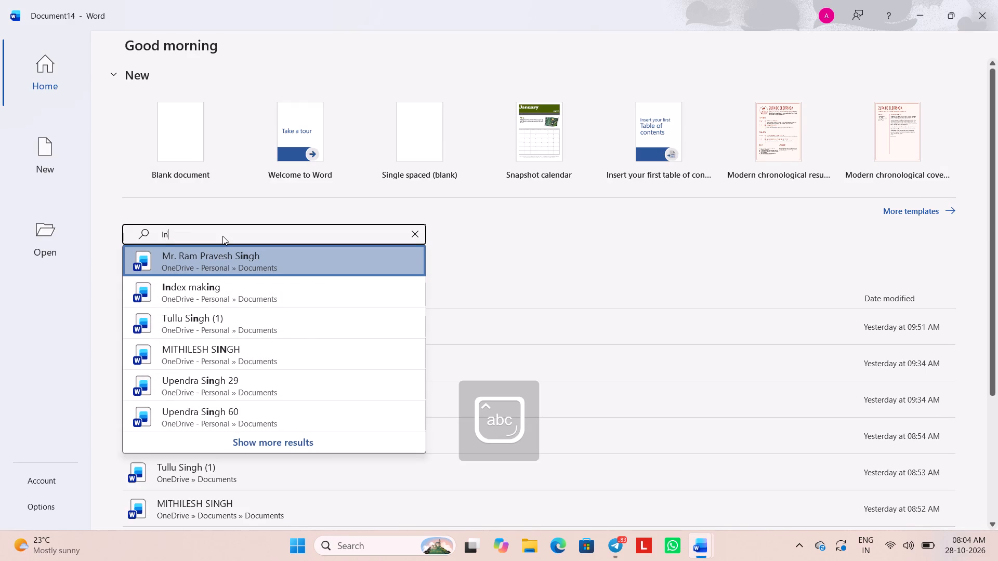
{"action": "scroll", "coordinate": [216, 384], "scroll_direction": "down", "scroll_amount": 1}
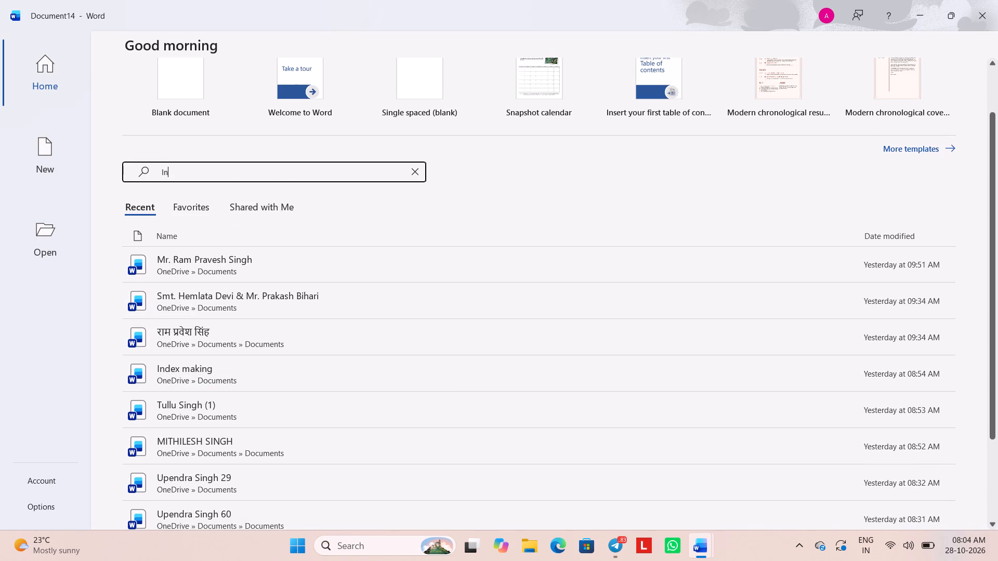
{"action": "left_click", "coordinate": [229, 175]}
{"action": "type", "text": "dex"}
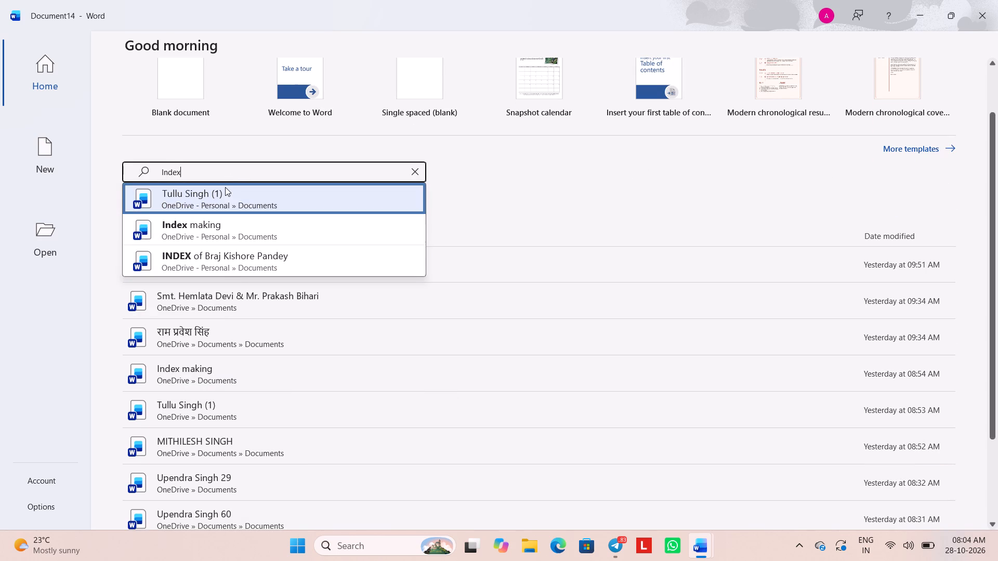
{"action": "left_click", "coordinate": [227, 236]}
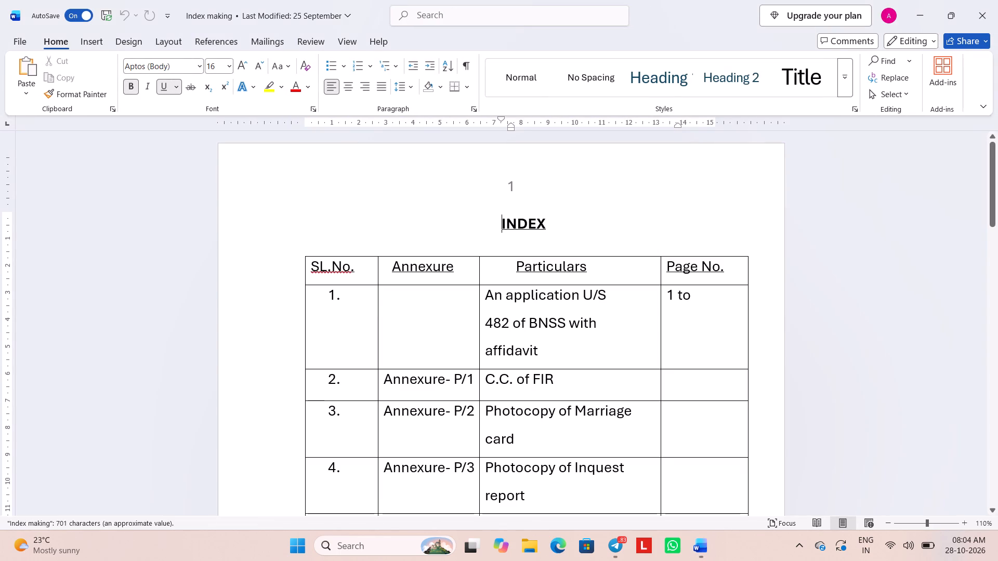
Copy the "INDEX" heading and table through row 3 from "Index making" below the petition's last-page opposite party line in Document13.
{"action": "left_click_drag", "start_coordinate": [298, 228], "coordinate": [308, 240]}
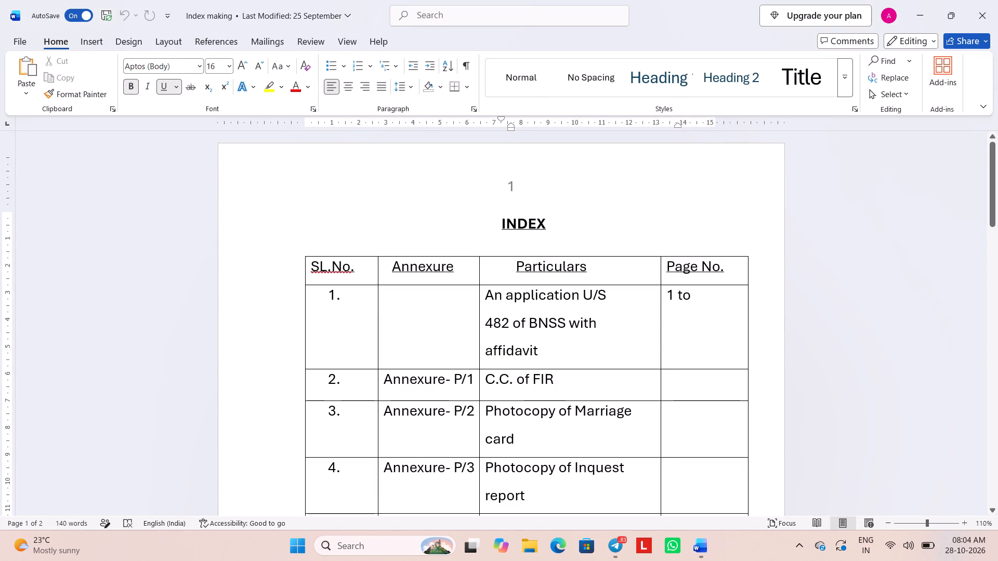
{"action": "left_click_drag", "start_coordinate": [308, 240], "coordinate": [514, 412]}
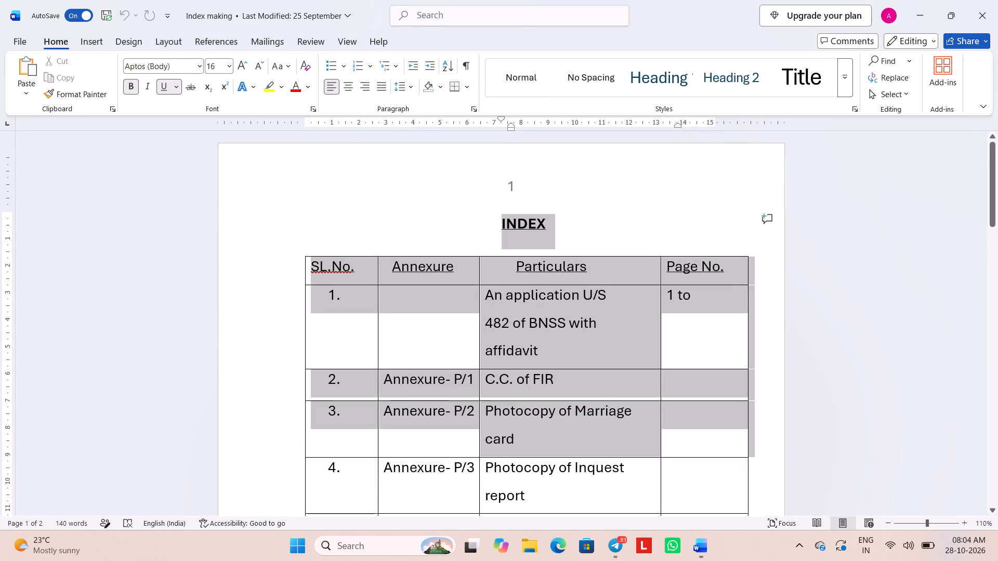
{"action": "left_click_drag", "start_coordinate": [514, 412], "coordinate": [528, 418]}
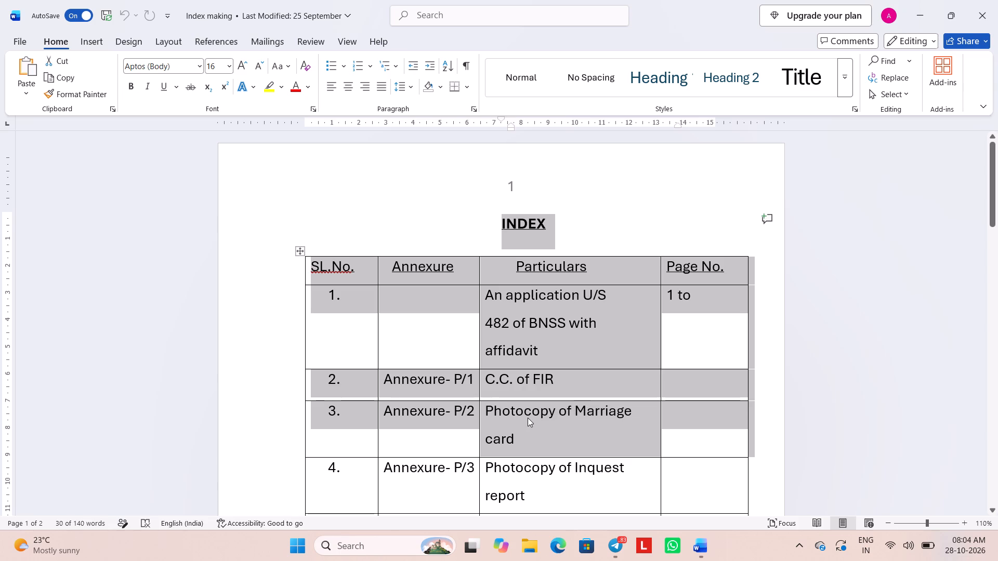
{"action": "key", "text": "ctrl+c"}
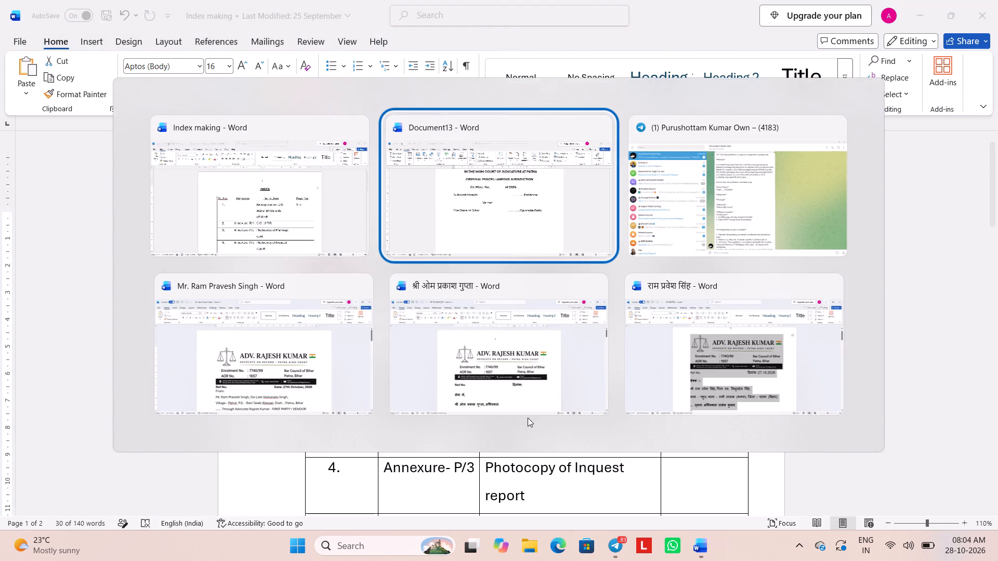
{"action": "key", "text": "ctrl+v"}
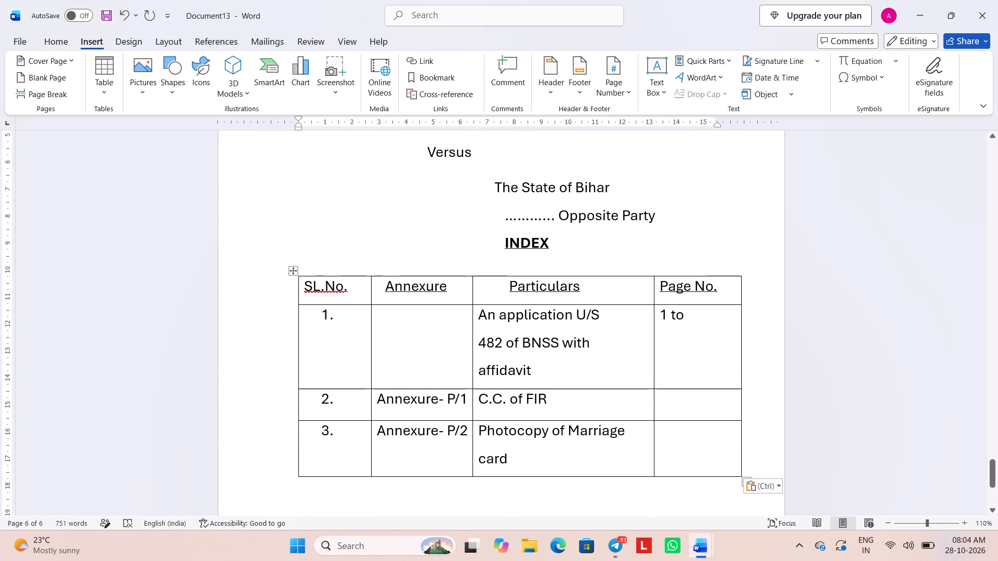
Remove the left indent of the last page's "The State of Bihar" line and extend its right indent to about 15.2 cm.
{"action": "left_click", "coordinate": [453, 194]}
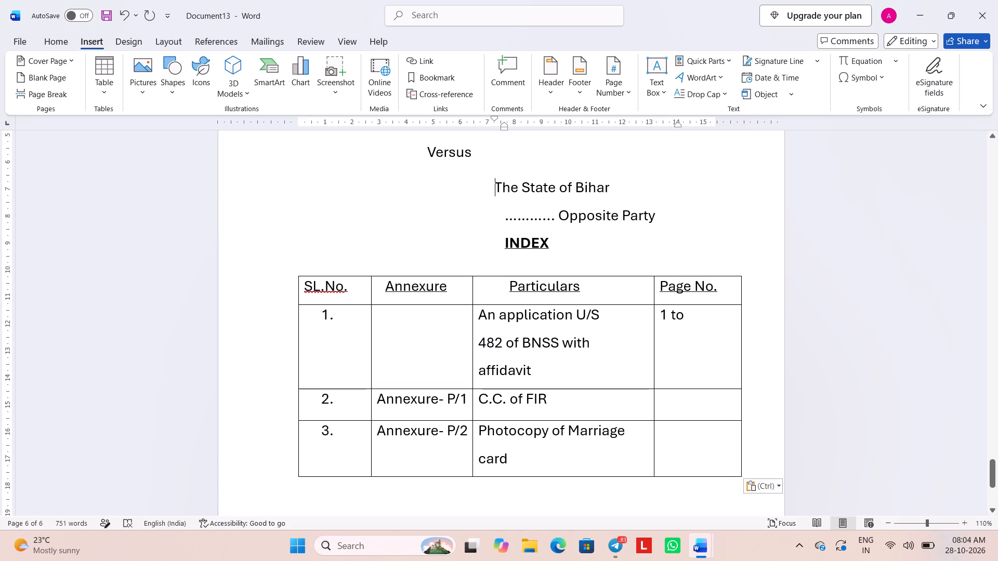
{"action": "key", "text": "BackSpace"}
{"action": "key", "text": "BackSpace"}
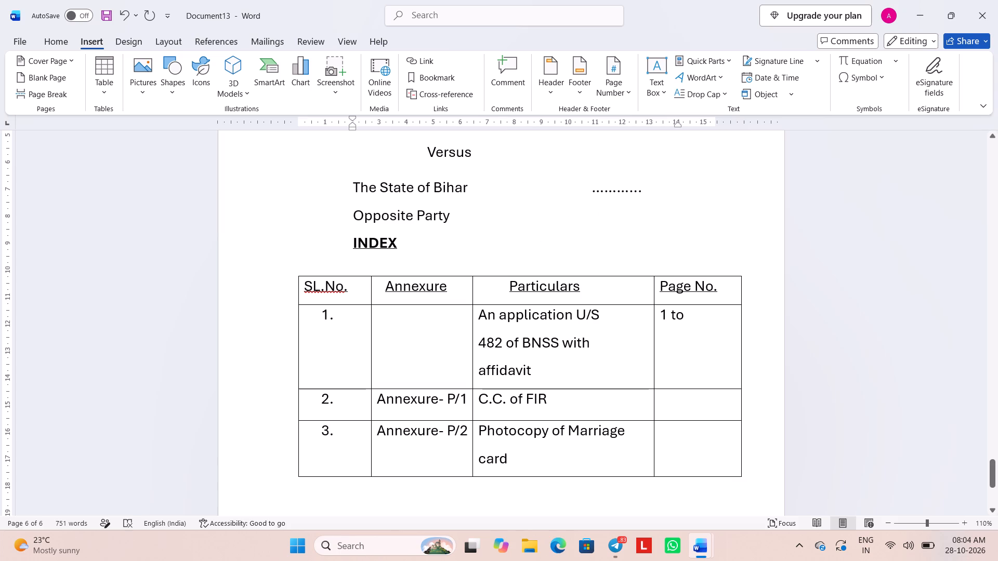
{"action": "key", "text": "BackSpace"}
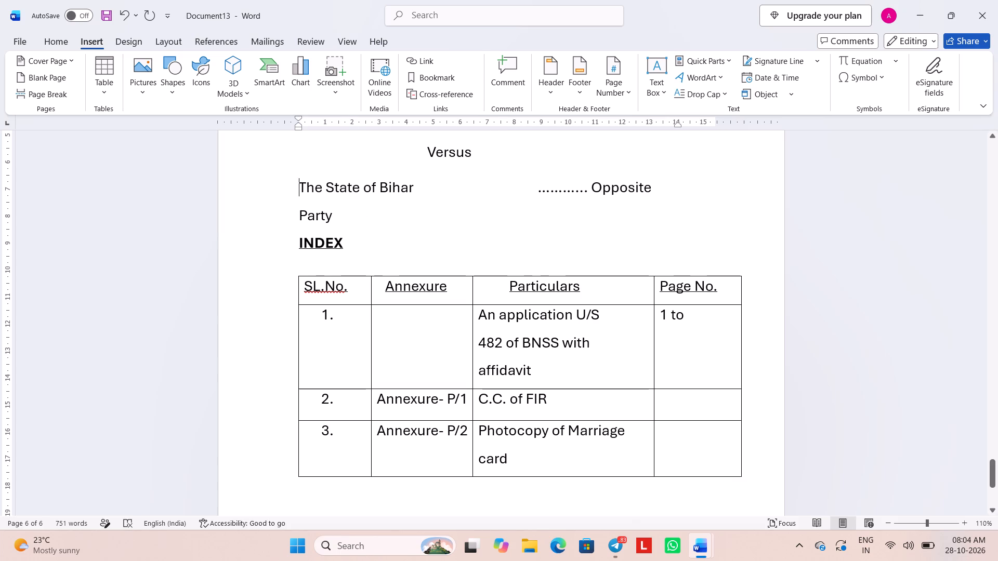
{"action": "scroll", "coordinate": [590, 234], "scroll_direction": "up", "scroll_amount": 1}
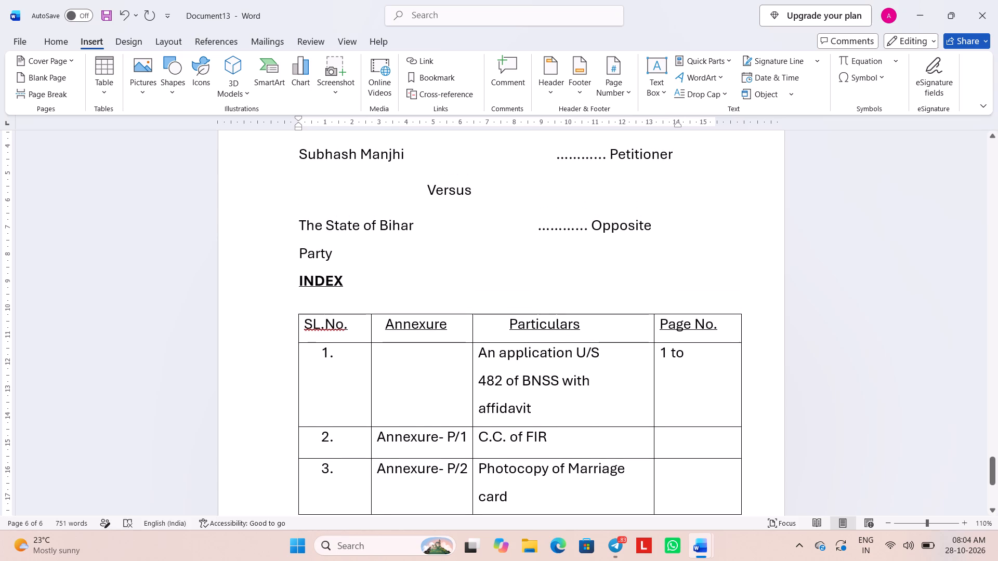
{"action": "left_click", "coordinate": [652, 232]}
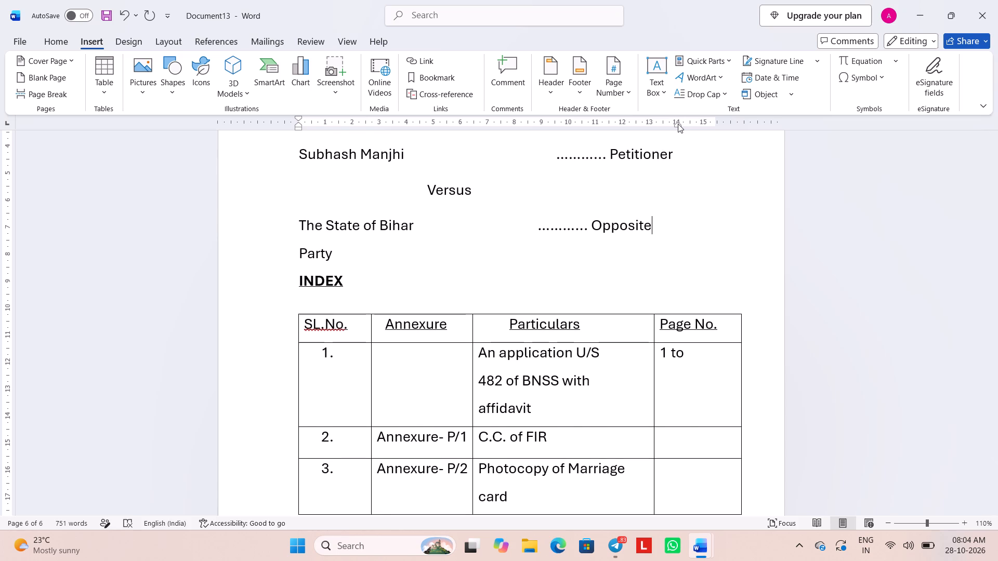
{"action": "left_click_drag", "start_coordinate": [678, 124], "coordinate": [711, 124]}
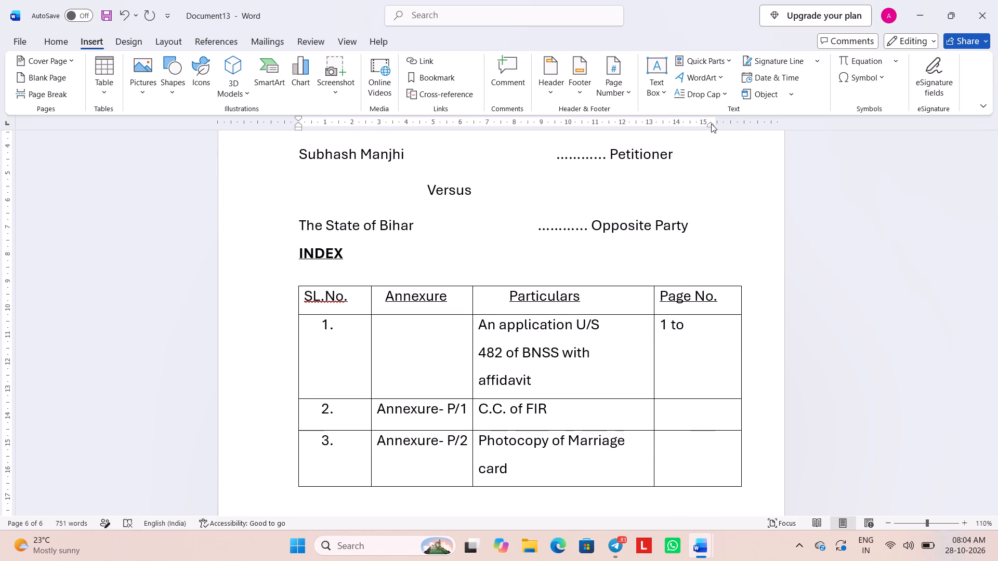
Insert a blank line between the last page's opposite party line and the "INDEX" heading.
{"action": "scroll", "coordinate": [685, 256], "scroll_direction": "up", "scroll_amount": 1}
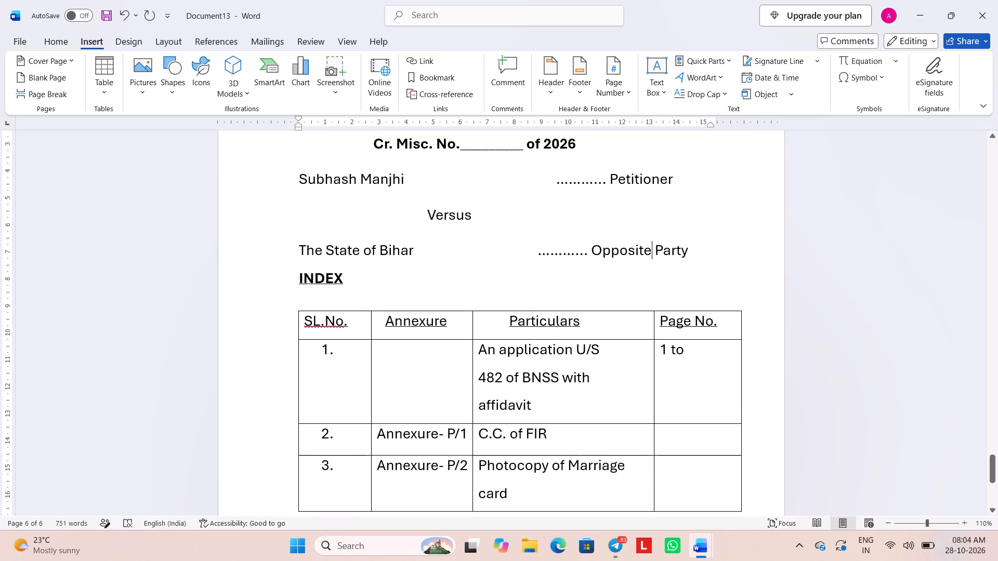
{"action": "left_click", "coordinate": [289, 290]}
{"action": "double_click", "coordinate": [289, 290]}
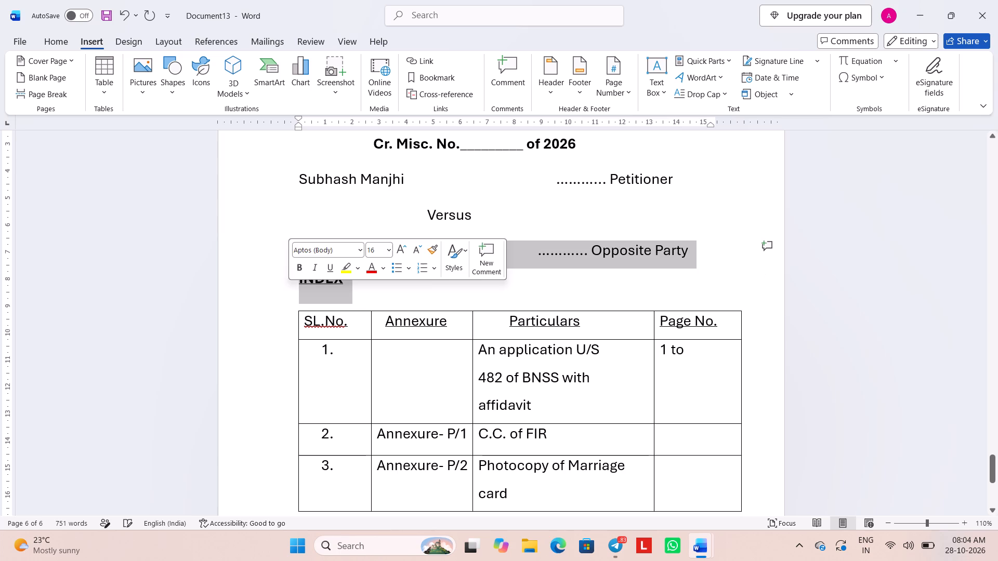
{"action": "left_click", "coordinate": [299, 282]}
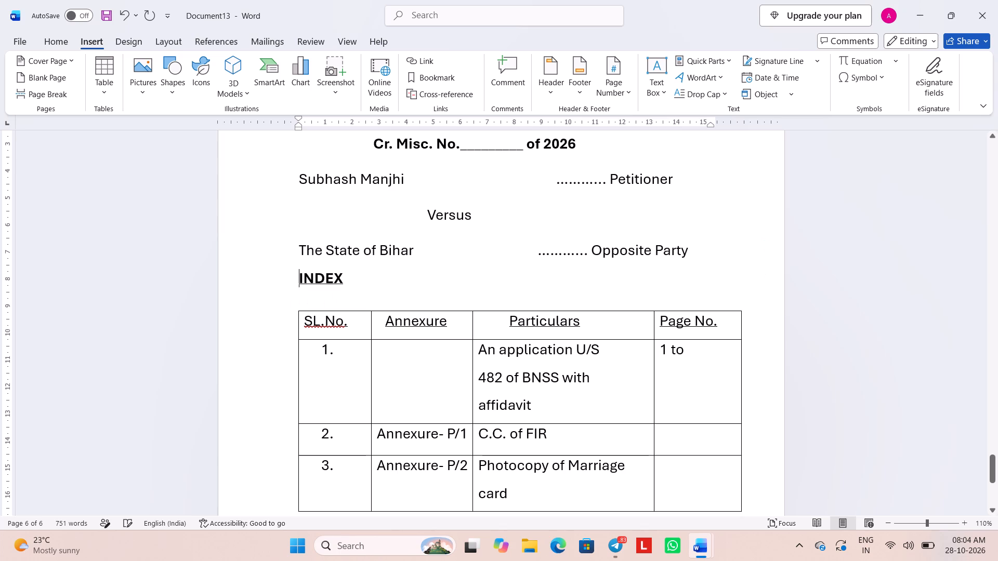
{"action": "key", "text": "BackSpace"}
{"action": "key", "text": "Return"}
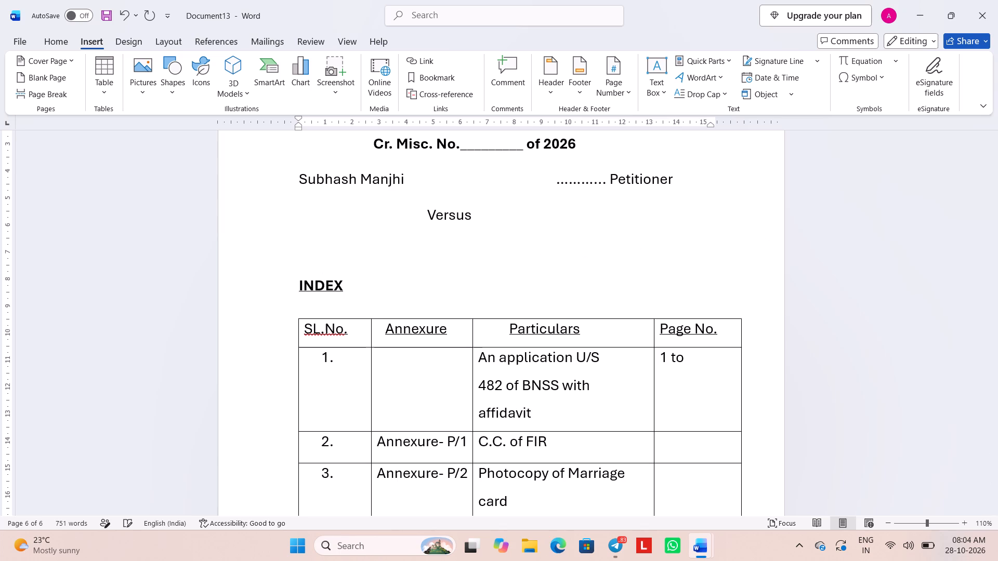
{"action": "key", "text": "Return"}
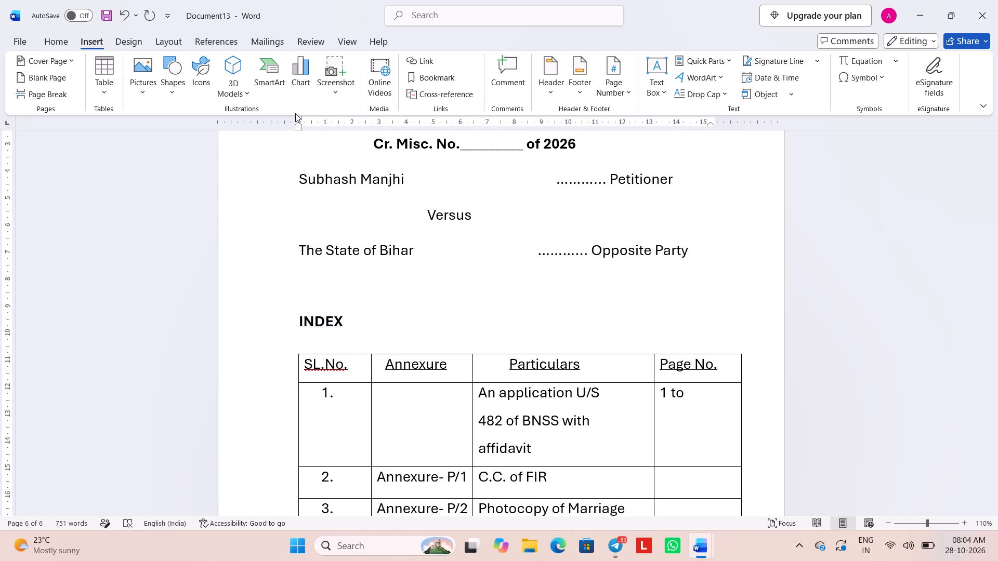
Set the first-line indent of the "INDEX" heading to about 7.2 cm.
{"action": "left_click_drag", "start_coordinate": [299, 118], "coordinate": [424, 119]}
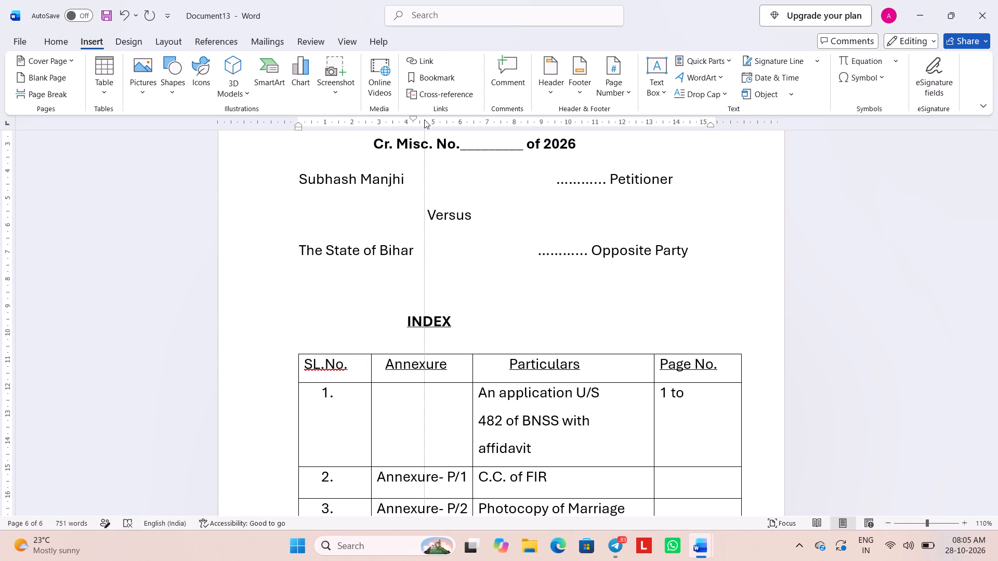
{"action": "left_click_drag", "start_coordinate": [424, 119], "coordinate": [522, 118]}
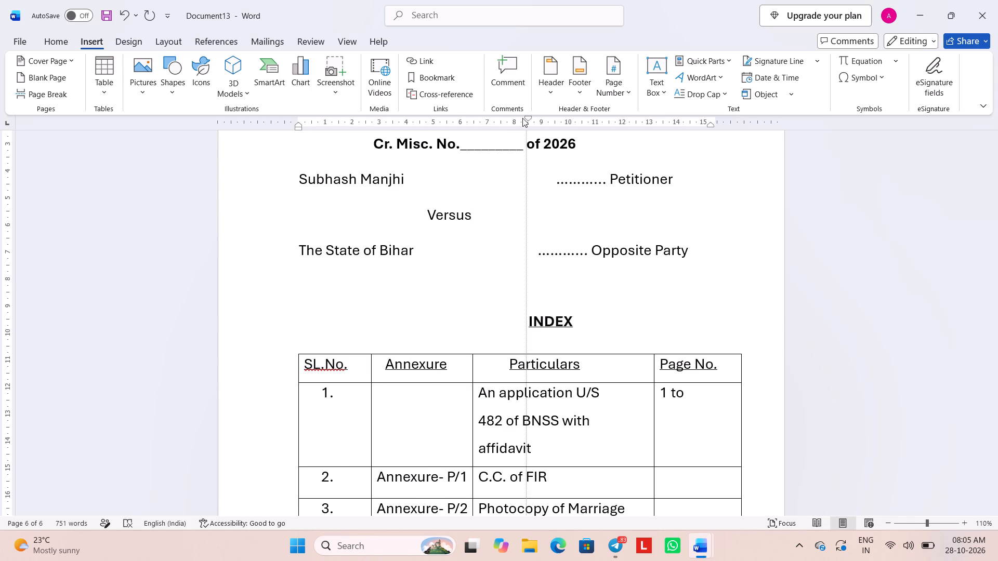
{"action": "left_click_drag", "start_coordinate": [522, 118], "coordinate": [492, 124]}
Clear the Annexure and Particulars text from row 3 of the index table.
{"action": "scroll", "coordinate": [467, 309], "scroll_direction": "down", "scroll_amount": 1}
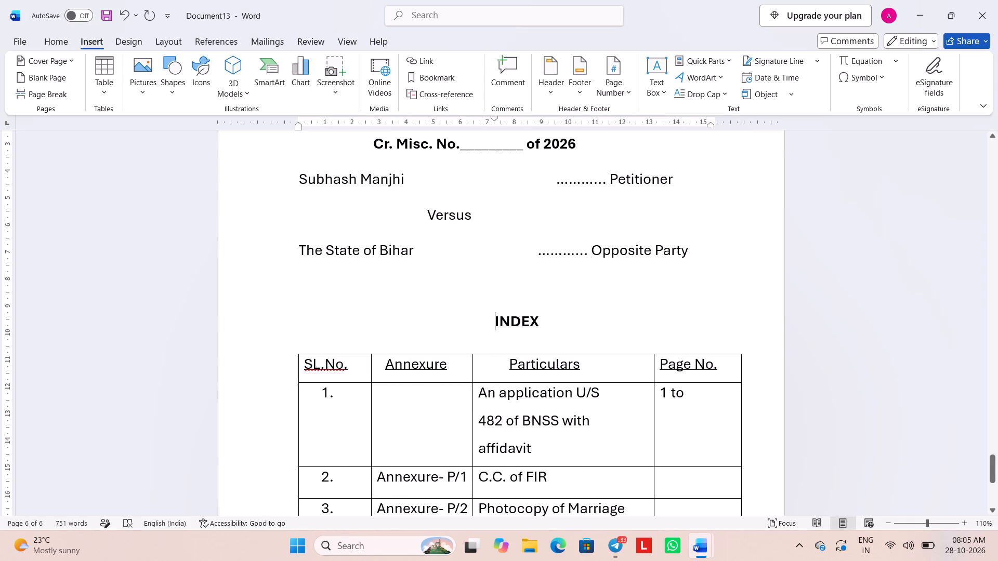
{"action": "scroll", "coordinate": [467, 309], "scroll_direction": "down", "scroll_amount": 1}
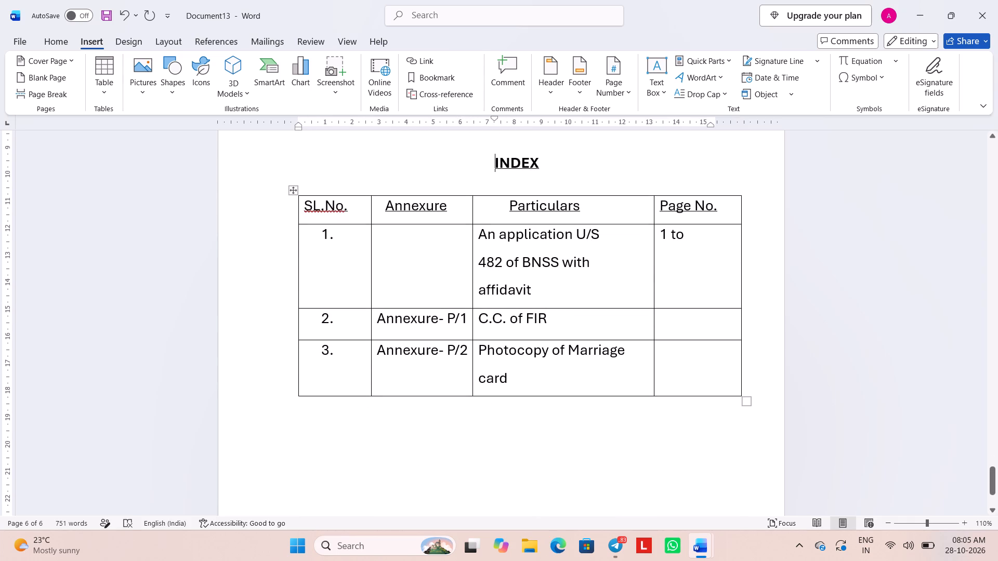
{"action": "left_click_drag", "start_coordinate": [467, 349], "coordinate": [395, 348]}
{"action": "key", "text": "BackSpace"}
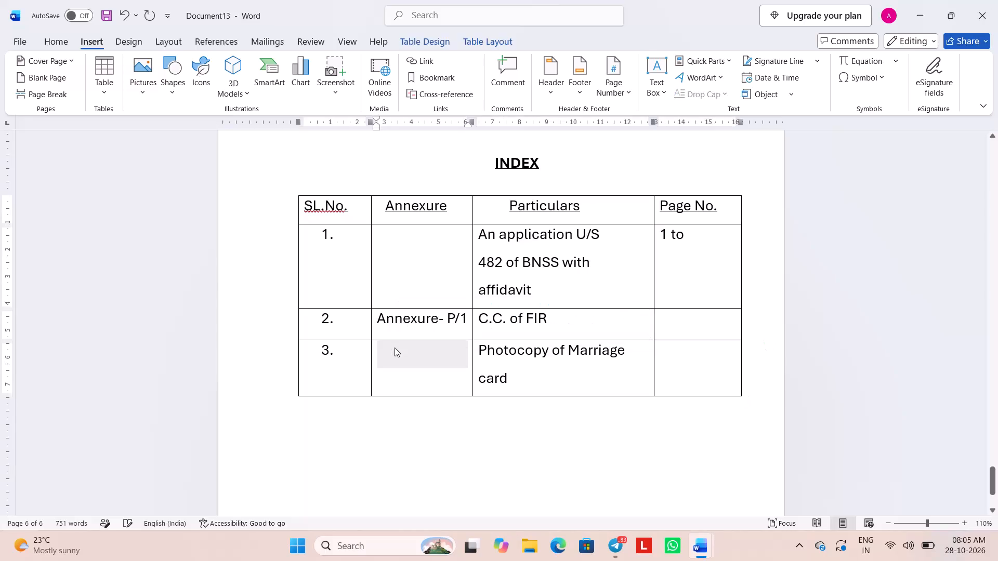
{"action": "left_click_drag", "start_coordinate": [514, 378], "coordinate": [489, 359]}
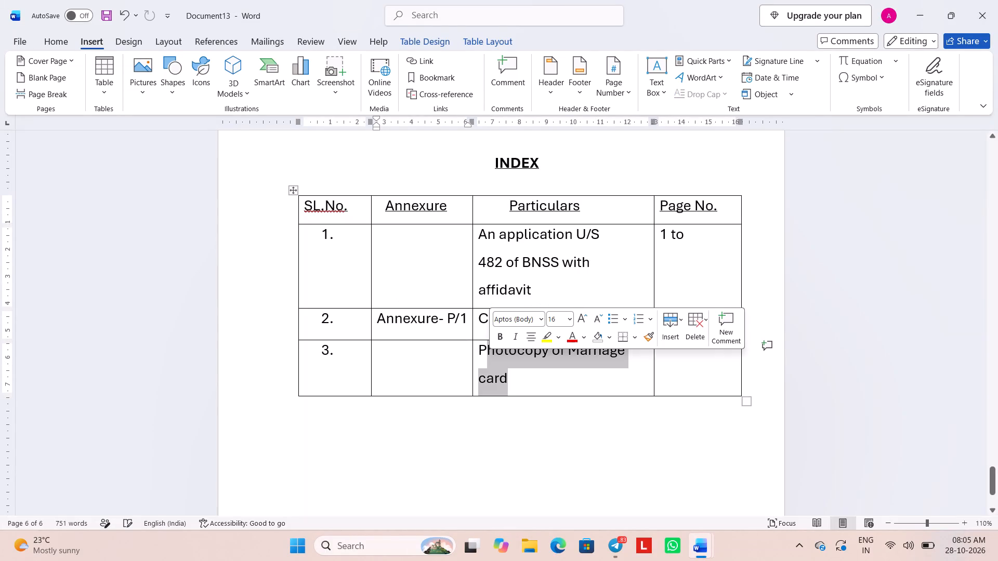
{"action": "key", "text": "BackSpace"}
{"action": "key", "text": "BackSpace"}
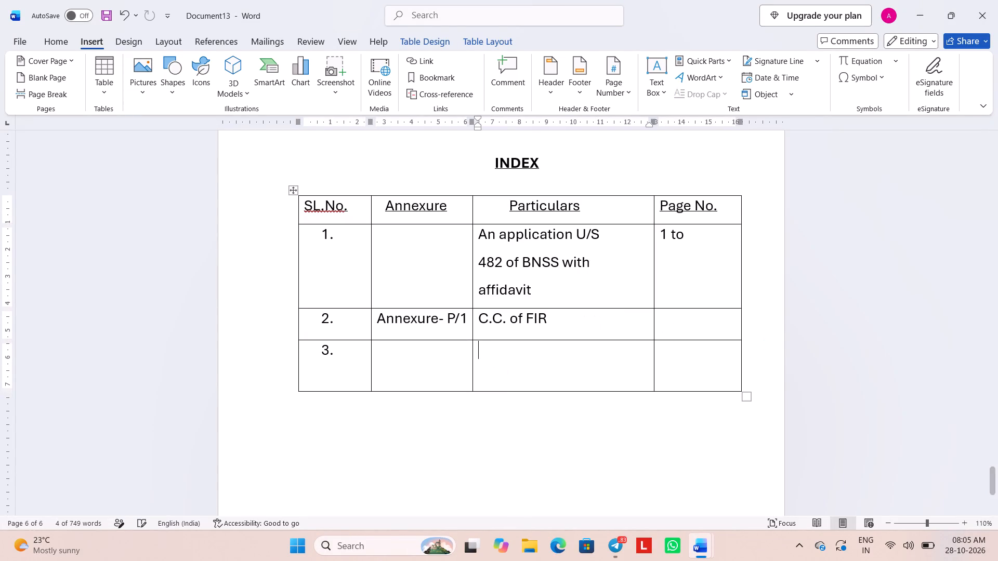
{"action": "left_click_drag", "start_coordinate": [507, 392], "coordinate": [506, 371]}
{"action": "left_click", "coordinate": [506, 371]}
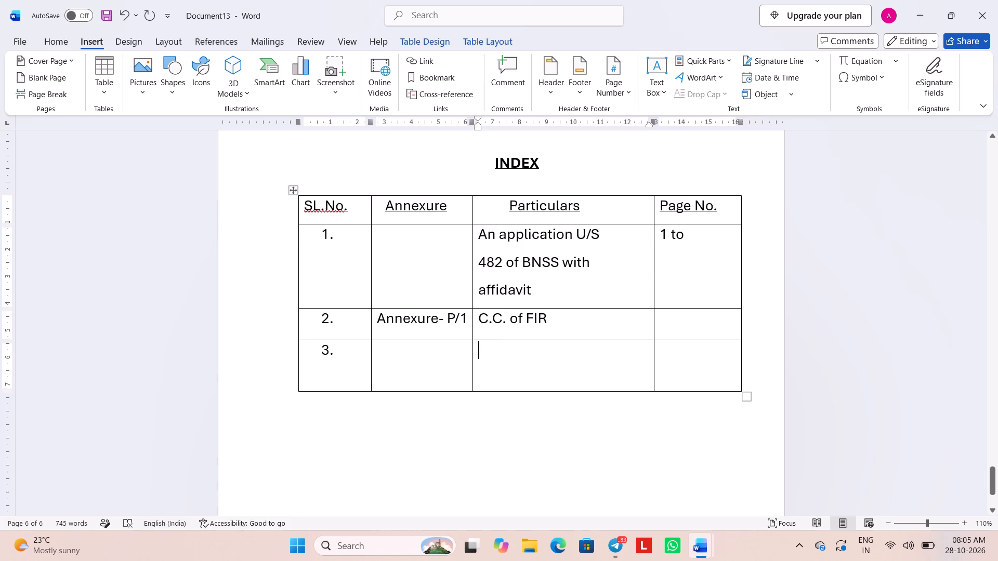
Replace "C.C. of FIR" in row 2 of the index with "Certified copy of order dated 07.09.2026" copied from below paragraph 9.
{"action": "scroll", "coordinate": [506, 371], "scroll_direction": "up", "scroll_amount": 12}
{"action": "scroll", "coordinate": [506, 371], "scroll_direction": "up", "scroll_amount": 18}
{"action": "scroll", "coordinate": [506, 371], "scroll_direction": "down", "scroll_amount": 1}
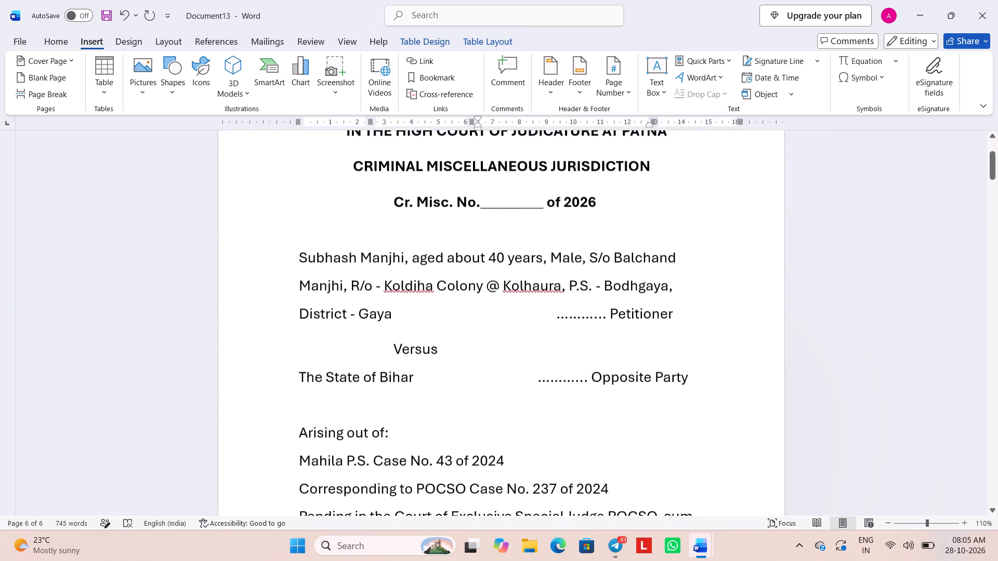
{"action": "scroll", "coordinate": [506, 371], "scroll_direction": "down", "scroll_amount": 1}
{"action": "scroll", "coordinate": [506, 371], "scroll_direction": "right", "scroll_amount": 1}
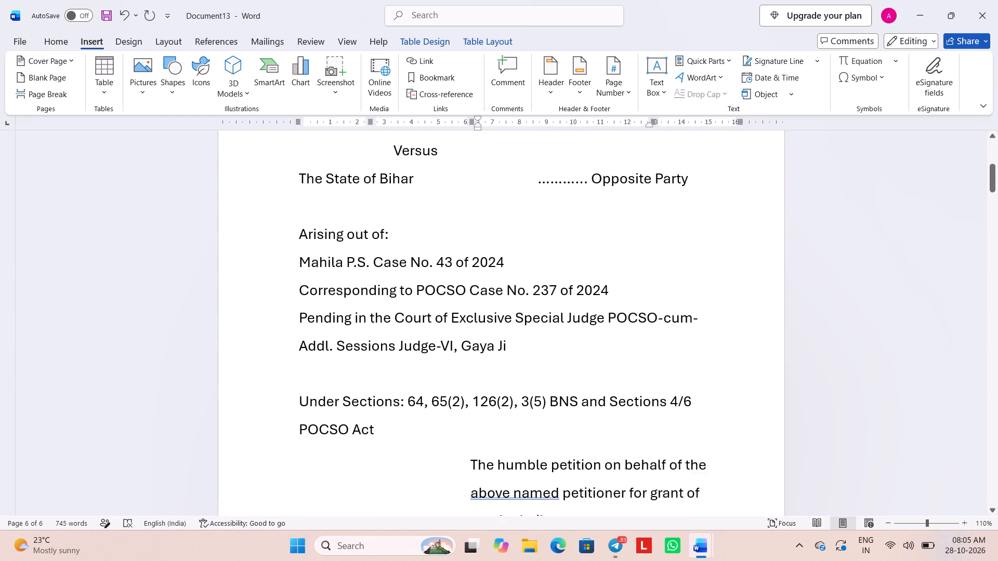
{"action": "scroll", "coordinate": [506, 371], "scroll_direction": "right", "scroll_amount": 1}
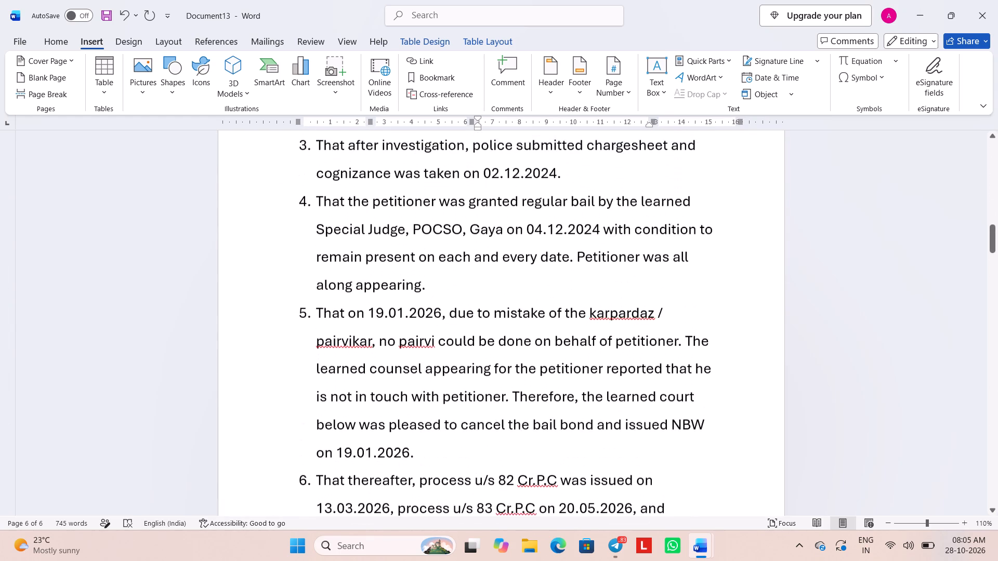
{"action": "scroll", "coordinate": [506, 371], "scroll_direction": "down", "scroll_amount": 2}
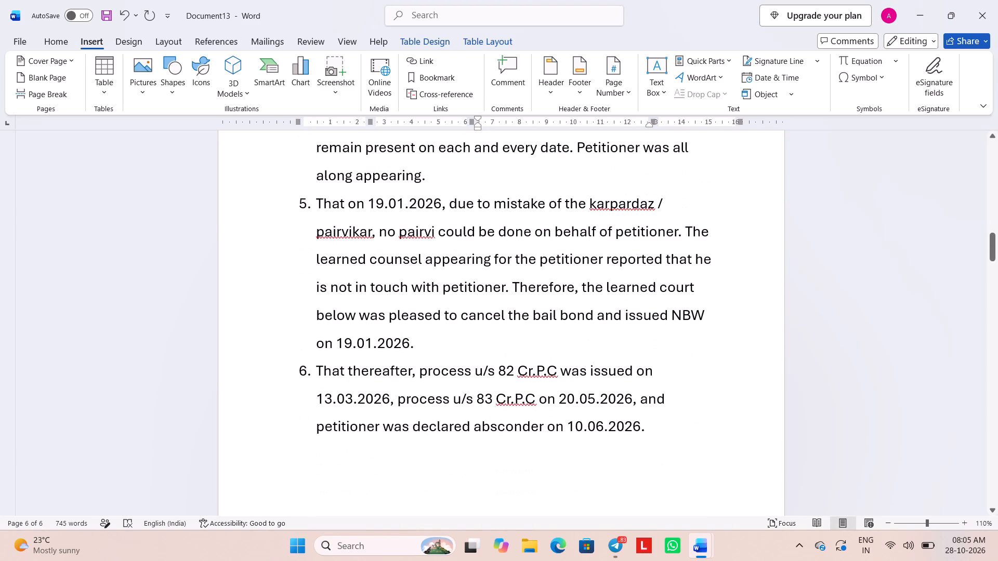
{"action": "scroll", "coordinate": [506, 371], "scroll_direction": "down", "scroll_amount": 2}
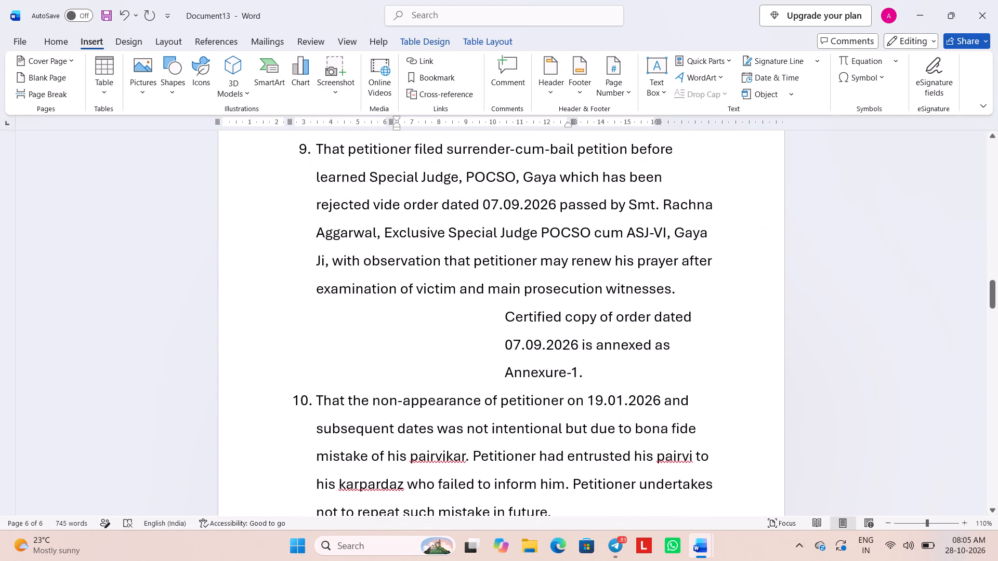
{"action": "left_click_drag", "start_coordinate": [504, 320], "coordinate": [567, 360]}
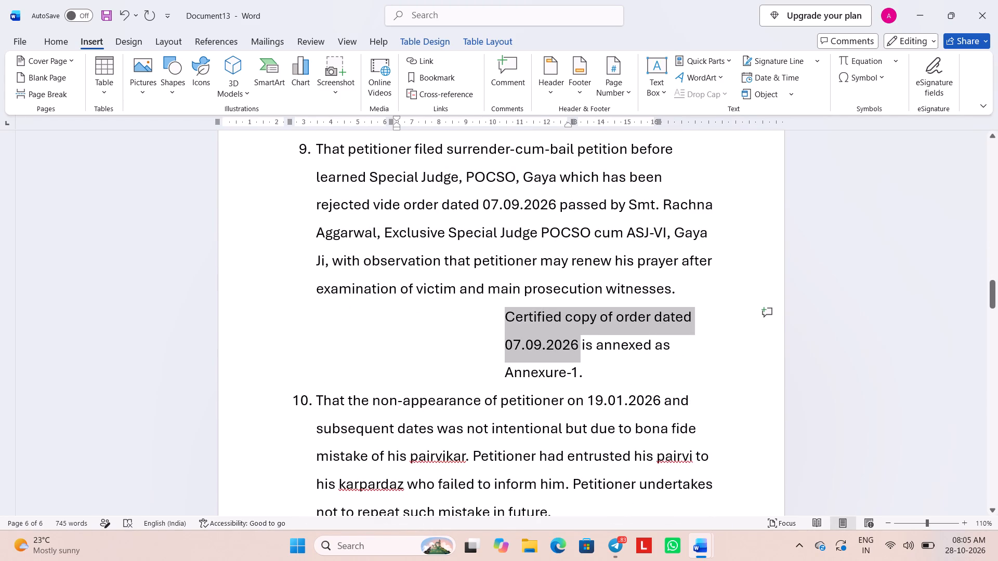
{"action": "left_click_drag", "start_coordinate": [567, 360], "coordinate": [578, 351]}
{"action": "key", "text": "ctrl+c"}
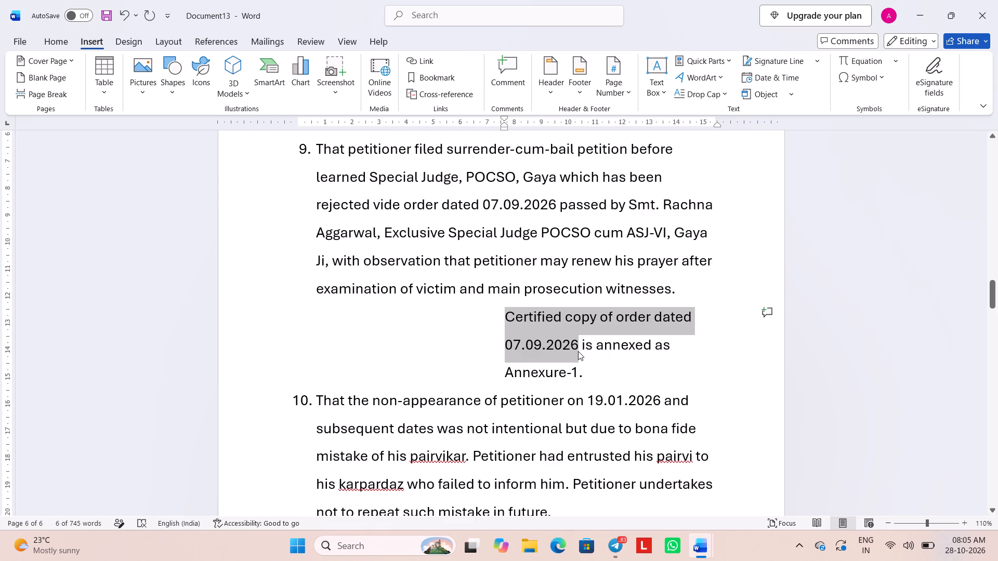
{"action": "scroll", "coordinate": [578, 351], "scroll_direction": "down", "scroll_amount": 12}
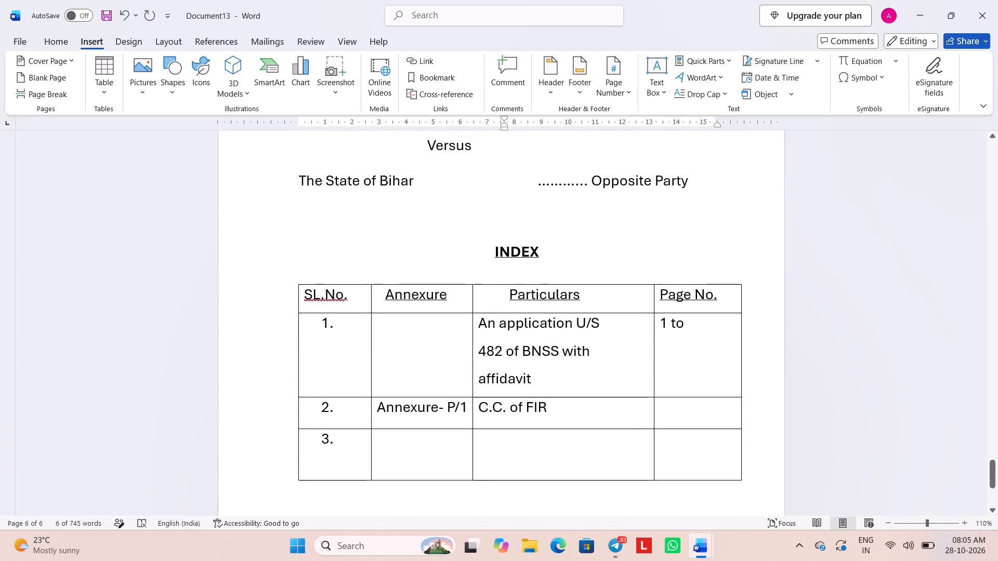
{"action": "left_click_drag", "start_coordinate": [563, 405], "coordinate": [485, 411]}
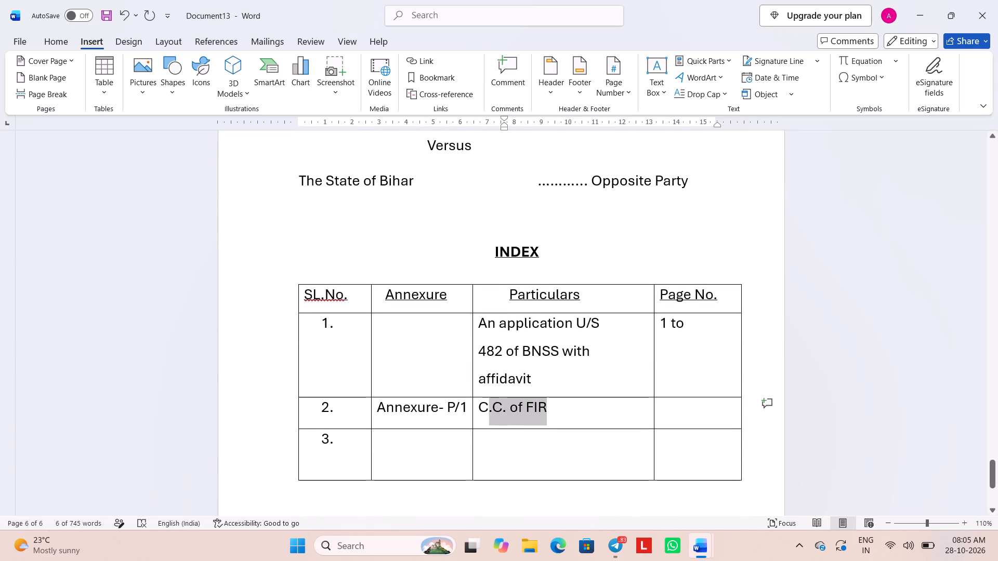
{"action": "left_click_drag", "start_coordinate": [485, 411], "coordinate": [481, 411]}
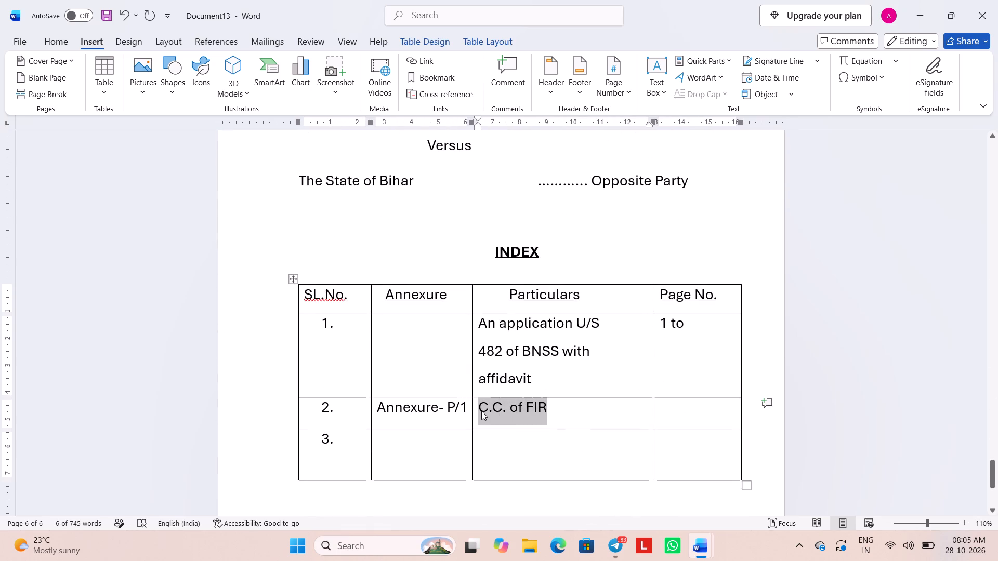
{"action": "key", "text": "ctrl+v"}
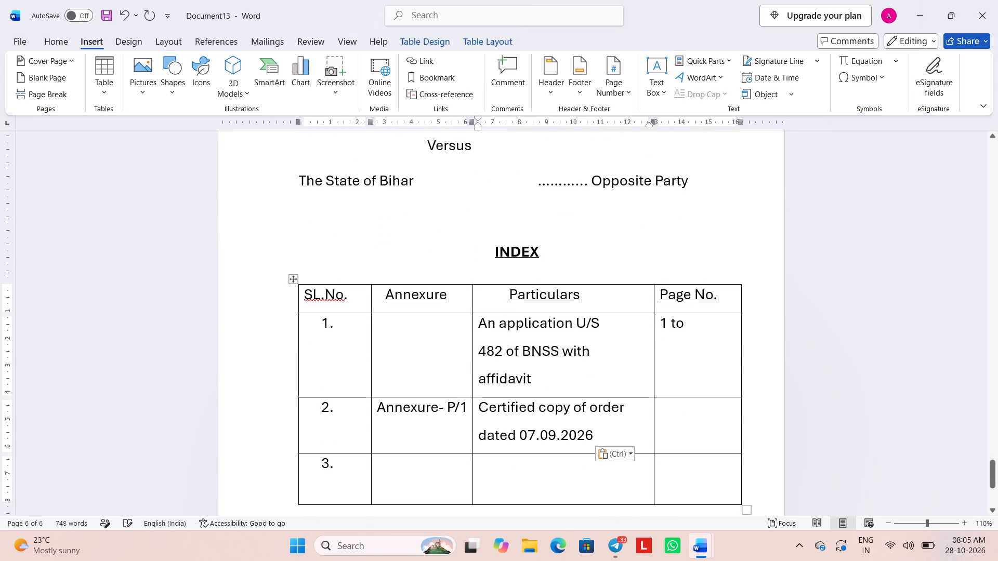
Clear the Particulars text "An application U/S 482 of BNSS with affidavit" from row 1 of the index table.
{"action": "left_click_drag", "start_coordinate": [566, 376], "coordinate": [490, 318]}
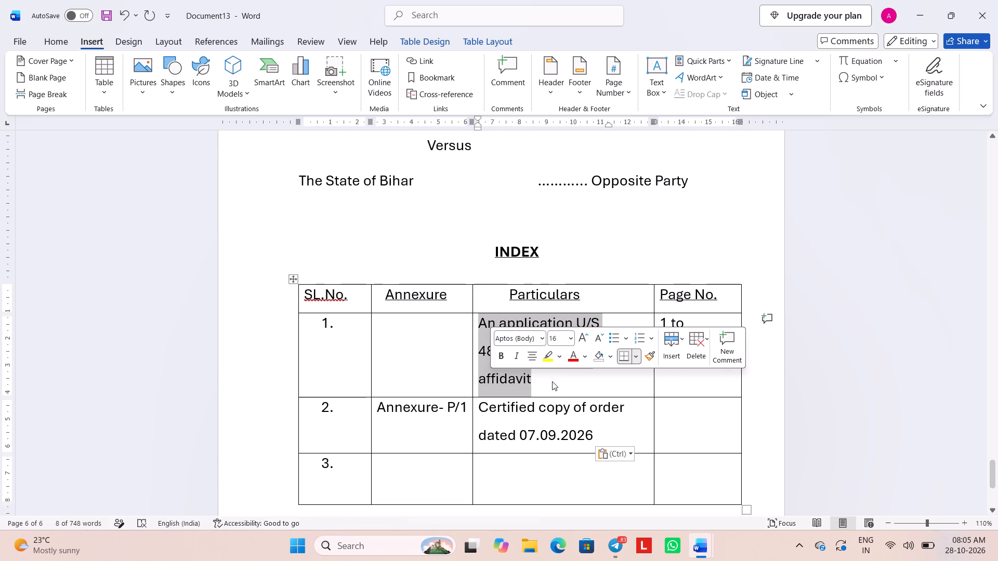
{"action": "key", "text": "BackSpace"}
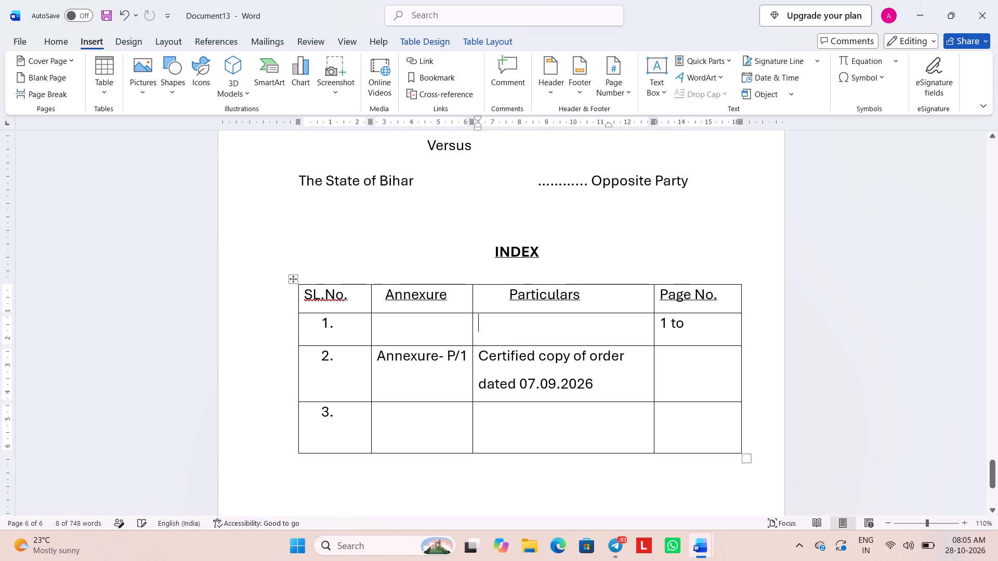
Insert plain centred page numbers at the top of the document's pages.
{"action": "scroll", "coordinate": [547, 353], "scroll_direction": "up", "scroll_amount": 1}
{"action": "scroll", "coordinate": [547, 353], "scroll_direction": "up", "scroll_amount": 20}
{"action": "scroll", "coordinate": [547, 353], "scroll_direction": "up", "scroll_amount": 9}
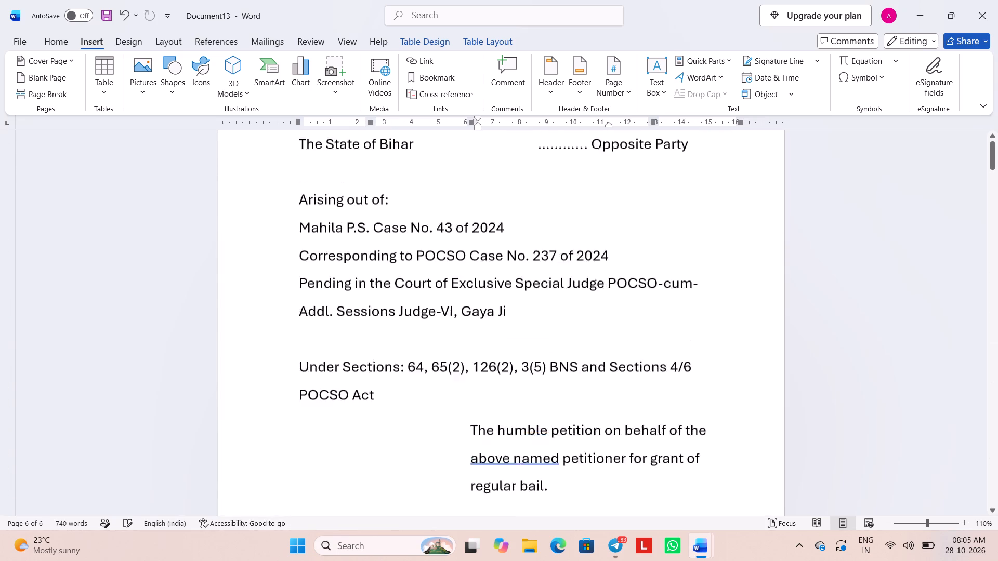
{"action": "scroll", "coordinate": [547, 353], "scroll_direction": "up", "scroll_amount": 12}
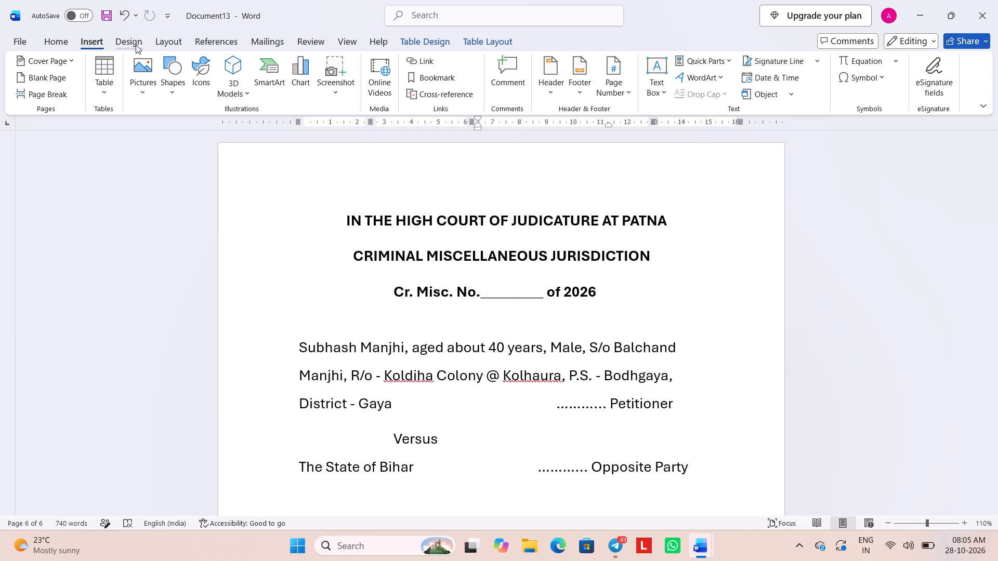
{"action": "left_click", "coordinate": [63, 38]}
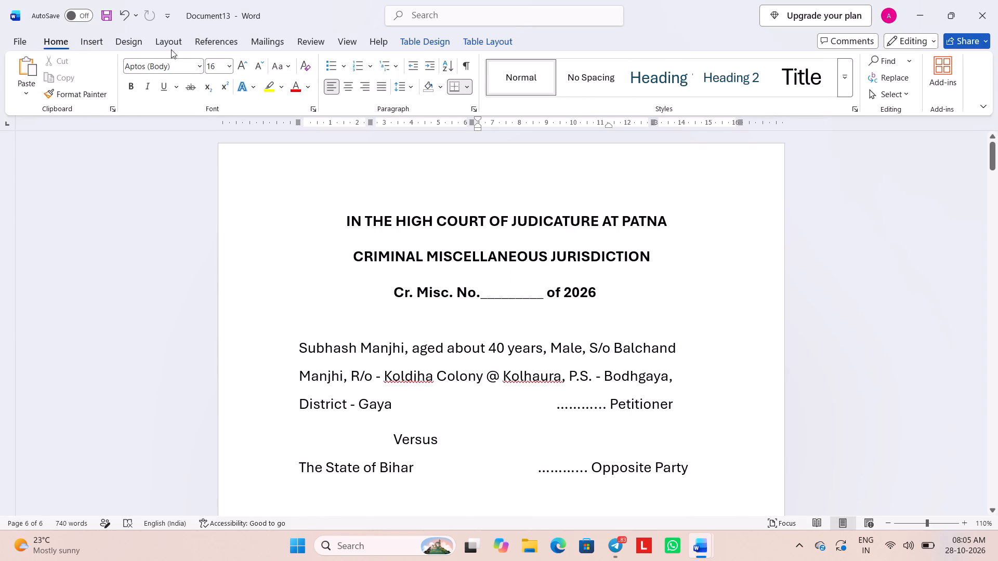
{"action": "left_click", "coordinate": [100, 44]}
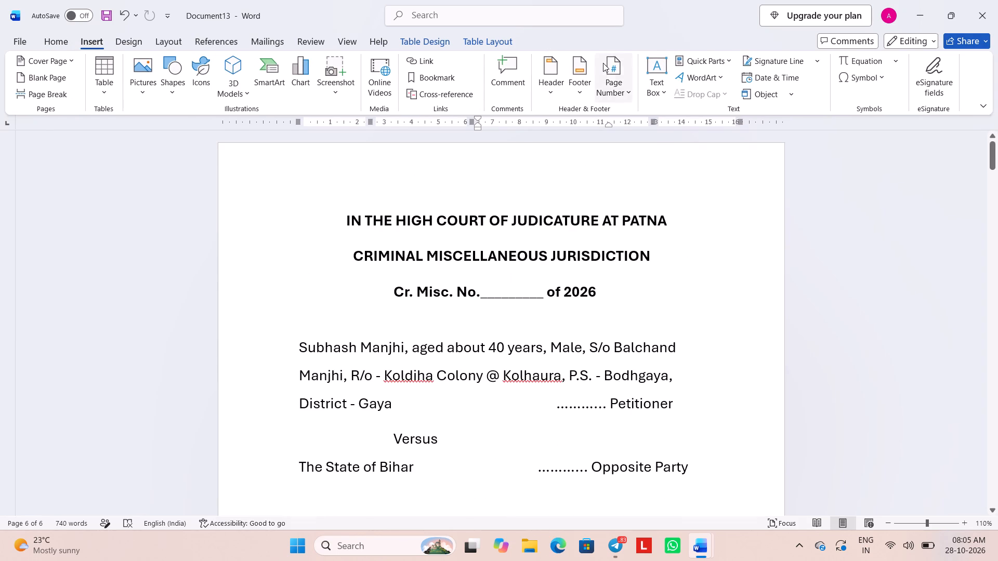
{"action": "left_click", "coordinate": [604, 63]}
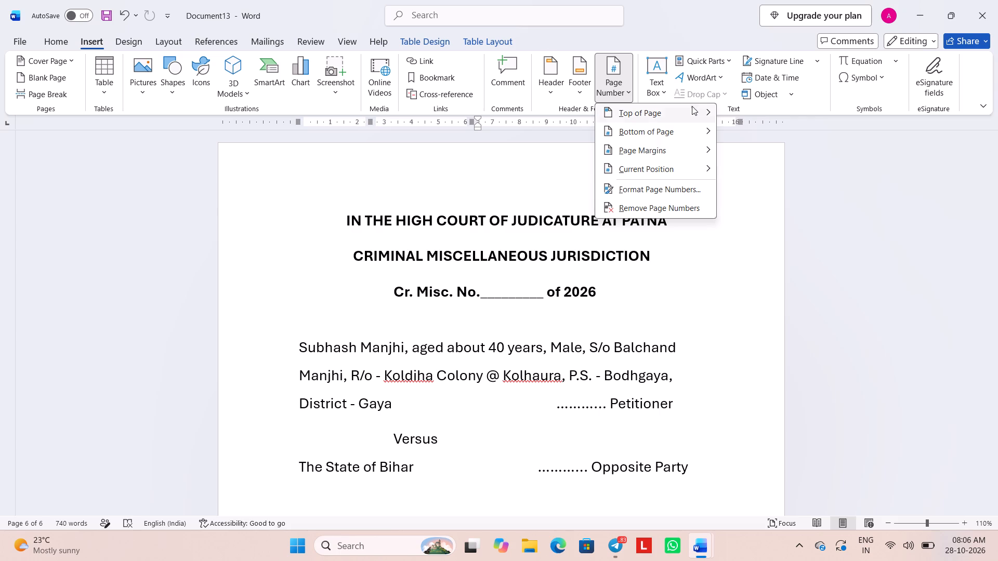
{"action": "left_click", "coordinate": [692, 107]}
{"action": "left_click", "coordinate": [813, 225]}
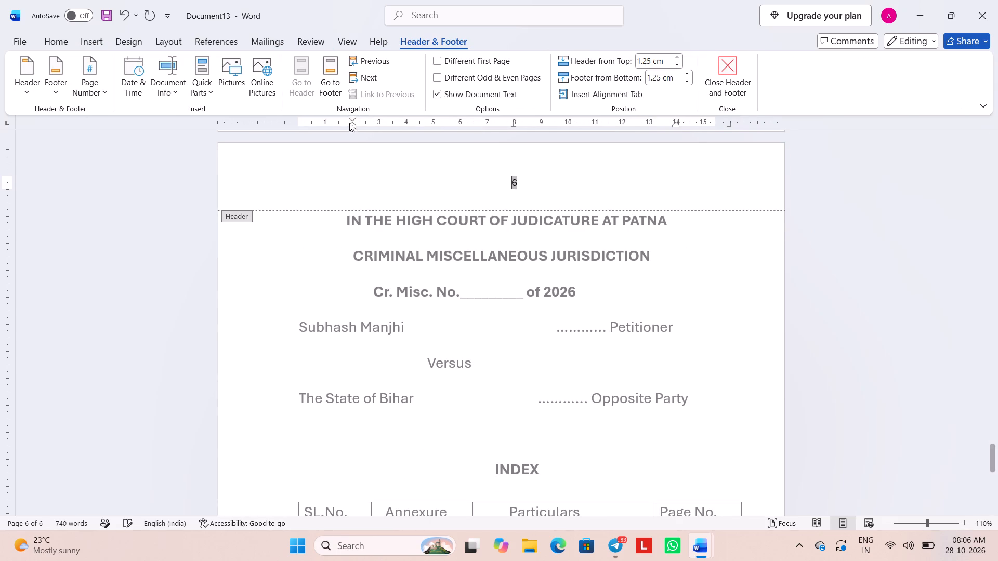
Shift the header page number's first-line indent to about 1.75 cm outside the left text margin.
{"action": "left_click_drag", "start_coordinate": [353, 118], "coordinate": [259, 141]}
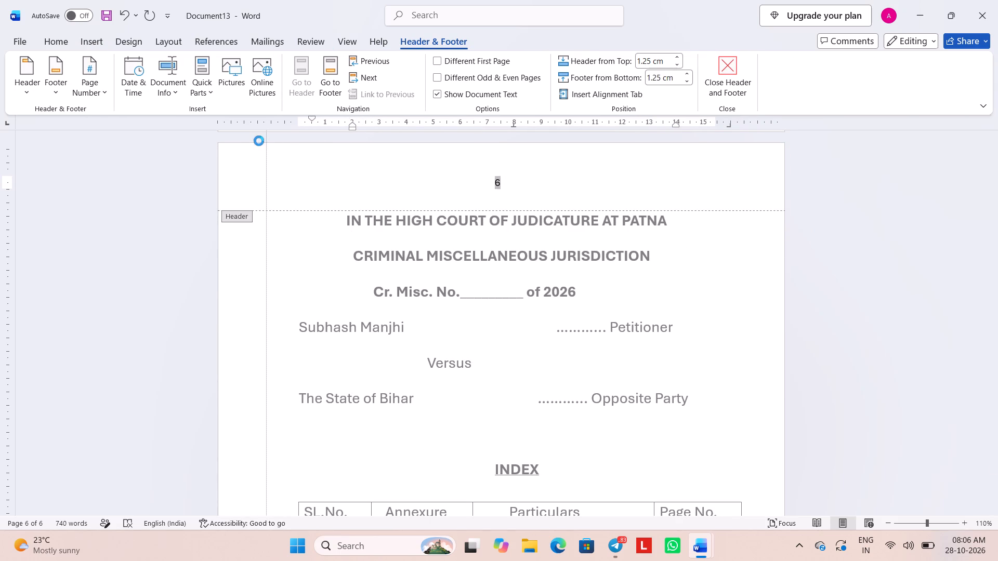
{"action": "left_click_drag", "start_coordinate": [259, 141], "coordinate": [249, 139]}
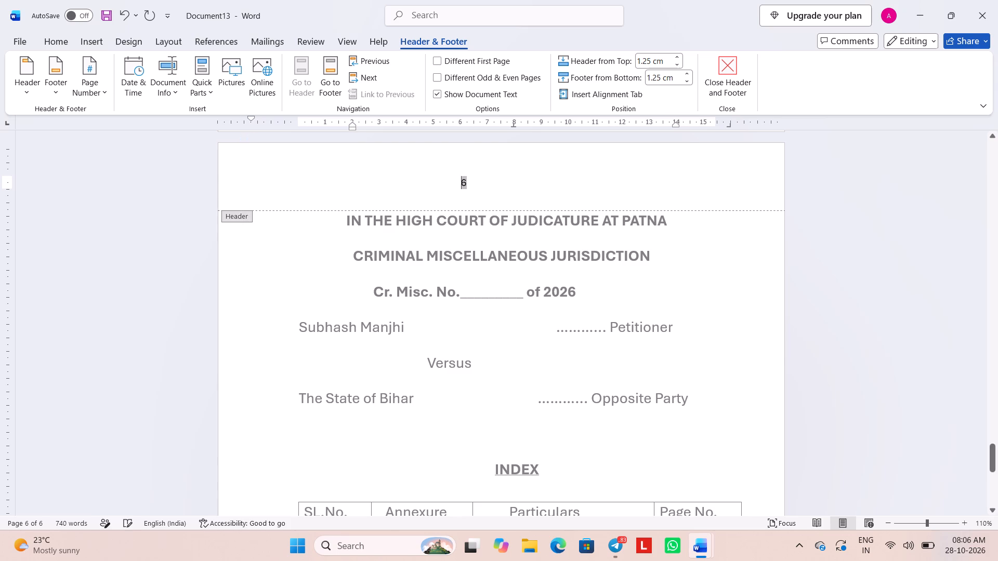
Set the header page number's font size to 15 and return to the document body.
{"action": "left_click_drag", "start_coordinate": [462, 193], "coordinate": [504, 183]}
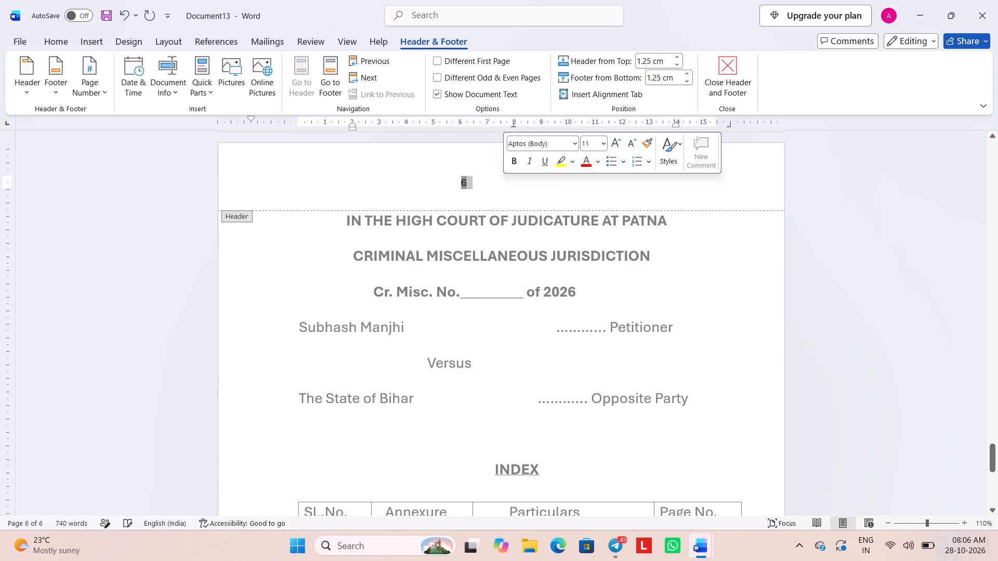
{"action": "left_click", "coordinate": [596, 140]}
{"action": "type", "text": "15"}
{"action": "key", "text": "Return"}
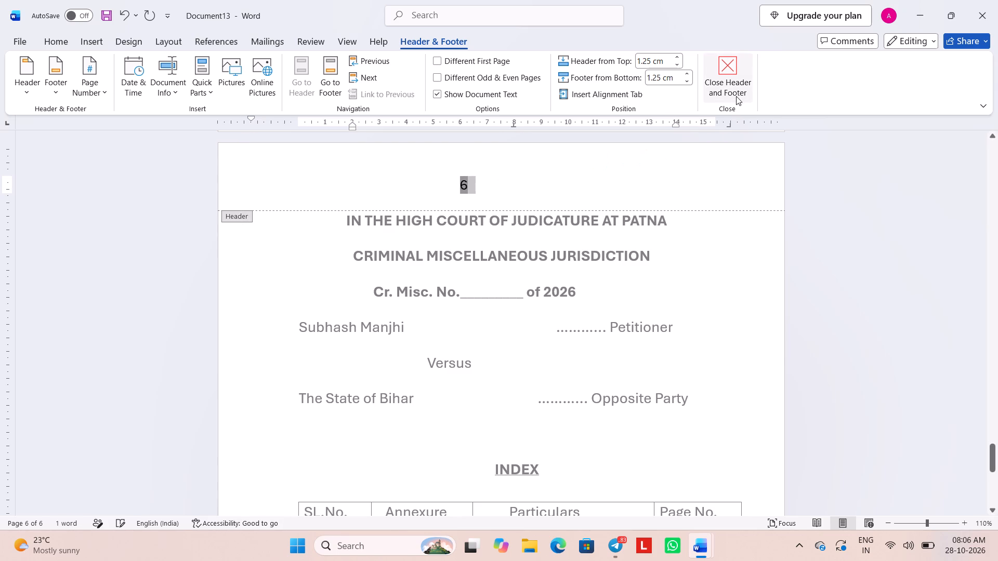
{"action": "left_click", "coordinate": [724, 86]}
{"action": "scroll", "coordinate": [608, 305], "scroll_direction": "up", "scroll_amount": 13}
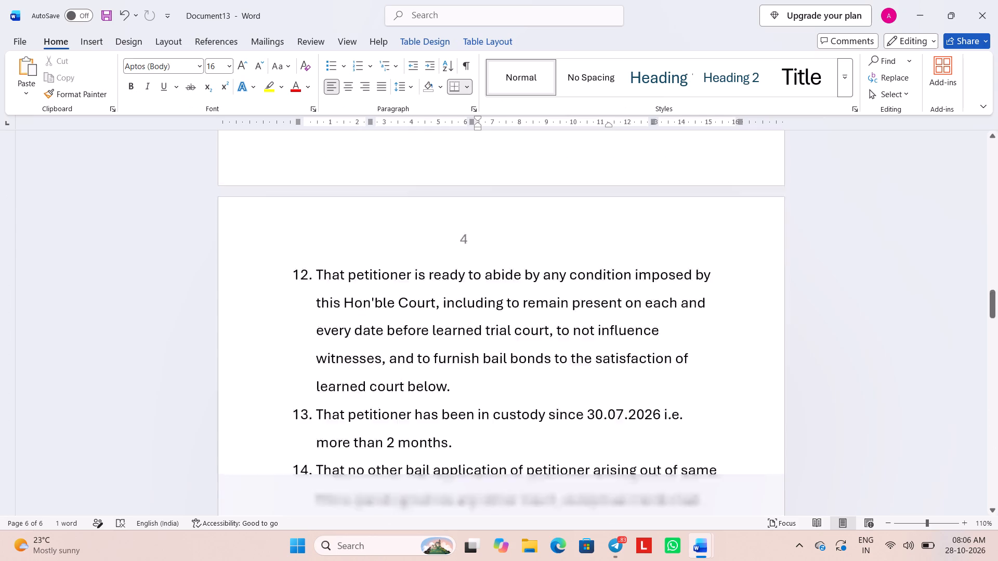
{"action": "scroll", "coordinate": [608, 305], "scroll_direction": "up", "scroll_amount": 2}
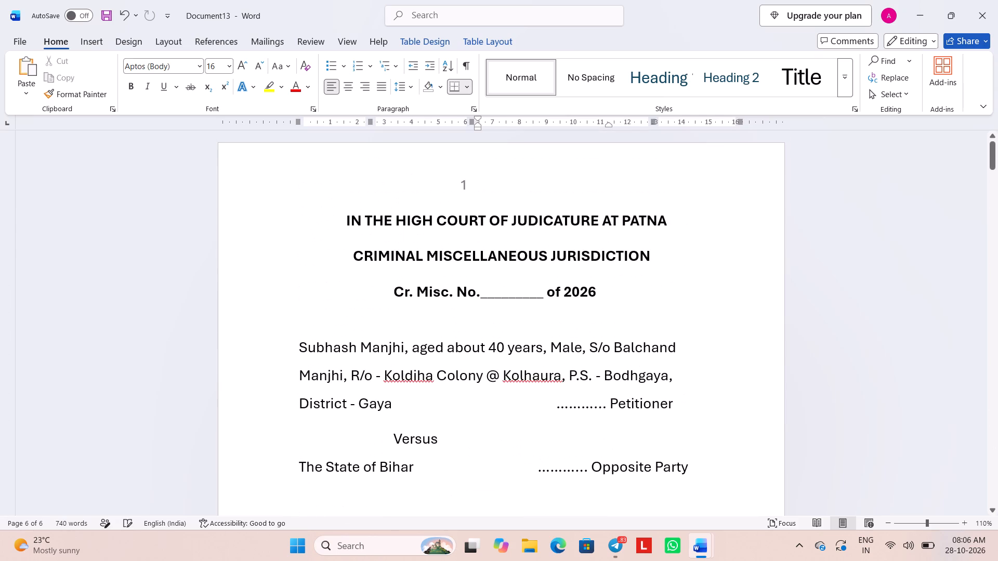
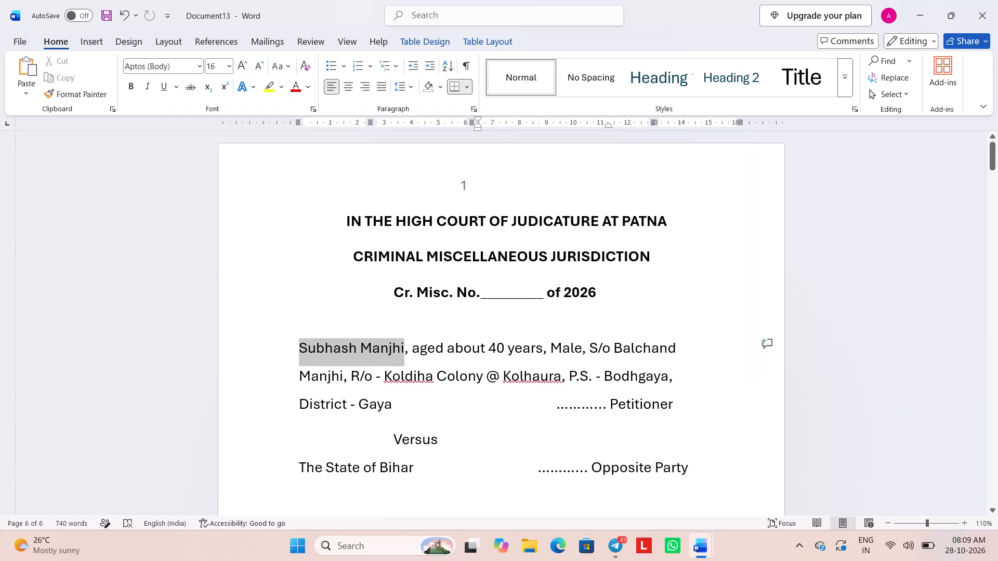
Save the document to the OneDrive Documents folder, using the petitioner's name copied from the petition heading as the file name.
{"action": "key", "text": "ctrl+c"}
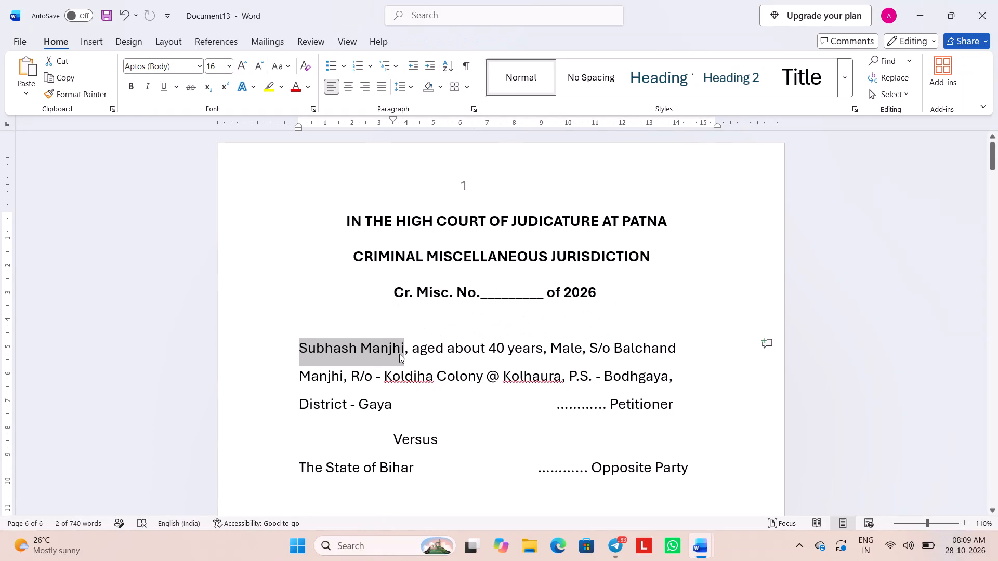
{"action": "left_click", "coordinate": [216, 0]}
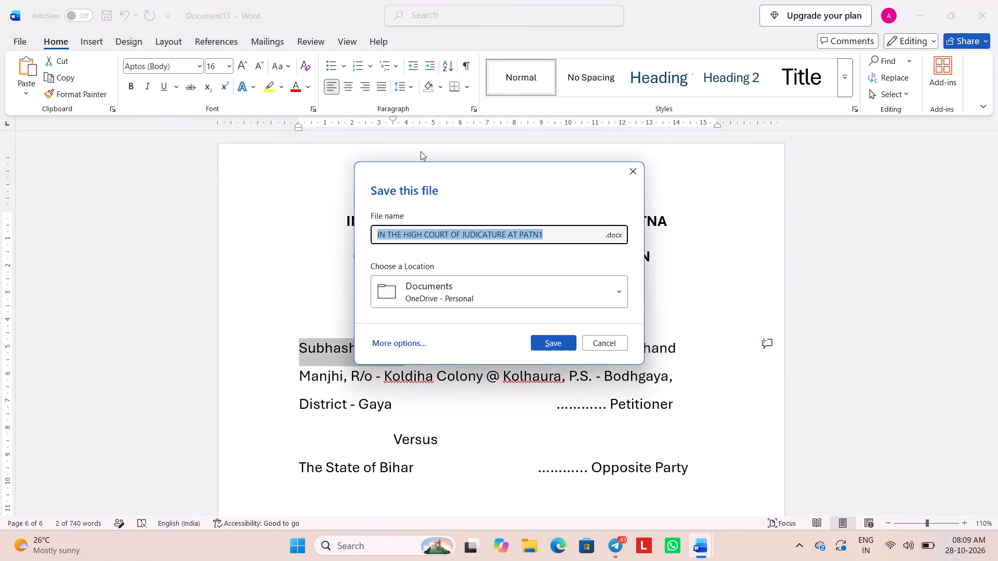
{"action": "key", "text": "ctrl+v"}
{"action": "key", "text": "Return"}
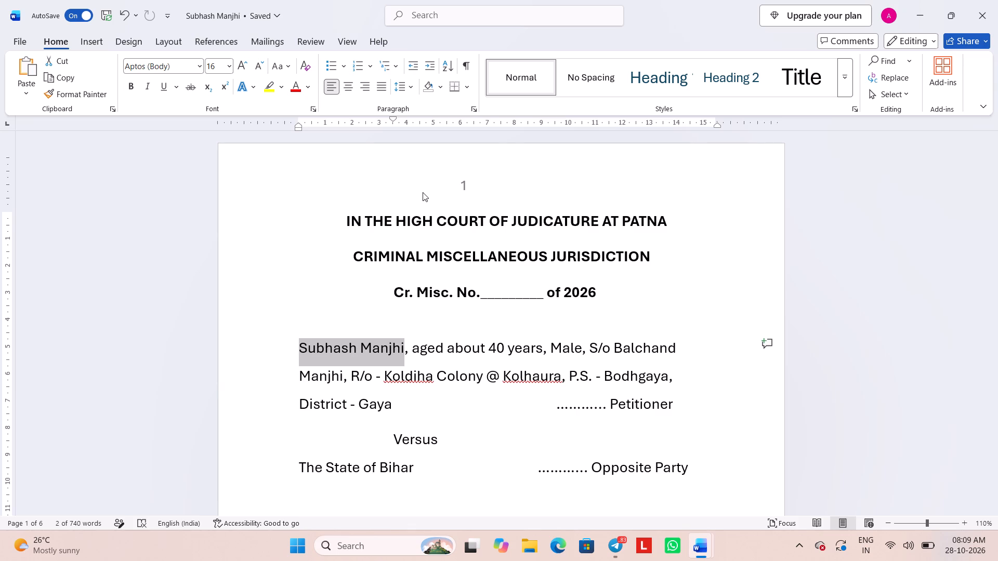
Reduce the height of row 3, the last row of the index table, to about 1.4 cm.
{"action": "scroll", "coordinate": [423, 192], "scroll_direction": "down", "scroll_amount": 5}
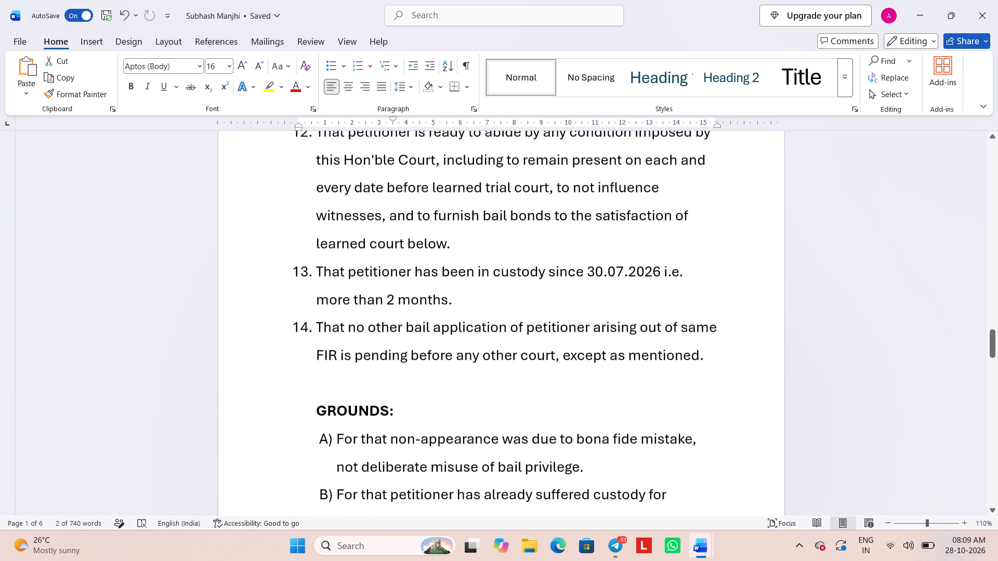
{"action": "scroll", "coordinate": [423, 192], "scroll_direction": "down", "scroll_amount": 14}
{"action": "scroll", "coordinate": [423, 192], "scroll_direction": "up", "scroll_amount": 1}
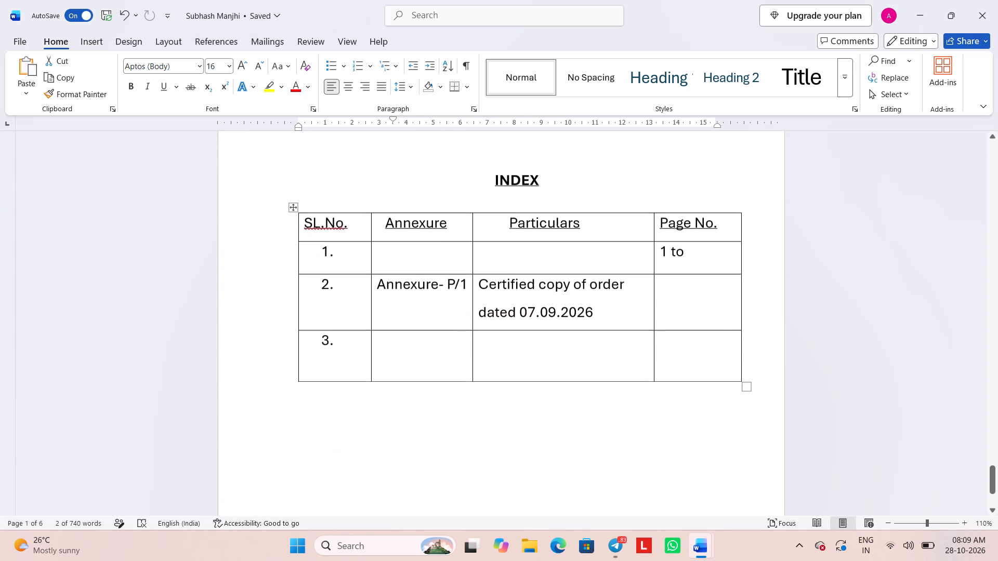
{"action": "scroll", "coordinate": [423, 192], "scroll_direction": "up", "scroll_amount": 1}
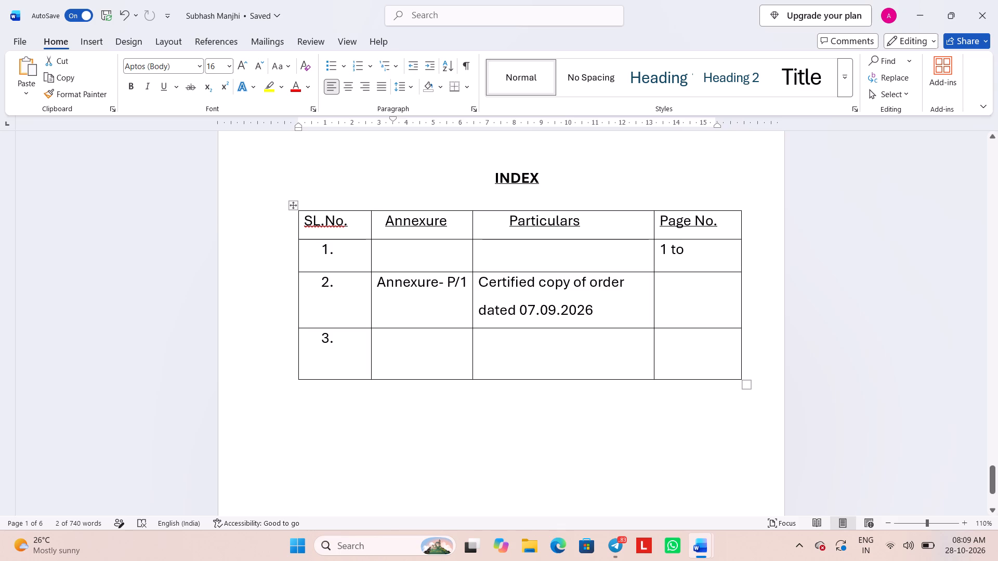
{"action": "left_click_drag", "start_coordinate": [524, 378], "coordinate": [524, 366]}
Clear the Page No. entry "1 to" from row 1 of the index table.
{"action": "scroll", "coordinate": [524, 366], "scroll_direction": "up", "scroll_amount": 1}
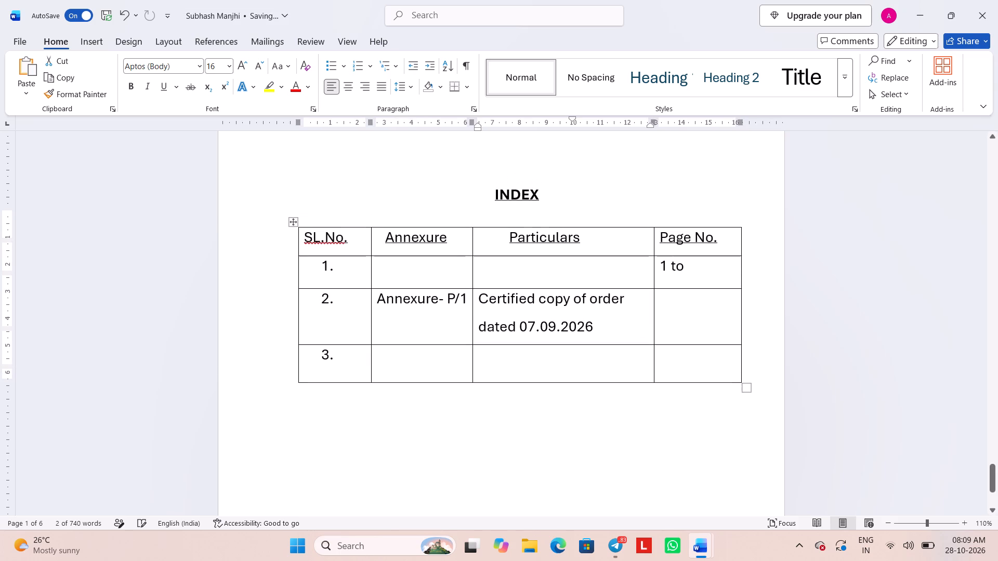
{"action": "left_click_drag", "start_coordinate": [695, 265], "coordinate": [662, 266]}
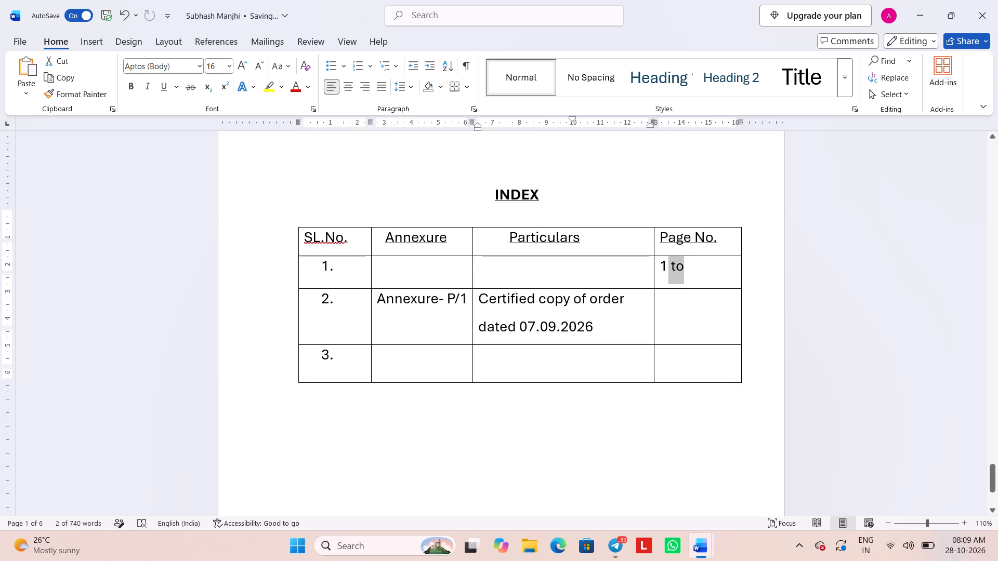
{"action": "left_click_drag", "start_coordinate": [662, 266], "coordinate": [661, 266]}
{"action": "key", "text": "BackSpace"}
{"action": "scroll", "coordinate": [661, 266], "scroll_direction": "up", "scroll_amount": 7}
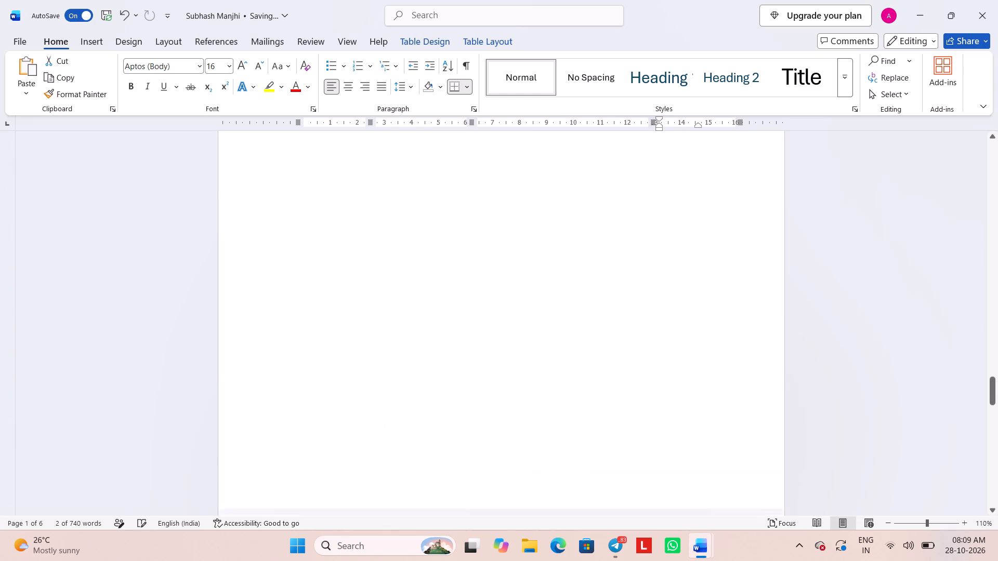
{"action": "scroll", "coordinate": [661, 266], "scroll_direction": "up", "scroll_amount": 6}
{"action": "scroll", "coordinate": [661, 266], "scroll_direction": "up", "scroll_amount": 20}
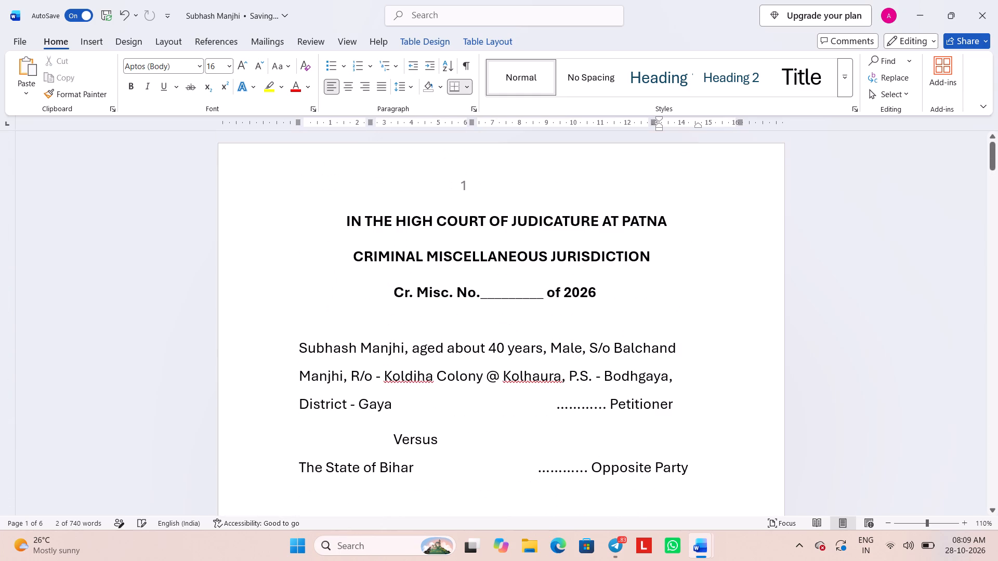
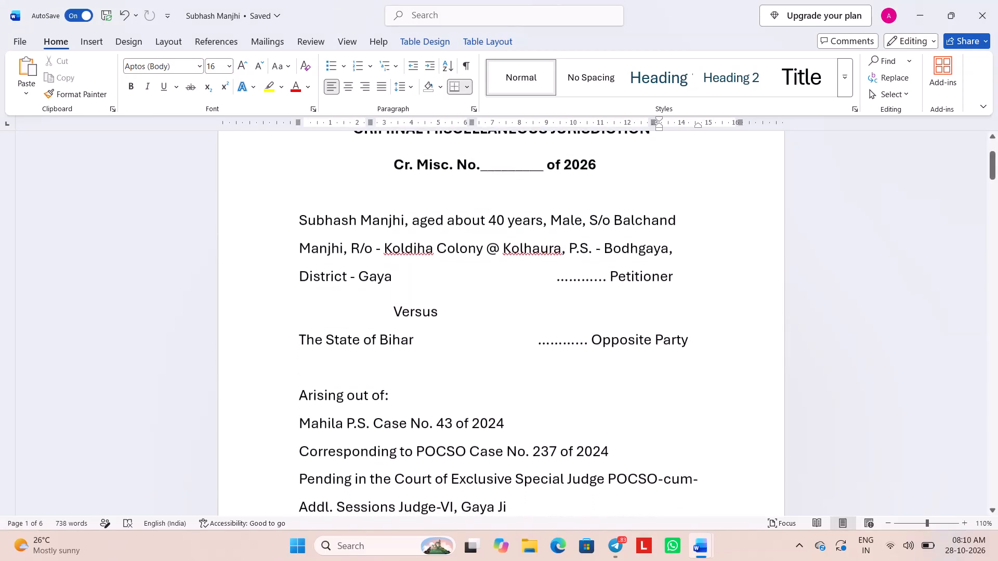
Review the index page at the end of the petition, checking the party details and the index table's entries.
{"action": "scroll", "coordinate": [609, 263], "scroll_direction": "down", "scroll_amount": 4}
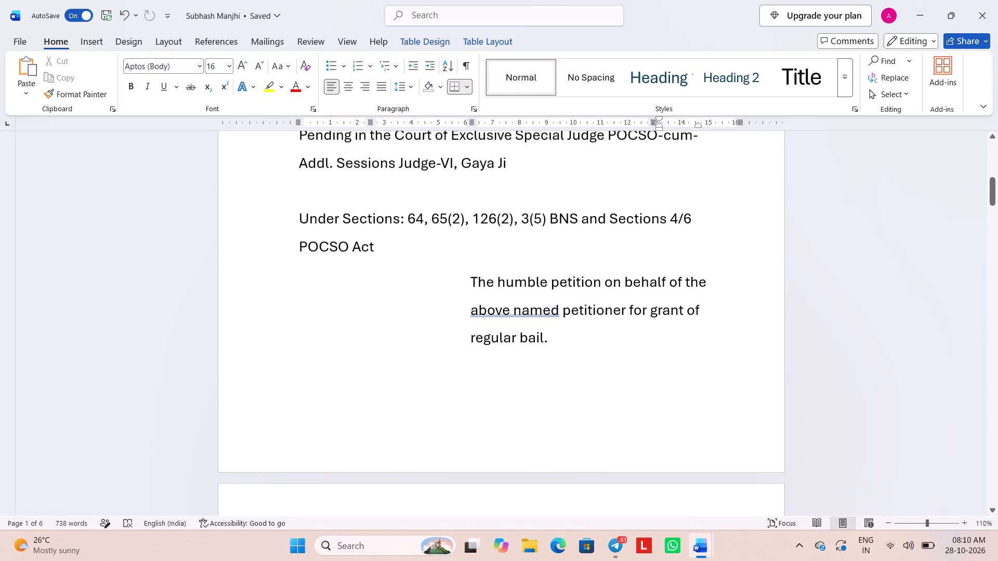
{"action": "scroll", "coordinate": [609, 263], "scroll_direction": "down", "scroll_amount": 16}
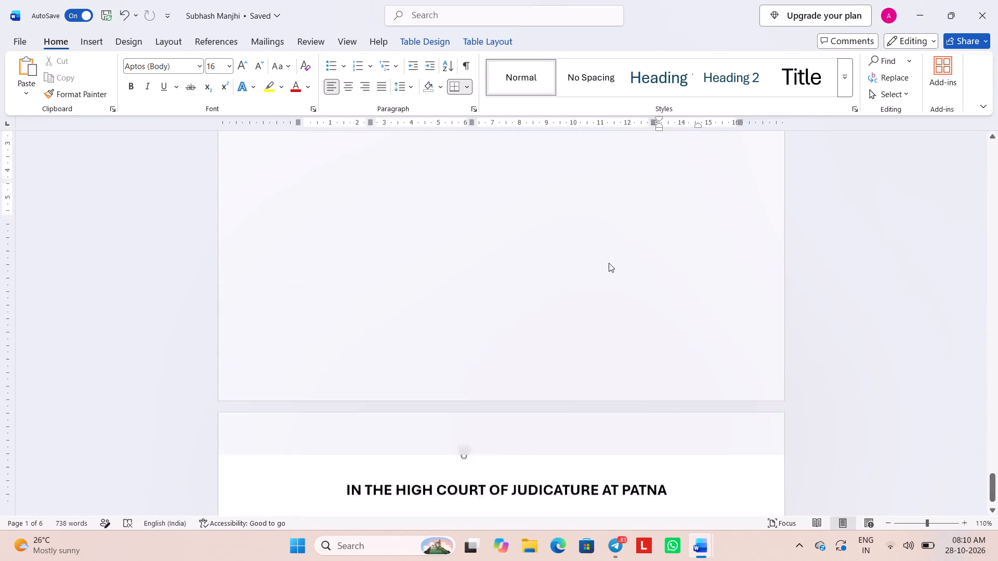
{"action": "scroll", "coordinate": [609, 263], "scroll_direction": "down", "scroll_amount": 1}
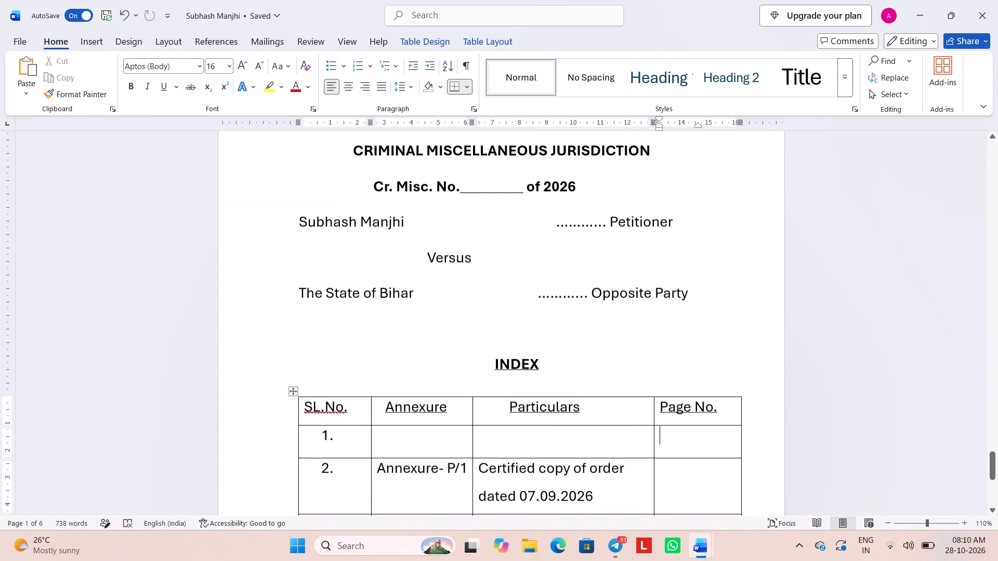
{"action": "left_click", "coordinate": [384, 350]}
{"action": "left_click", "coordinate": [384, 350]}
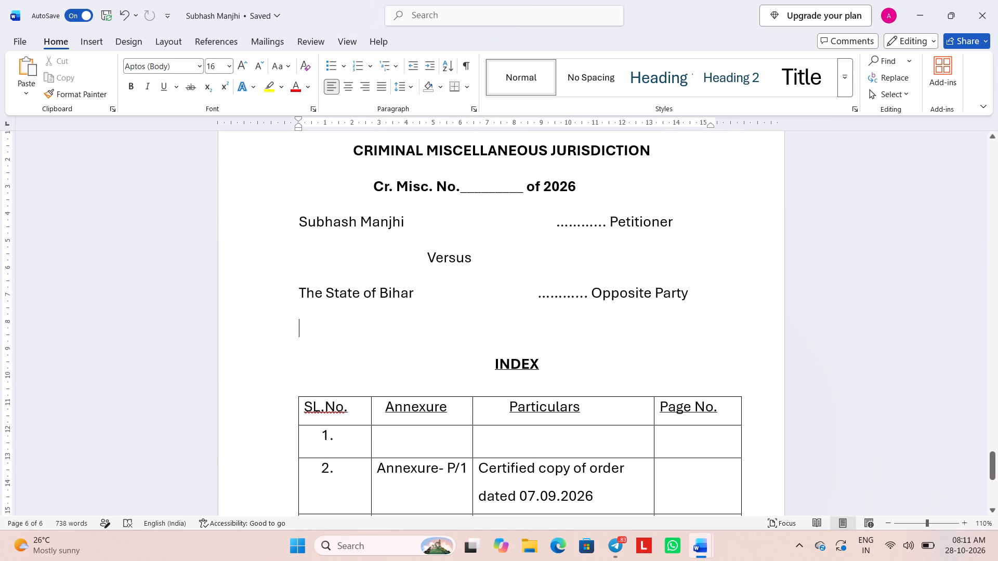
{"action": "scroll", "coordinate": [384, 350], "scroll_direction": "down", "scroll_amount": 1}
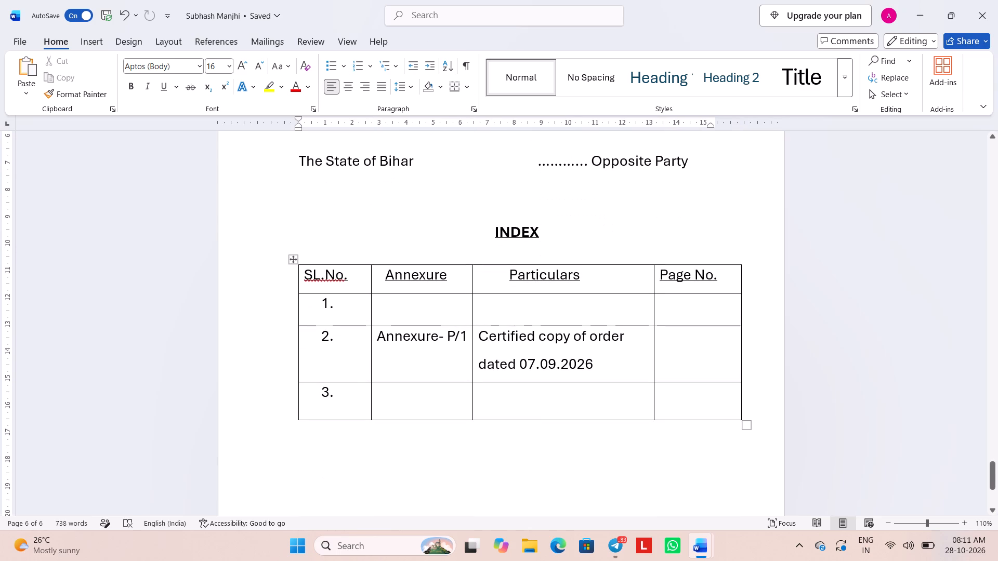
{"action": "left_click", "coordinate": [509, 299]}
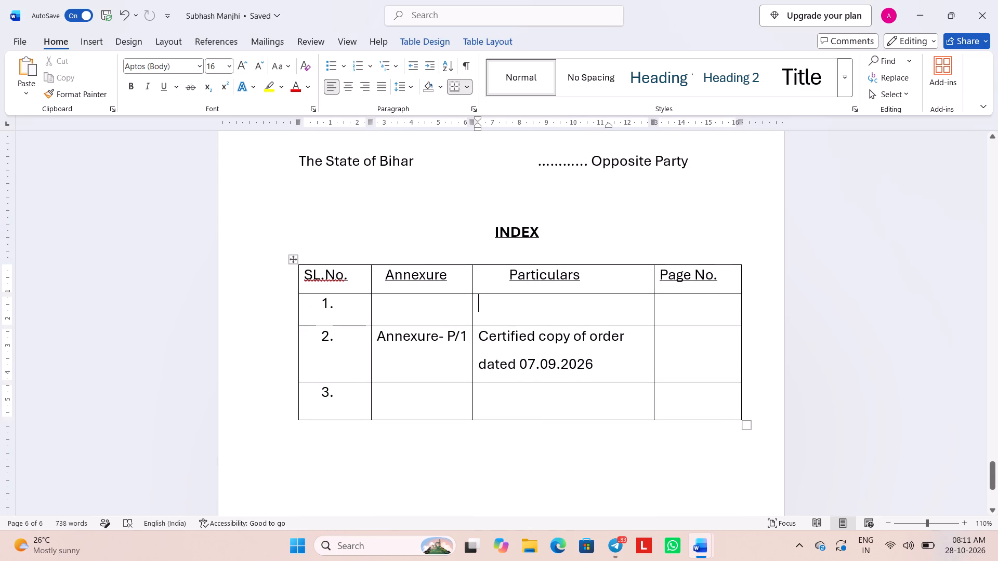
Review the petition's opening page for the case details and sections, and compare with the index table in the Index making document.
{"action": "scroll", "coordinate": [509, 299], "scroll_direction": "up", "scroll_amount": 13}
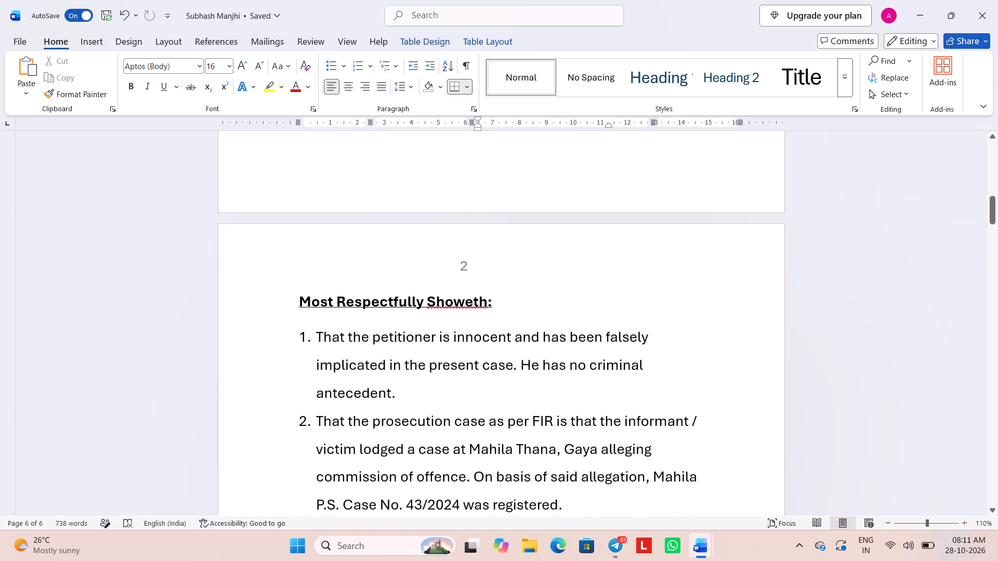
{"action": "scroll", "coordinate": [509, 299], "scroll_direction": "up", "scroll_amount": 4}
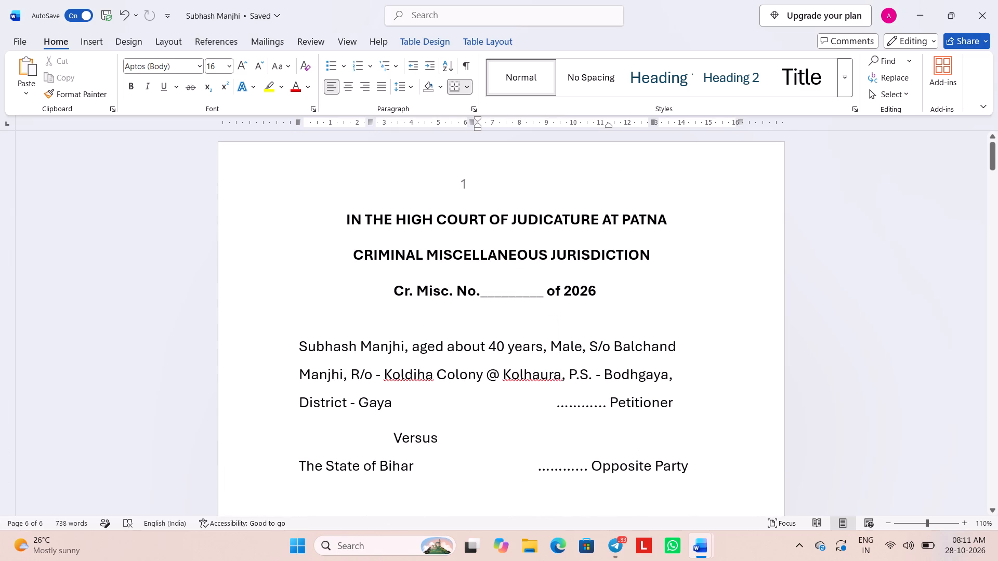
{"action": "left_click", "coordinate": [511, 312]}
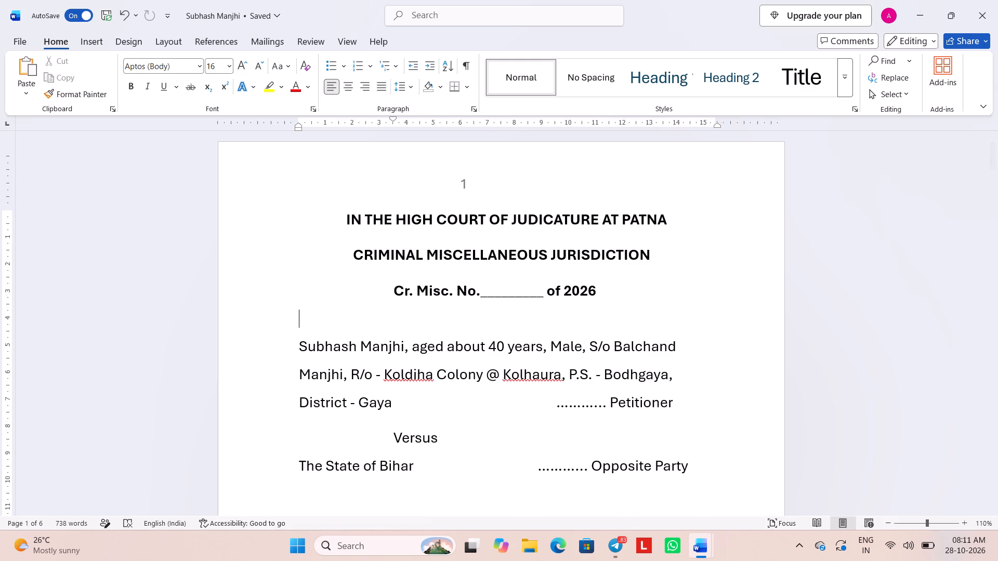
{"action": "scroll", "coordinate": [511, 312], "scroll_direction": "down", "scroll_amount": 1}
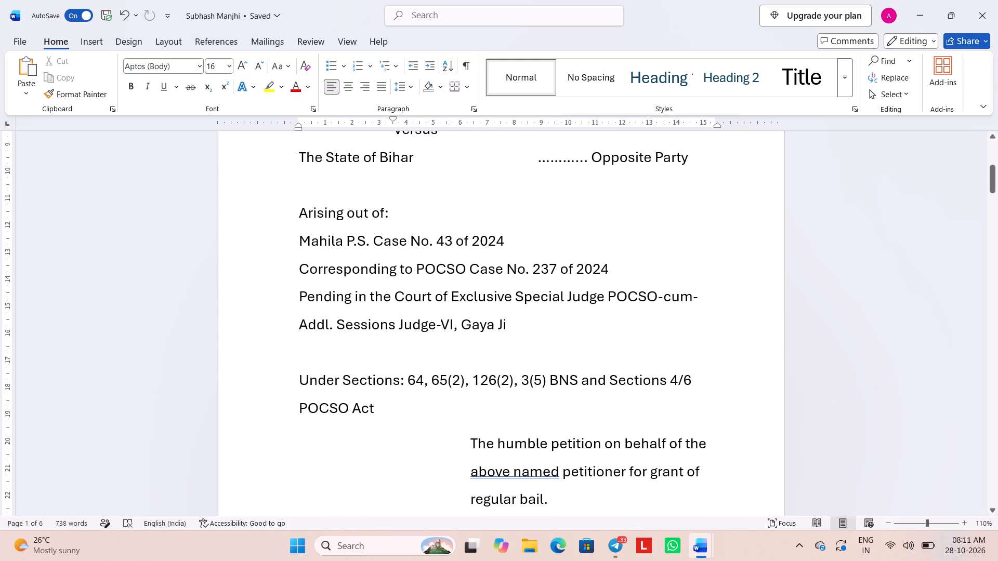
{"action": "scroll", "coordinate": [511, 312], "scroll_direction": "down", "scroll_amount": 2}
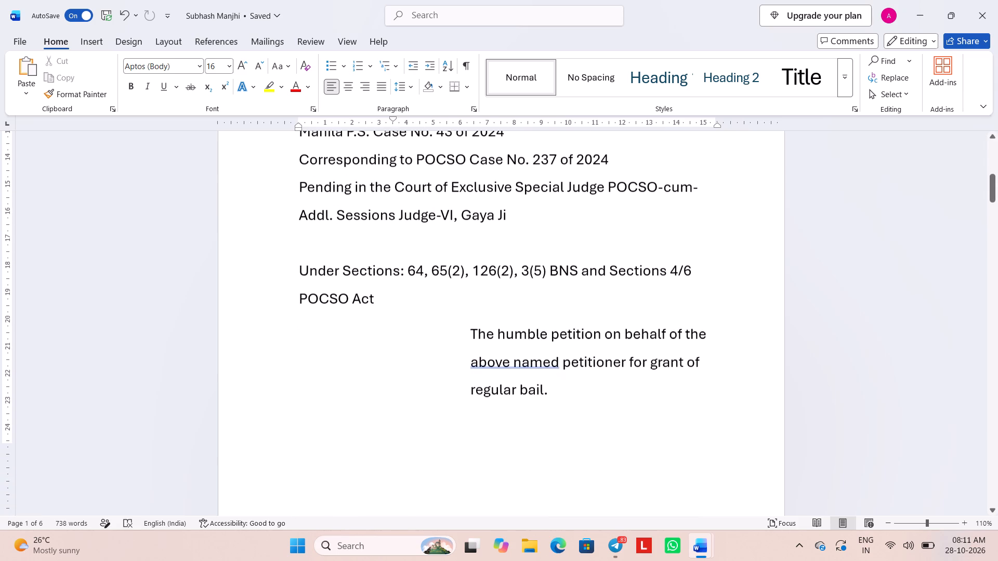
{"action": "scroll", "coordinate": [511, 312], "scroll_direction": "down", "scroll_amount": 2}
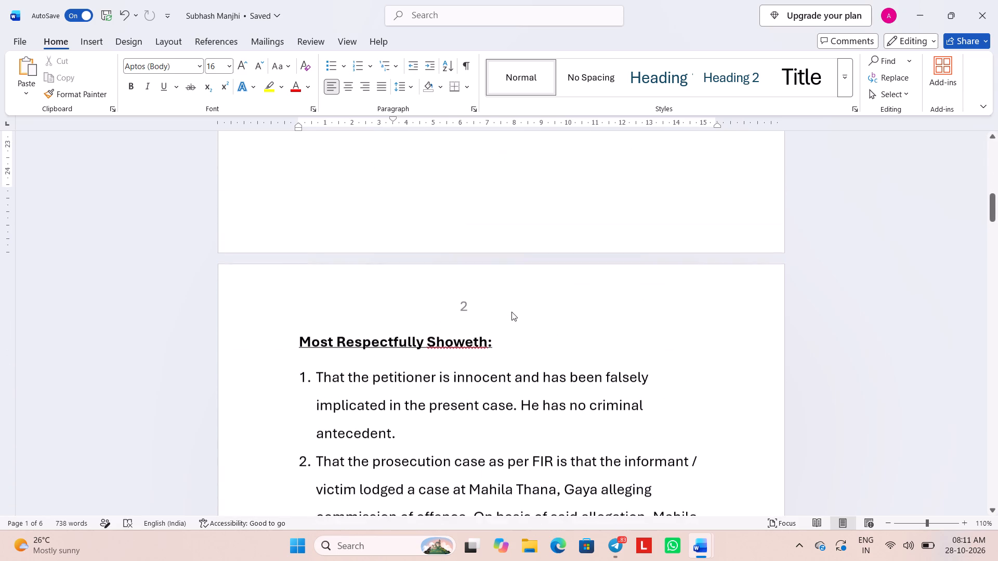
{"action": "scroll", "coordinate": [511, 312], "scroll_direction": "up", "scroll_amount": 4}
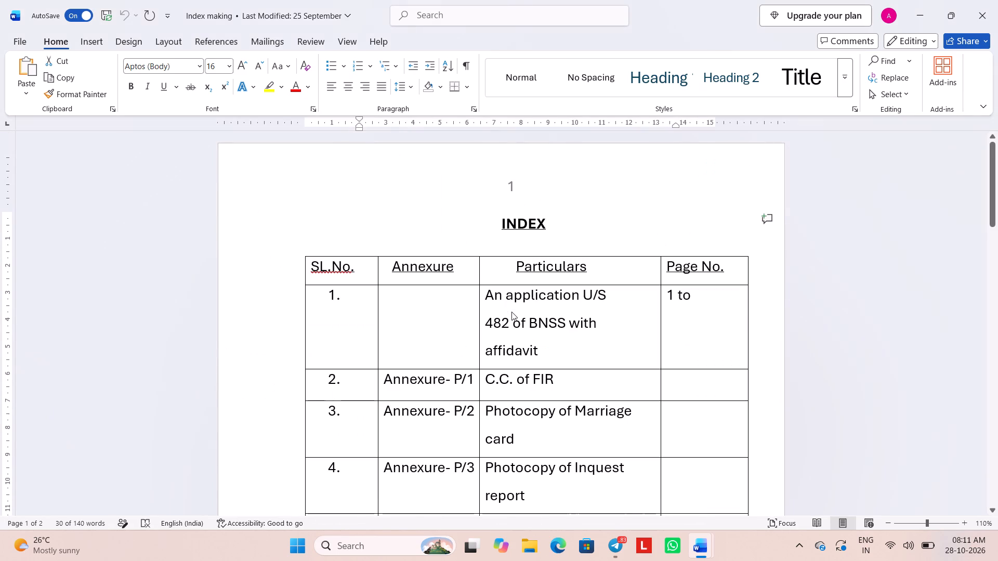
{"action": "scroll", "coordinate": [469, 299], "scroll_direction": "up", "scroll_amount": 9}
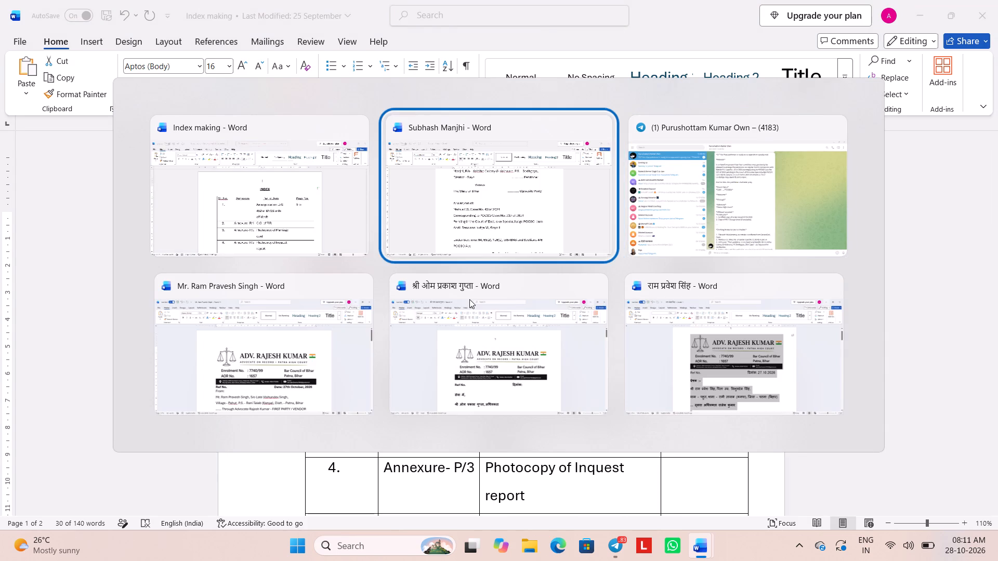
Open Windows Start to look for another app.
{"action": "left_click", "coordinate": [299, 541]}
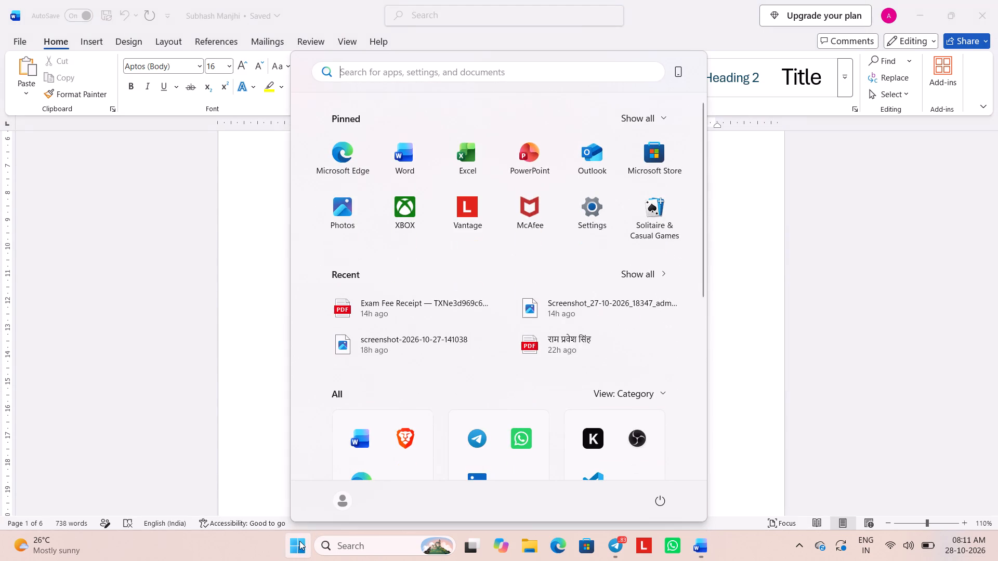
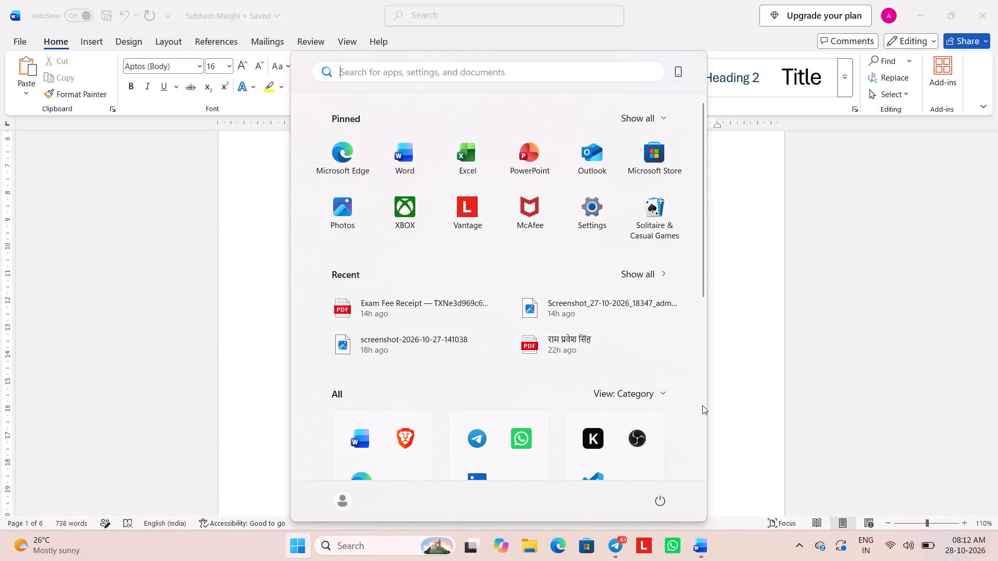
Add two blank lines between the Cr. Misc. No. line and the petitioner's details on the petition's first page.
{"action": "left_click", "coordinate": [894, 330]}
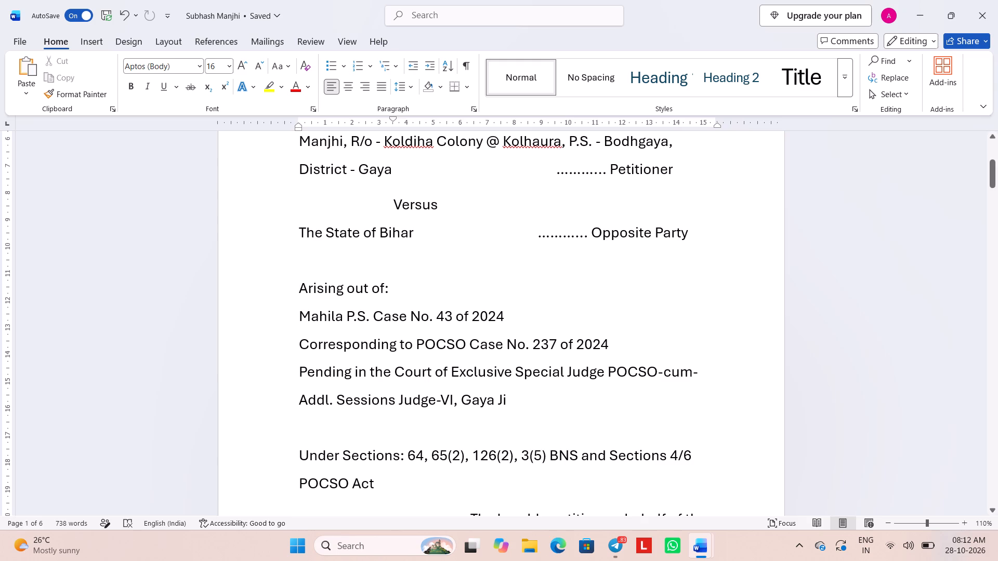
{"action": "scroll", "coordinate": [773, 285], "scroll_direction": "up", "scroll_amount": 1}
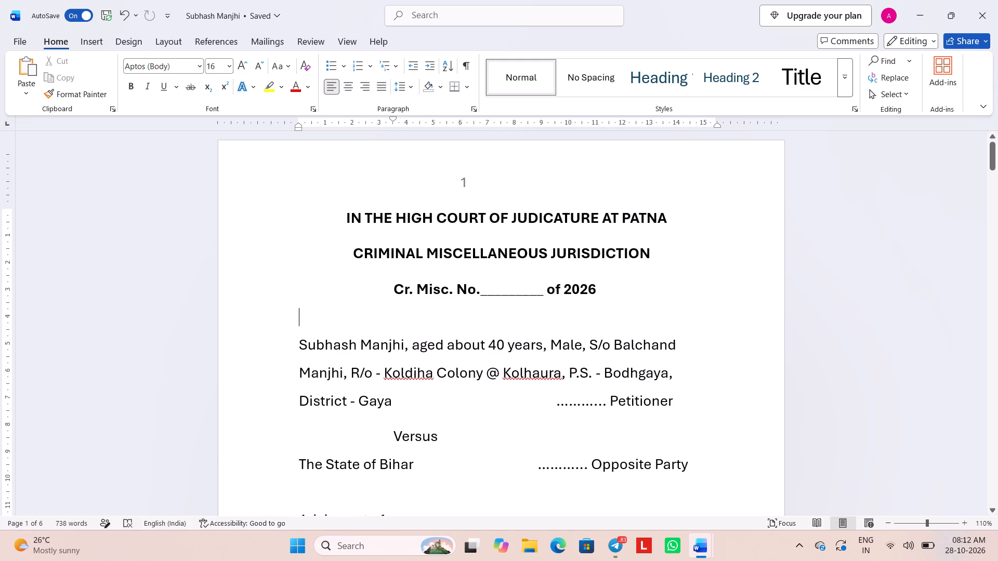
{"action": "key", "text": "Return"}
{"action": "left_click", "coordinate": [466, 323]}
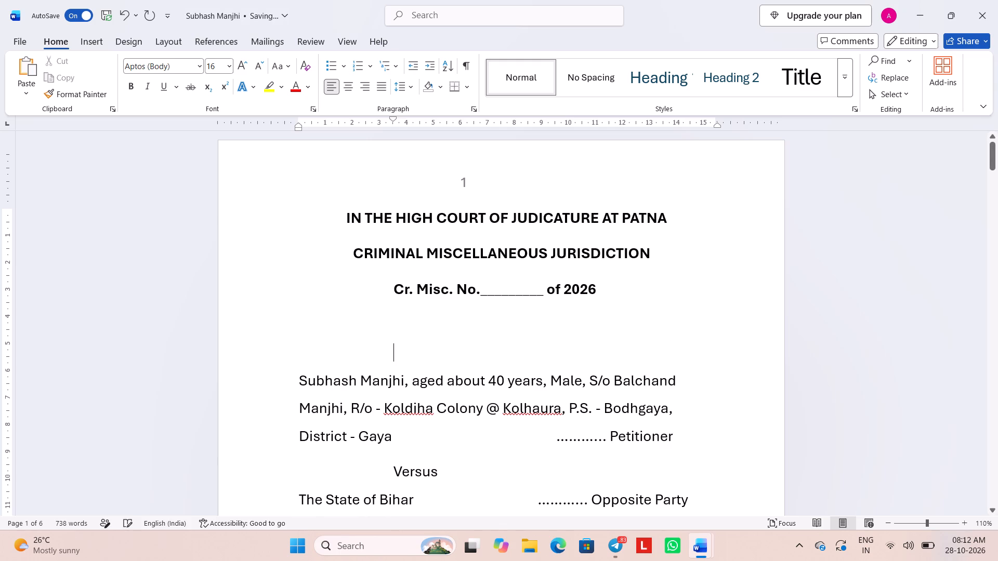
{"action": "key", "text": "Return"}
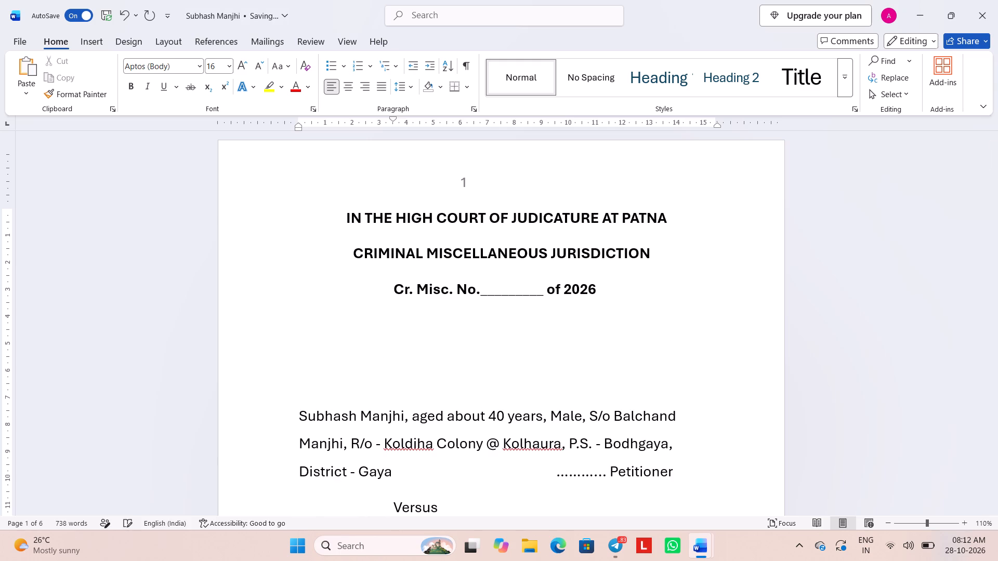
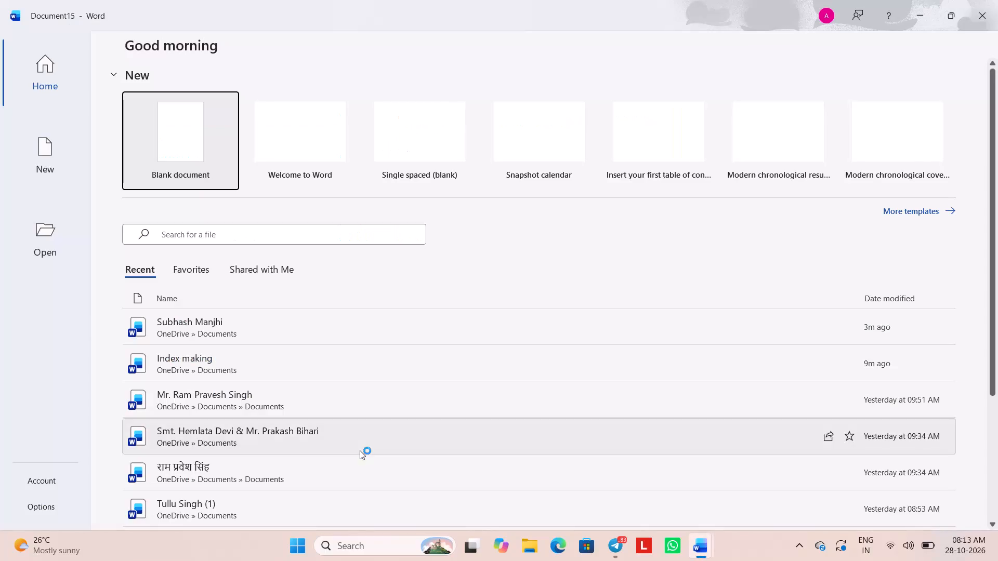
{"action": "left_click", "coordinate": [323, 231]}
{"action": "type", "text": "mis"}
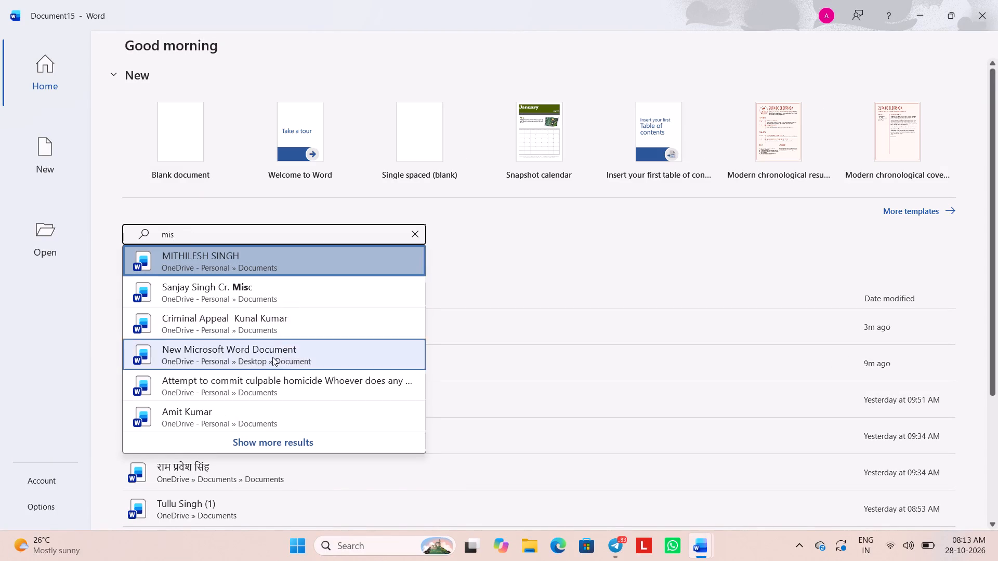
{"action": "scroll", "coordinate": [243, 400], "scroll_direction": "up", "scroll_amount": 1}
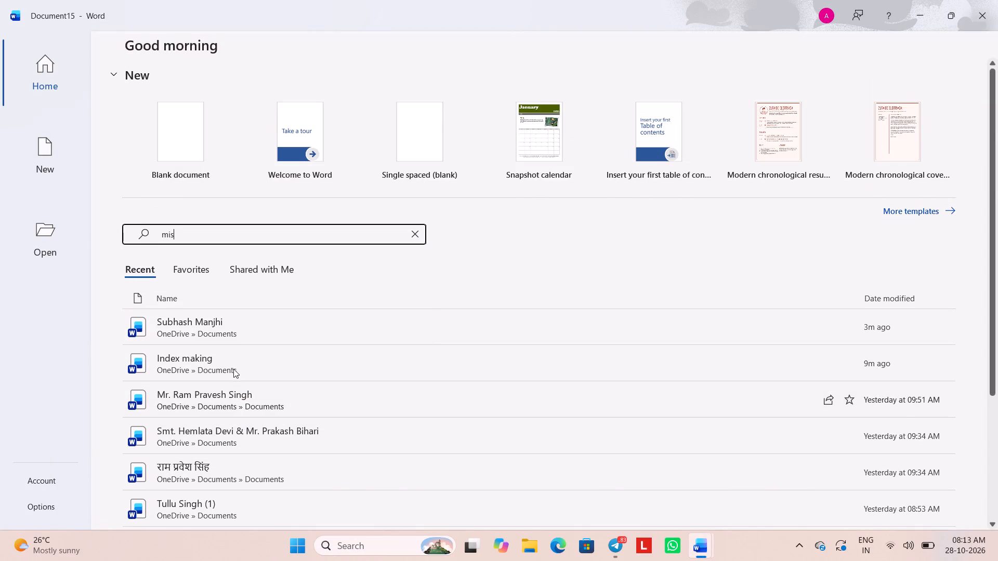
Open the recent petition document whose file name ends in "(1)".
{"action": "scroll", "coordinate": [233, 370], "scroll_direction": "down", "scroll_amount": 1}
{"action": "scroll", "coordinate": [233, 370], "scroll_direction": "up", "scroll_amount": 1}
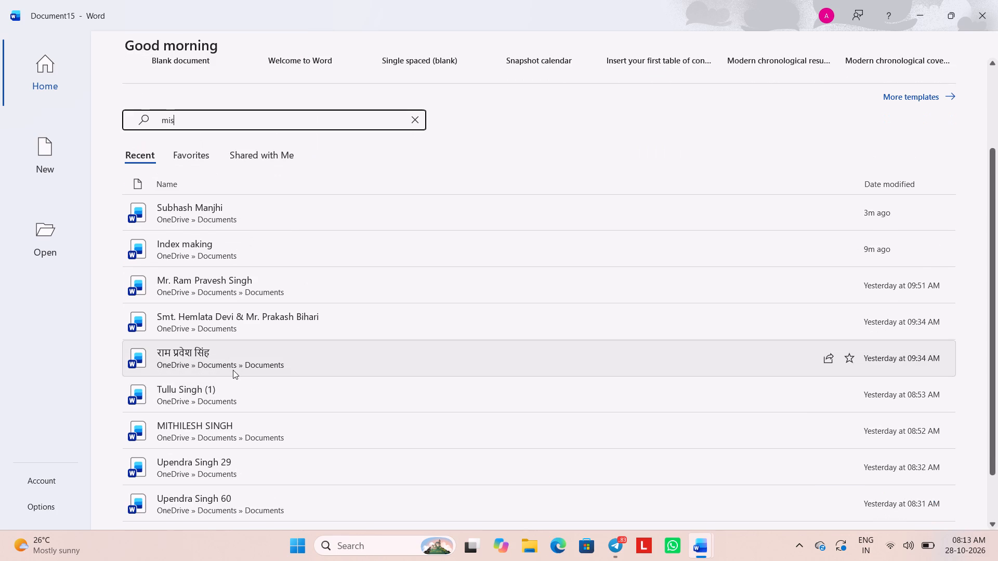
{"action": "left_click", "coordinate": [212, 391]}
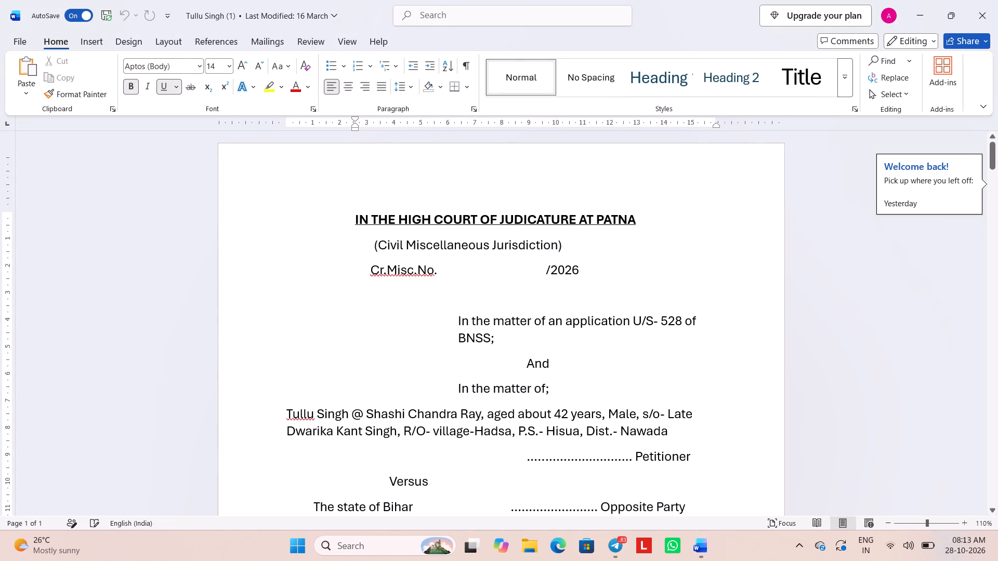
Copy the lines from "In the matter of an application U/S- 528 of BNSS;" through "In the matter of;" above the petitioner's details.
{"action": "left_click_drag", "start_coordinate": [456, 320], "coordinate": [558, 386]}
{"action": "key", "text": "ctrl+c"}
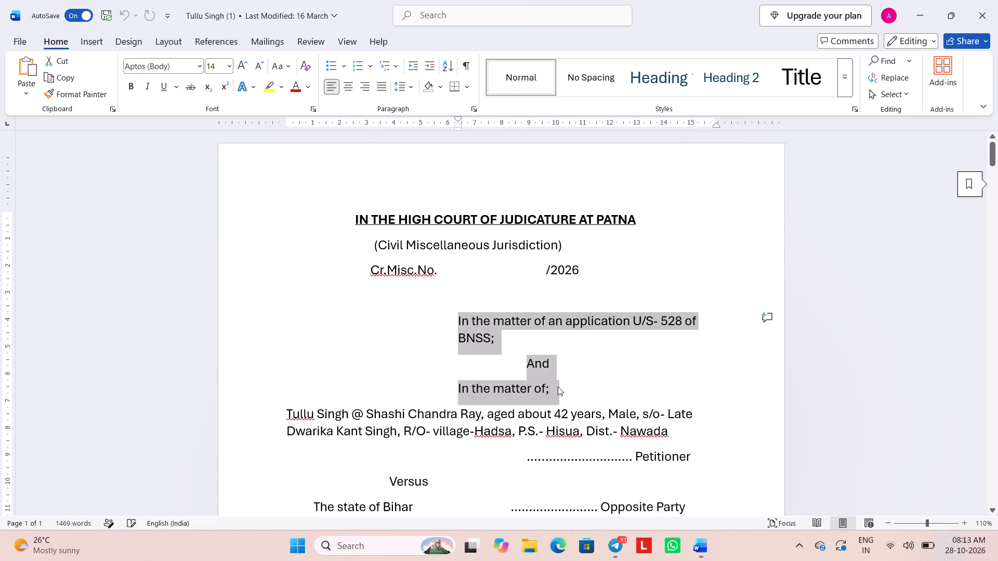
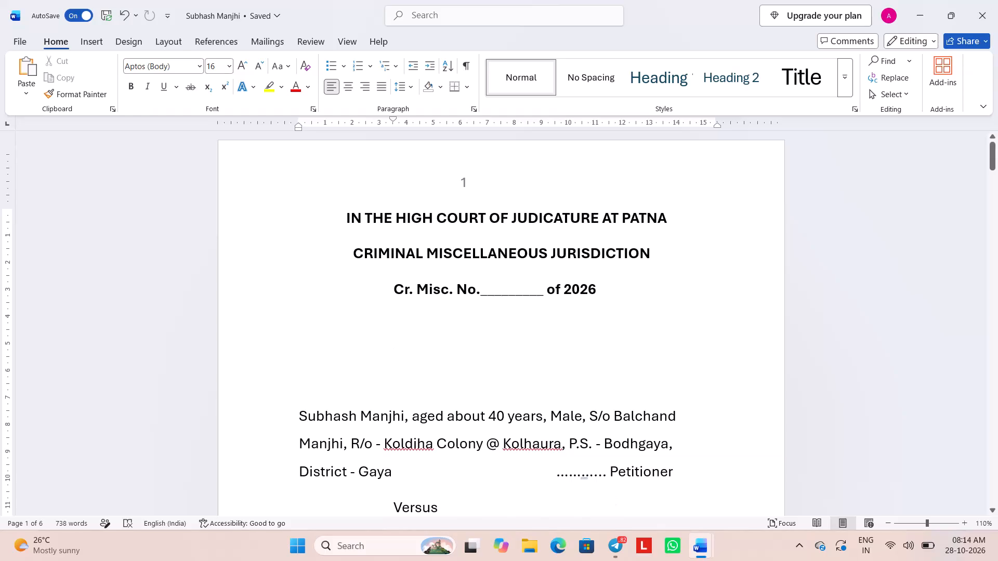
Paste the copied lines, from "In the matter of an application" through "In the matter of;", between the Cr. Misc. No. line and the petitioner's details.
{"action": "key", "text": "ctrl+v"}
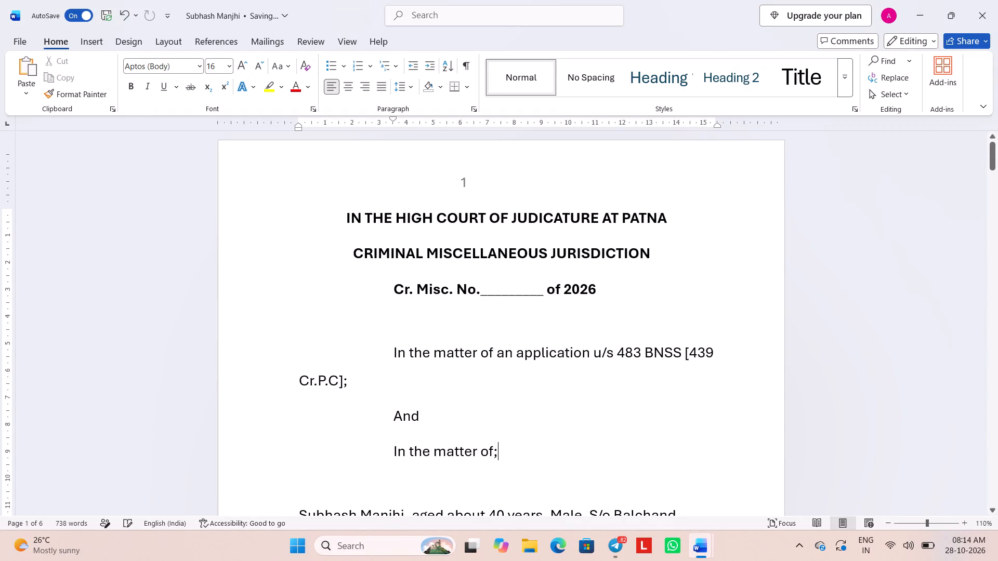
Join the three pasted lines into one paragraph separated by single spaces and remove its first-line indent.
{"action": "left_click", "coordinate": [299, 382]}
{"action": "left_click", "coordinate": [388, 423]}
{"action": "key", "text": "BackSpace"}
{"action": "key", "text": "BackSpace"}
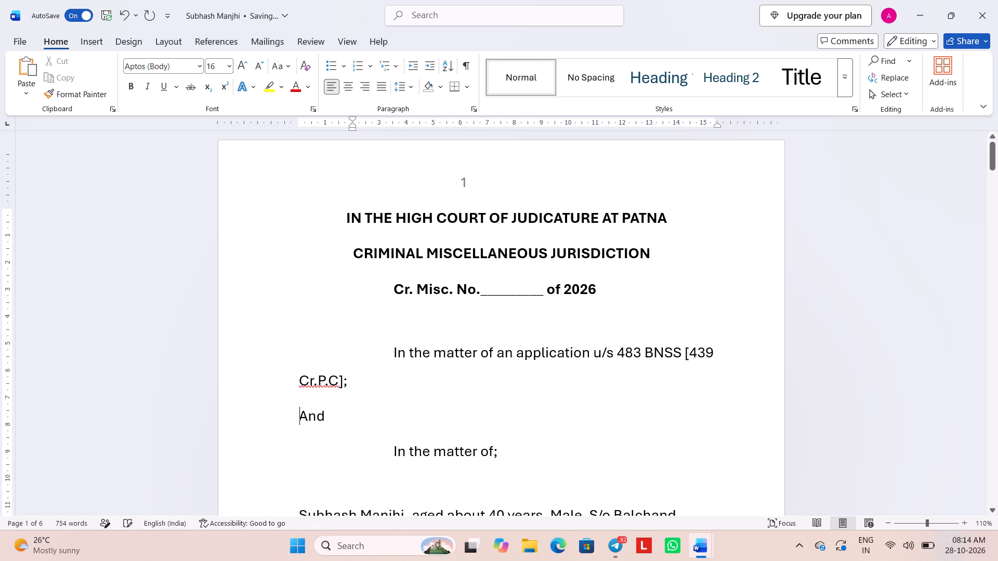
{"action": "key", "text": "BackSpace"}
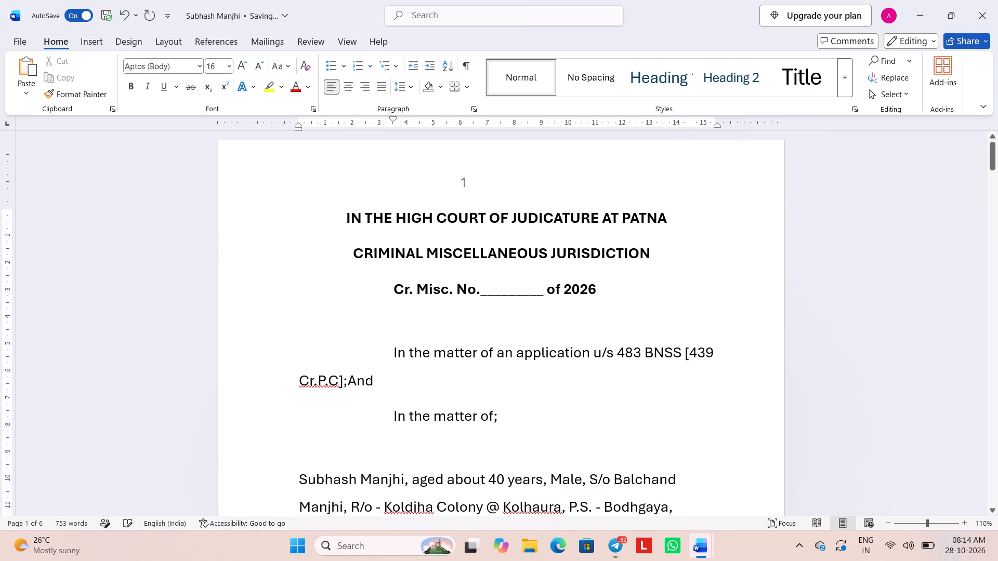
{"action": "left_click", "coordinate": [387, 426]}
{"action": "key", "text": "BackSpace"}
{"action": "key", "text": "BackSpace"}
{"action": "key", "text": "BackSpace"}
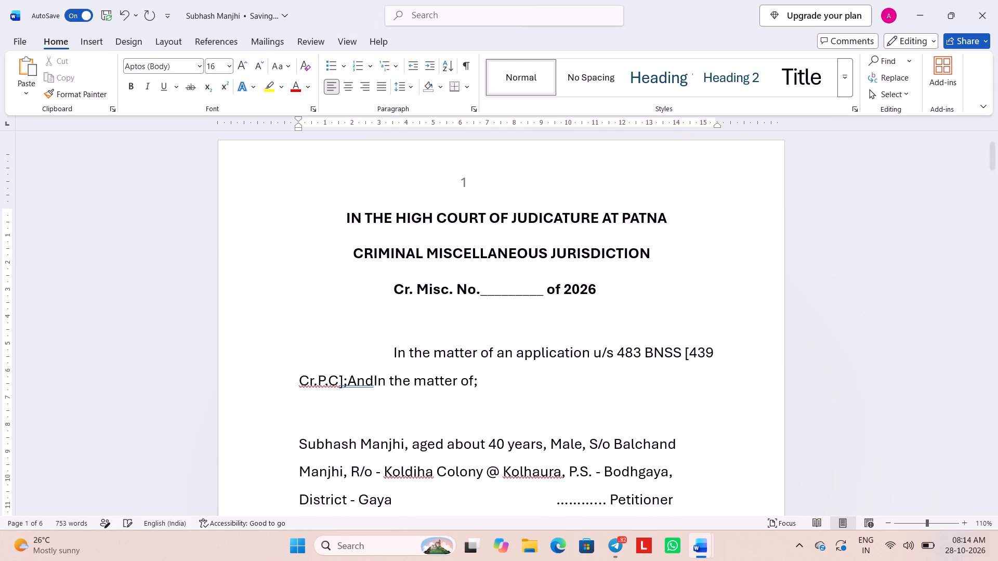
{"action": "key", "text": "space"}
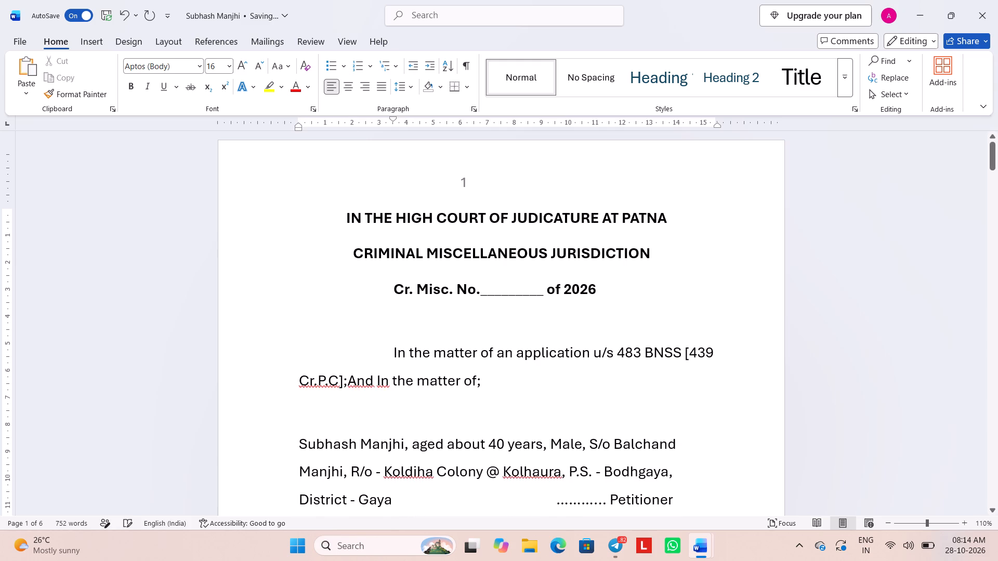
{"action": "left_click", "coordinate": [349, 384]}
{"action": "key", "text": "space"}
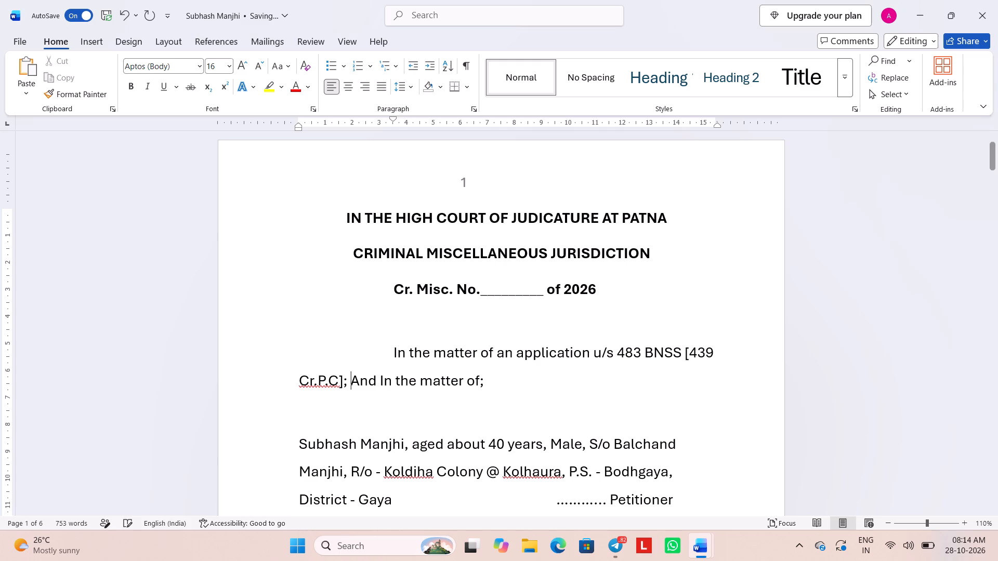
{"action": "left_click", "coordinate": [396, 366]}
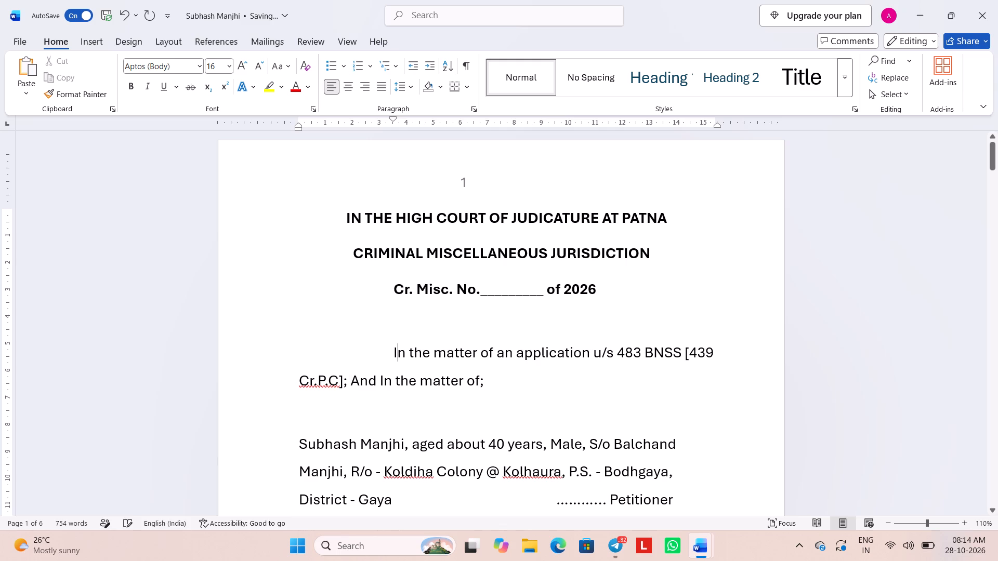
{"action": "left_click", "coordinate": [389, 358]}
{"action": "key", "text": "BackSpace"}
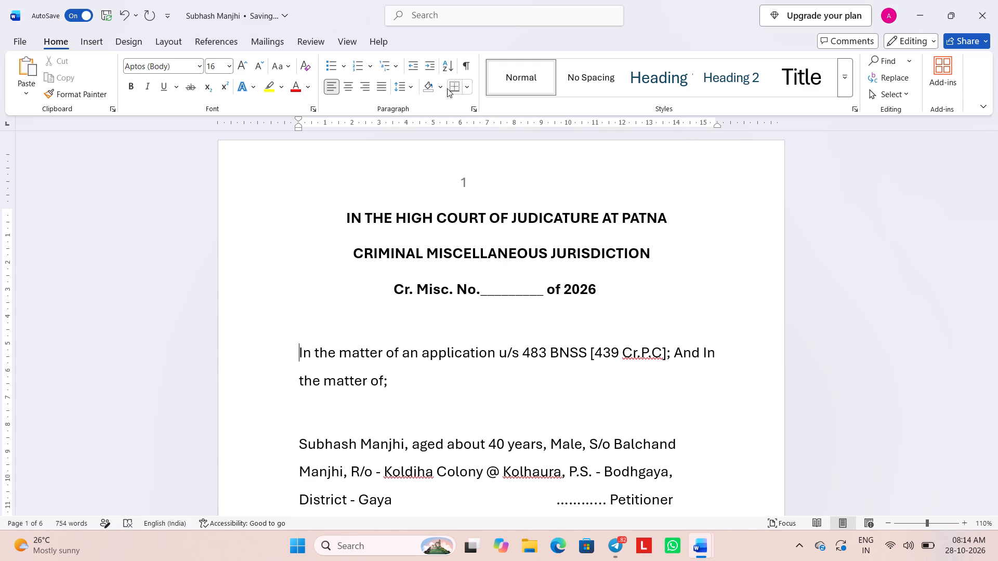
Increase the joined paragraph's left indent to about 7.6 cm.
{"action": "triple_click", "coordinate": [429, 66]}
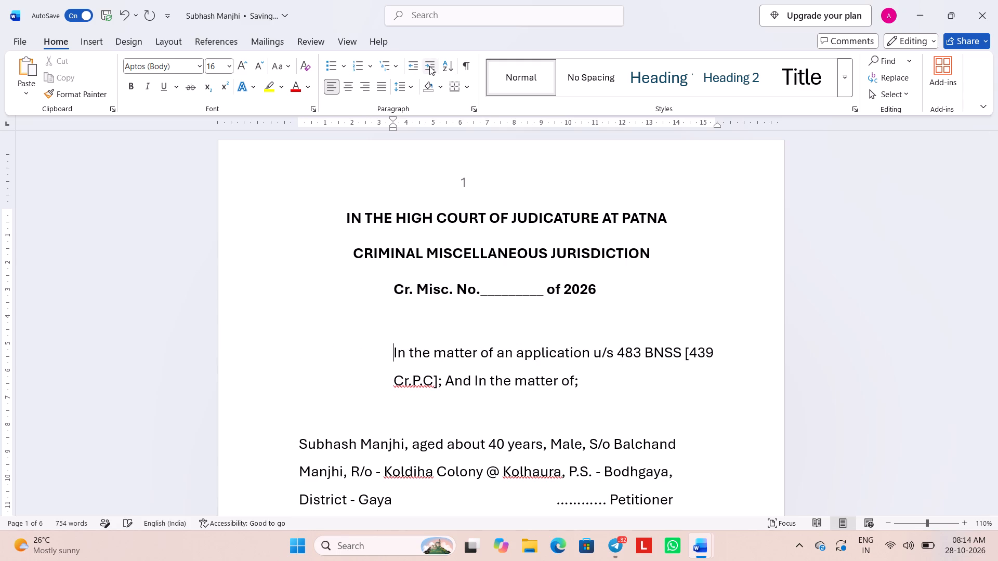
{"action": "left_click", "coordinate": [429, 66]}
{"action": "double_click", "coordinate": [429, 66]}
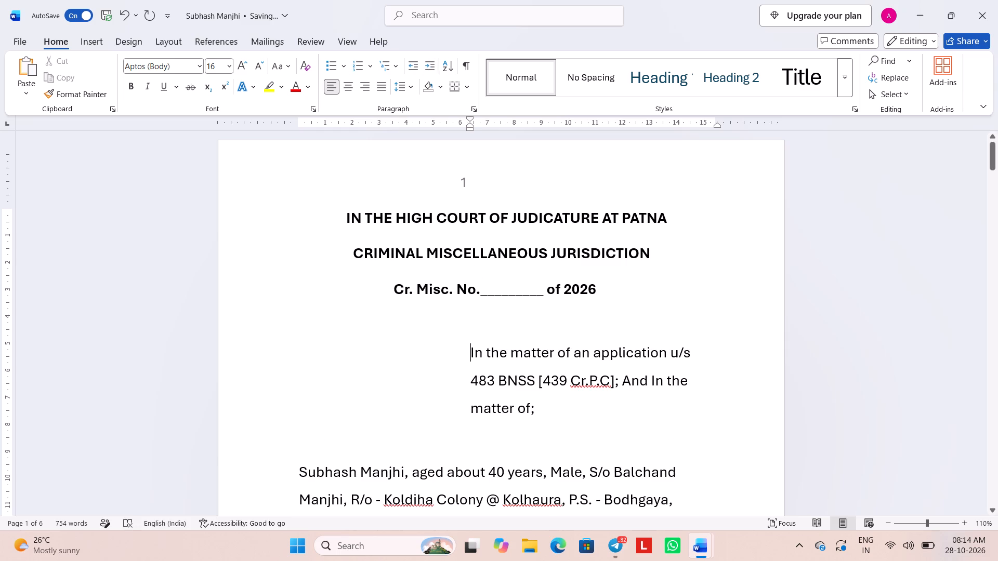
{"action": "left_click", "coordinate": [432, 69]}
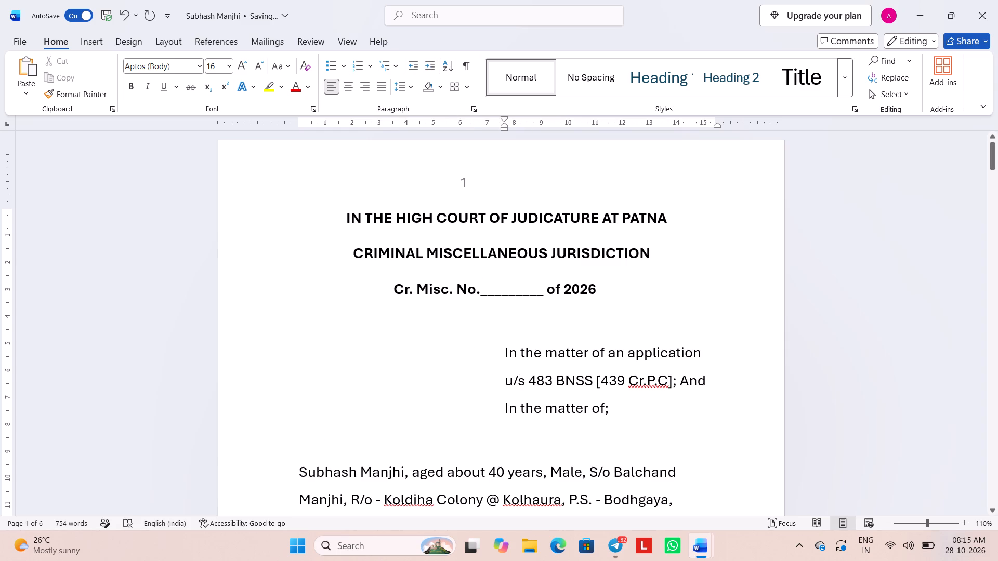
Split the indented paragraph so that "And" and "In the matter of;" each stand on their own line.
{"action": "left_click", "coordinate": [679, 384]}
{"action": "key", "text": "Return"}
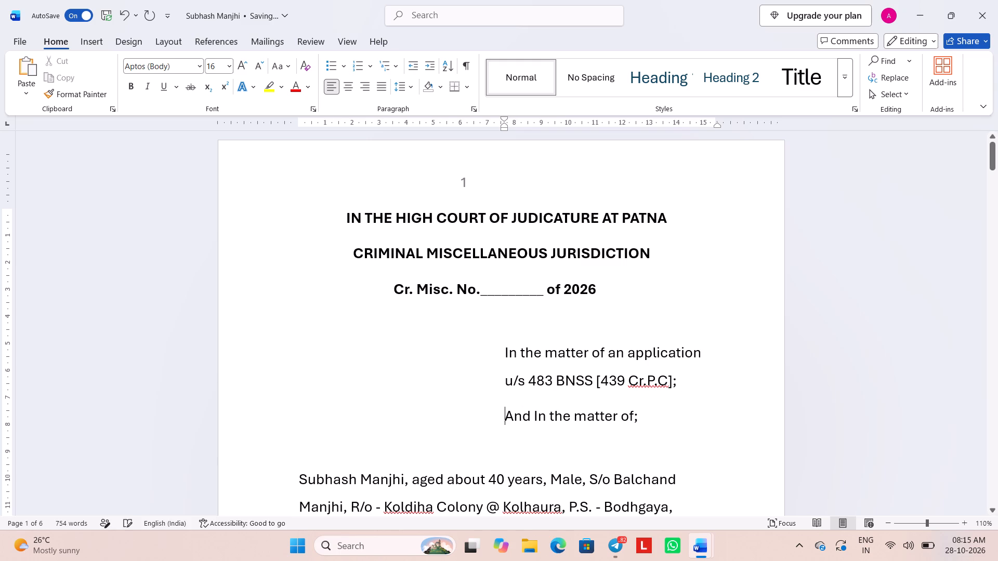
{"action": "left_click", "coordinate": [533, 420]}
{"action": "key", "text": "Return"}
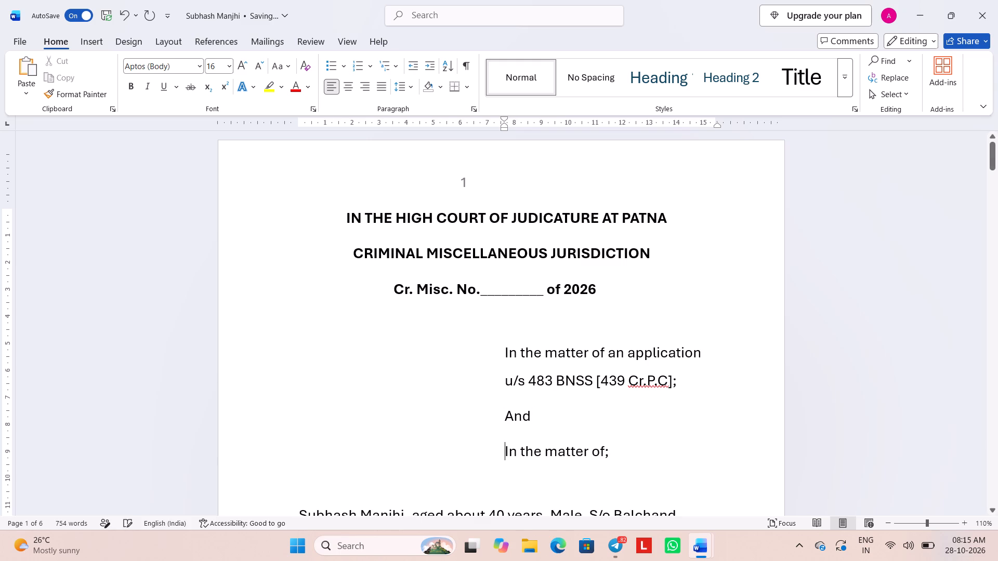
Set line spacing to 1.0 for the "And" line and the "In the matter of an application" paragraph.
{"action": "scroll", "coordinate": [543, 460], "scroll_direction": "down", "scroll_amount": 1}
{"action": "left_click", "coordinate": [535, 359]}
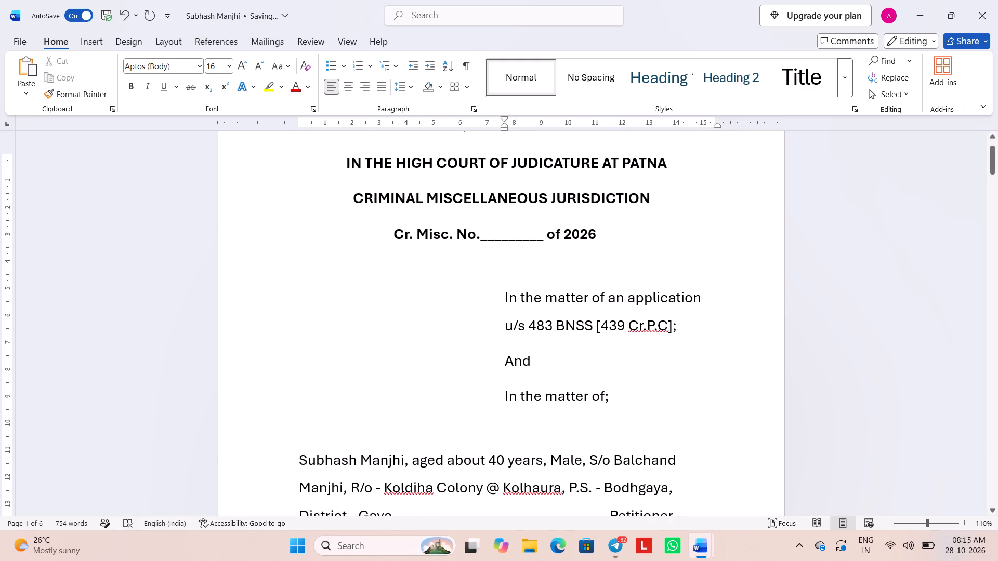
{"action": "left_click", "coordinate": [395, 83]}
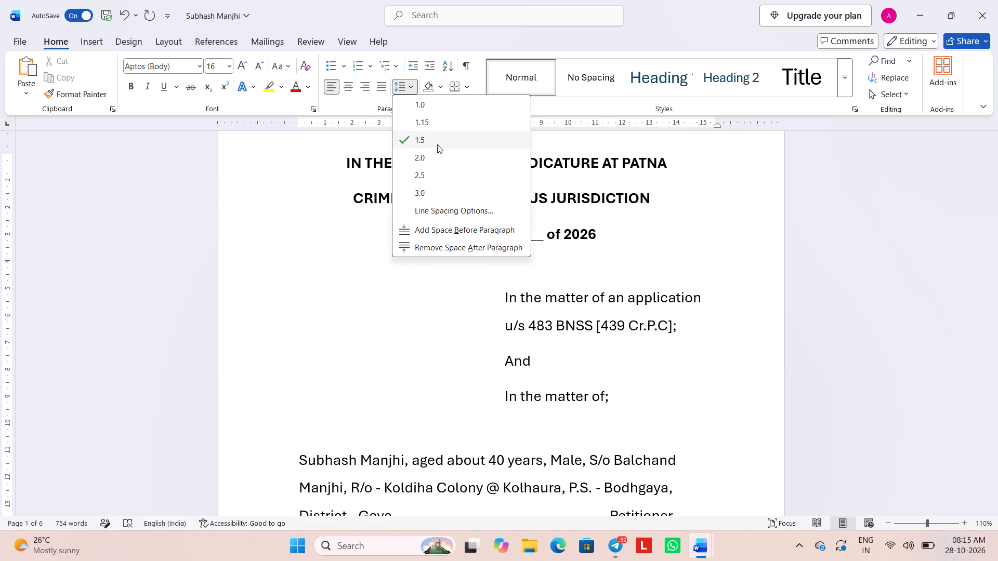
{"action": "left_click", "coordinate": [453, 106]}
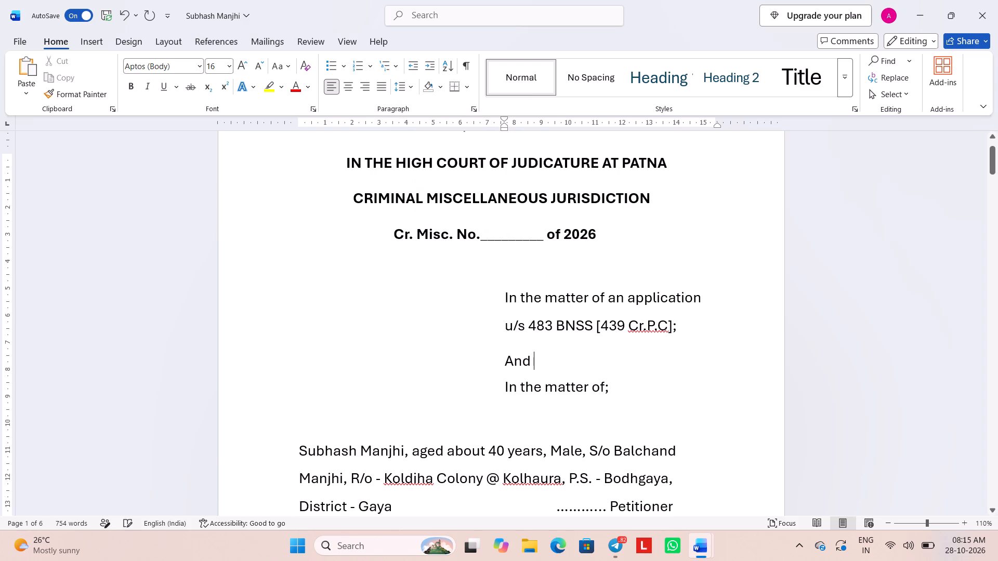
{"action": "left_click", "coordinate": [711, 337]}
{"action": "left_click", "coordinate": [398, 85]}
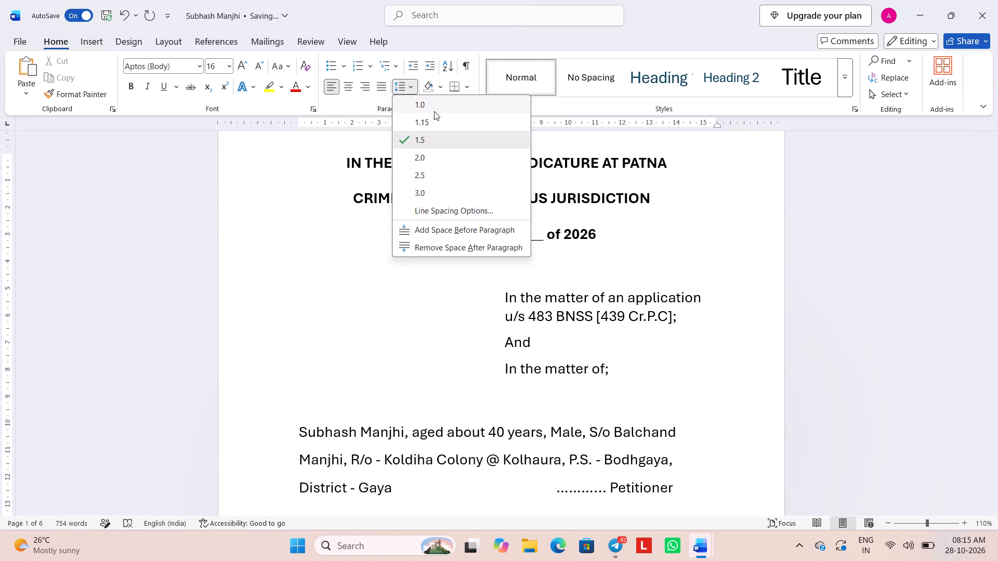
{"action": "left_click", "coordinate": [435, 110]}
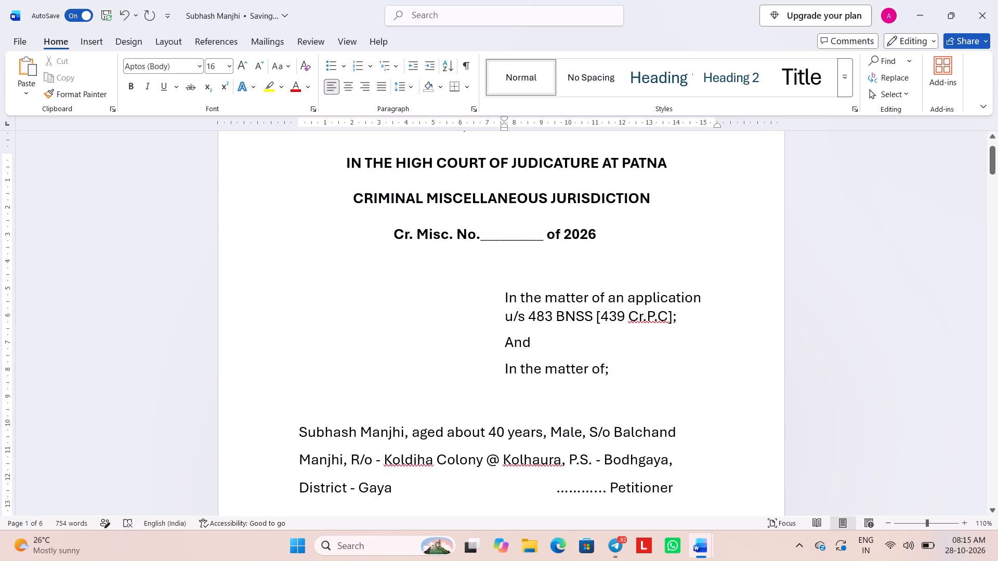
Remove the blank lines above and below the indented block, keeping the petitioner's details as a separate full-width paragraph.
{"action": "left_click", "coordinate": [551, 275]}
{"action": "key", "text": "BackSpace"}
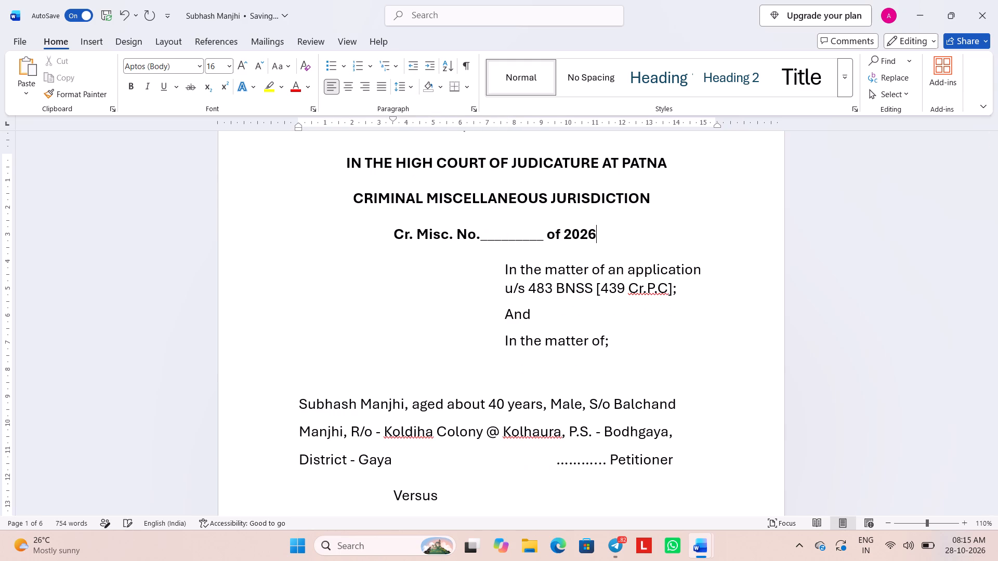
{"action": "left_click", "coordinate": [611, 365]}
{"action": "key", "text": "Delete"}
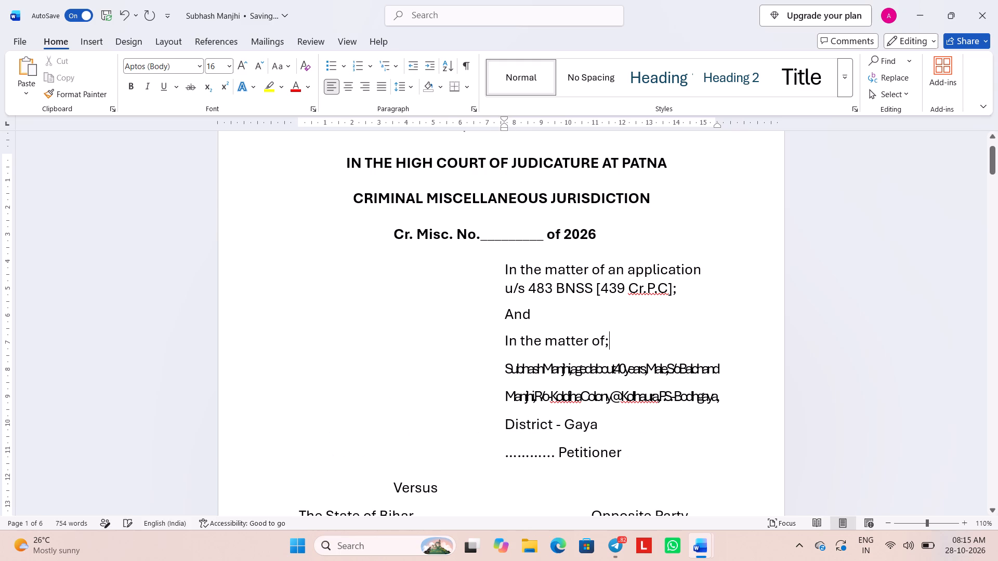
{"action": "key", "text": "Delete"}
{"action": "key", "text": "Return"}
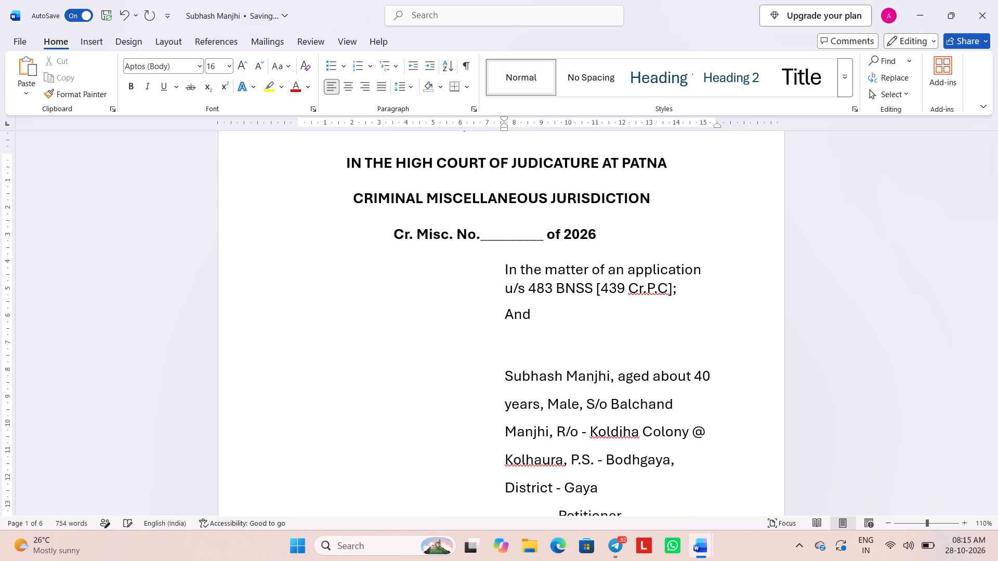
{"action": "key", "text": "BackSpace"}
{"action": "key", "text": "BackSpace"}
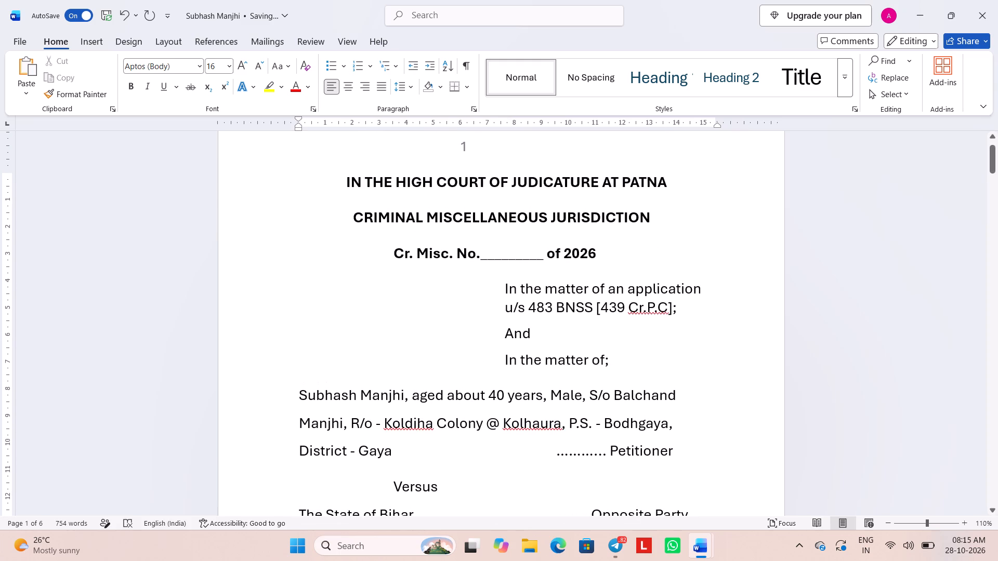
Copy "an application u/s 483 BNSS [439 Cr.P.C]" into the Particulars cell of index row 1 and capitalise its first word as "An".
{"action": "left_click_drag", "start_coordinate": [608, 286], "coordinate": [671, 319]}
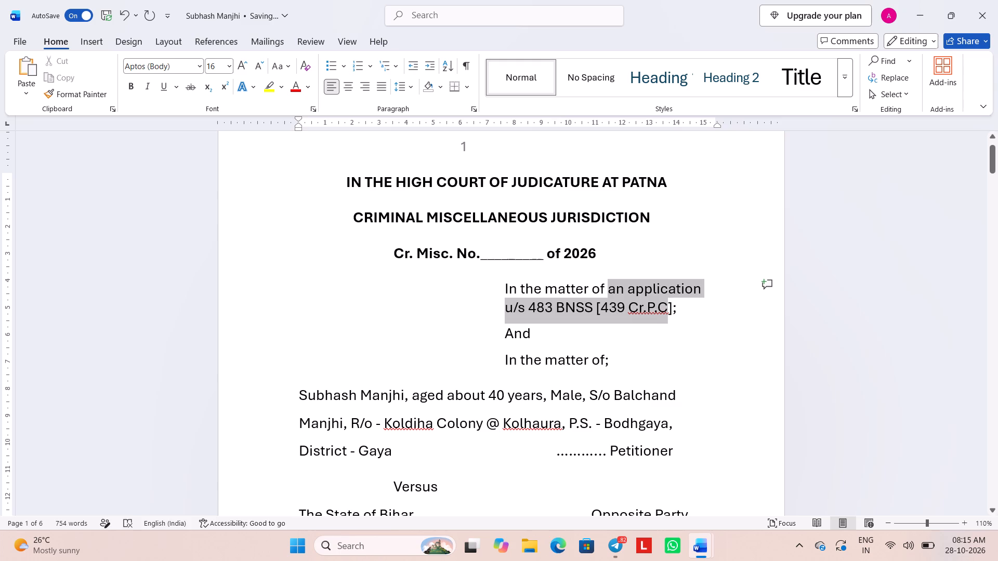
{"action": "left_click_drag", "start_coordinate": [671, 319], "coordinate": [672, 317]}
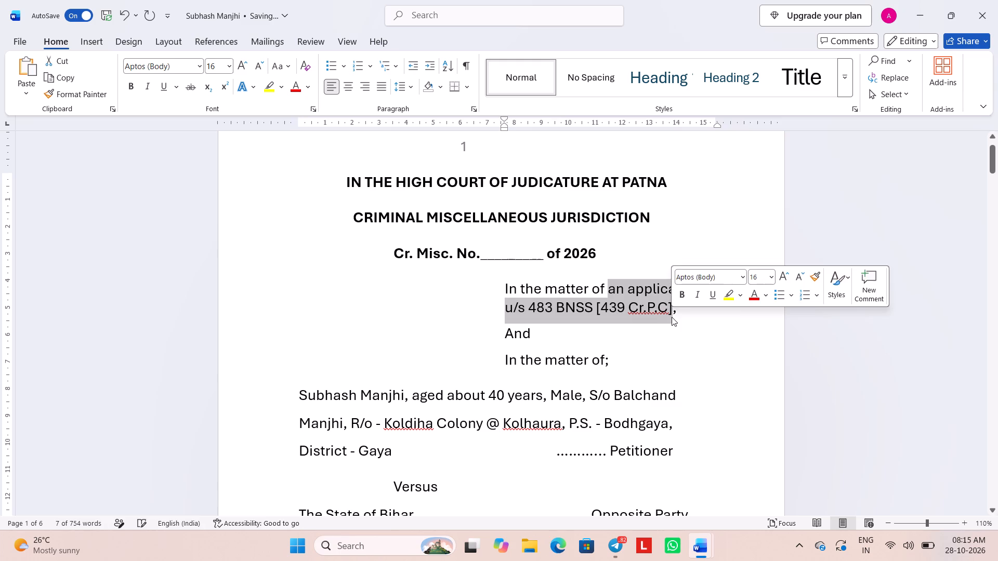
{"action": "key", "text": "ctrl+c"}
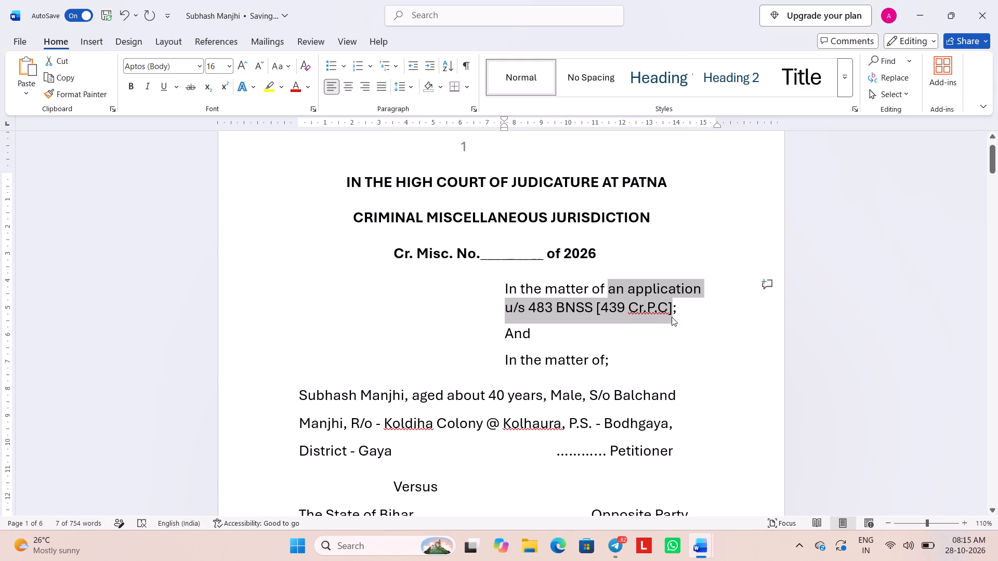
{"action": "scroll", "coordinate": [672, 317], "scroll_direction": "down", "scroll_amount": 20}
{"action": "scroll", "coordinate": [672, 317], "scroll_direction": "down", "scroll_amount": 1}
{"action": "scroll", "coordinate": [672, 317], "scroll_direction": "up", "scroll_amount": 1}
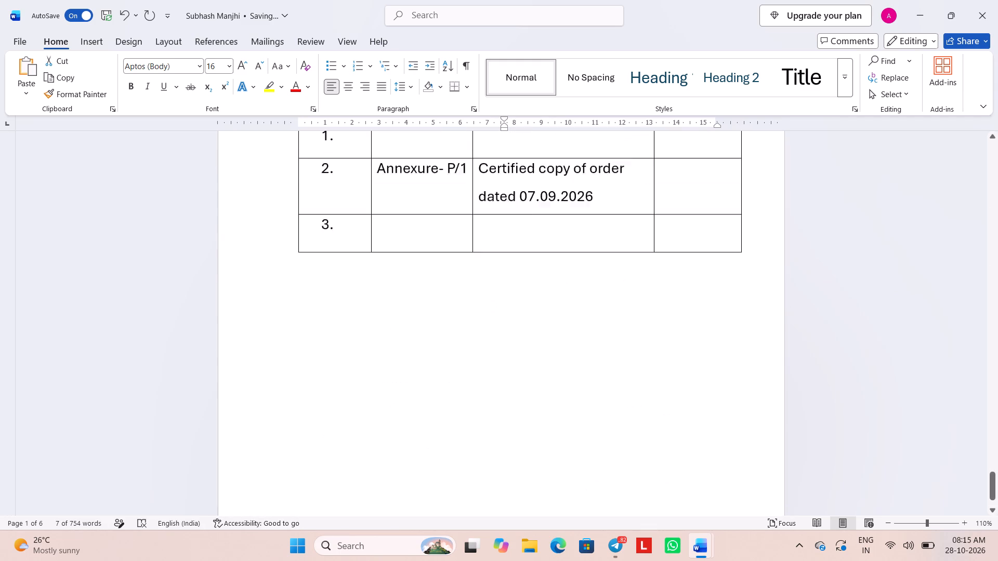
{"action": "scroll", "coordinate": [672, 317], "scroll_direction": "up", "scroll_amount": 1}
{"action": "left_click", "coordinate": [581, 206]}
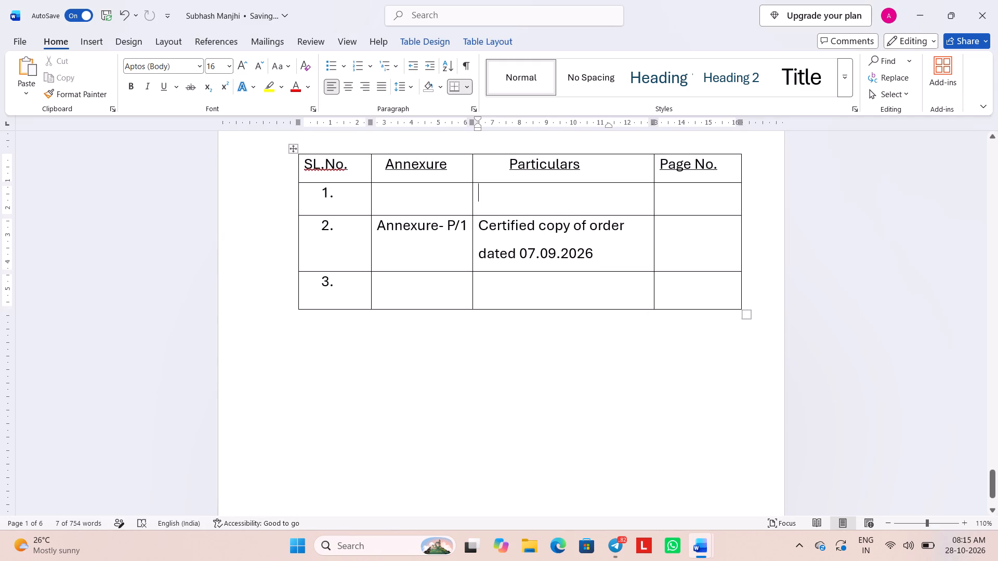
{"action": "key", "text": "ctrl+v"}
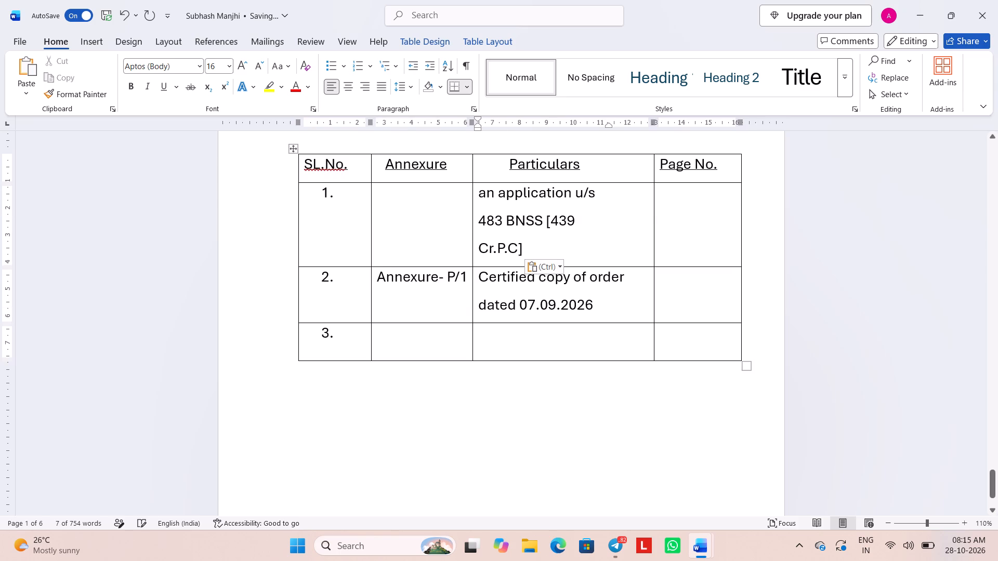
{"action": "left_click", "coordinate": [486, 192]}
{"action": "key", "text": "BackSpace"}
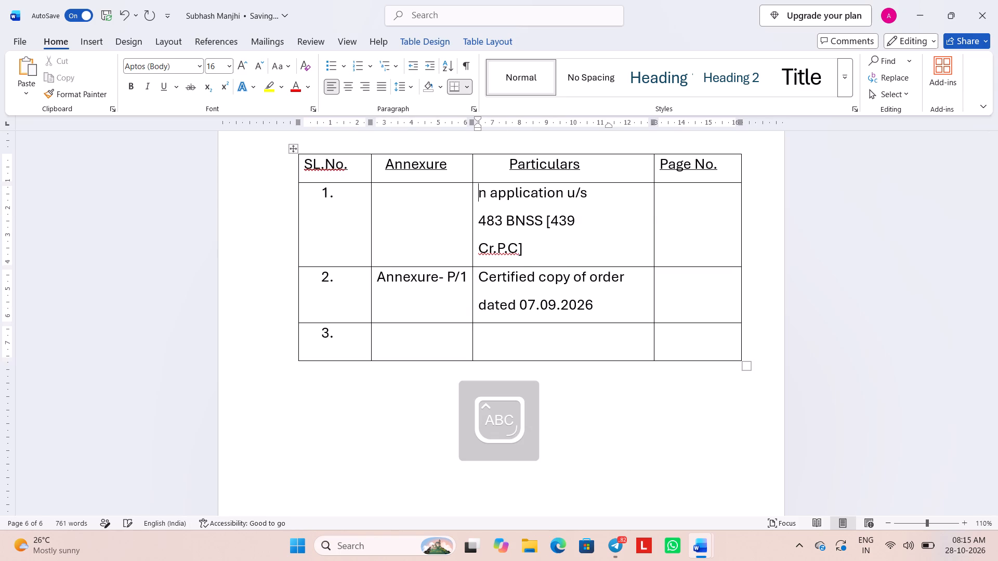
{"action": "key", "text": "a"}
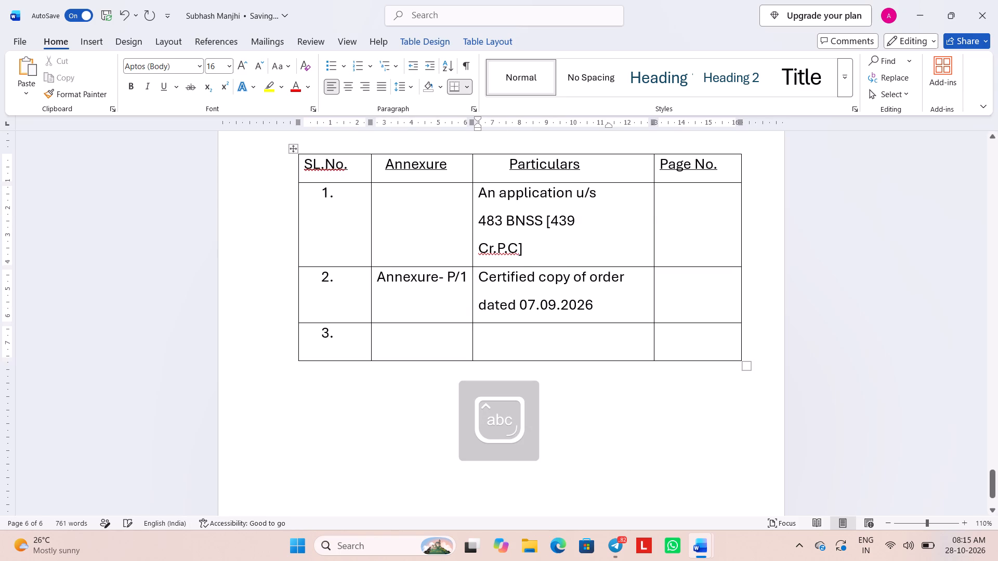
Widen the text area of row 1's Particulars cell by moving its right indent to near the column's edge.
{"action": "left_click", "coordinate": [582, 246]}
{"action": "left_click_drag", "start_coordinate": [607, 125], "coordinate": [644, 129]}
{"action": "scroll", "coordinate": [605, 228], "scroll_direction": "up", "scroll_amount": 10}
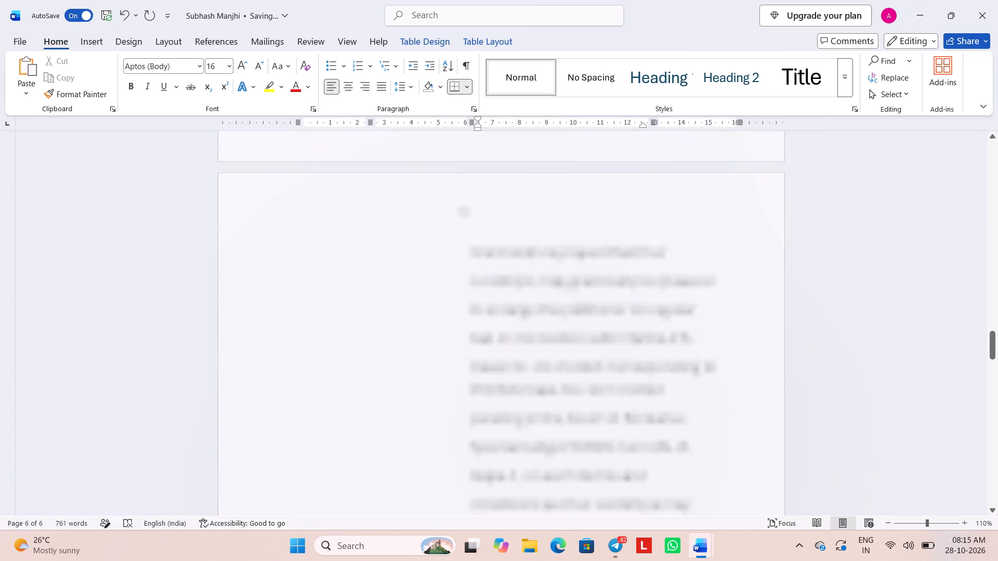
Set line spacing to 1.15 for the indented block from "In the matter of an application" through "In the matter of;" on page 1.
{"action": "scroll", "coordinate": [605, 228], "scroll_direction": "up", "scroll_amount": 20}
{"action": "scroll", "coordinate": [605, 228], "scroll_direction": "up", "scroll_amount": 9}
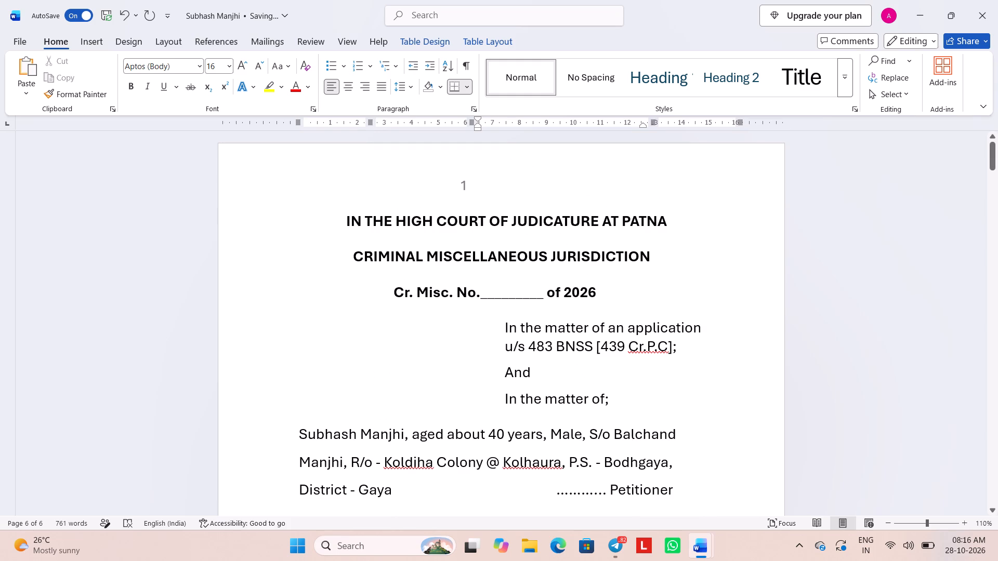
{"action": "left_click", "coordinate": [728, 351]}
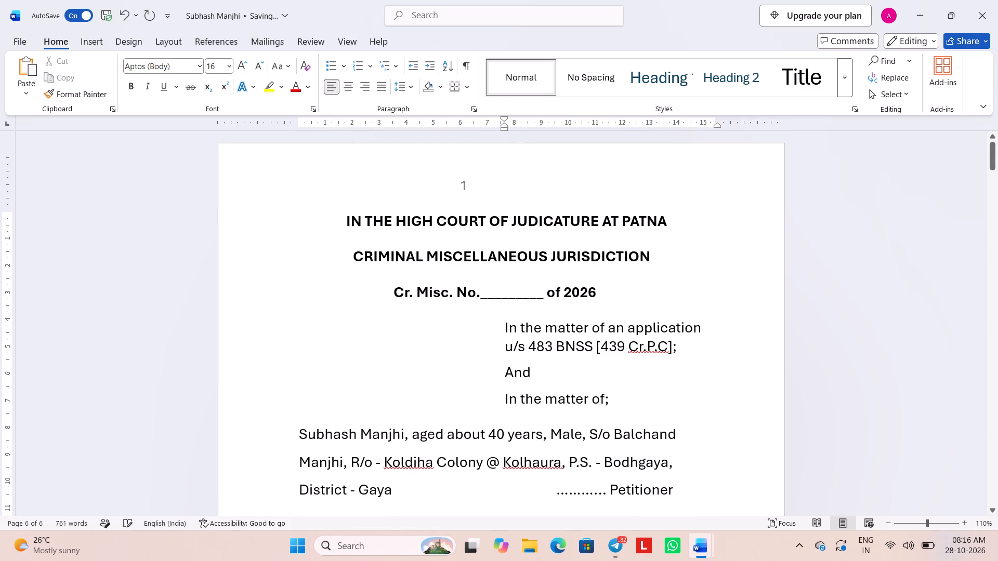
{"action": "left_click_drag", "start_coordinate": [680, 401], "coordinate": [513, 328]}
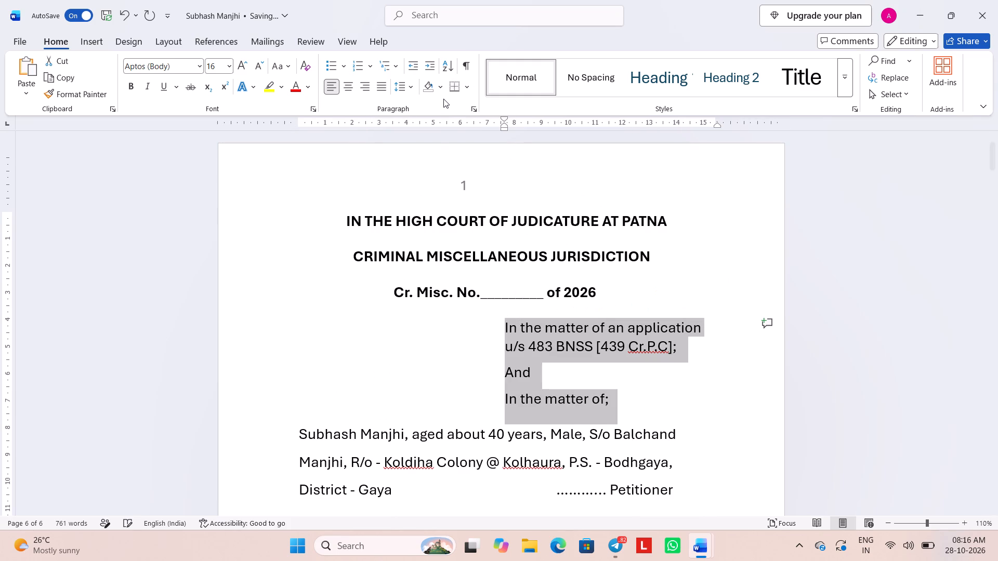
{"action": "left_click", "coordinate": [409, 89]}
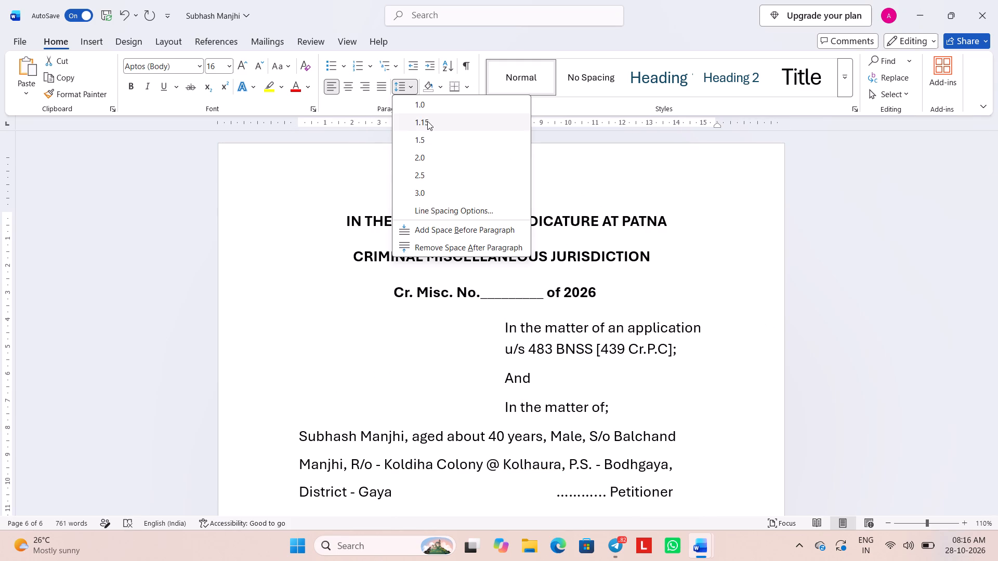
{"action": "left_click", "coordinate": [427, 121]}
{"action": "left_click", "coordinate": [597, 314]}
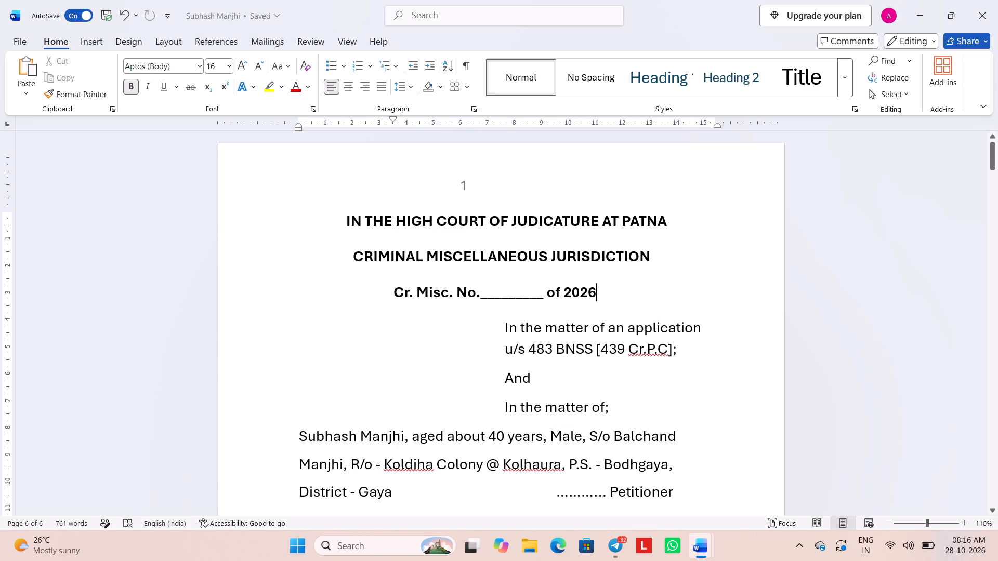
Add "& 484" after "483" in page 1's application line, so the section reference reads "u/s 483 & 484 BNSS".
{"action": "left_click", "coordinate": [551, 348]}
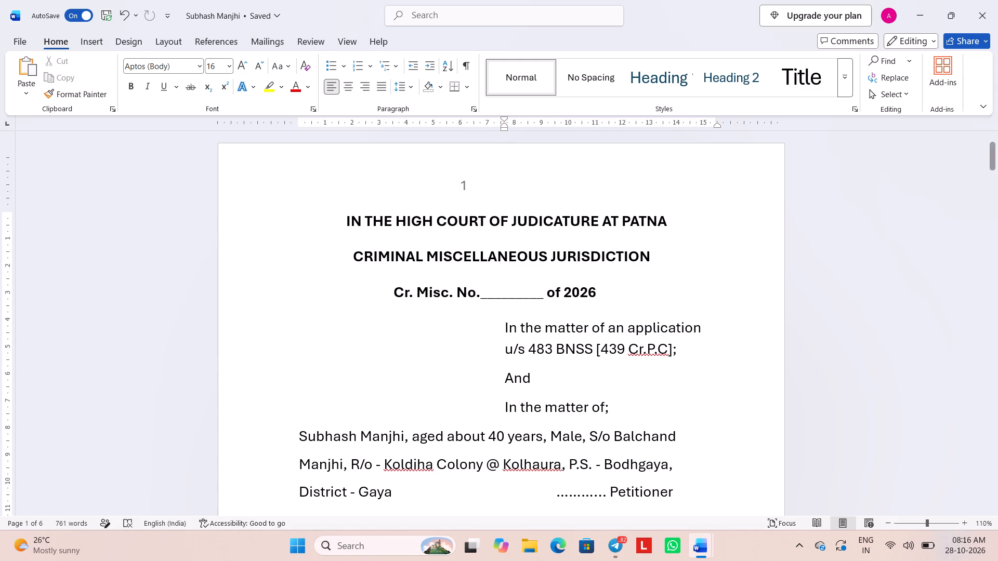
{"action": "key", "text": "shift+ampersand"}
{"action": "key", "text": "space"}
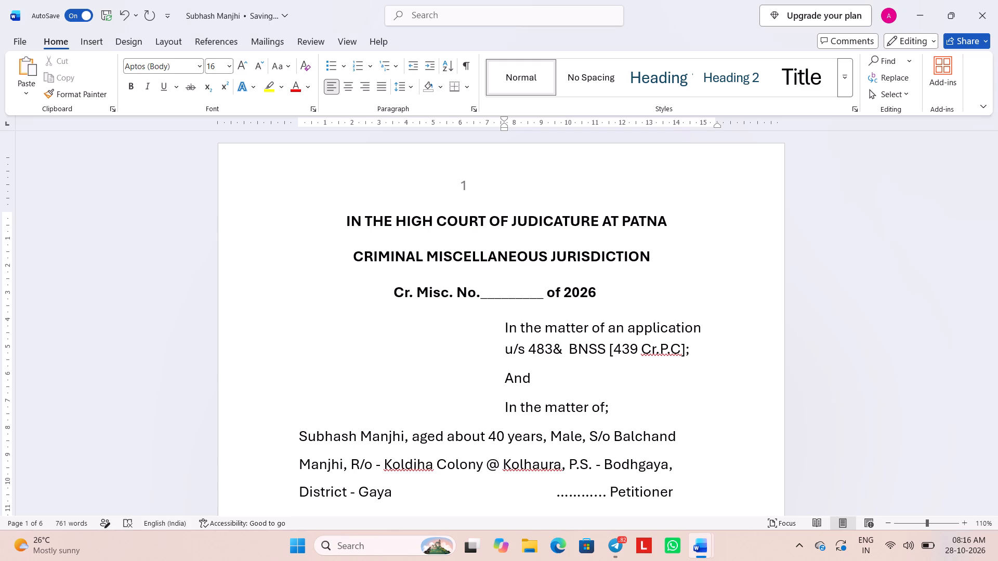
{"action": "key", "text": "4"}
{"action": "type", "text": "84"}
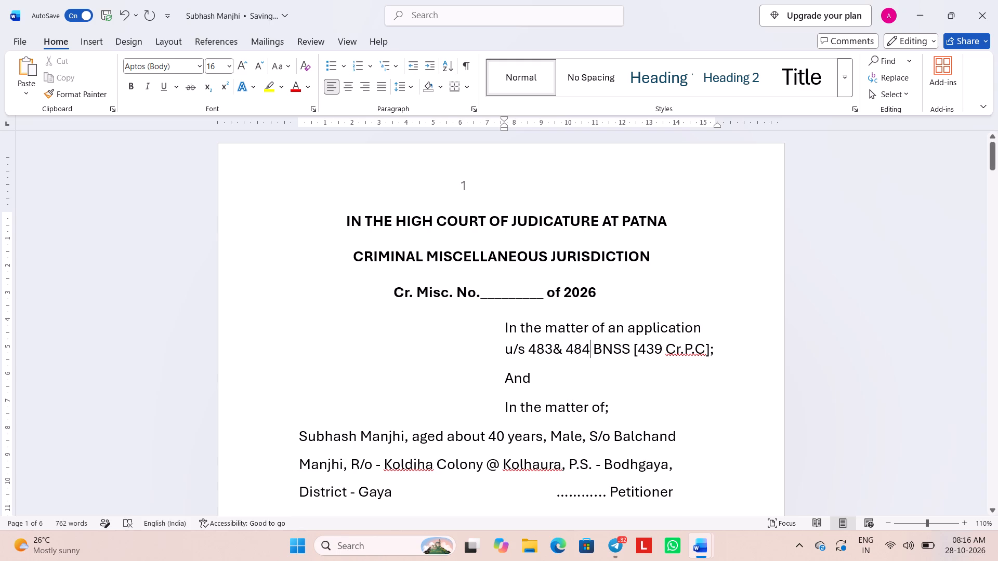
{"action": "left_click", "coordinate": [553, 351]}
{"action": "key", "text": "space"}
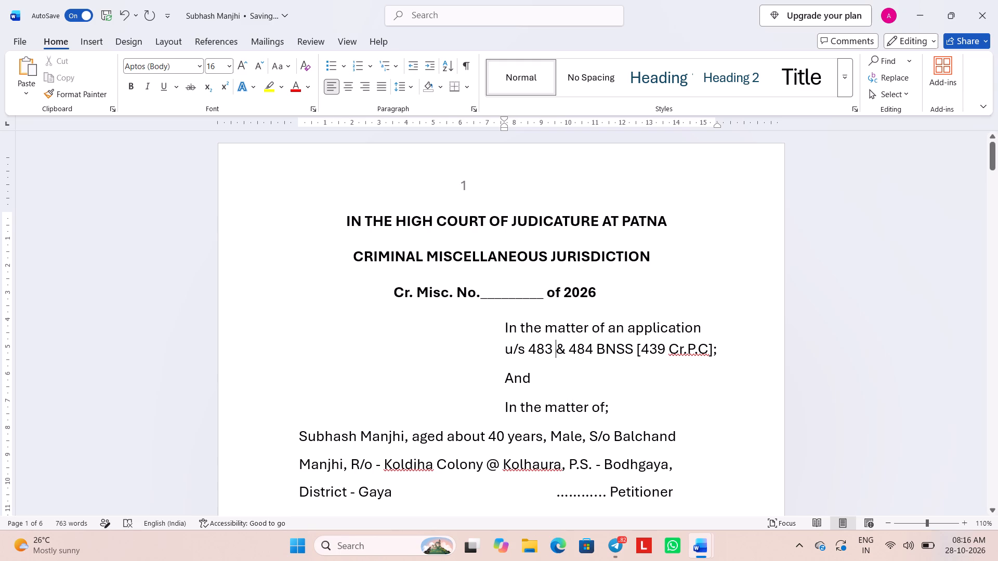
Add "& 440" after "439" in the bracketed reference, with spaces around the ampersand, so it reads "[439 & 440 Cr.P.C]".
{"action": "left_click", "coordinate": [664, 348]}
{"action": "key", "text": "shift+ampersand"}
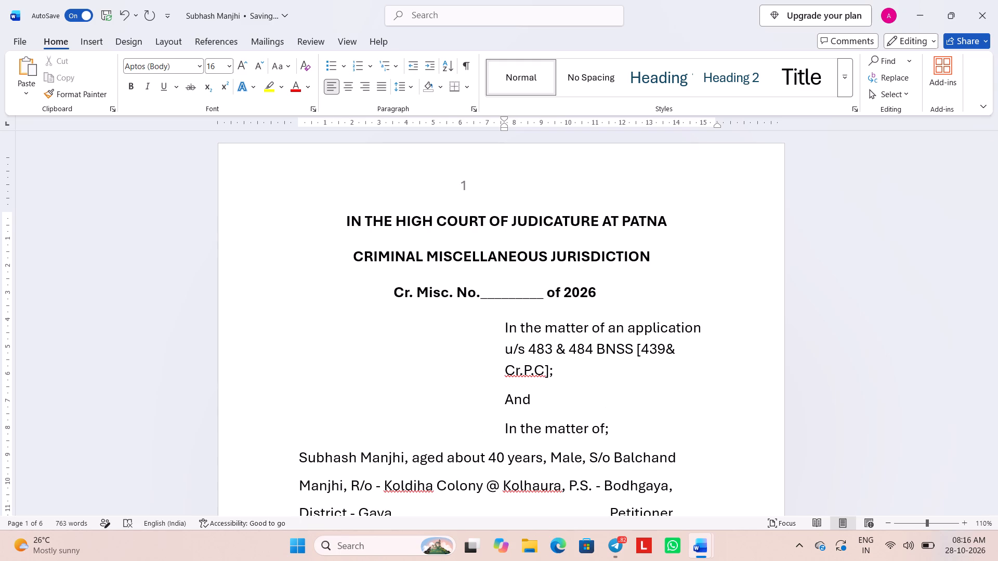
{"action": "key", "text": "4"}
{"action": "type", "text": "40"}
{"action": "left_click", "coordinate": [662, 346]}
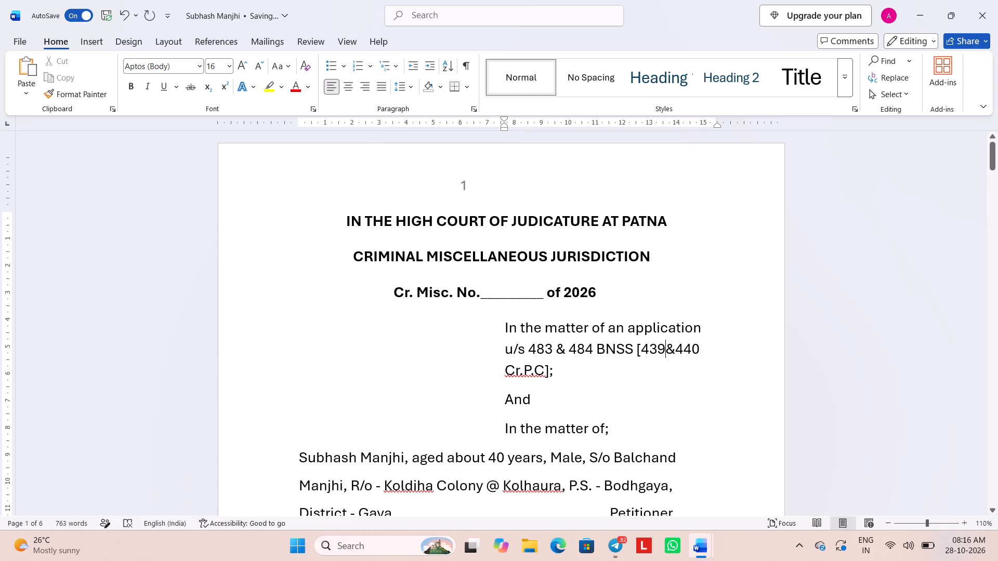
{"action": "key", "text": "space"}
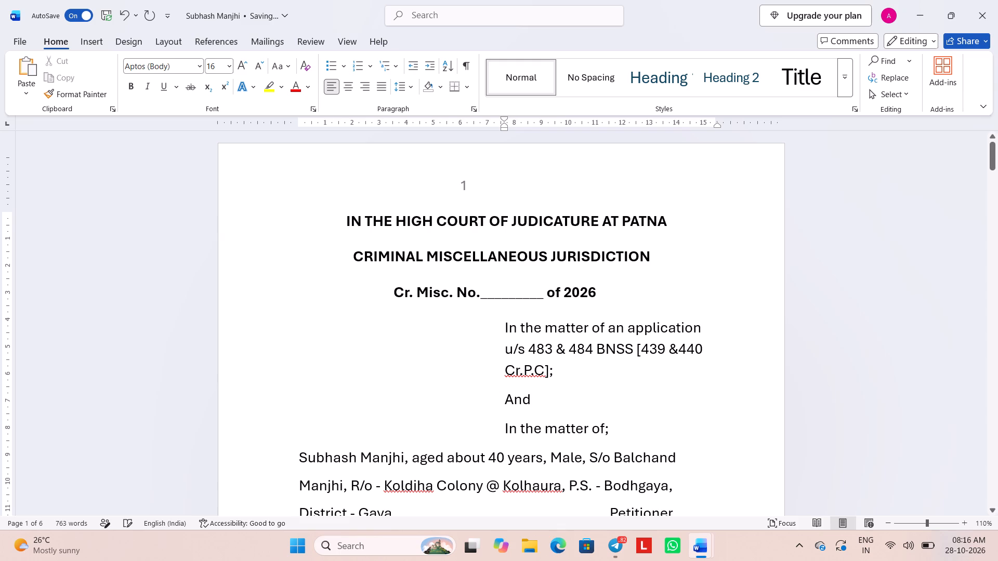
{"action": "left_click", "coordinate": [677, 348]}
{"action": "key", "text": "space"}
Delete the text "Arising out of:" above the Mahila P.S. Case No. line on page 1, keeping its line blank.
{"action": "scroll", "coordinate": [619, 376], "scroll_direction": "down", "scroll_amount": 1}
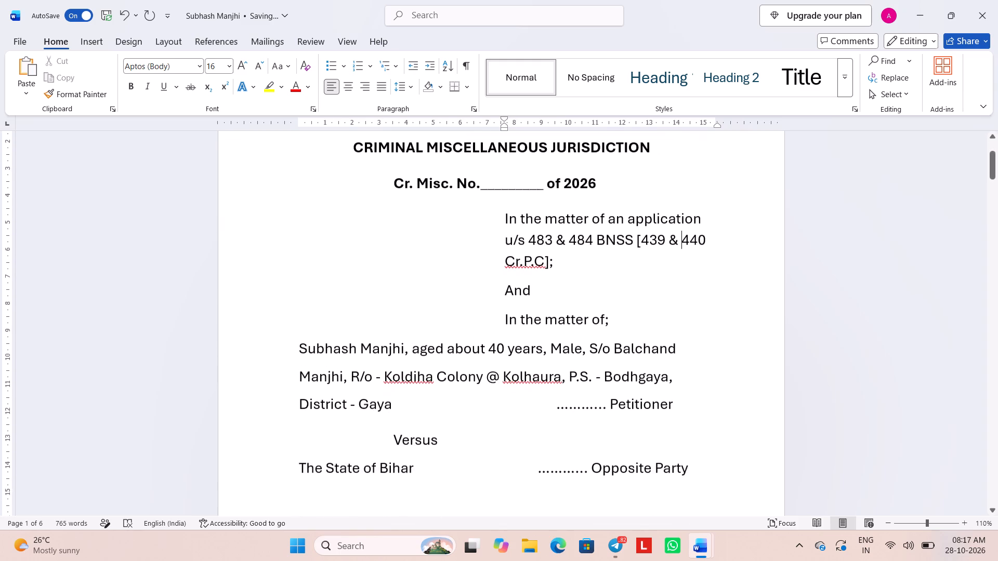
{"action": "scroll", "coordinate": [619, 376], "scroll_direction": "down", "scroll_amount": 3}
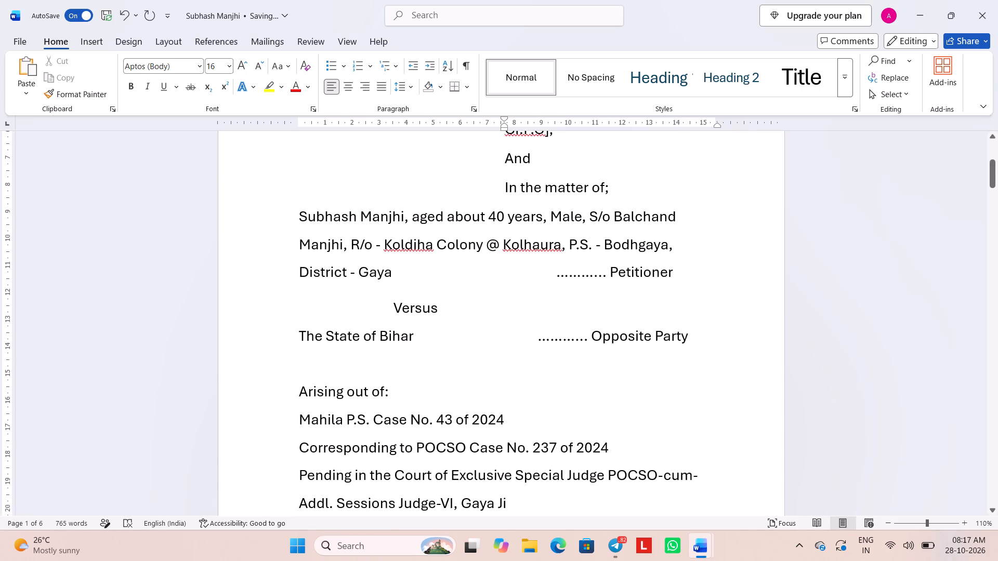
{"action": "scroll", "coordinate": [619, 376], "scroll_direction": "down", "scroll_amount": 1}
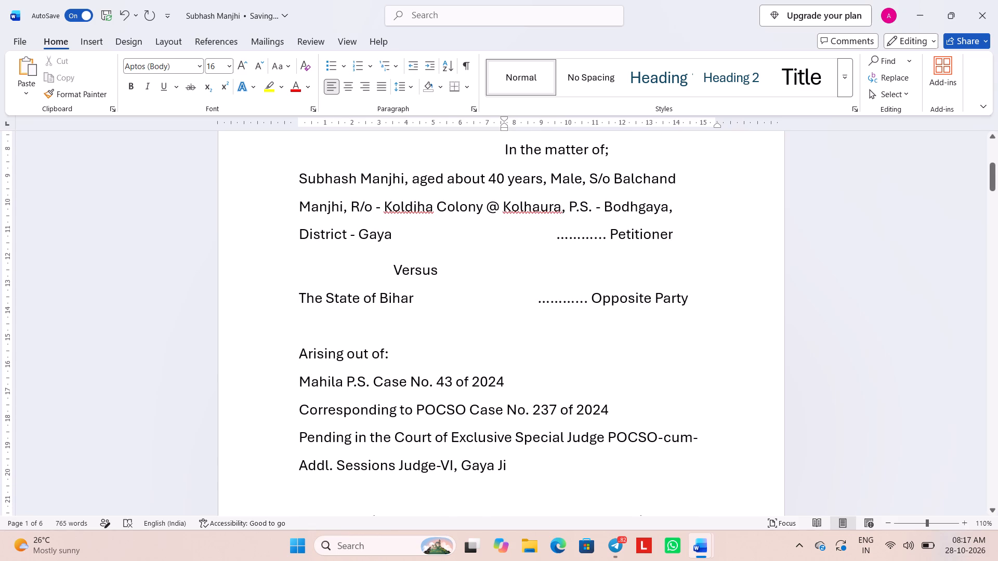
{"action": "scroll", "coordinate": [432, 377], "scroll_direction": "down", "scroll_amount": 2}
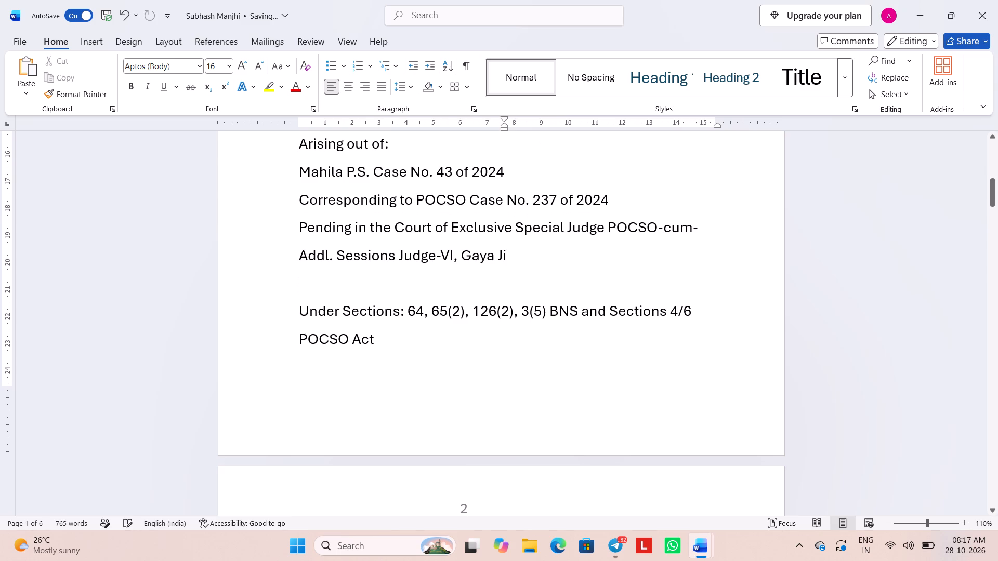
{"action": "scroll", "coordinate": [432, 377], "scroll_direction": "up", "scroll_amount": 1}
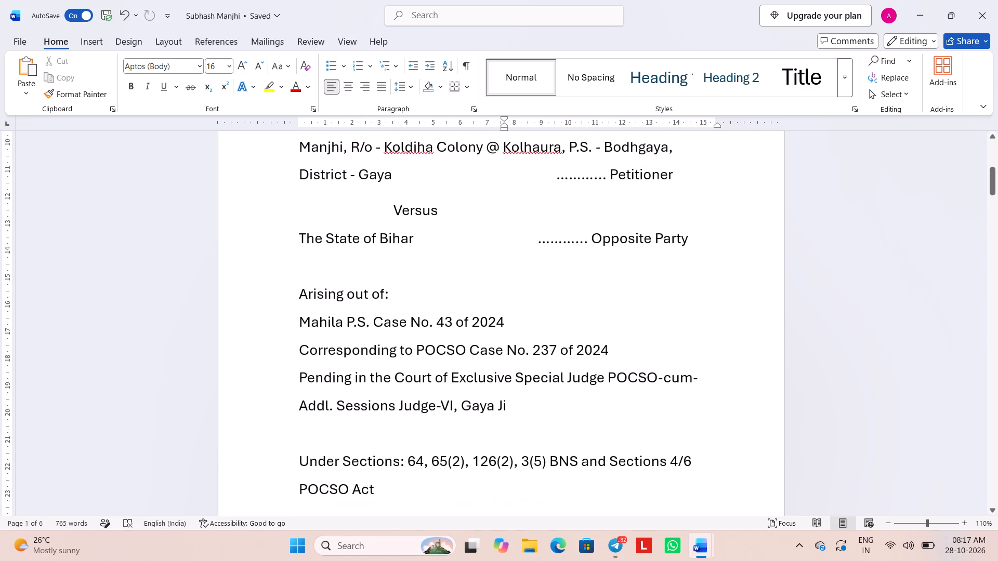
{"action": "scroll", "coordinate": [432, 377], "scroll_direction": "down", "scroll_amount": 1}
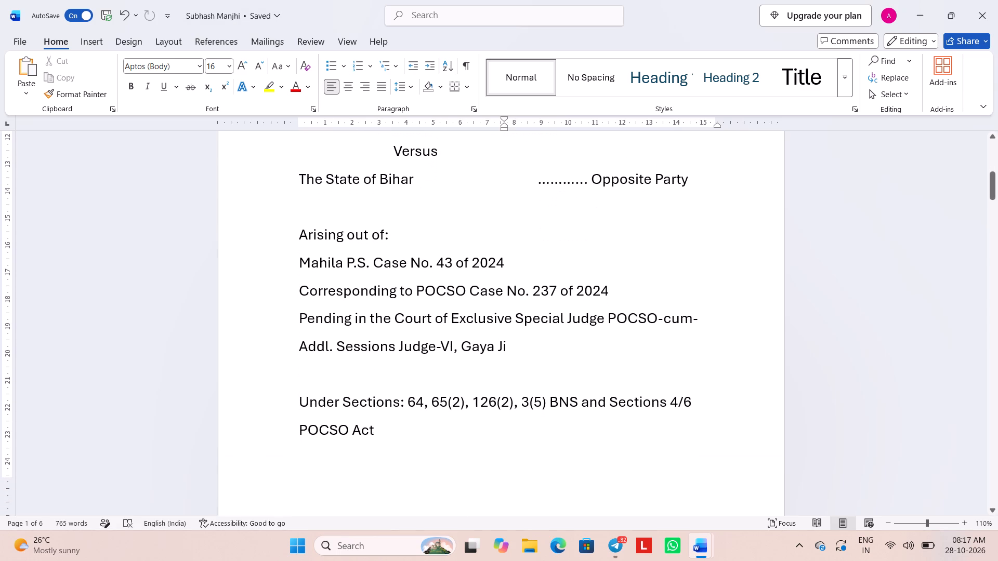
{"action": "left_click", "coordinate": [298, 234]}
{"action": "key", "text": "Delete"}
{"action": "key", "text": "Delete"}
{"action": "key", "text": "Delete"}
{"action": "key", "text": "Delete"}
{"action": "key", "text": "Delete"}
{"action": "key", "text": "Delete"}
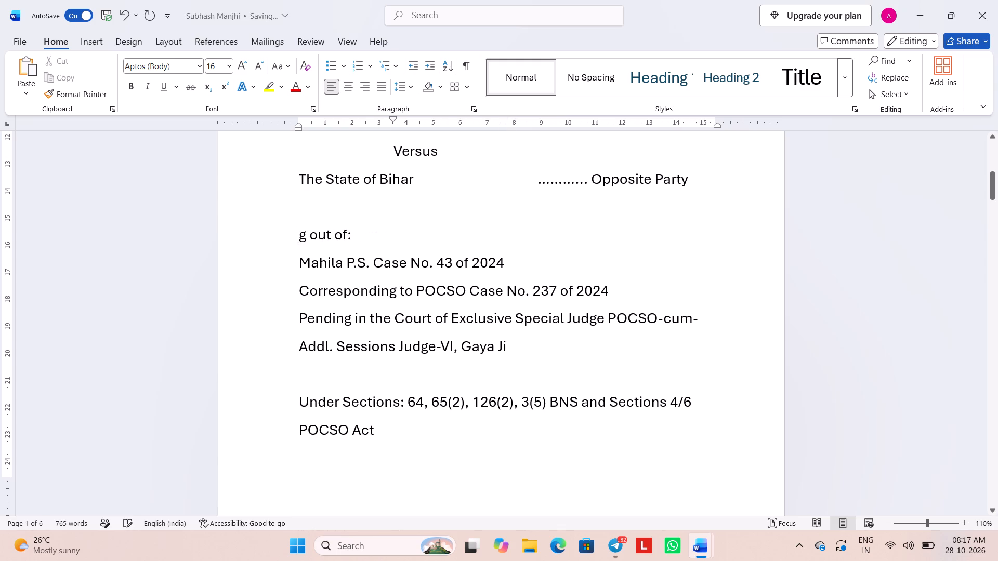
{"action": "key", "text": "Delete"}
{"action": "key", "text": "Delete"}
{"action": "key", "text": "Delete"}
{"action": "key", "text": "Delete"}
{"action": "key", "text": "Delete"}
{"action": "key", "text": "Delete"}
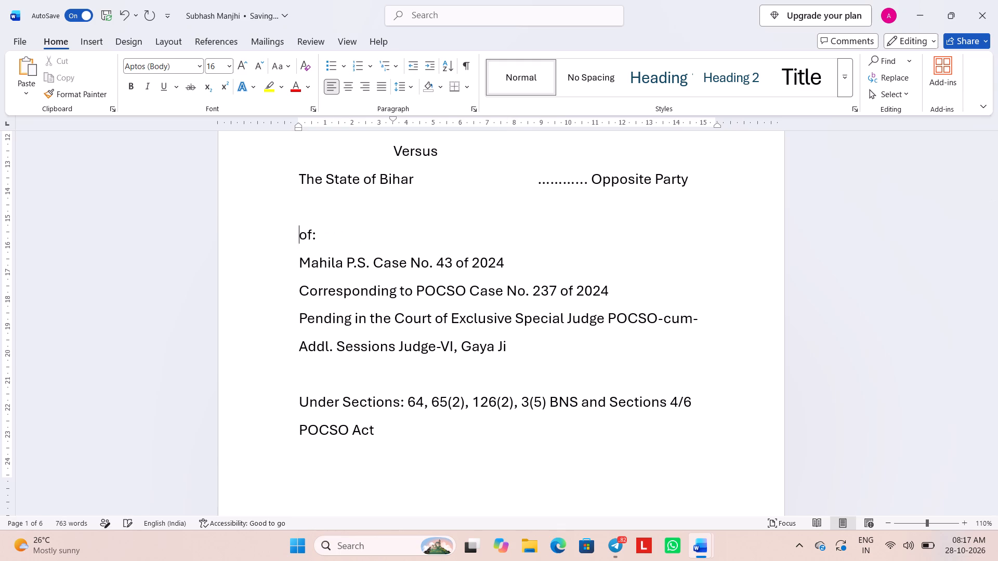
{"action": "key", "text": "Delete"}
{"action": "key", "text": "Delete"}
{"action": "key", "text": "Delete"}
Enter "To," on the blank line directly below "The State of Bihar" on page 1.
{"action": "scroll", "coordinate": [298, 234], "scroll_direction": "down", "scroll_amount": 1}
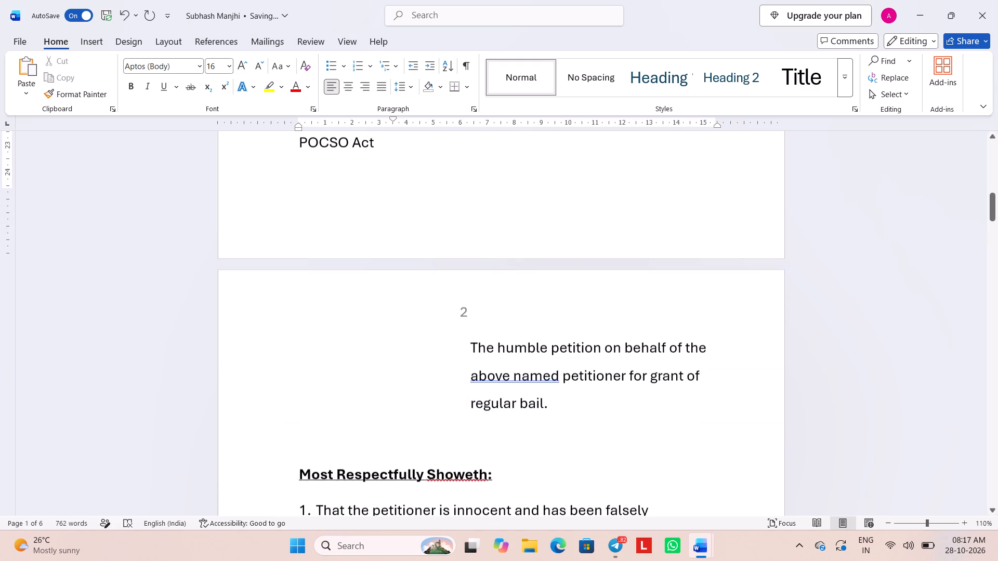
{"action": "scroll", "coordinate": [298, 234], "scroll_direction": "up", "scroll_amount": 1}
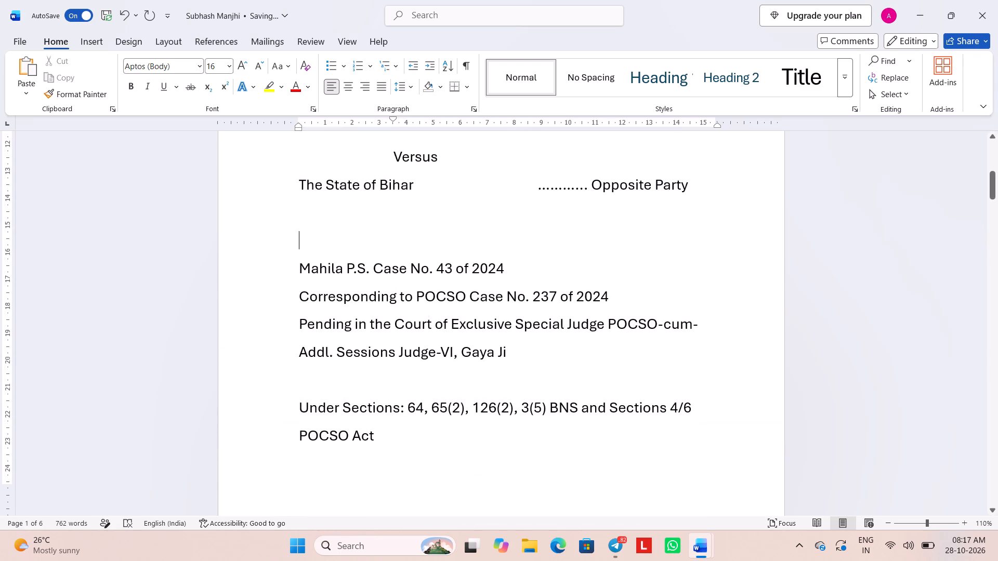
{"action": "scroll", "coordinate": [298, 234], "scroll_direction": "up", "scroll_amount": 1}
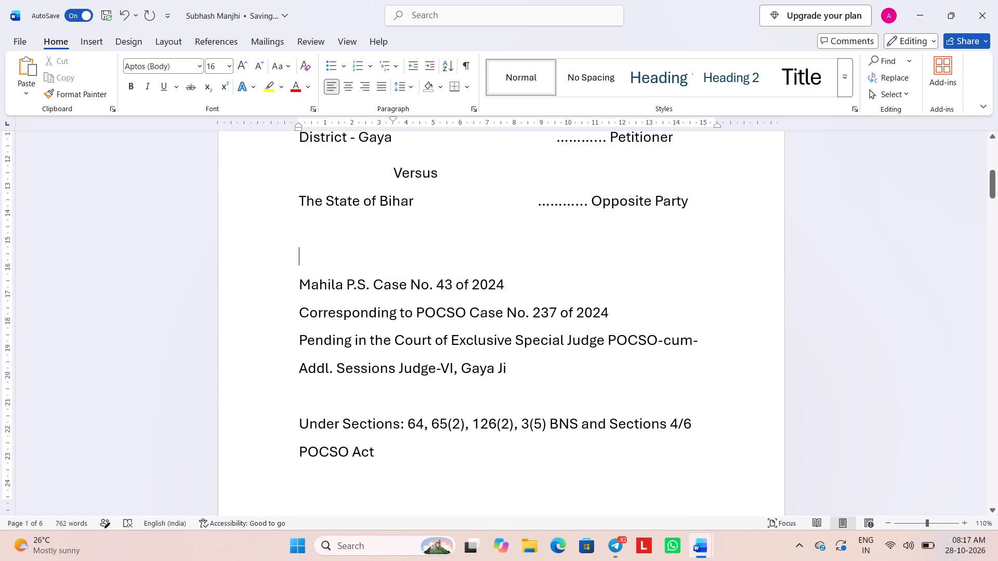
{"action": "left_click", "coordinate": [298, 234]}
{"action": "key", "text": "shift+t"}
{"action": "key", "text": "o"}
{"action": "key", "text": "comma"}
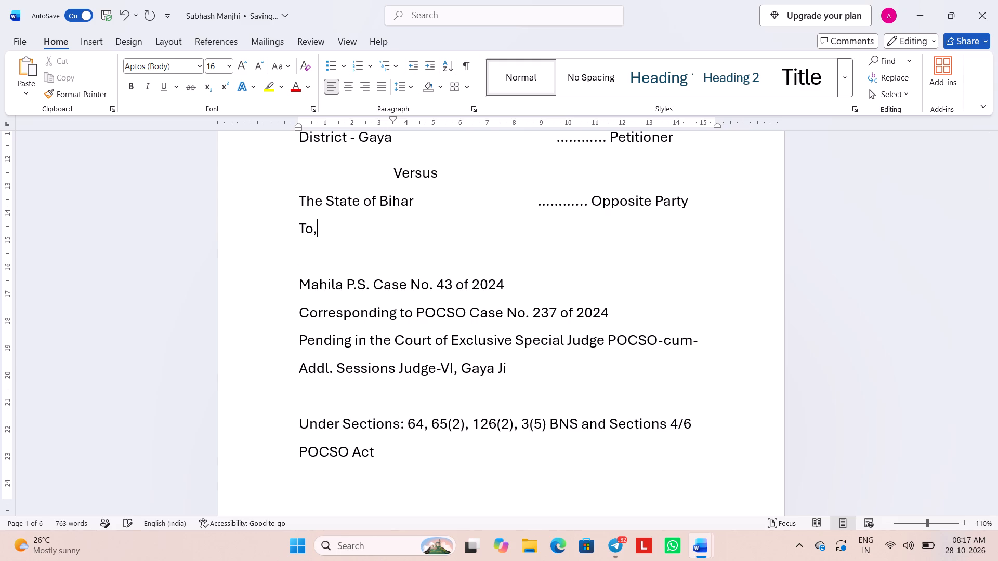
Add a line under "To," with its first-line indent removed, four leading spaces and the text "The Hon'ble Chief Justice".
{"action": "key", "text": "Return"}
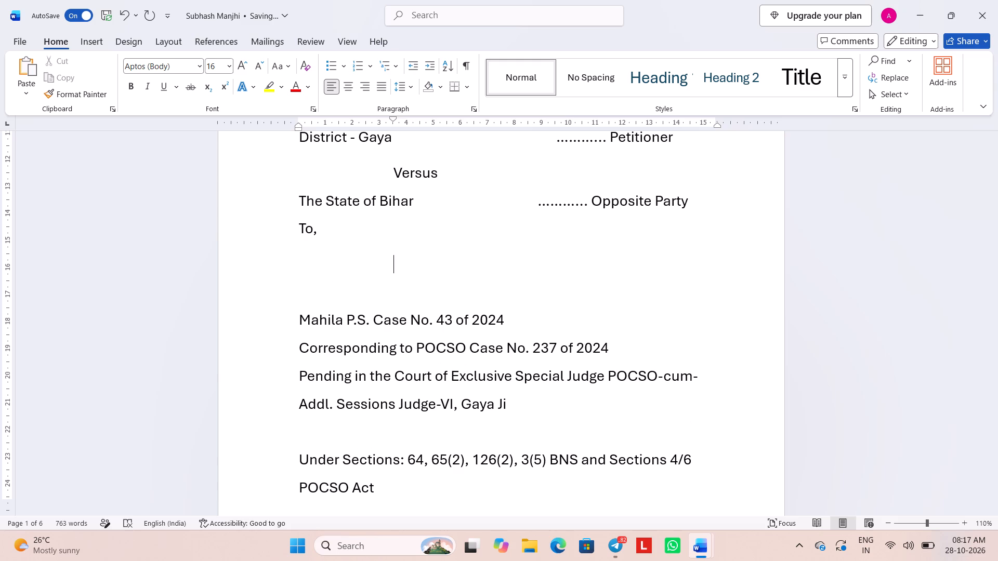
{"action": "left_click", "coordinate": [316, 248]}
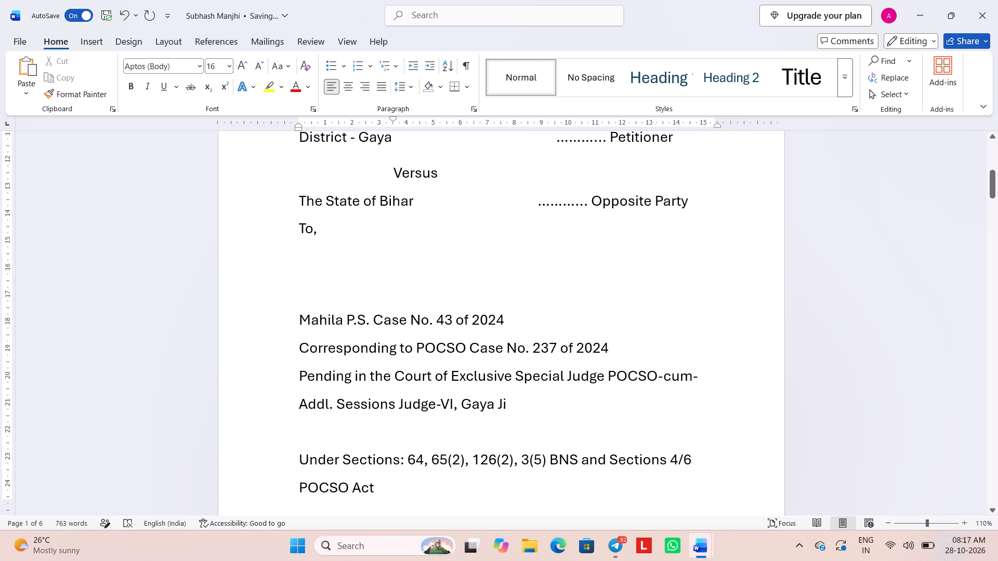
{"action": "left_click", "coordinate": [316, 248]}
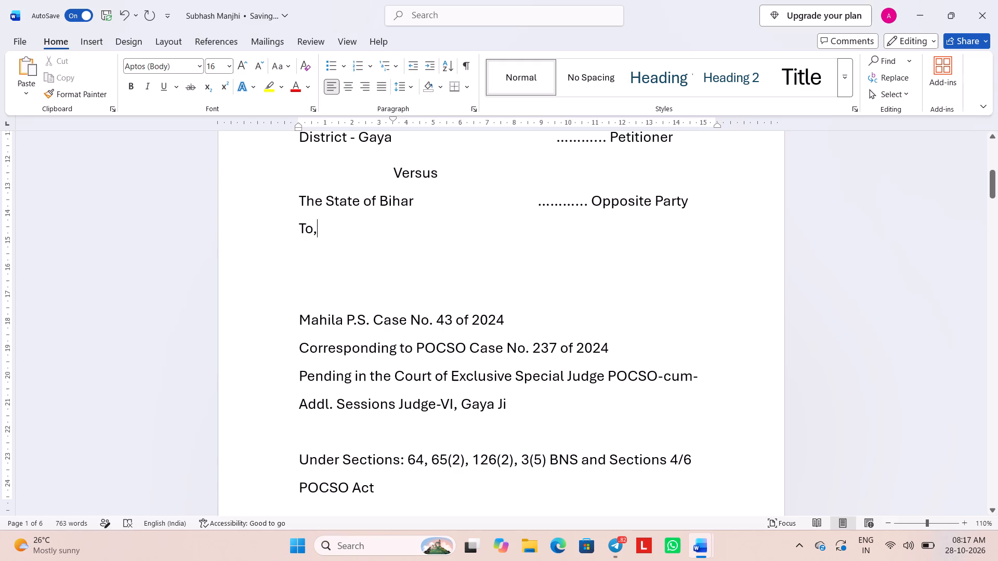
{"action": "left_click", "coordinate": [318, 256]}
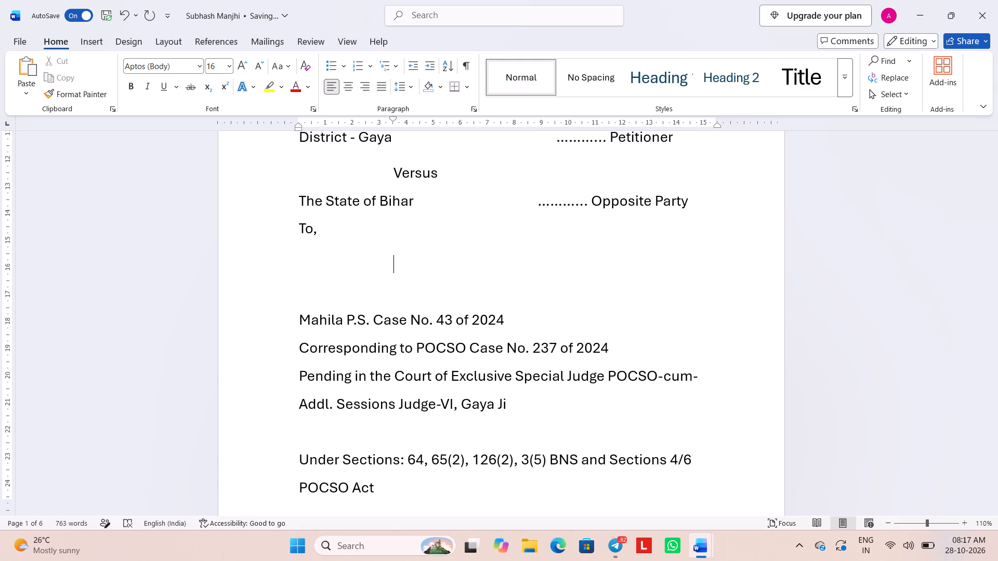
{"action": "left_click", "coordinate": [318, 256]}
{"action": "key", "text": "BackSpace"}
{"action": "key", "text": "space"}
{"action": "key", "text": "space"}
{"action": "key", "text": "space"}
{"action": "key", "text": "space"}
{"action": "type", "text": "The"}
{"action": "key", "text": "space"}
{"action": "type", "text": "HO"}
{"action": "key", "text": "shift+n"}
{"action": "key", "text": "BackSpace"}
{"action": "key", "text": "BackSpace"}
{"action": "key", "text": "o"}
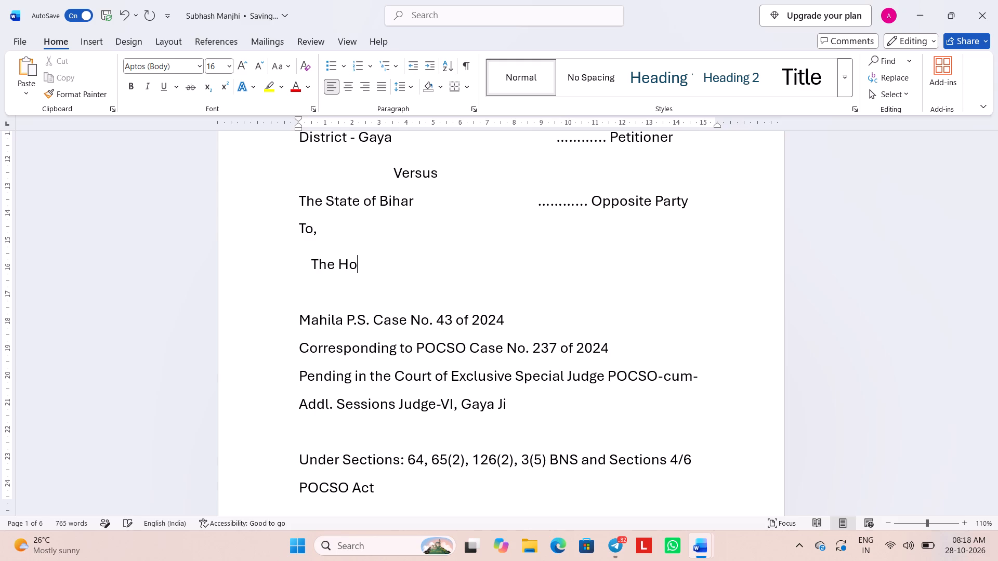
{"action": "key", "text": "n"}
{"action": "key", "text": "apostrophe"}
{"action": "type", "text": "bl"}
{"action": "key", "text": "e"}
{"action": "key", "text": "space"}
{"action": "key", "text": "shift+c"}
{"action": "key", "text": "h"}
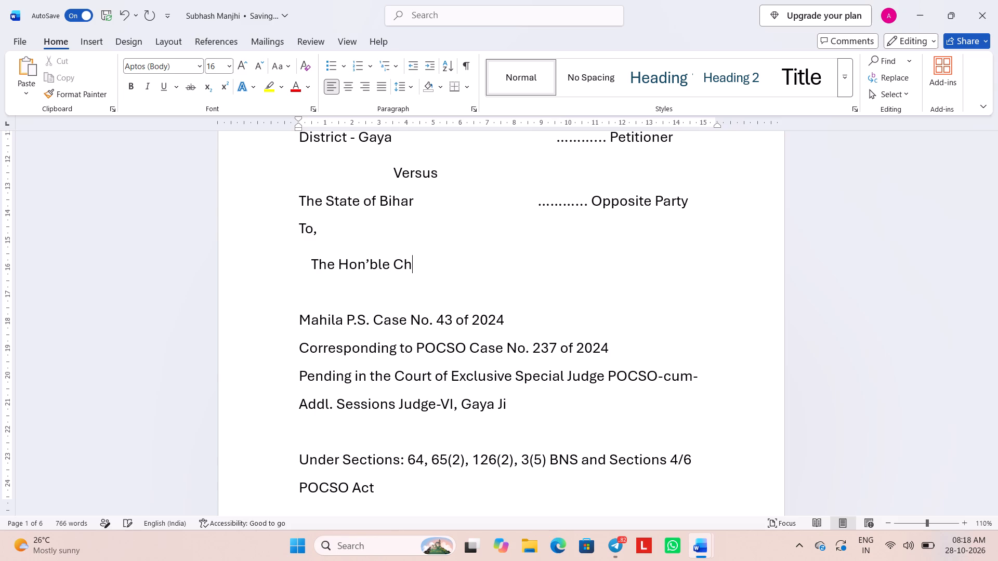
{"action": "key", "text": "i"}
{"action": "key", "text": "e"}
{"action": "key", "text": "f"}
{"action": "key", "text": "space"}
{"action": "key", "text": "shift+j"}
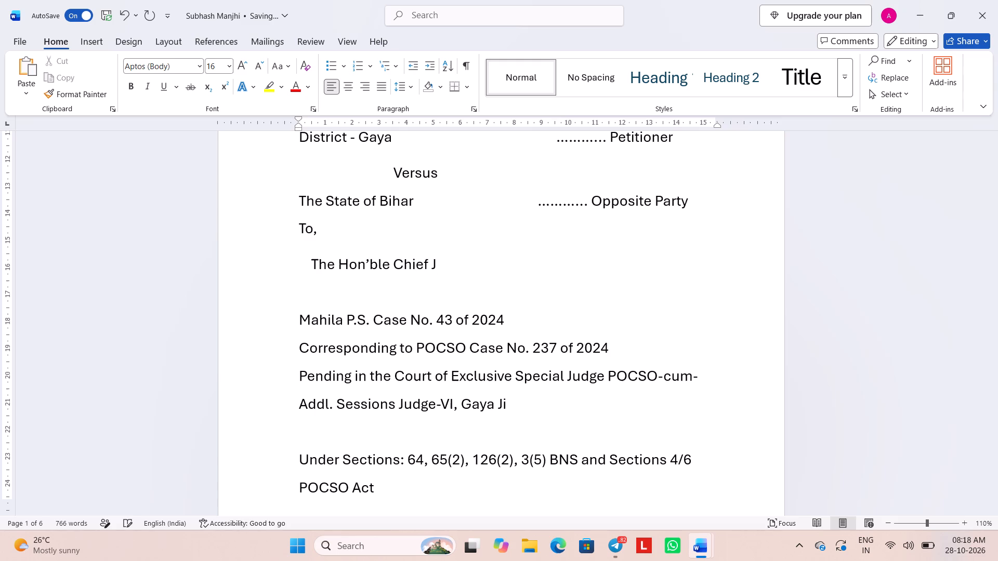
{"action": "key", "text": "u"}
{"action": "key", "text": "s"}
{"action": "type", "text": "ti"}
{"action": "key", "text": "c"}
{"action": "key", "text": "e"}
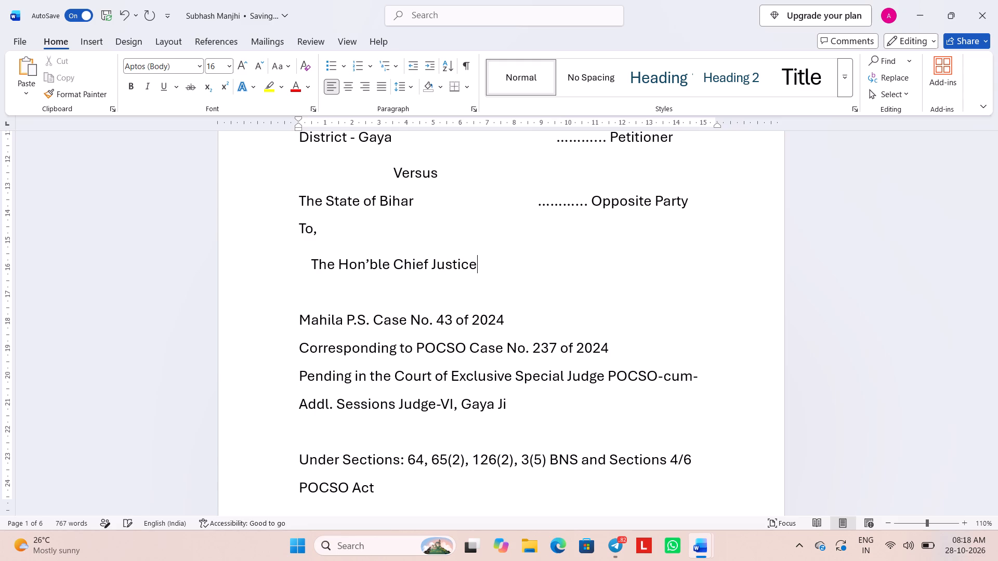
Continue the addressee line after "The Hon'ble Chief Justice" with "of the High Court".
{"action": "key", "text": "space"}
{"action": "type", "text": "of t"}
{"action": "type", "text": "he"}
{"action": "key", "text": "space"}
{"action": "key", "text": "shift+h"}
{"action": "key", "text": "i"}
{"action": "type", "text": "gh"}
{"action": "key", "text": "space"}
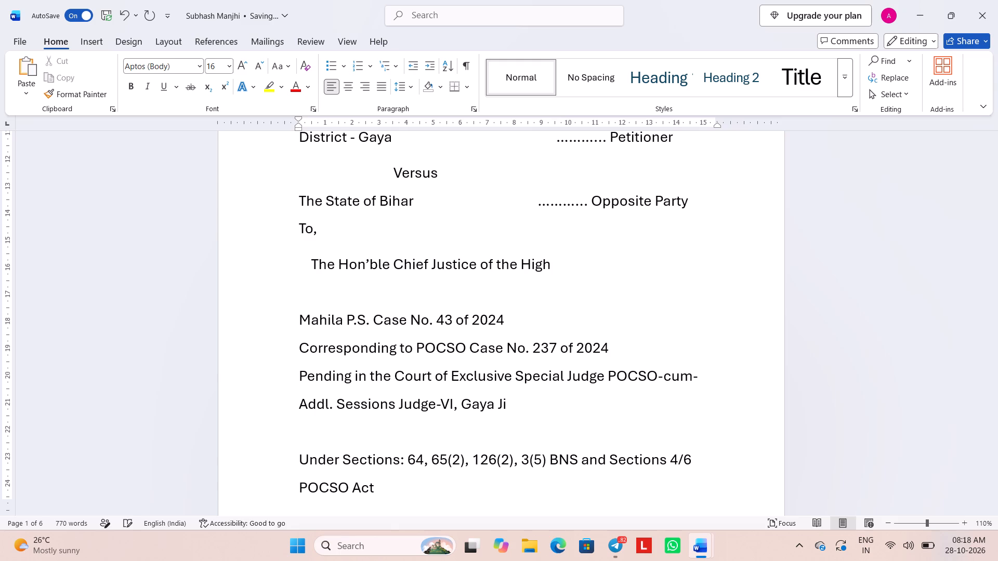
{"action": "key", "text": "shift+c"}
{"action": "type", "text": "ourt"}
Extend the addressee line after "High Court" with "of Judicature at Patna".
{"action": "key", "text": "space"}
{"action": "key", "text": "o"}
{"action": "type", "text": "f"}
{"action": "key", "text": "space"}
{"action": "type", "text": "Ju"}
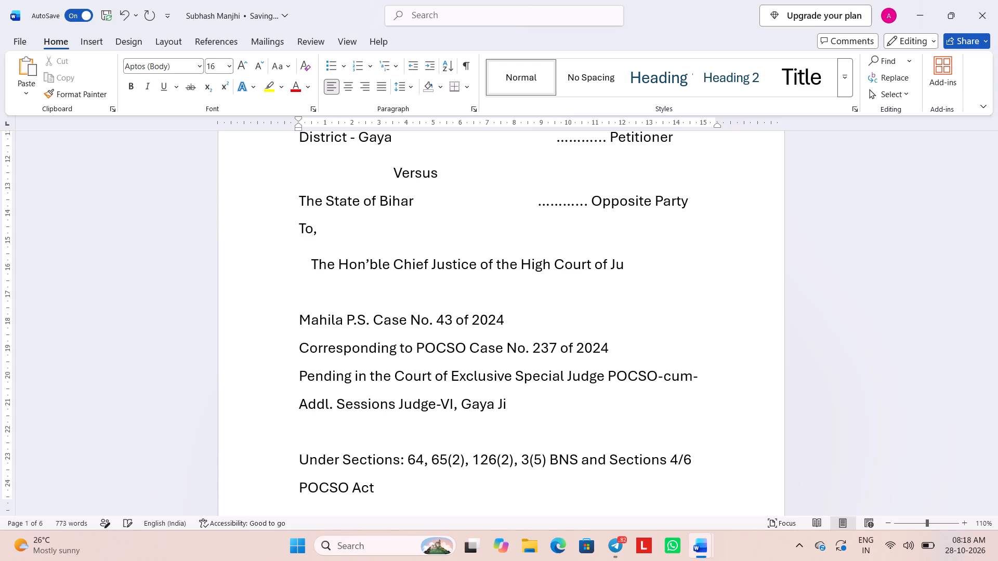
{"action": "key", "text": "d"}
{"action": "type", "text": "icatu"}
{"action": "type", "text": "re"}
{"action": "key", "text": "space"}
{"action": "key", "text": "a"}
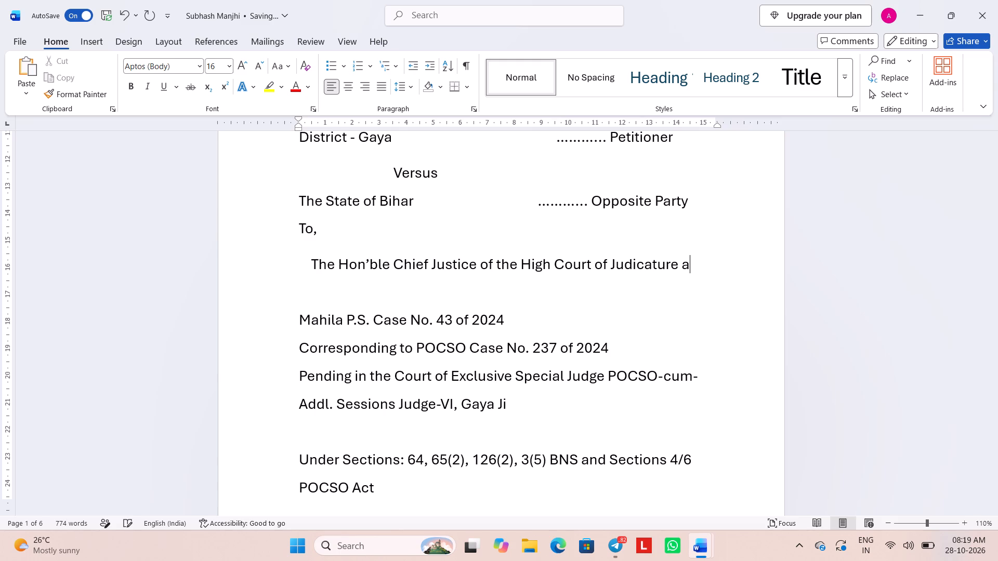
{"action": "key", "text": "t"}
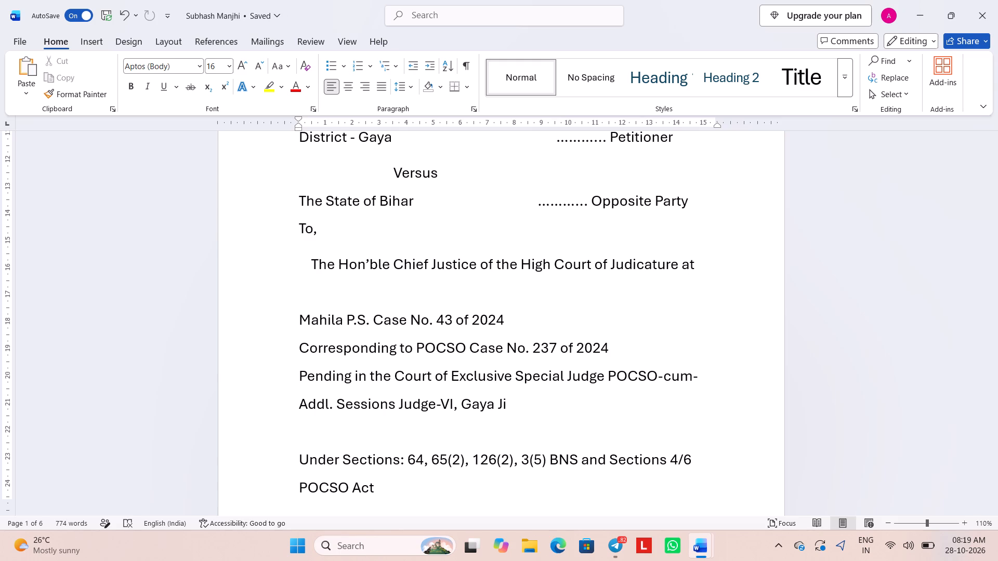
{"action": "key", "text": "space"}
{"action": "key", "text": "shift+p"}
{"action": "key", "text": "a"}
{"action": "type", "text": "tna"}
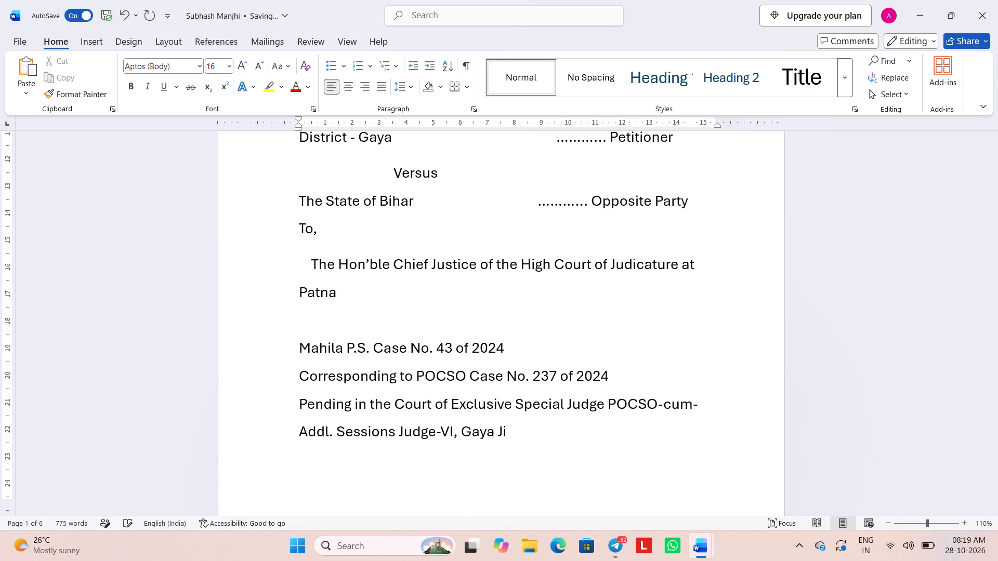
Continue the addressee text after "Patna" with "and his".
{"action": "key", "text": "space"}
{"action": "key", "text": "a"}
{"action": "type", "text": "nd"}
{"action": "key", "text": "space"}
{"action": "key", "text": "h"}
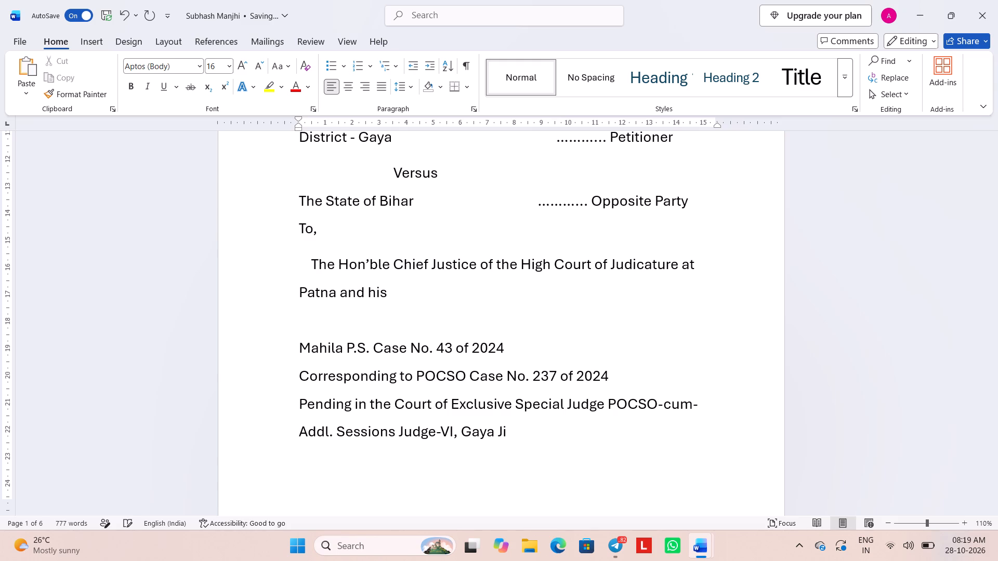
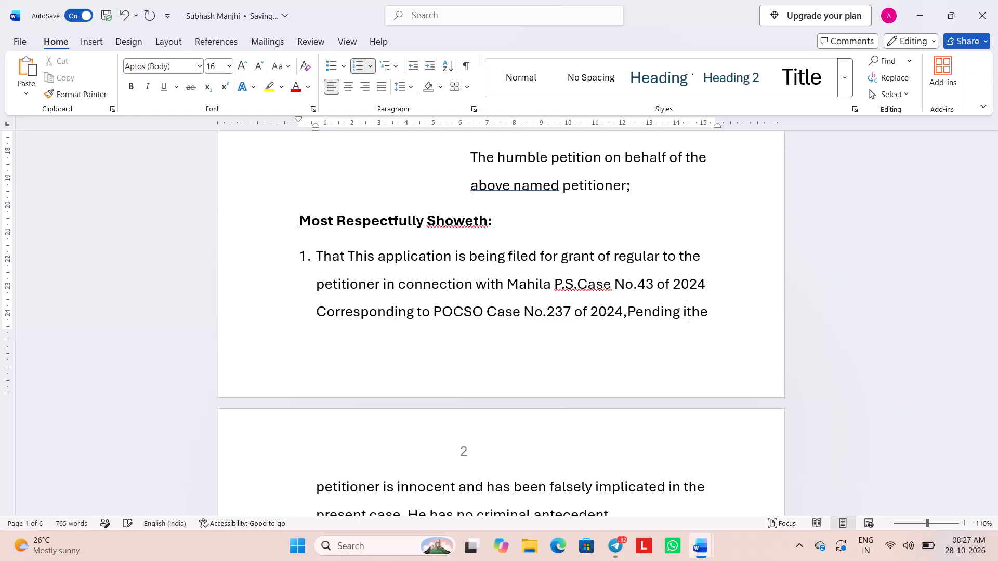
Complete the words after "Pending" in paragraph 1 so that they read "in the Court of".
{"action": "type", "text": "n"}
{"action": "key", "text": "space"}
{"action": "type", "text": "the"}
{"action": "key", "text": "space"}
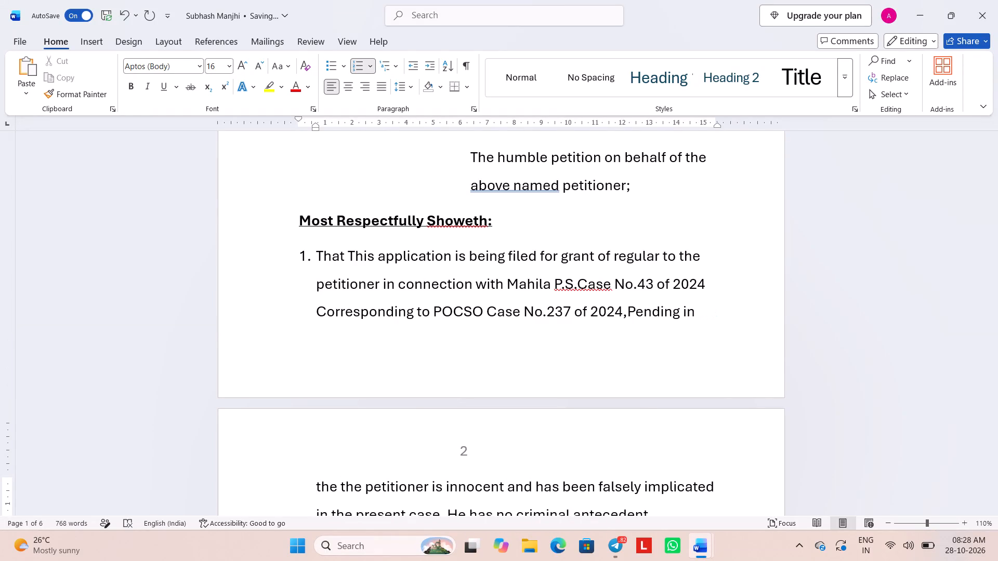
{"action": "key", "text": "shift+c"}
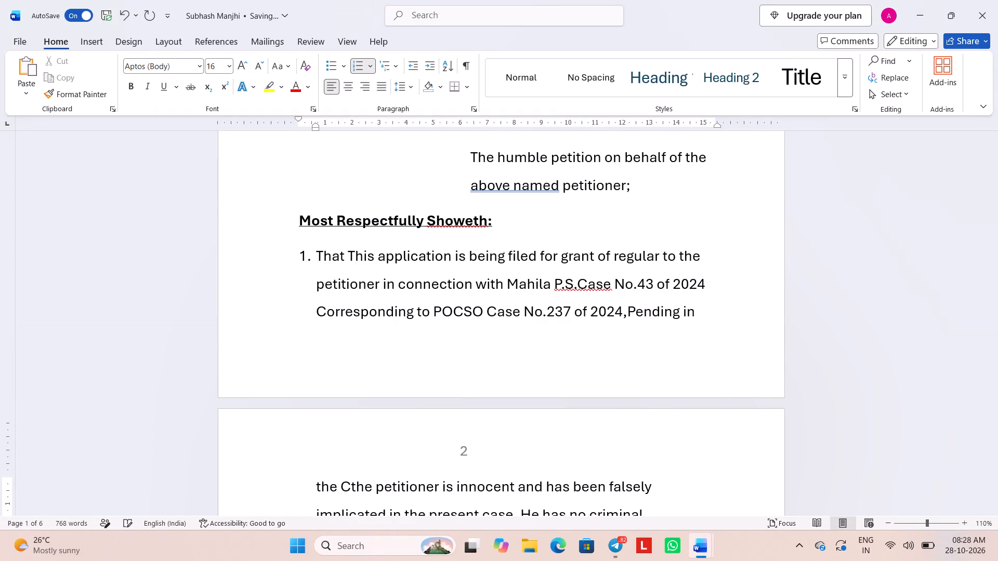
{"action": "type", "text": "ourt of"}
{"action": "key", "text": "space"}
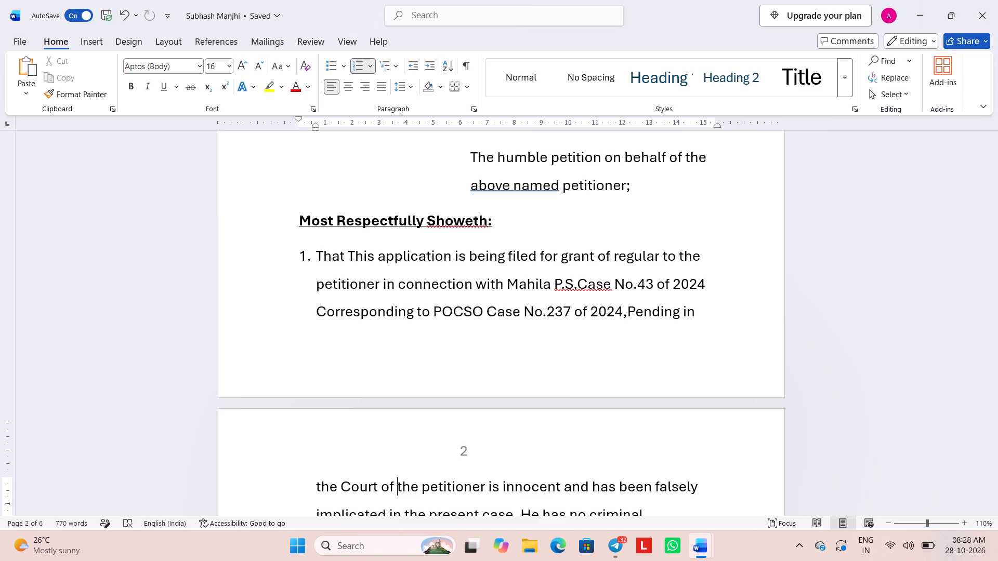
Continue the court description in paragraph 1 after "the Court of" with "Exclusive Special".
{"action": "key", "text": "shift+e"}
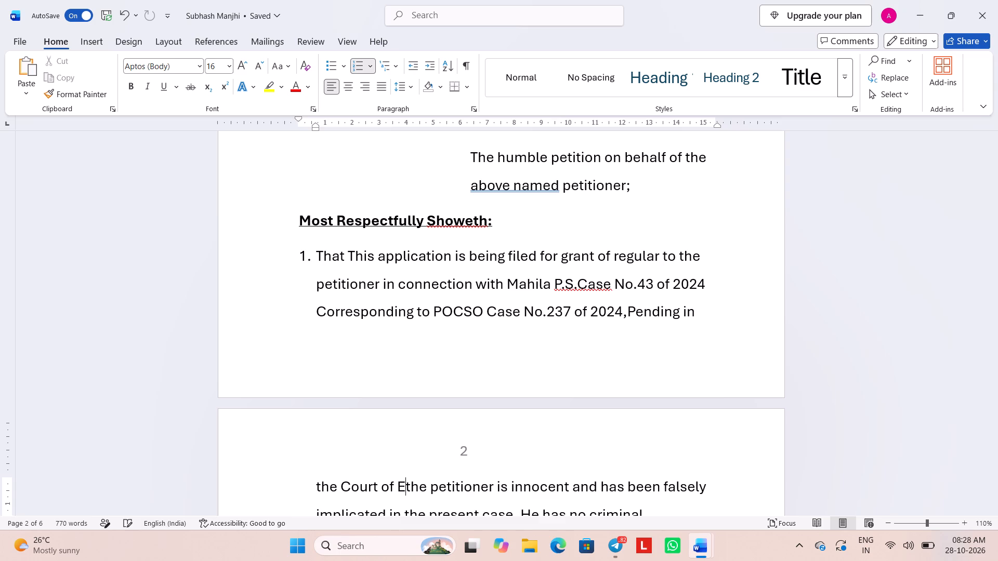
{"action": "type", "text": "xc"}
{"action": "type", "text": "lu"}
{"action": "key", "text": "s"}
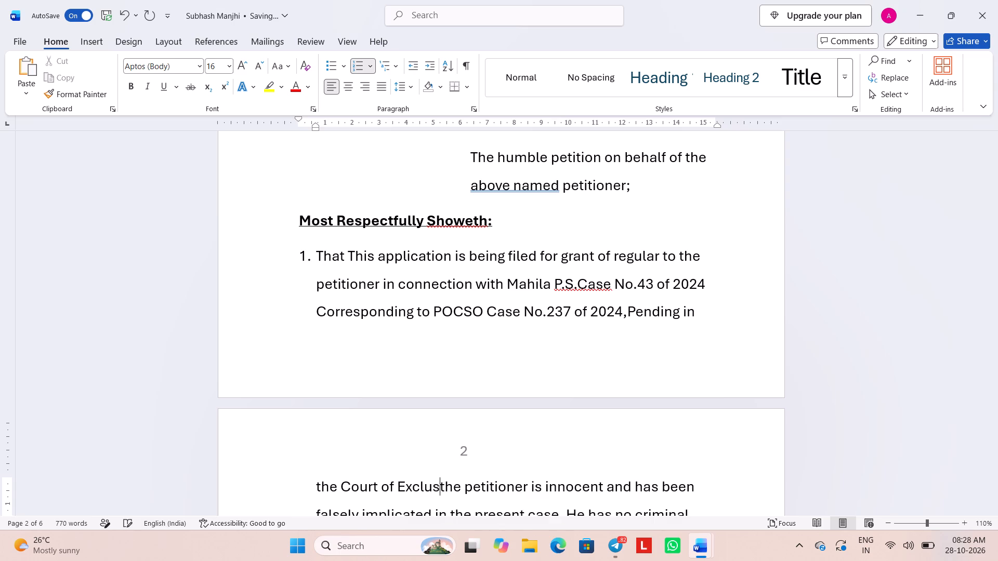
{"action": "key", "text": "i"}
{"action": "type", "text": "ve"}
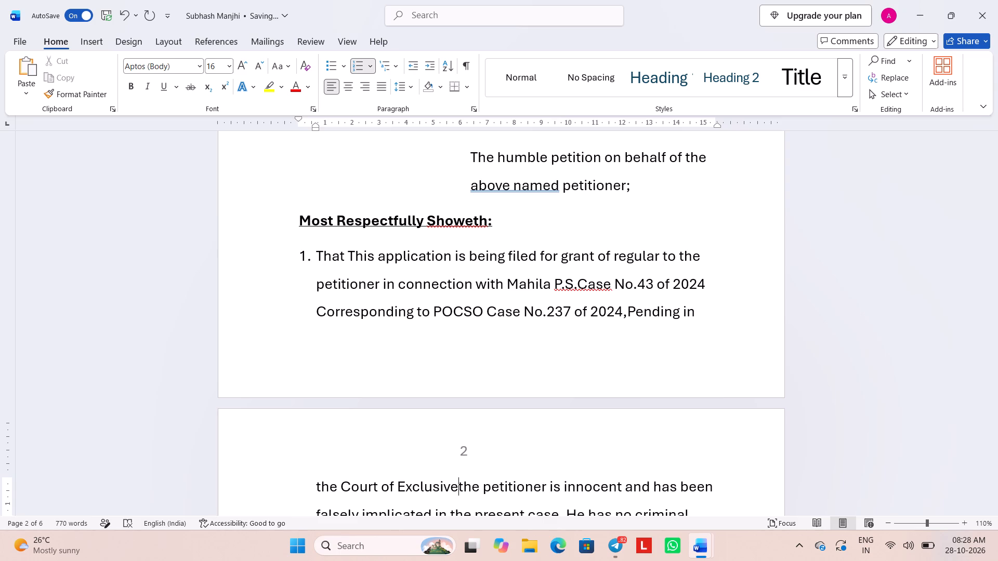
{"action": "key", "text": "space"}
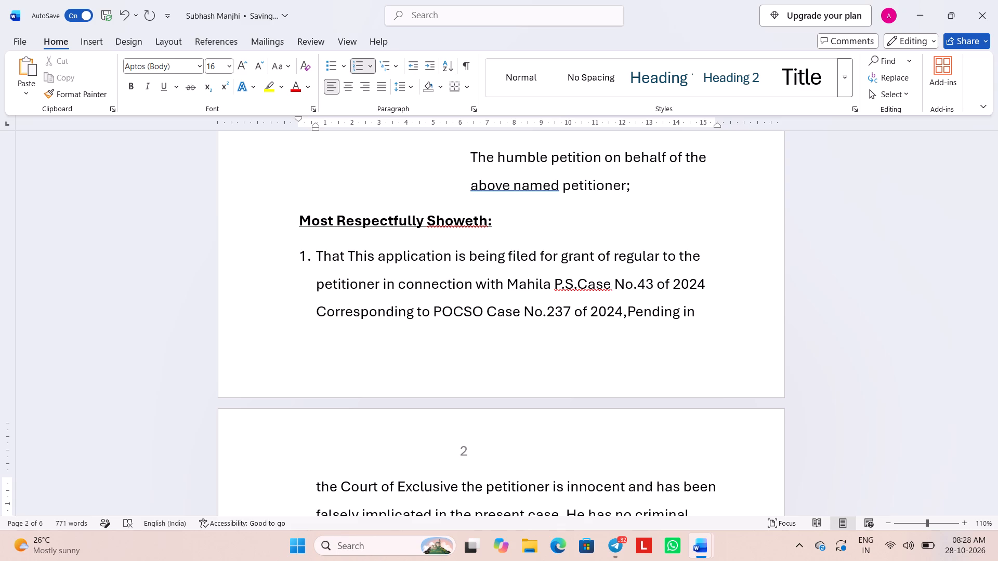
{"action": "key", "text": "shift+s"}
{"action": "key", "text": "p"}
{"action": "key", "text": "e"}
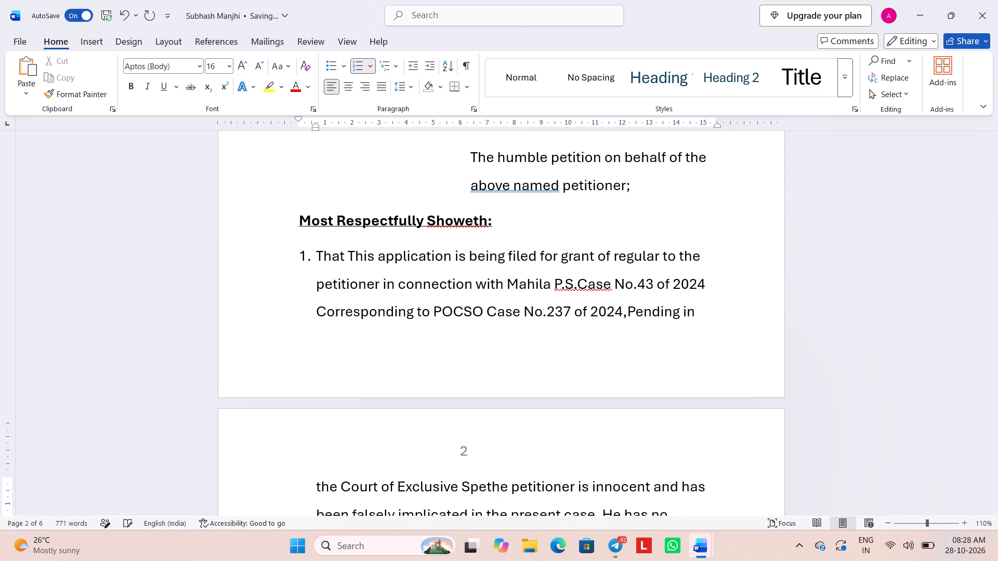
{"action": "type", "text": "ci"}
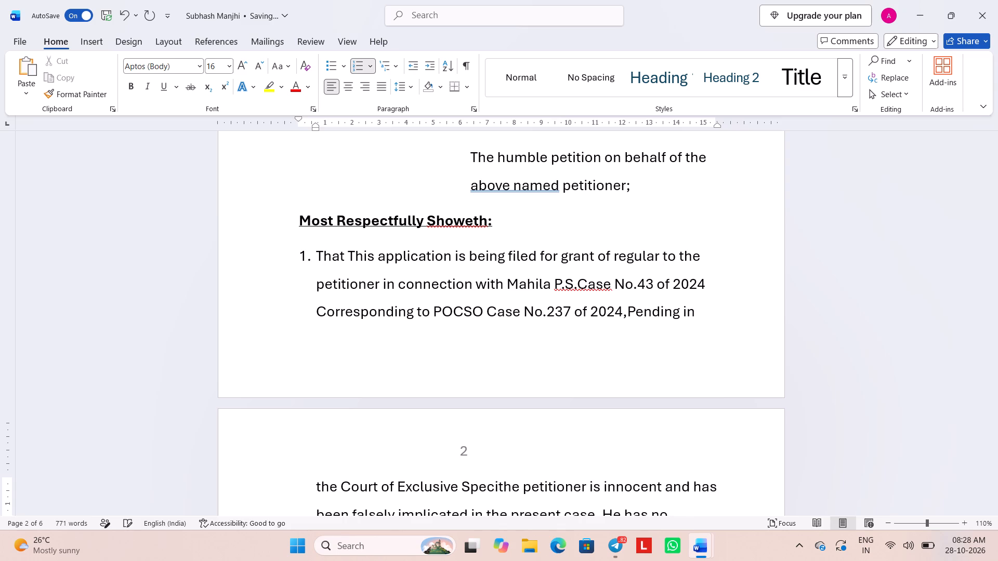
{"action": "key", "text": "a"}
{"action": "key", "text": "l"}
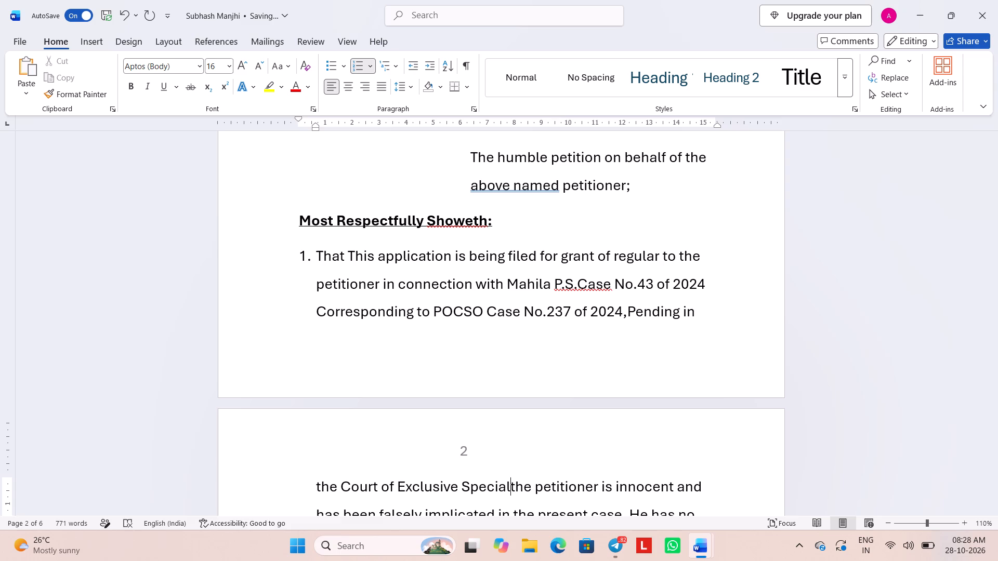
Extend the court description after "Exclusive Special" with "Judge POCSO".
{"action": "scroll", "coordinate": [707, 348], "scroll_direction": "down", "scroll_amount": 1}
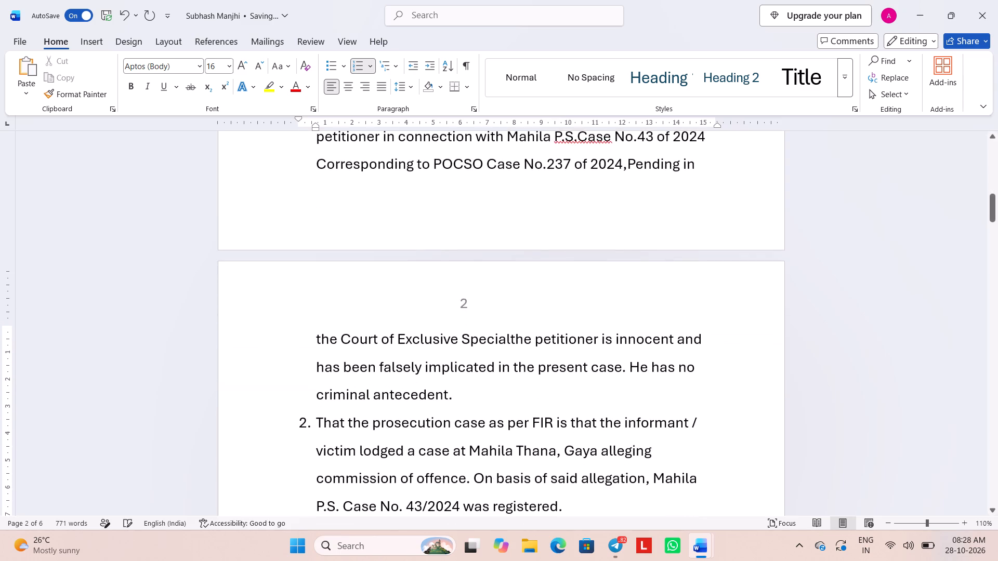
{"action": "scroll", "coordinate": [707, 348], "scroll_direction": "down", "scroll_amount": 1}
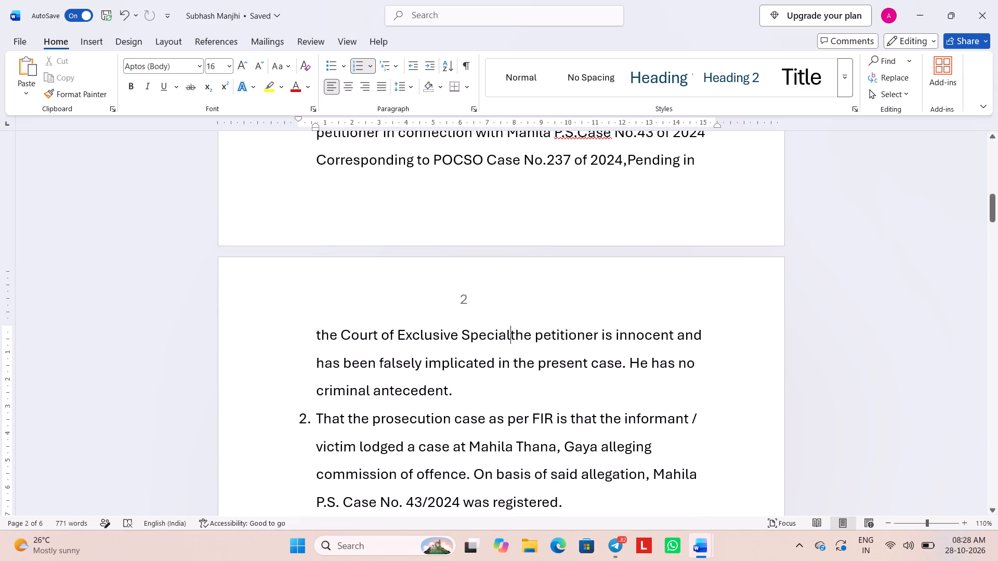
{"action": "key", "text": "space"}
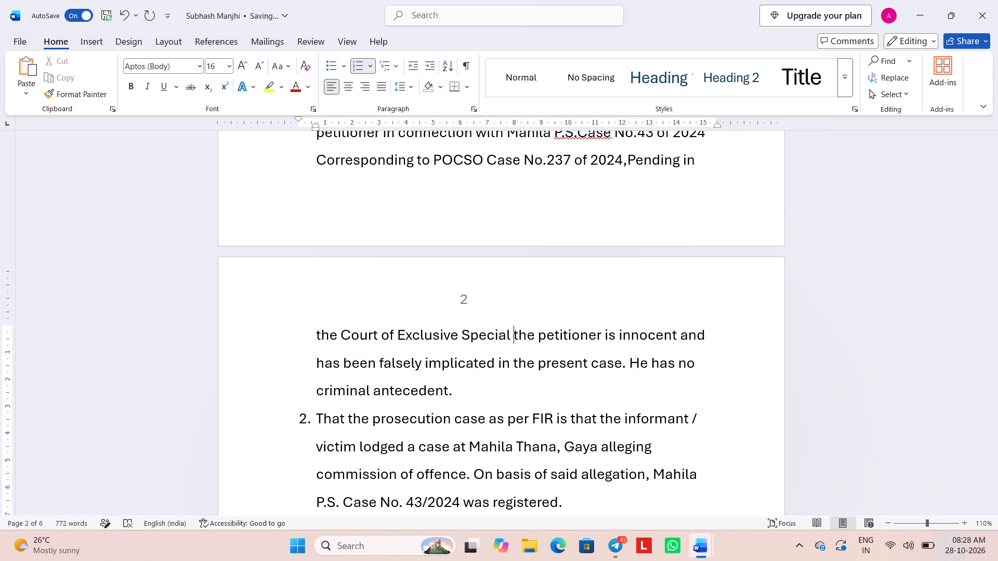
{"action": "key", "text": "shift+j"}
{"action": "key", "text": "u"}
{"action": "type", "text": "dge"}
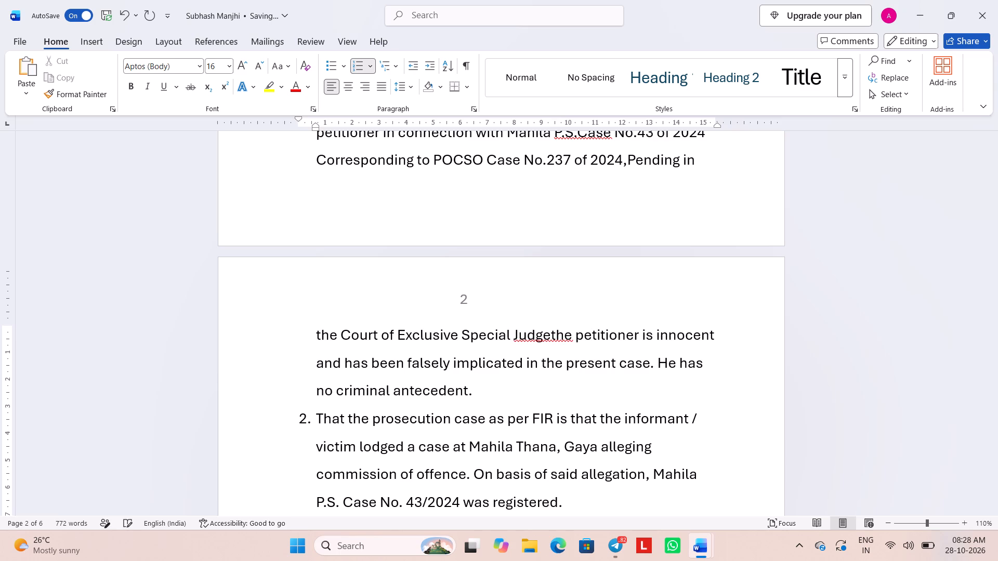
{"action": "key", "text": "space"}
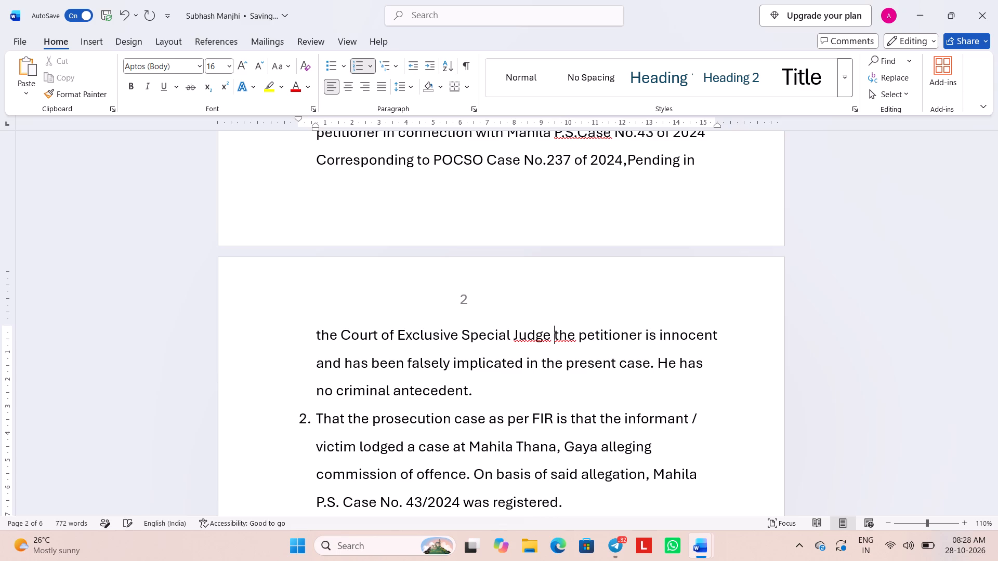
{"action": "type", "text": "PO"}
{"action": "type", "text": "CSO"}
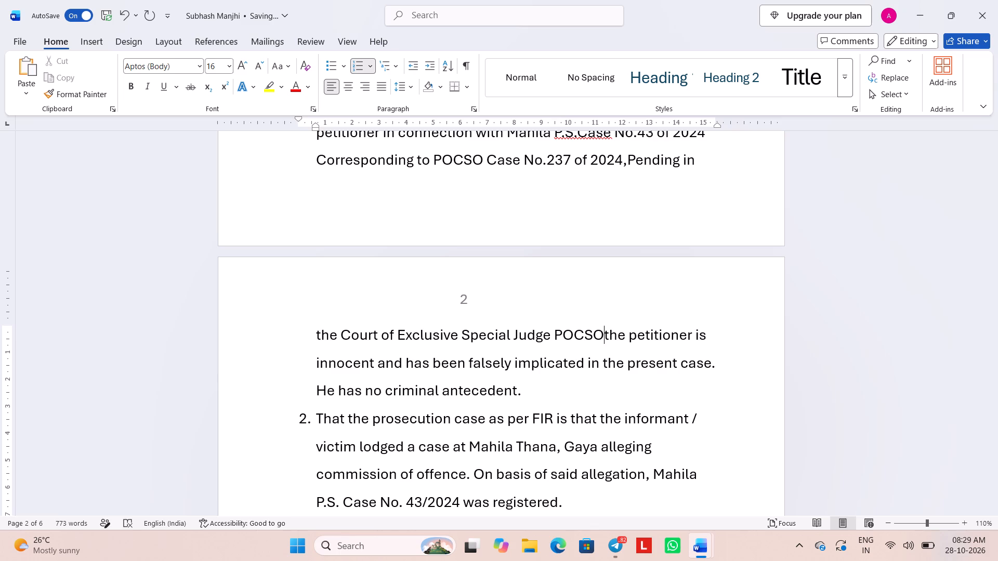
Continue the court description directly after "POCSO" with "- Cum- Addl.".
{"action": "key", "text": "minus"}
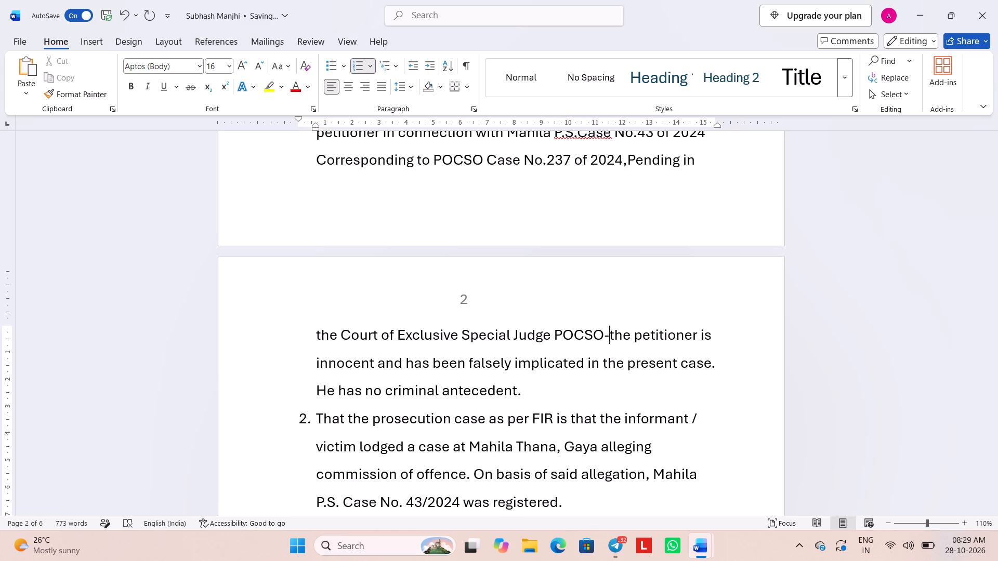
{"action": "key", "text": "space"}
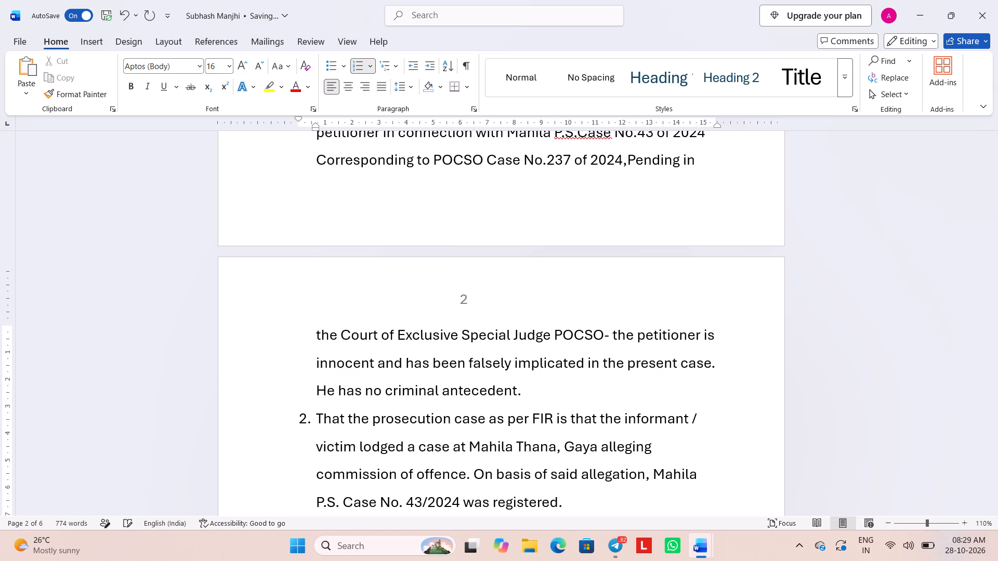
{"action": "type", "text": "Cum"}
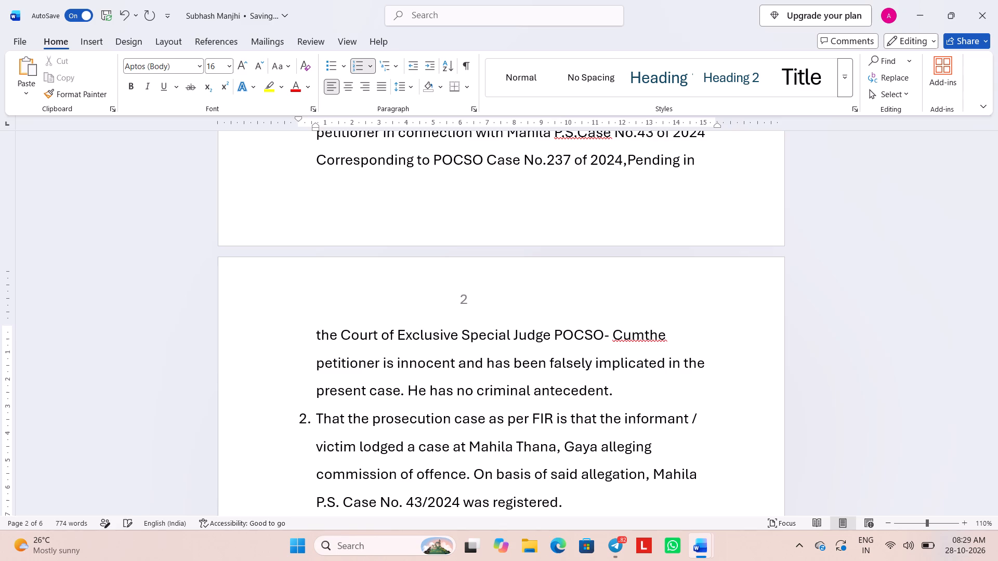
{"action": "key", "text": "minus"}
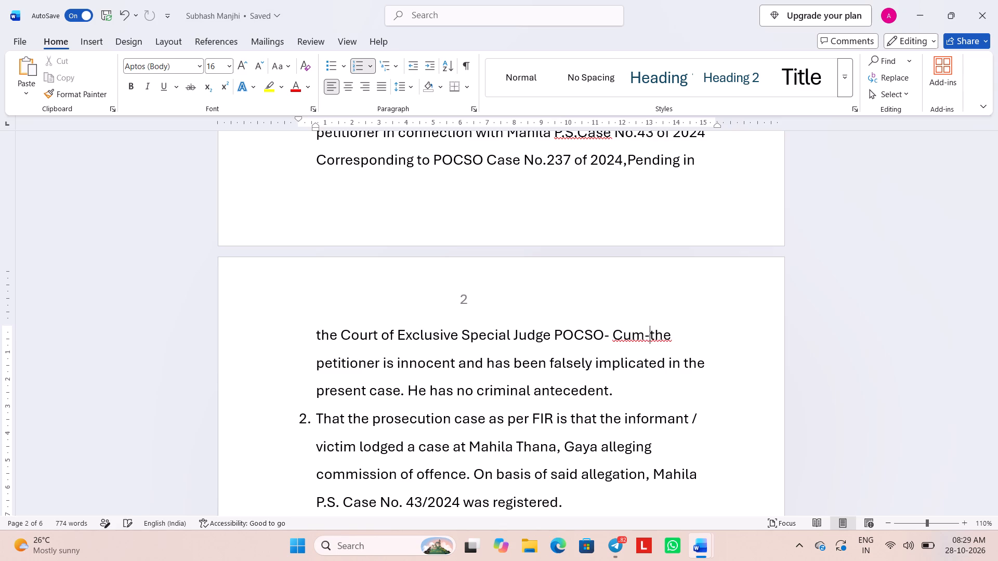
{"action": "key", "text": "space"}
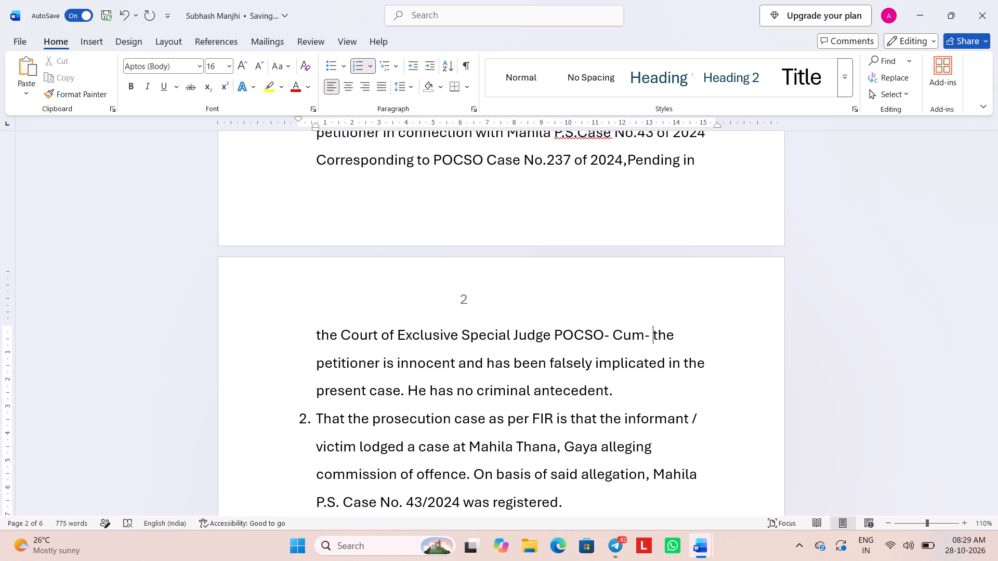
{"action": "key", "text": "shift+a"}
{"action": "type", "text": "dd"}
{"action": "key", "text": "l"}
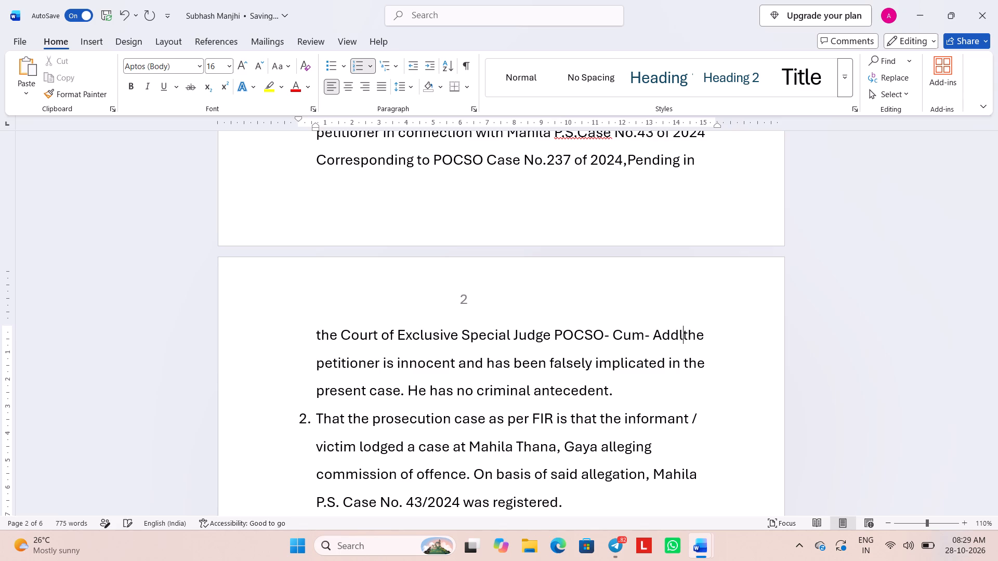
{"action": "key", "text": "period"}
{"action": "key", "text": "space"}
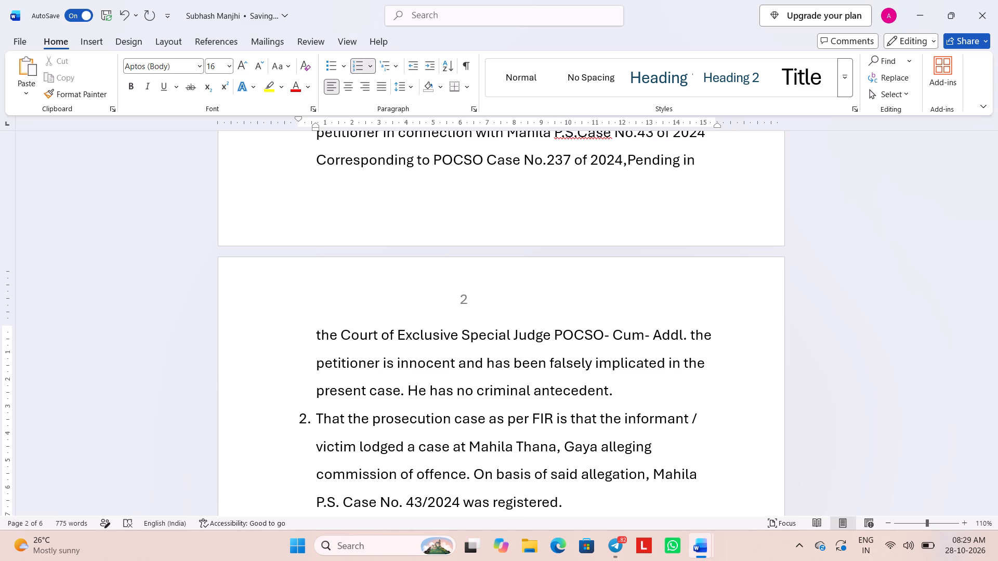
Extend the court description in paragraph 1 after "Cum- Addl." with "Sessions Judge".
{"action": "type", "text": "Se"}
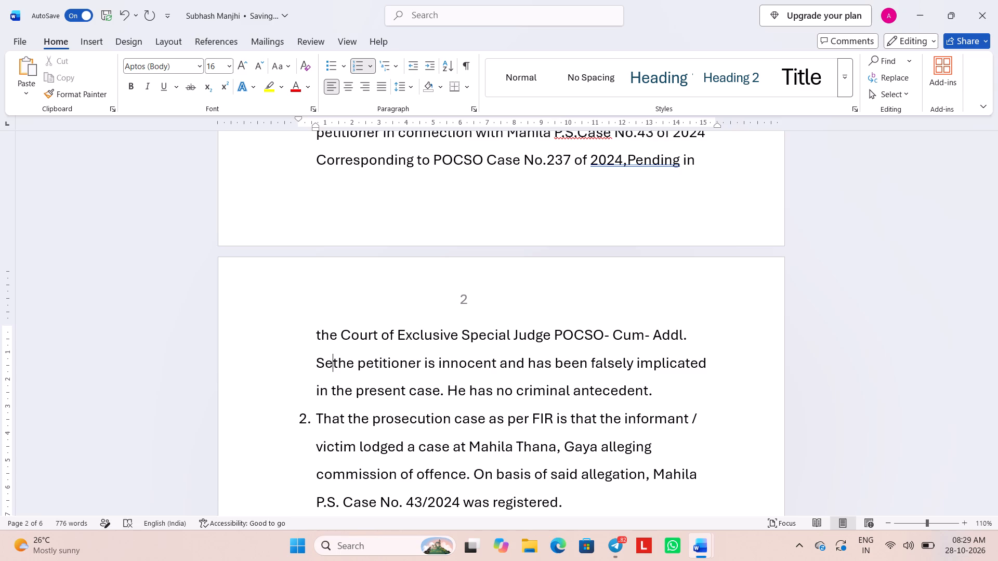
{"action": "type", "text": "ss"}
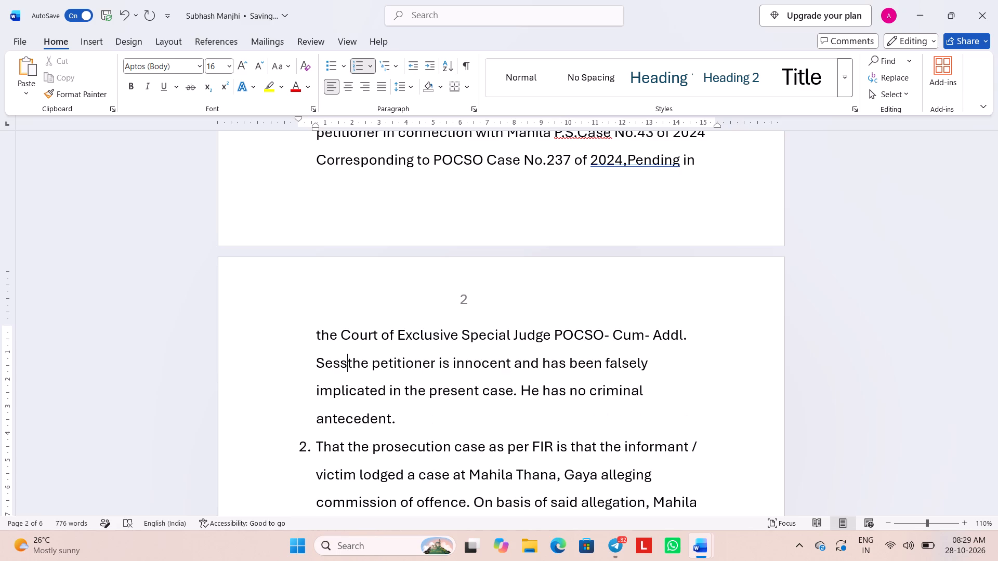
{"action": "type", "text": "ion"}
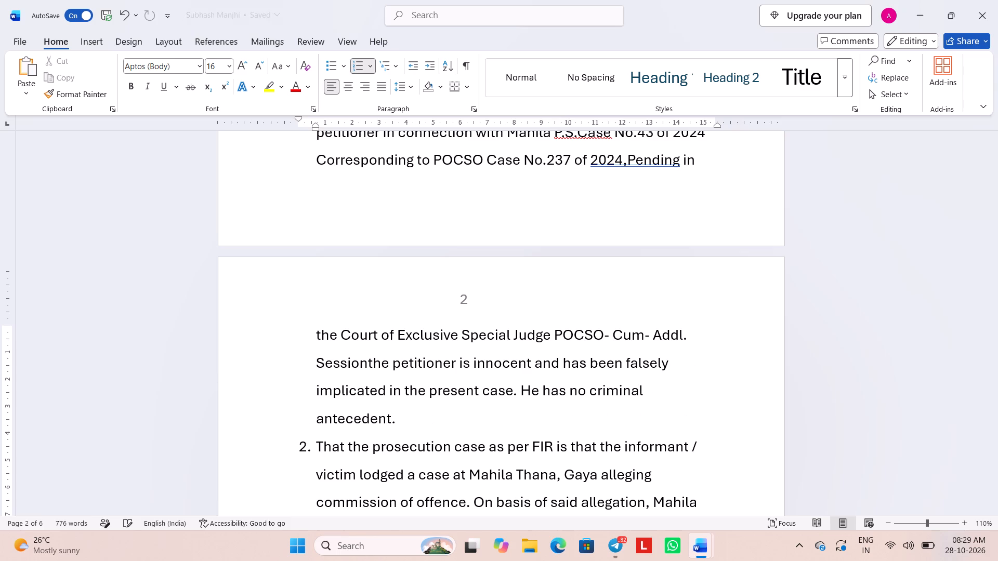
{"action": "key", "text": "s"}
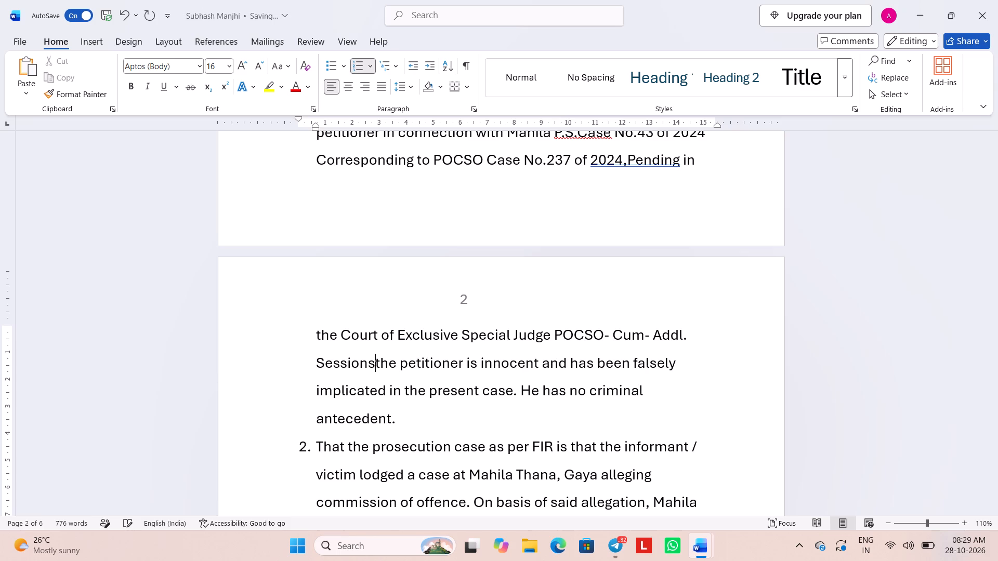
{"action": "key", "text": "space"}
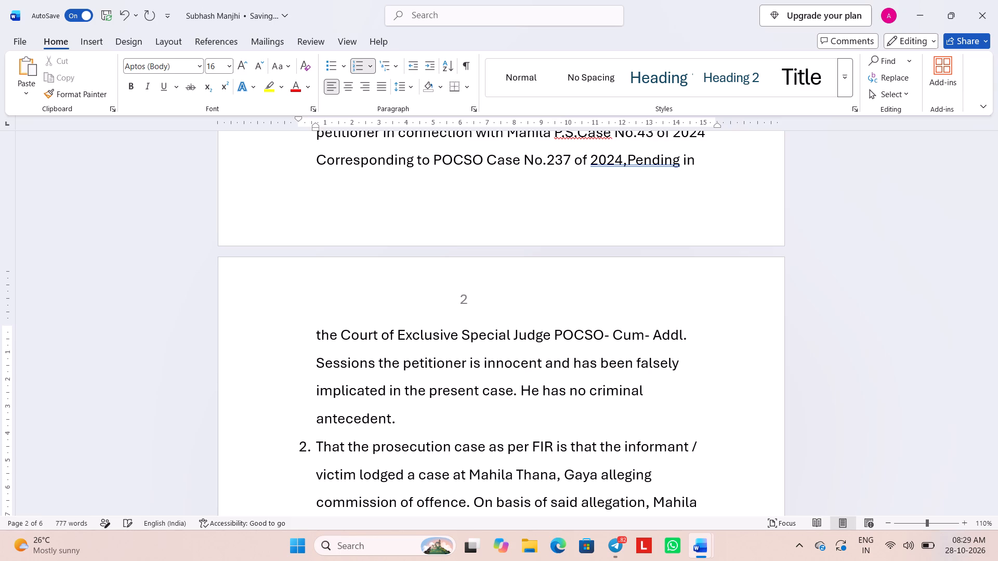
{"action": "type", "text": "JU"}
{"action": "key", "text": "d"}
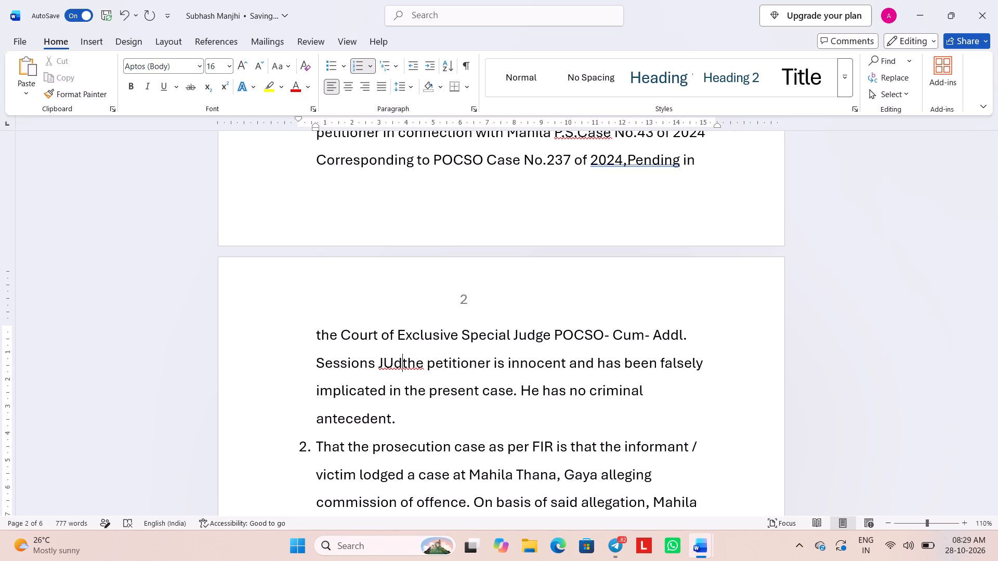
{"action": "key", "text": "BackSpace"}
{"action": "key", "text": "BackSpace"}
{"action": "key", "text": "u"}
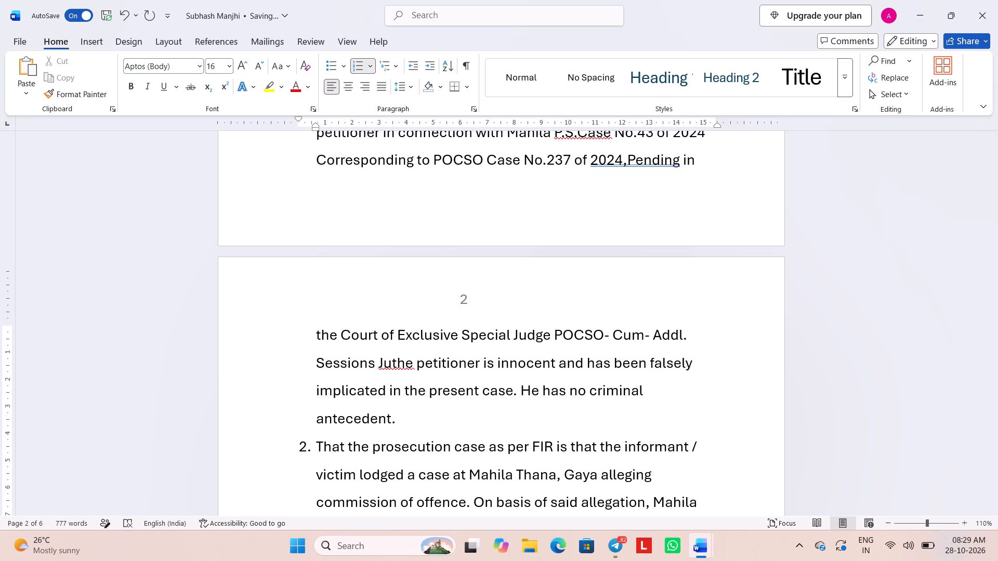
{"action": "key", "text": "d"}
{"action": "type", "text": "ge"}
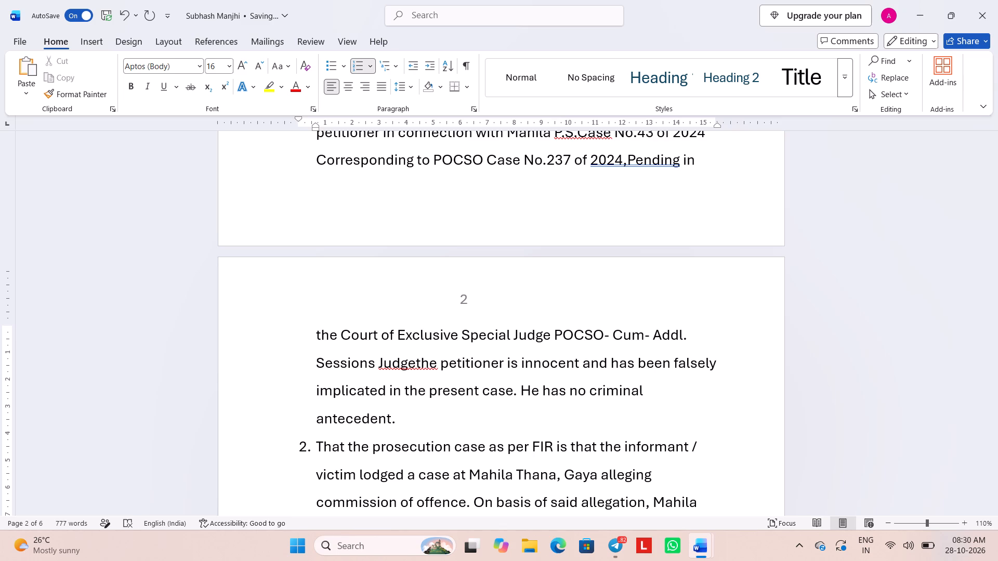
{"action": "key", "text": "space"}
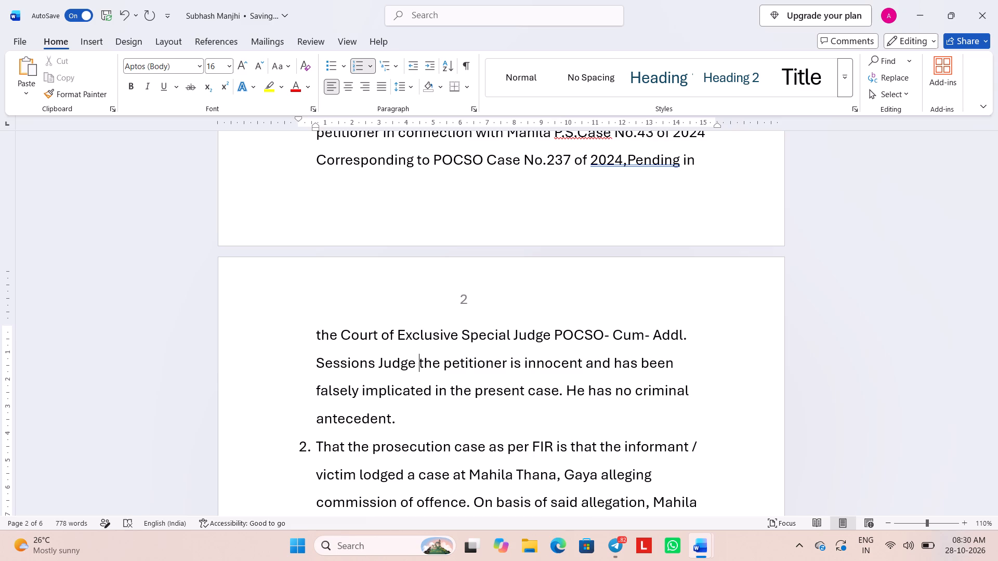
Add a dash and the capitalised court number "VI" after "Sessions Judge" in paragraph 1.
{"action": "key", "text": "minus"}
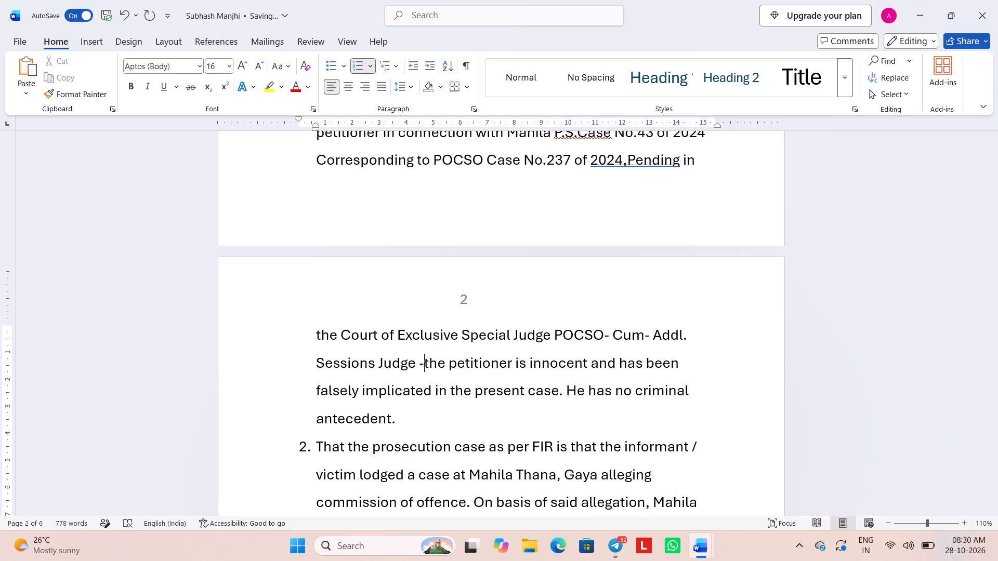
{"action": "key", "text": "space"}
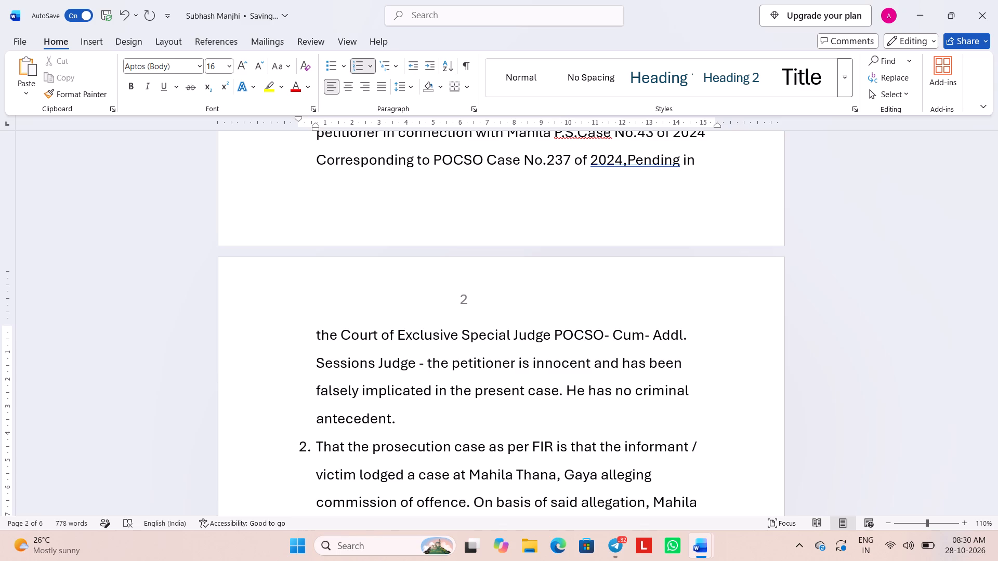
{"action": "key", "text": "v"}
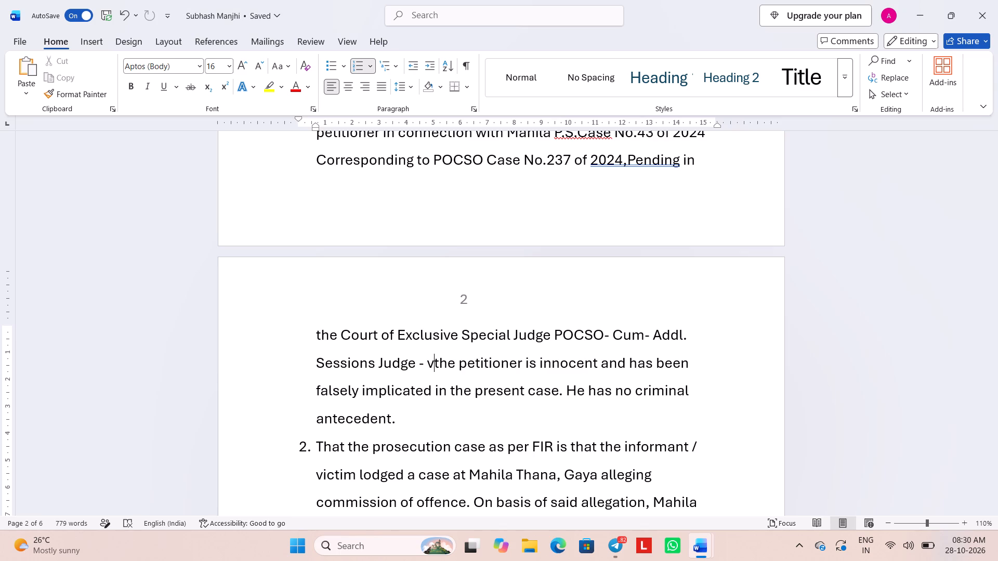
{"action": "key", "text": "shift+i"}
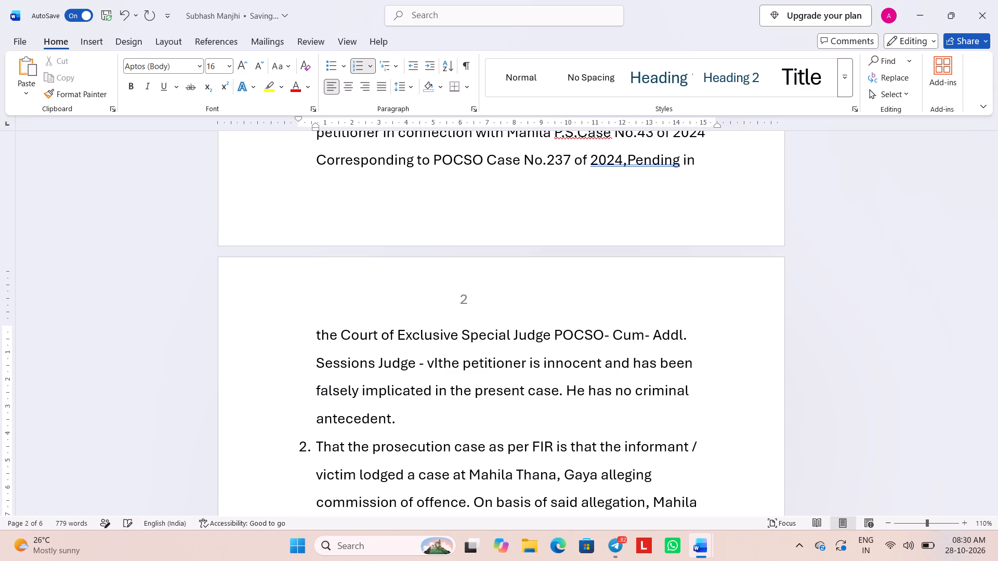
{"action": "left_click", "coordinate": [426, 364]}
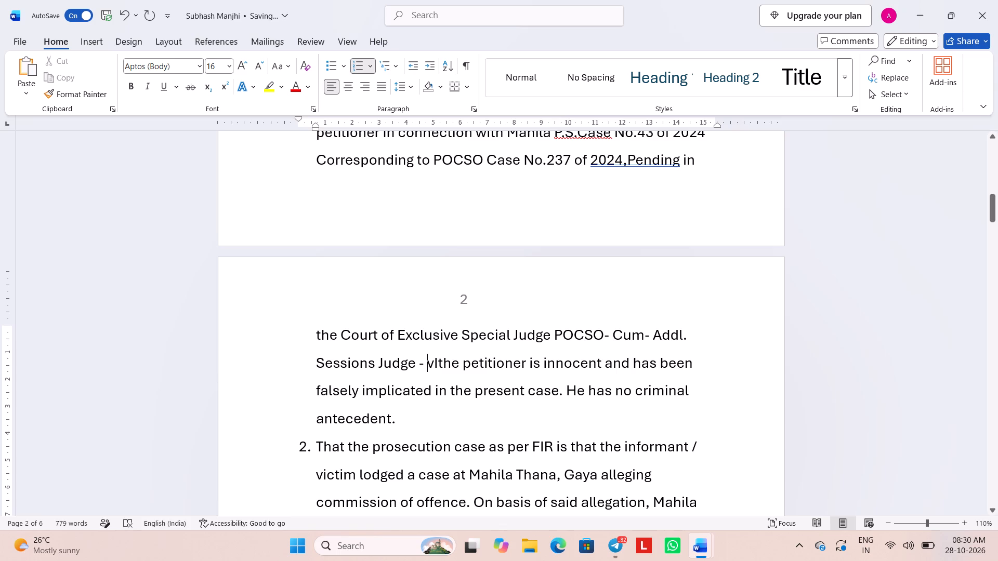
{"action": "key", "text": "shift+v"}
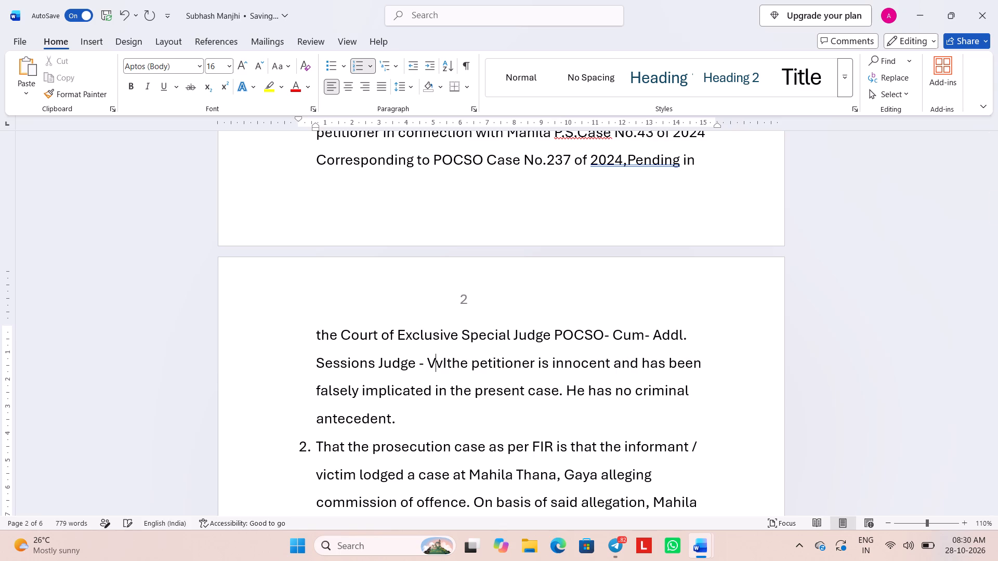
{"action": "key", "text": "Delete"}
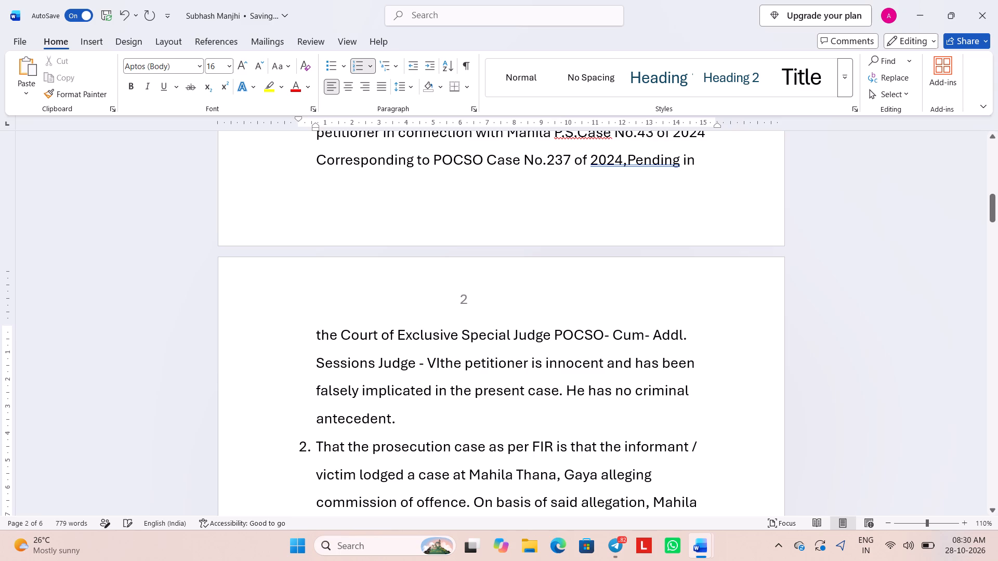
{"action": "left_click", "coordinate": [439, 366]}
{"action": "key", "text": "space"}
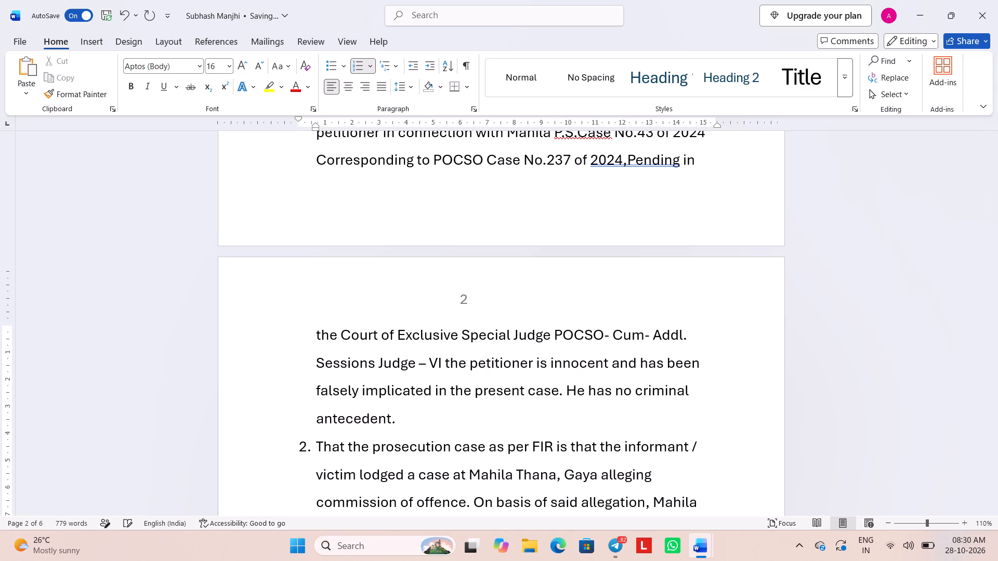
Add a comma and the place name "Gayaji" after "VI" in paragraph 1's court description.
{"action": "key", "text": "comma"}
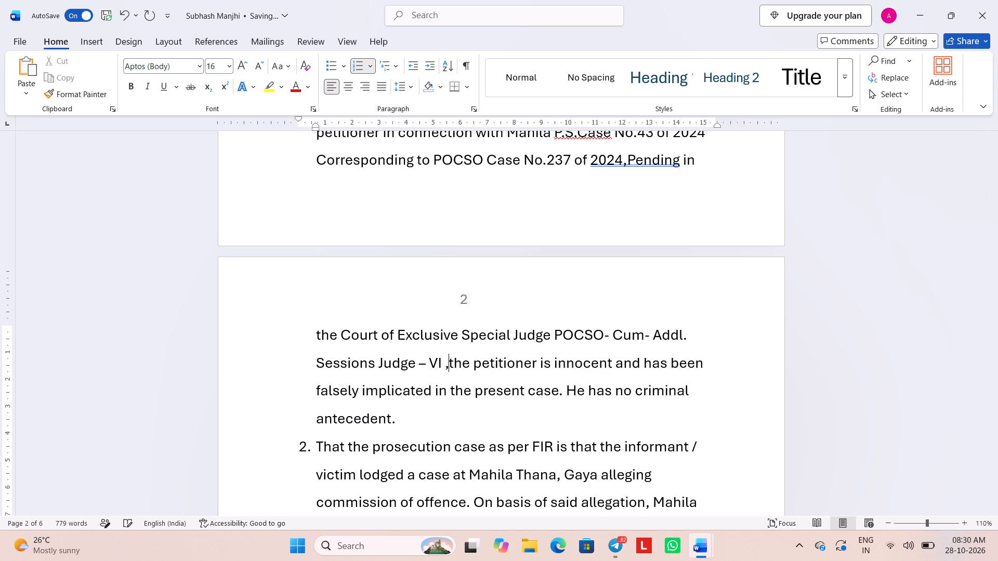
{"action": "key", "text": "shift+g"}
{"action": "key", "text": "a"}
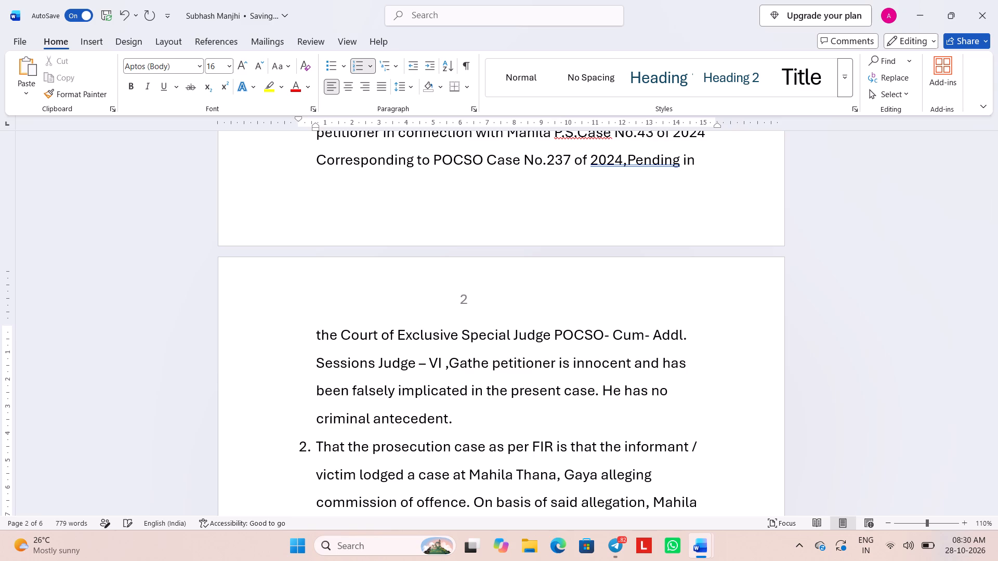
{"action": "type", "text": "ya"}
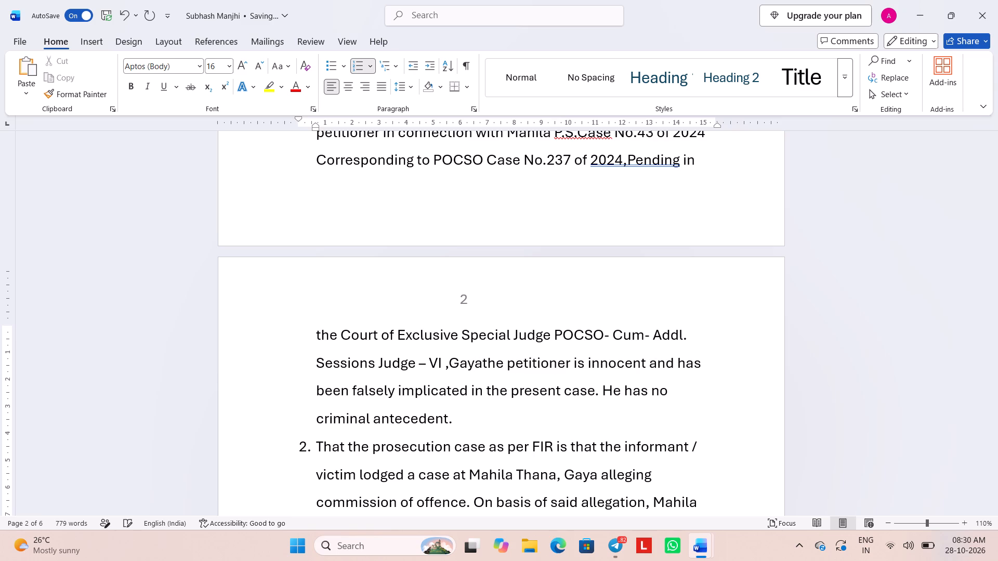
{"action": "type", "text": "ji"}
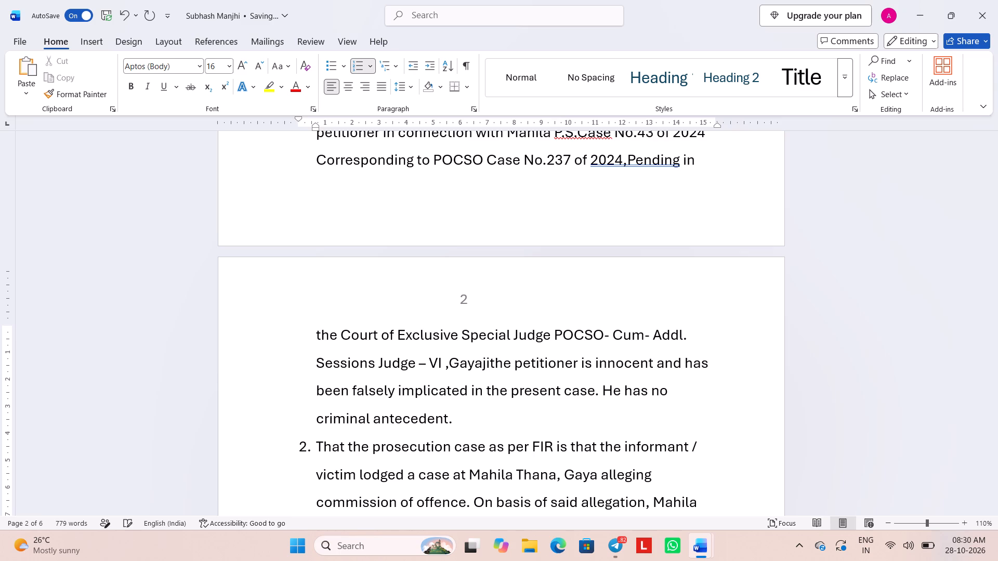
Insert a space between "2024" and the comma before "Pending" in paragraph 1.
{"action": "left_click", "coordinate": [622, 162]}
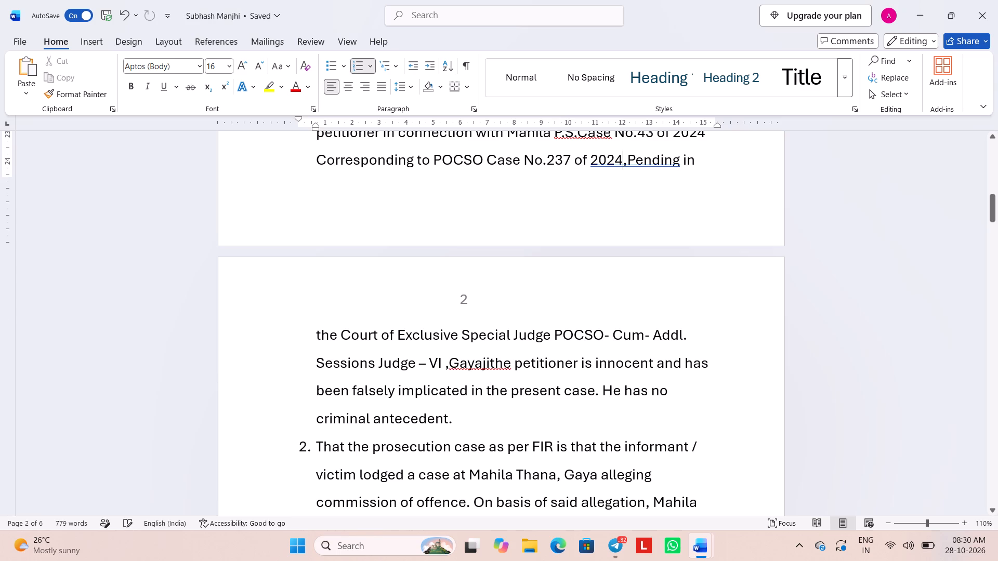
{"action": "key", "text": "space"}
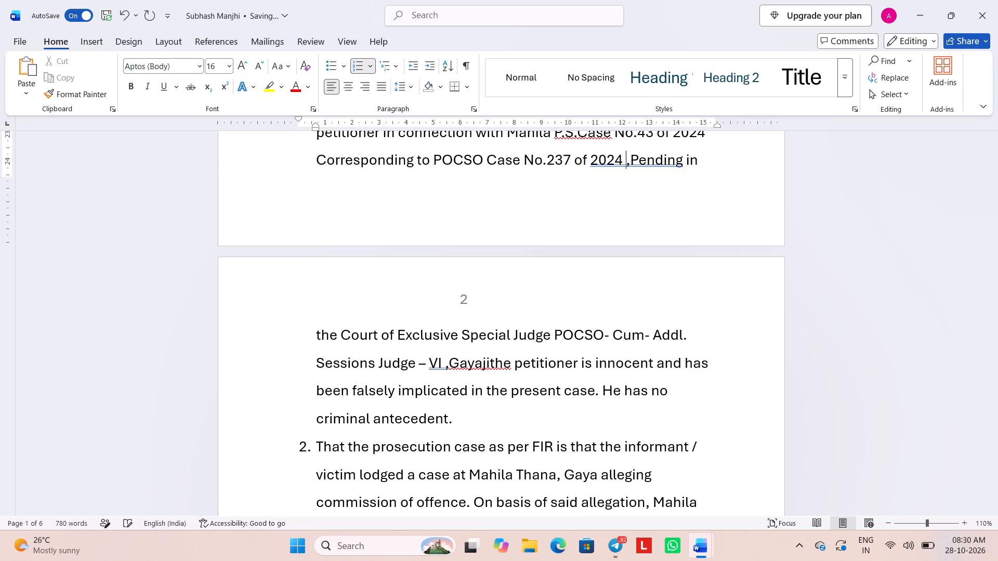
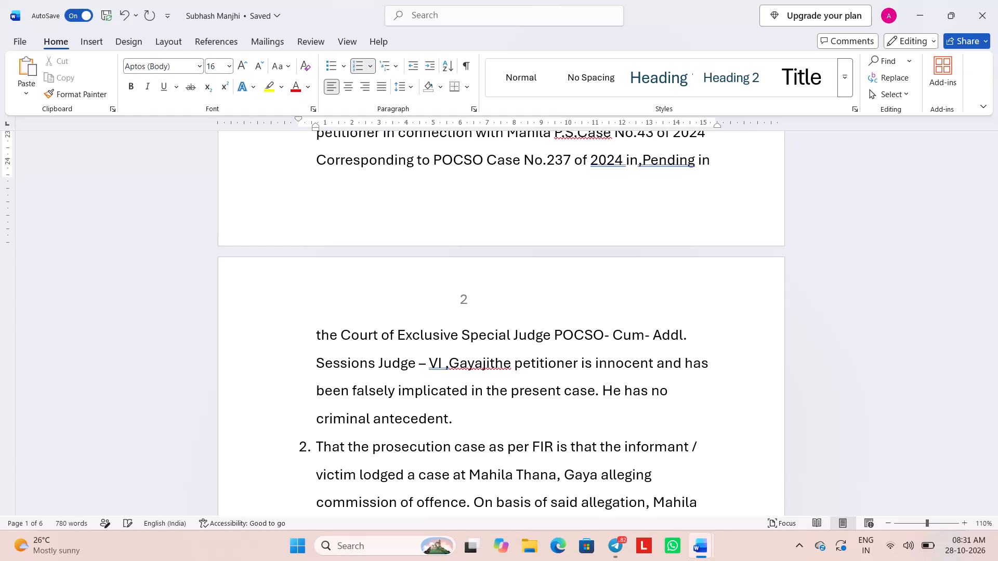
{"action": "type", "text": "stitut"}
{"action": "type", "text": "ed"}
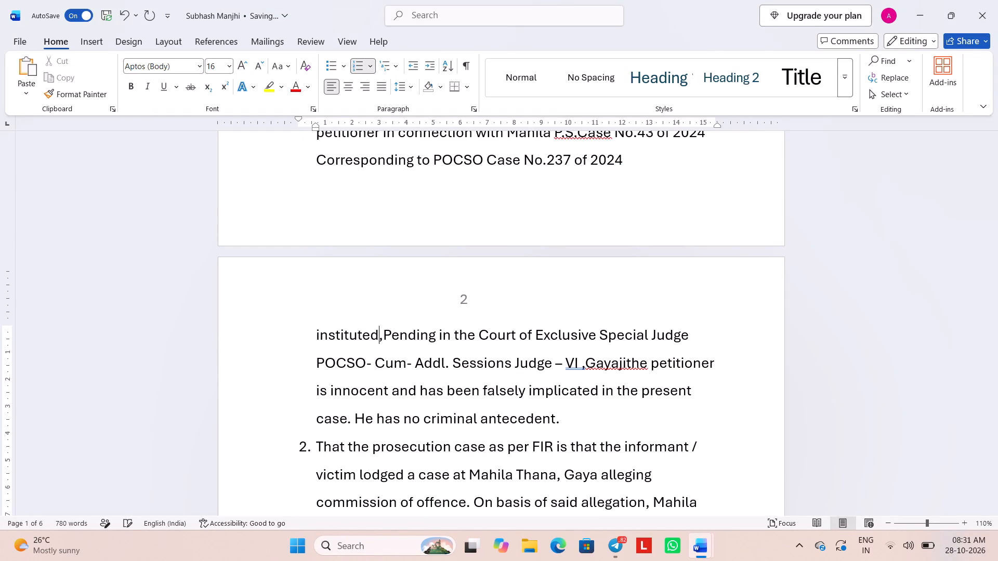
{"action": "key", "text": "space"}
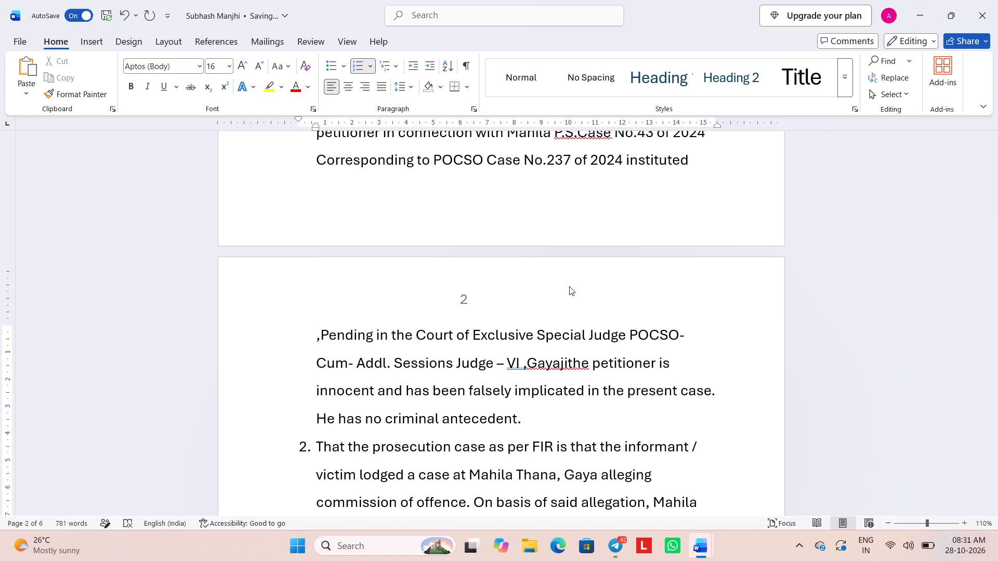
{"action": "key", "text": "shift+u"}
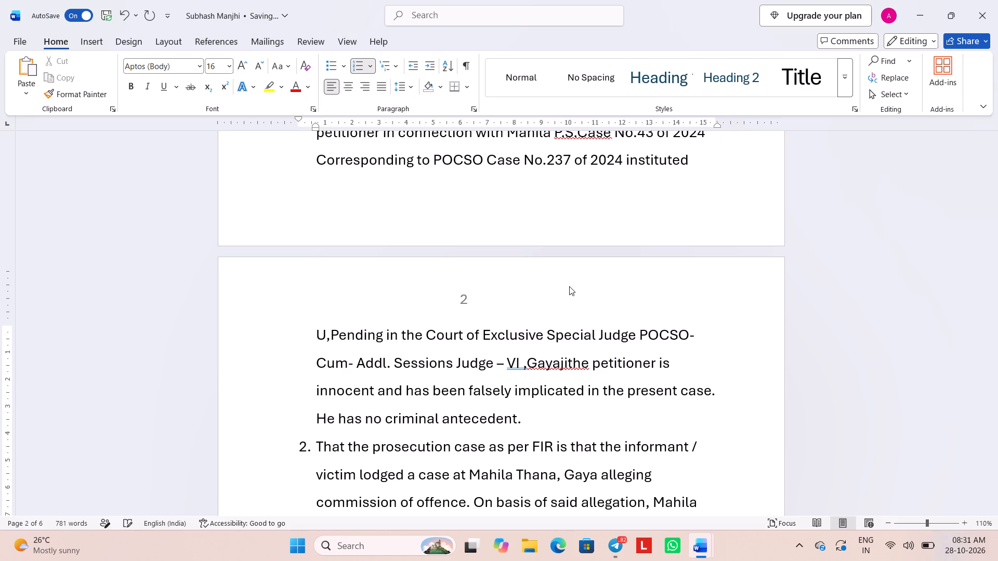
{"action": "key", "text": "slash"}
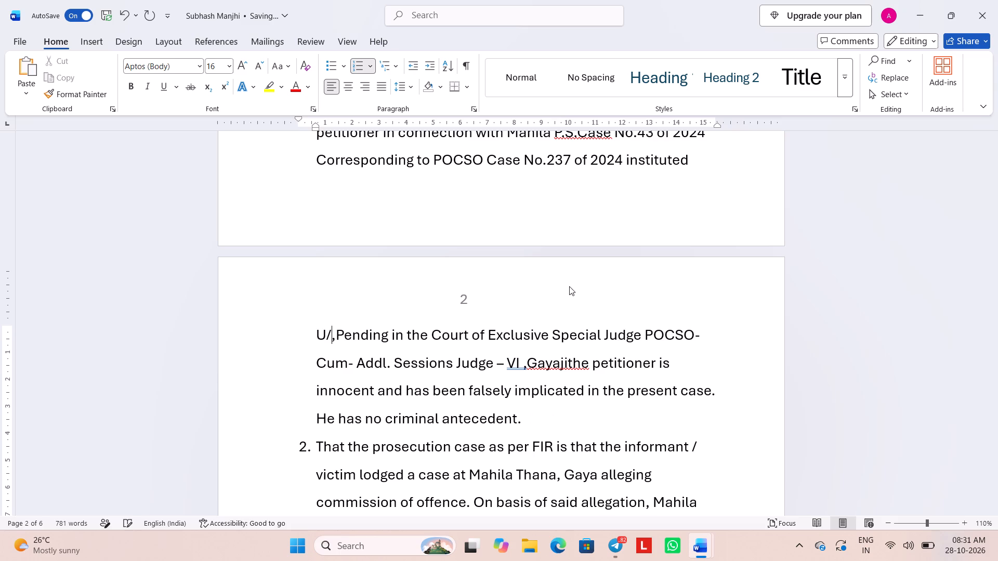
{"action": "key", "text": "shift+s"}
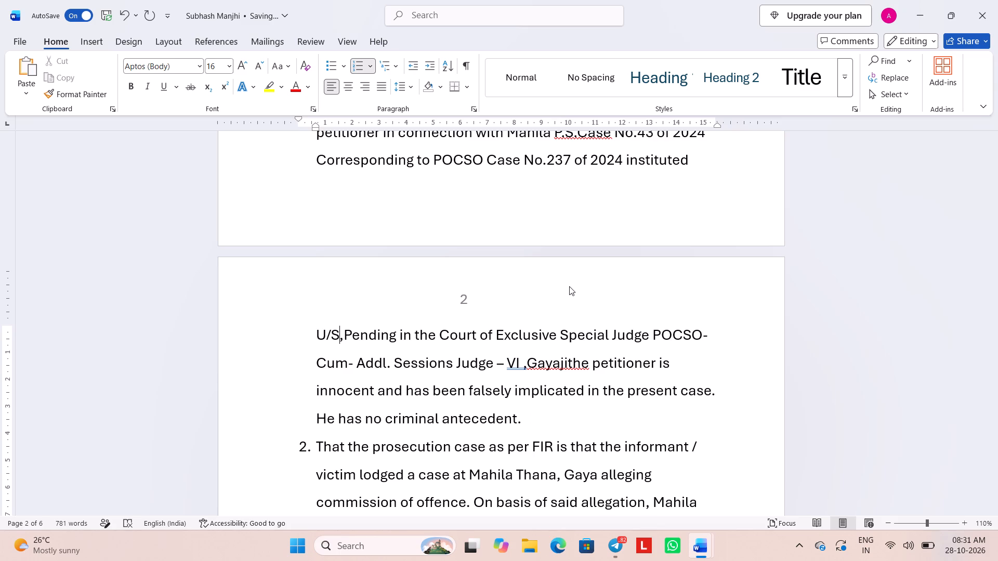
{"action": "key", "text": "space"}
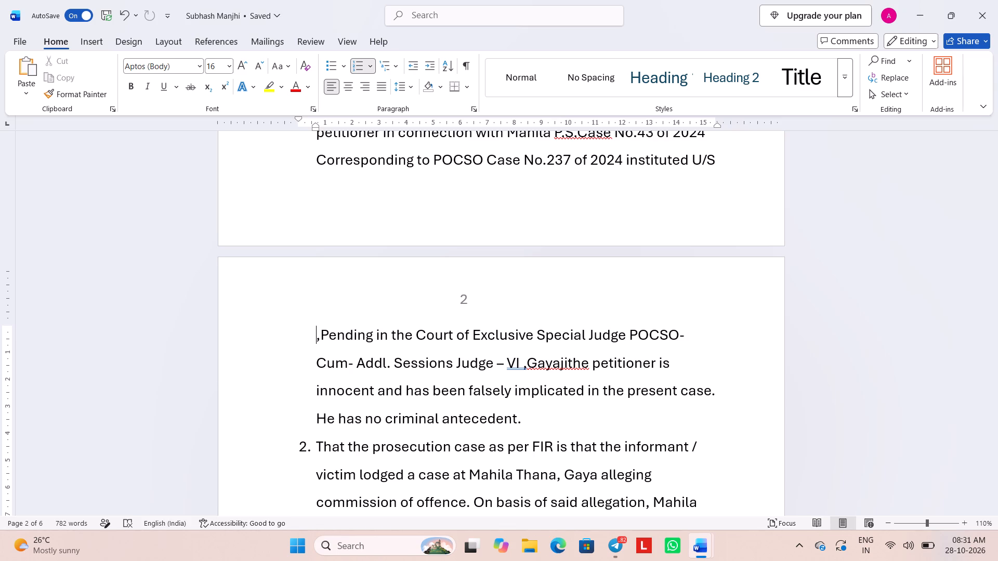
Enter the section numbers "64,65(2)" after "instituted U/S" in paragraph 1.
{"action": "key", "text": "6"}
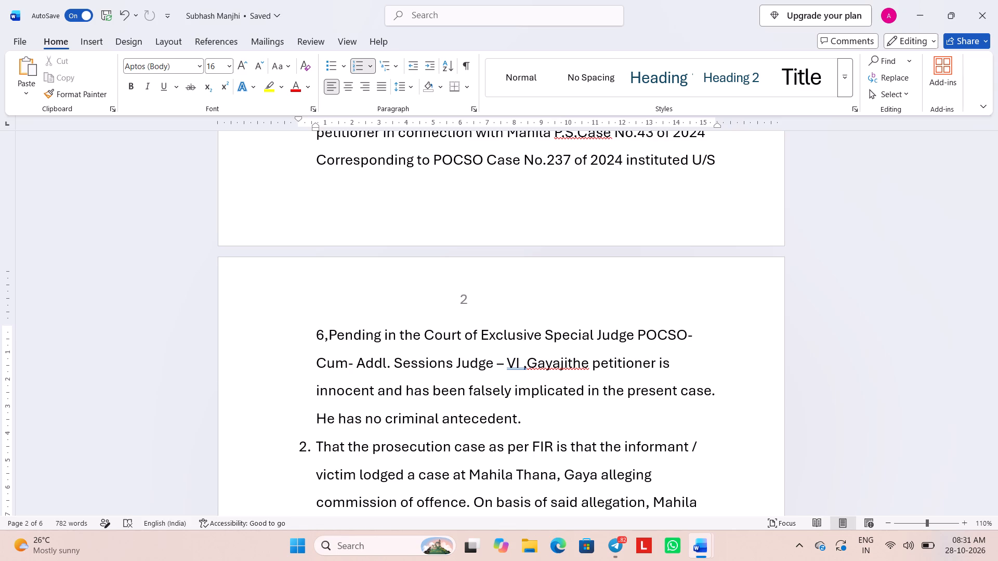
{"action": "key", "text": "4"}
{"action": "key", "text": "comma"}
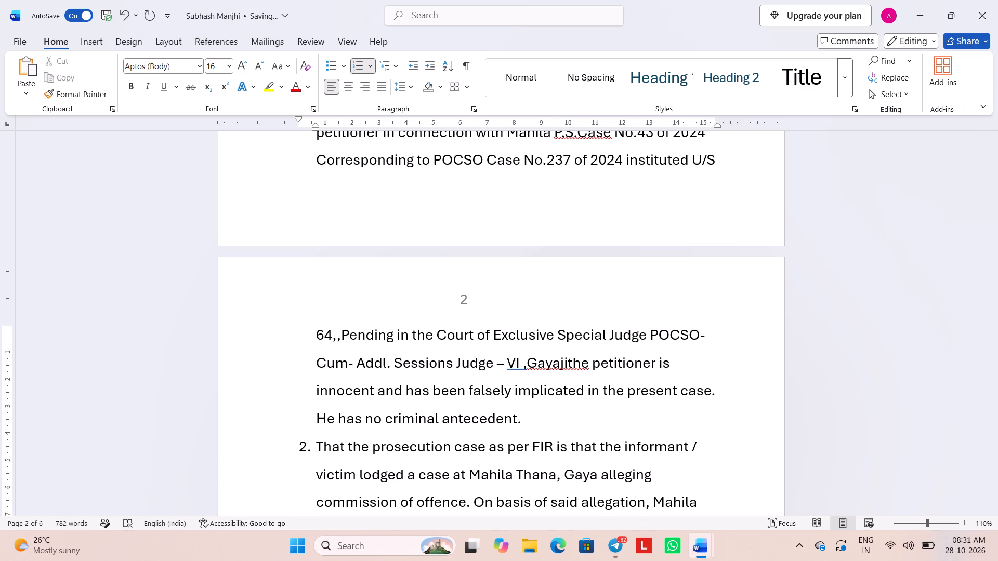
{"action": "type", "text": "65"}
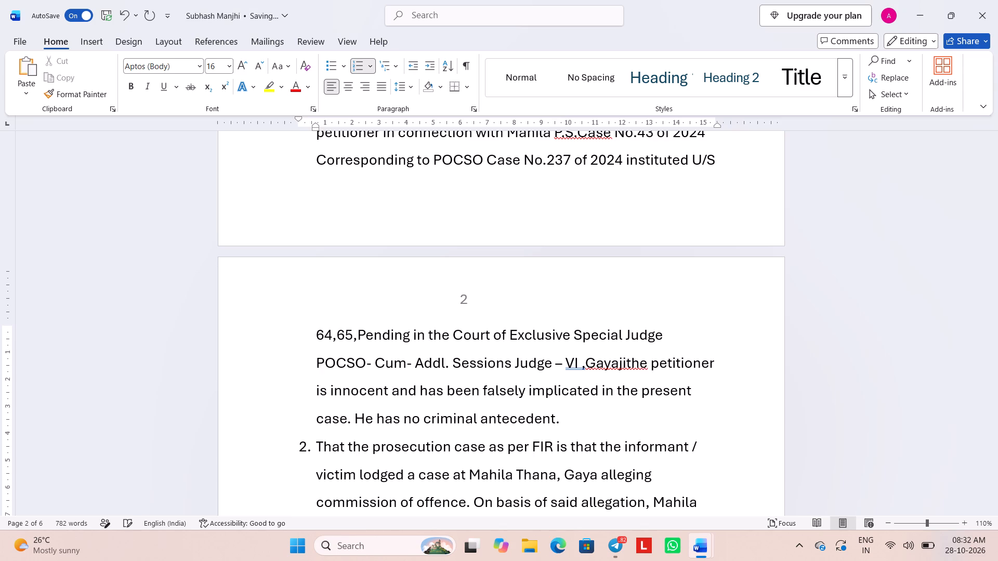
{"action": "type", "text": "()"}
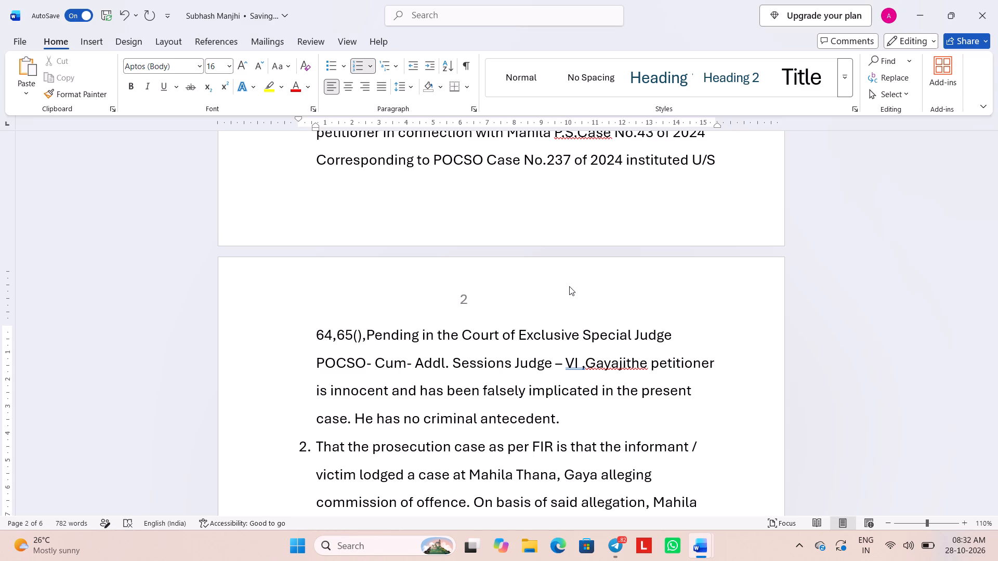
{"action": "left_click", "coordinate": [357, 336]}
{"action": "key", "text": "2"}
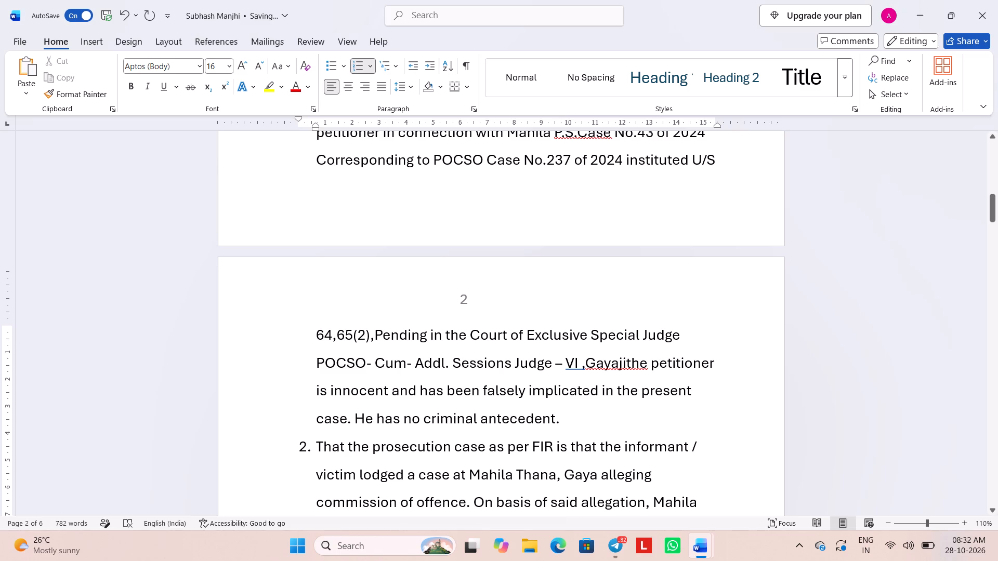
Add a comma and section "126(2)" after "65(2)" in paragraph 1's list of sections.
{"action": "left_click", "coordinate": [369, 334]}
{"action": "key", "text": "comma"}
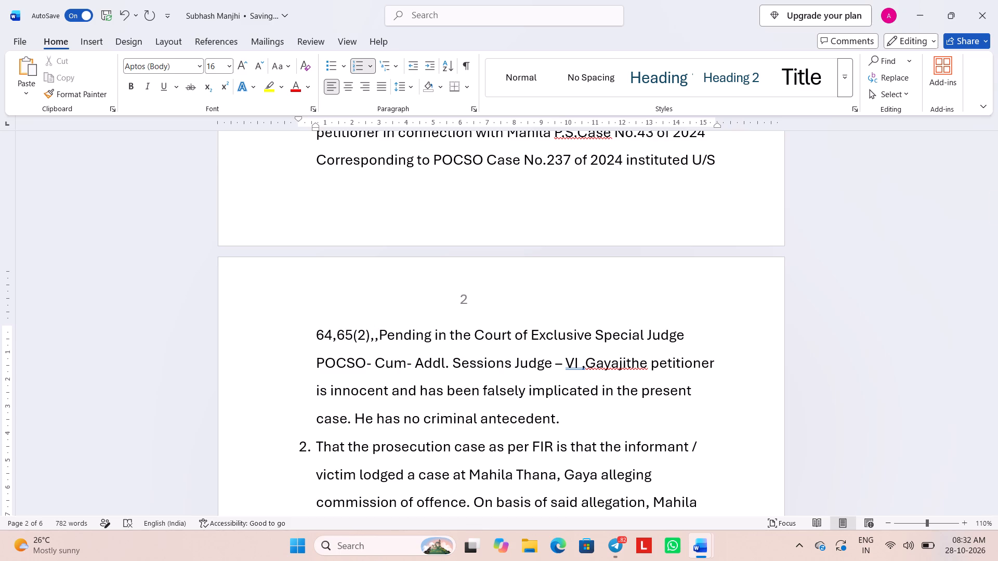
{"action": "type", "text": "12"}
{"action": "key", "text": "6"}
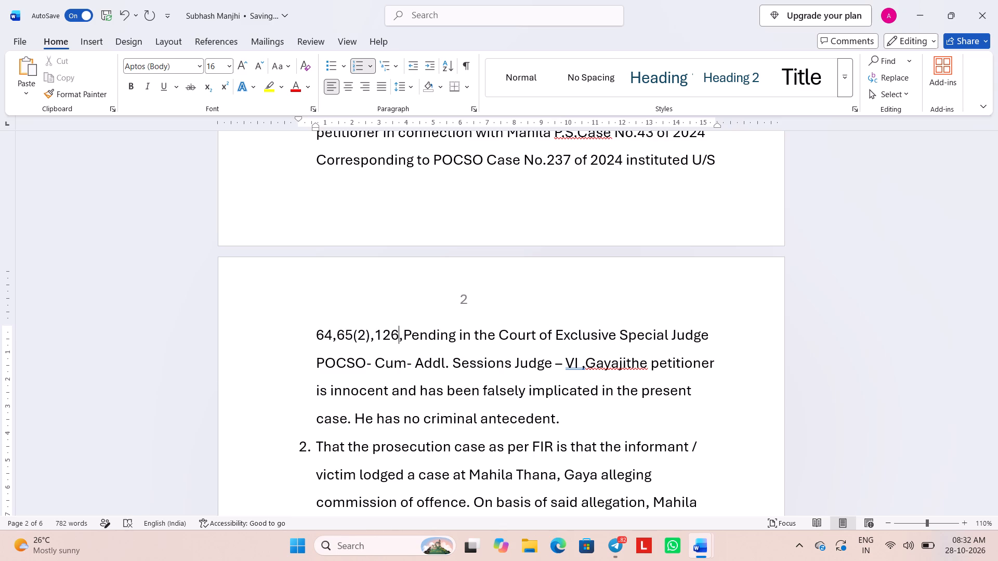
{"action": "type", "text": "()"}
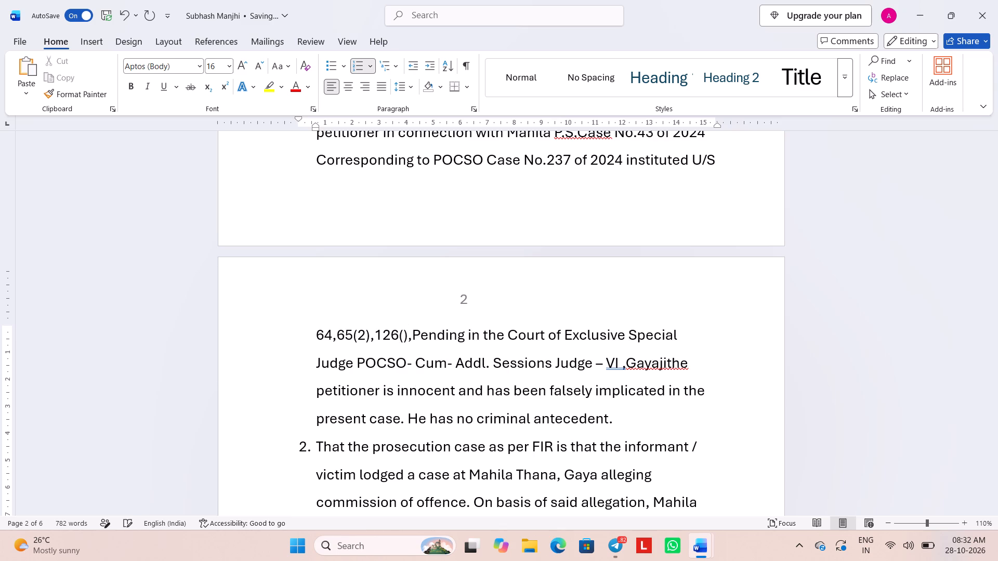
{"action": "left_click", "coordinate": [402, 337]}
{"action": "key", "text": "2"}
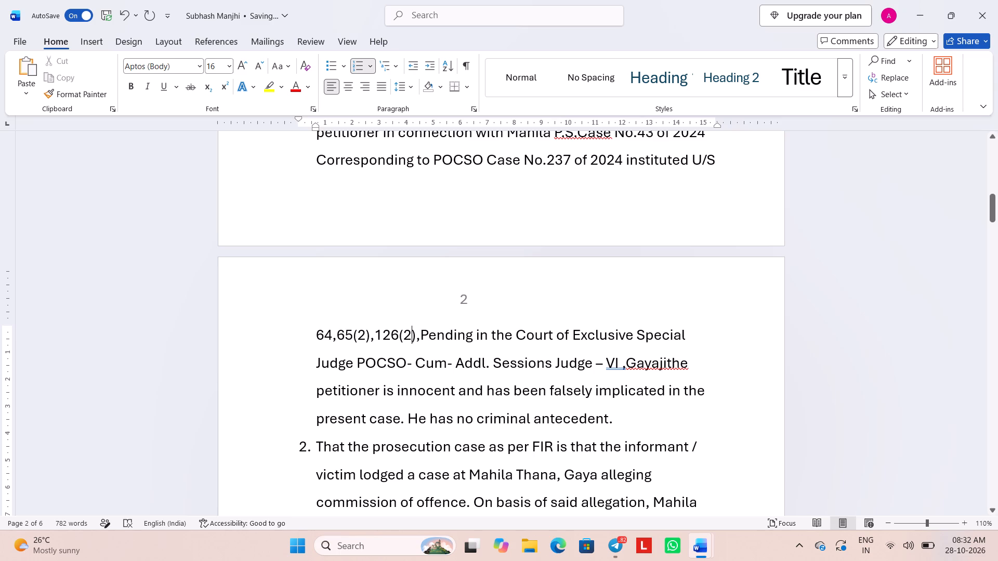
Finish the list of sections in paragraph 1 with a comma and "3(5)BNS" after "126(2)".
{"action": "left_click", "coordinate": [414, 335]}
{"action": "key", "text": "comma"}
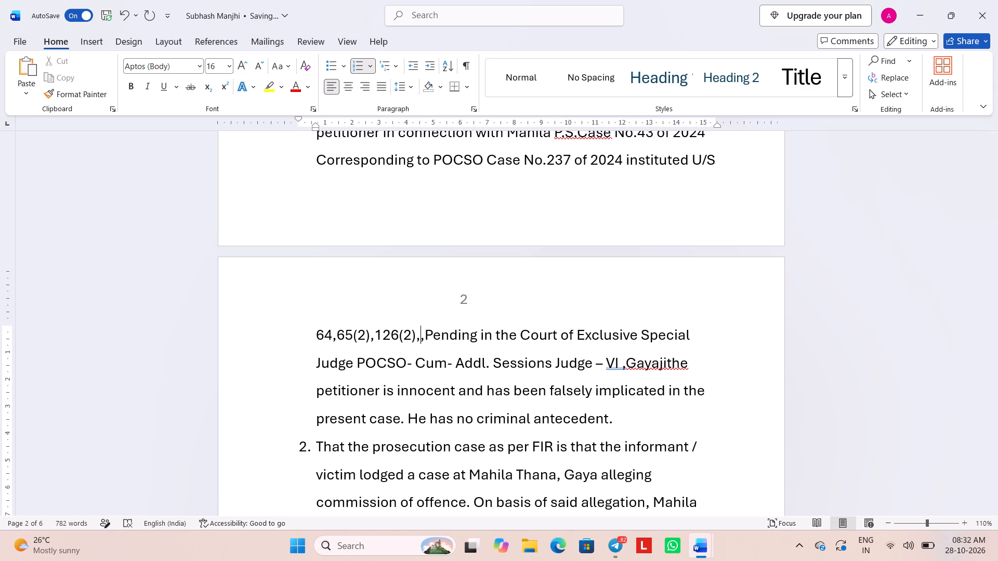
{"action": "key", "text": "3"}
{"action": "type", "text": "()"}
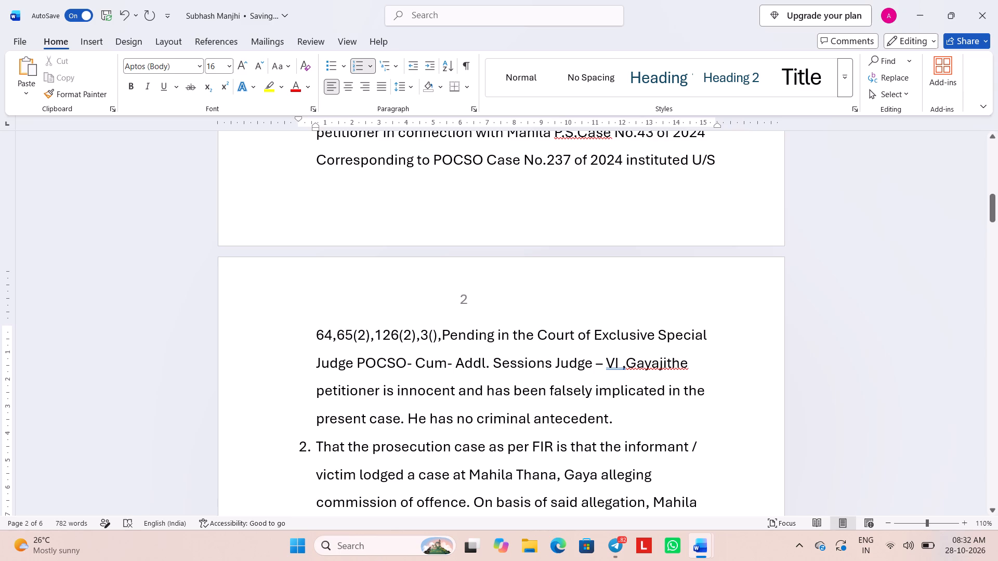
{"action": "left_click", "coordinate": [431, 336]}
{"action": "key", "text": "5"}
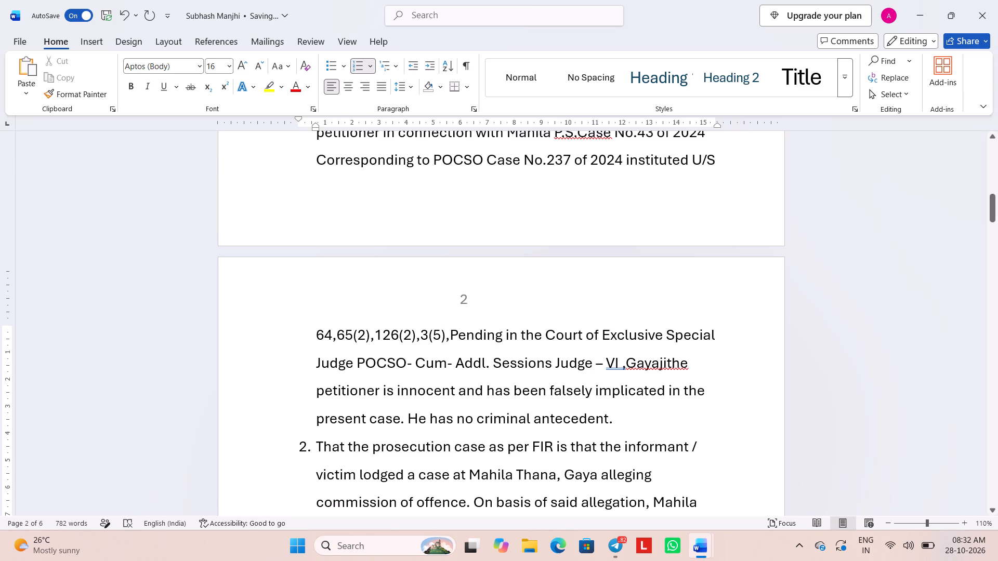
{"action": "left_click", "coordinate": [444, 336]}
{"action": "key", "text": "comma"}
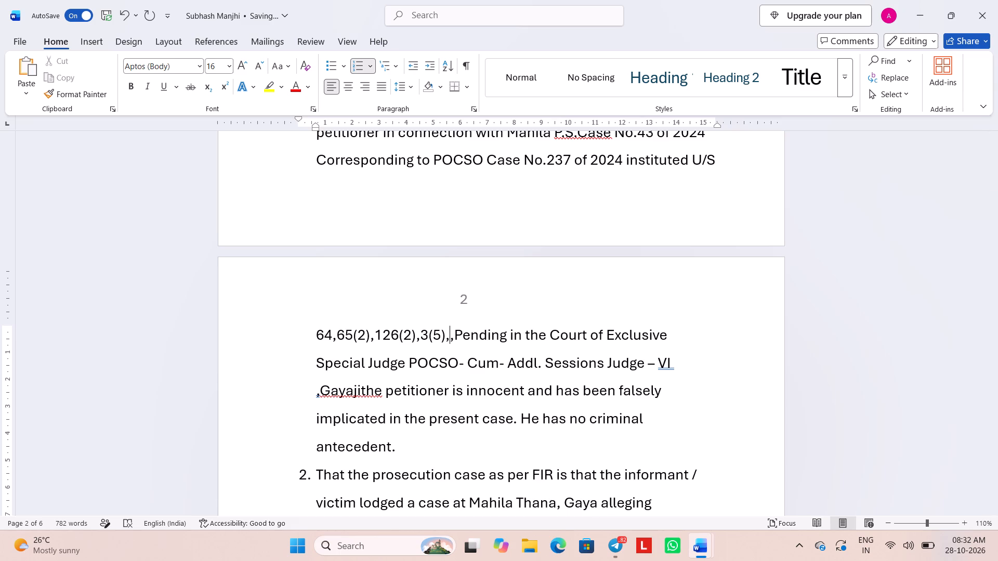
{"action": "key", "text": "BackSpace"}
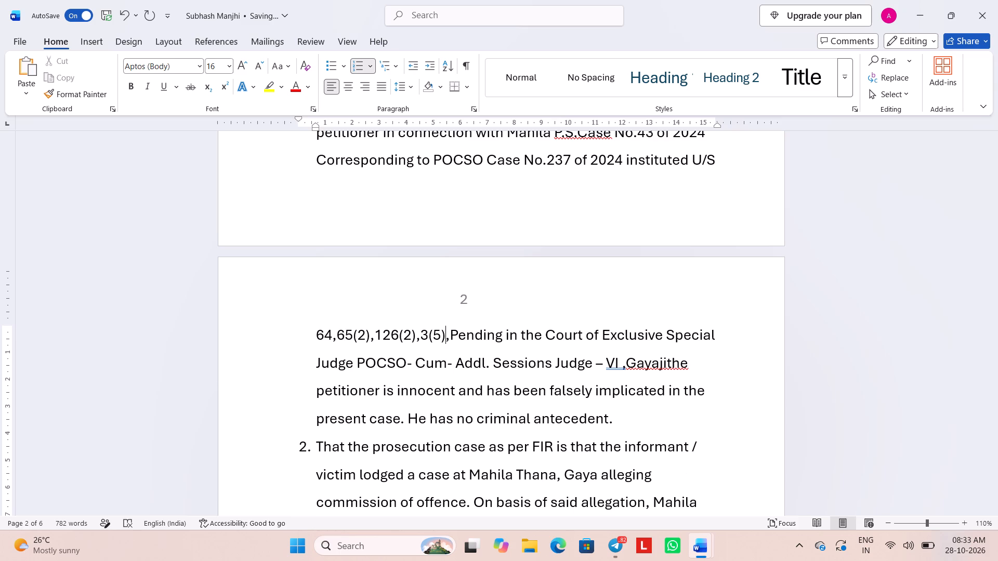
{"action": "key", "text": "shift+b"}
{"action": "key", "text": "shift+n"}
{"action": "key", "text": "shift+s"}
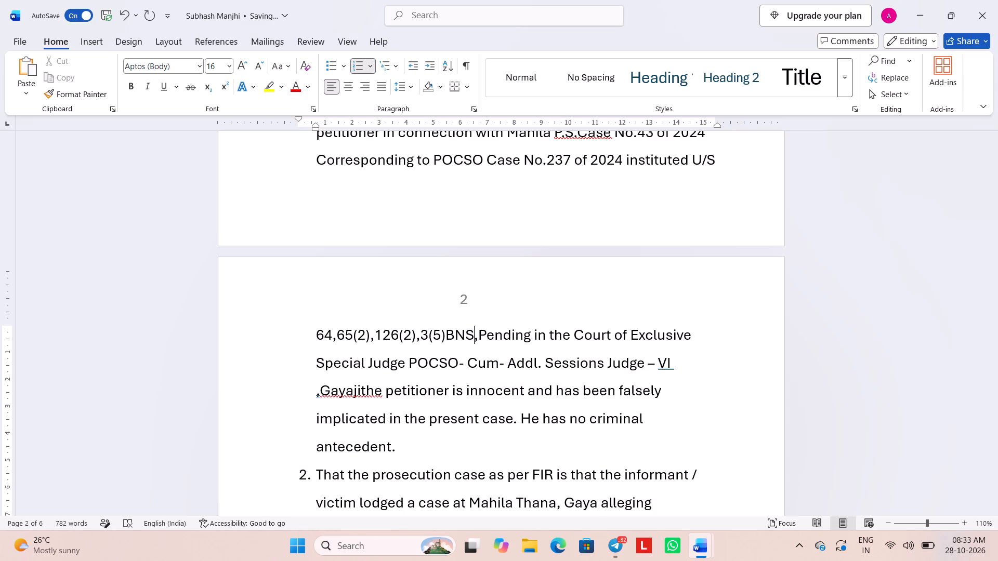
Add "and sec.4/6" after "3(5)BNS" in paragraph 1's list of sections.
{"action": "key", "text": "space"}
{"action": "type", "text": "a"}
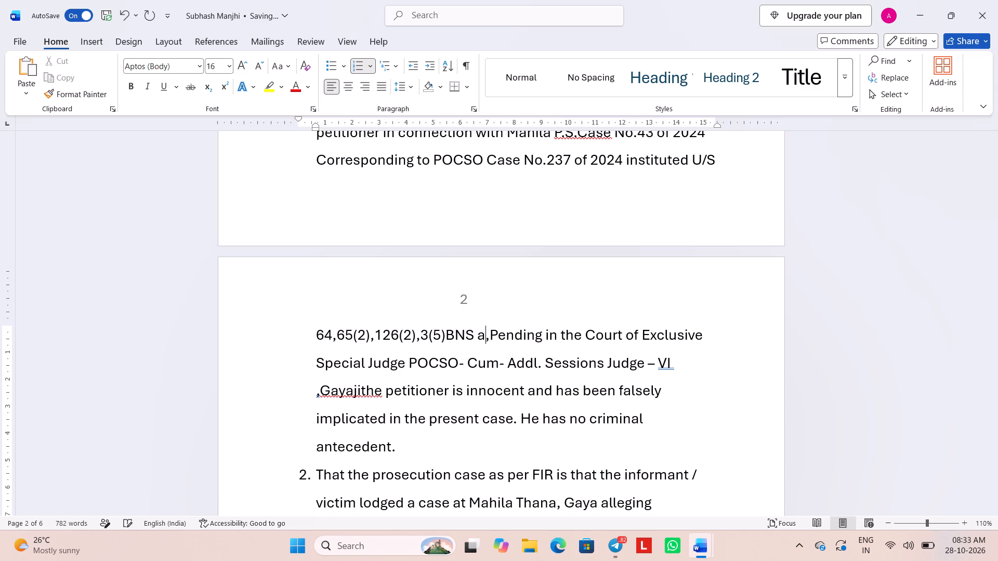
{"action": "type", "text": "nd"}
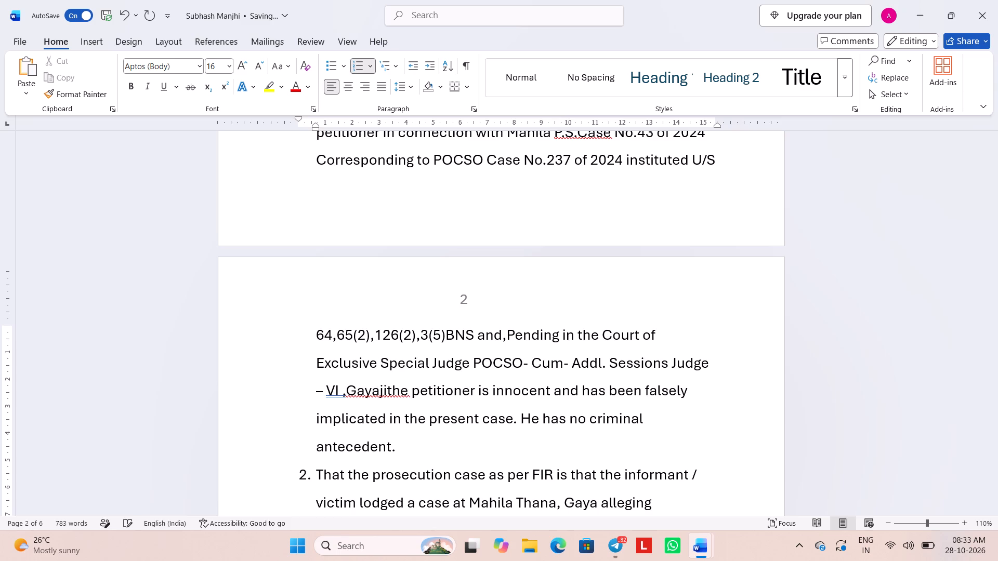
{"action": "key", "text": "space"}
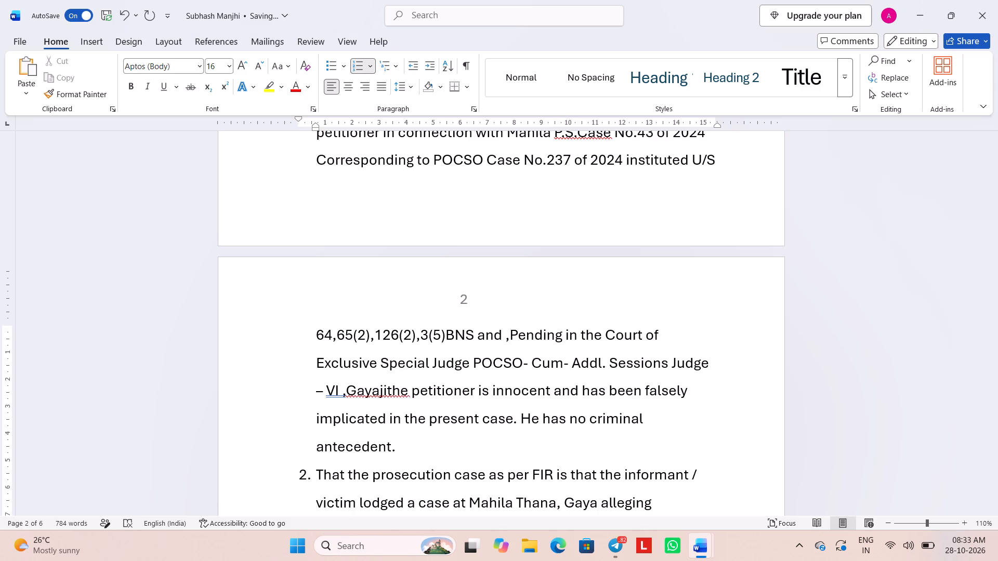
{"action": "type", "text": "sec"}
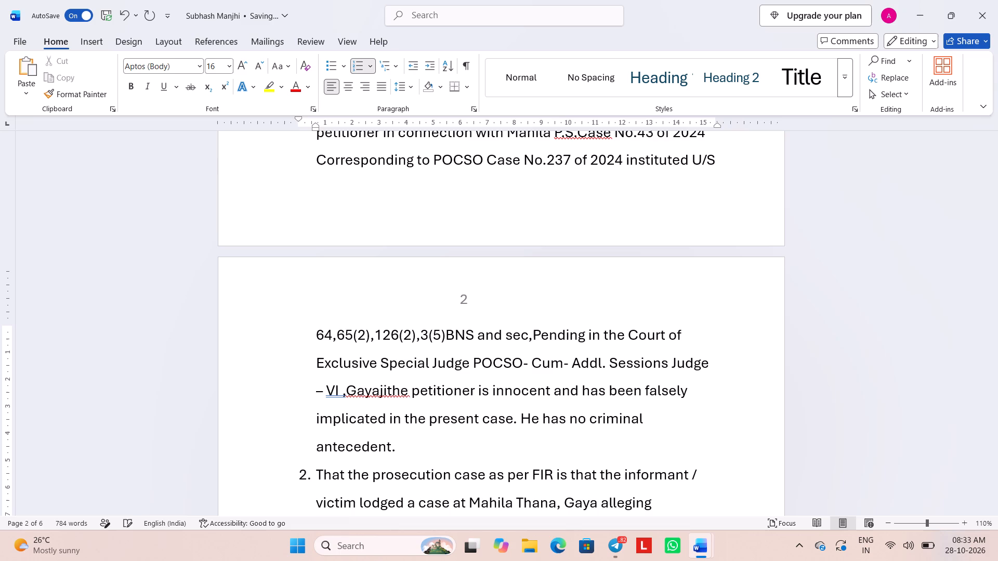
{"action": "key", "text": "period"}
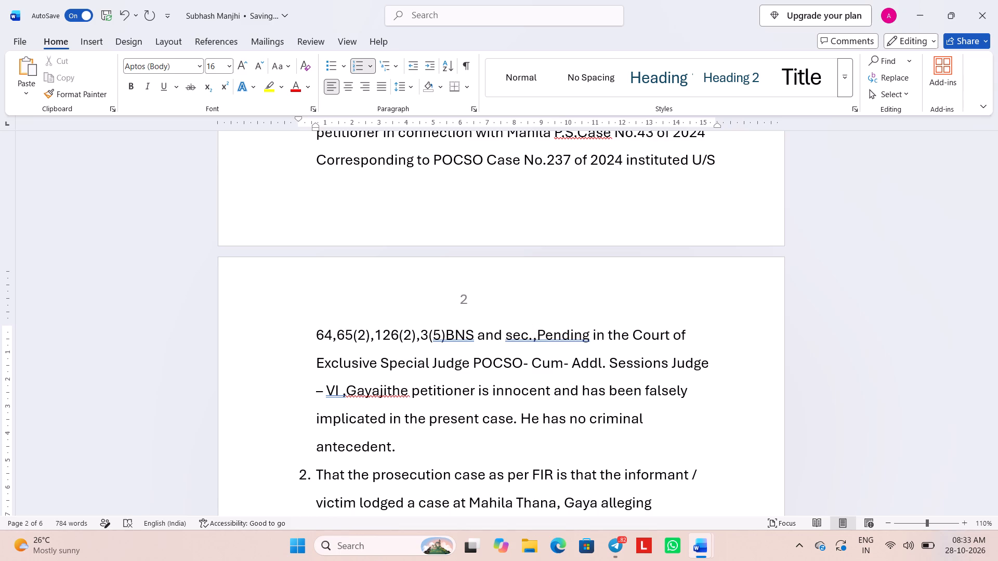
{"action": "key", "text": "4"}
{"action": "key", "text": "slash"}
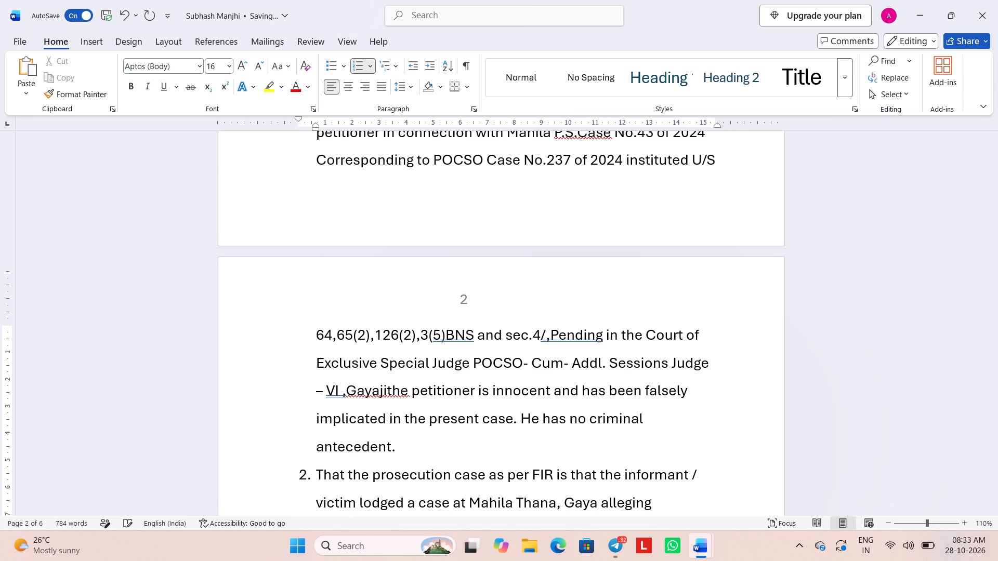
{"action": "key", "text": "6"}
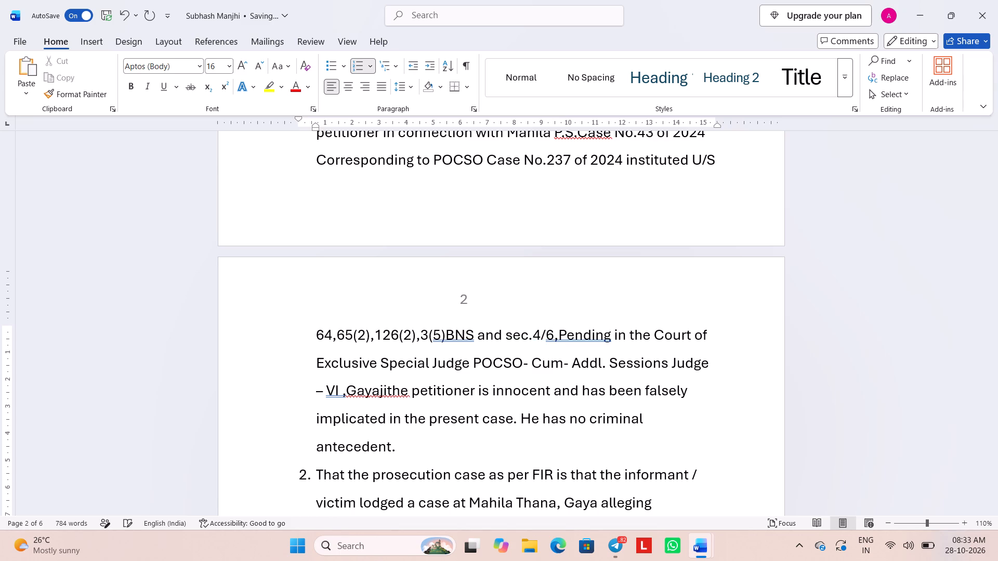
Add "POcso Act" after "sec.4/6" in paragraph 1.
{"action": "key", "text": "space"}
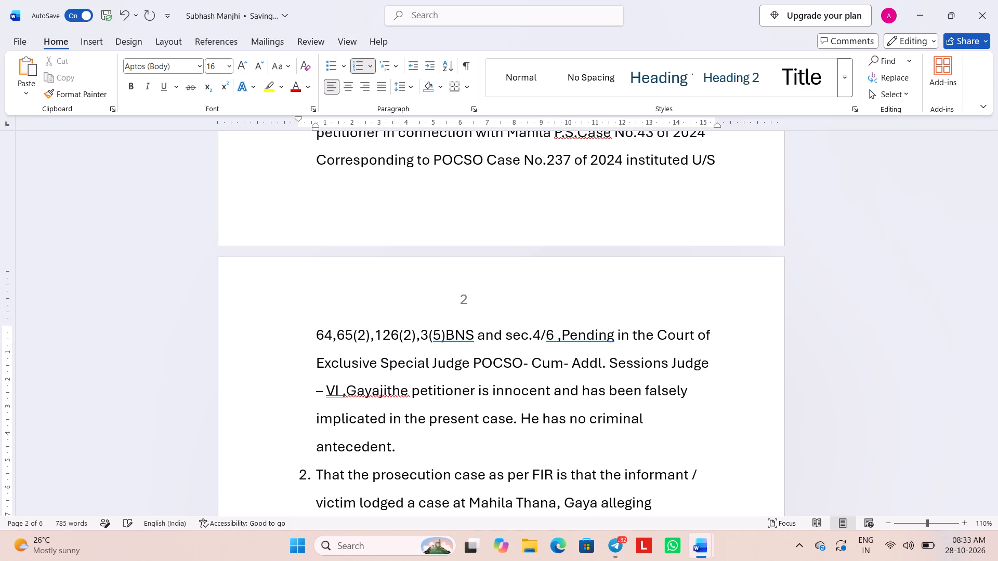
{"action": "type", "text": "PO"}
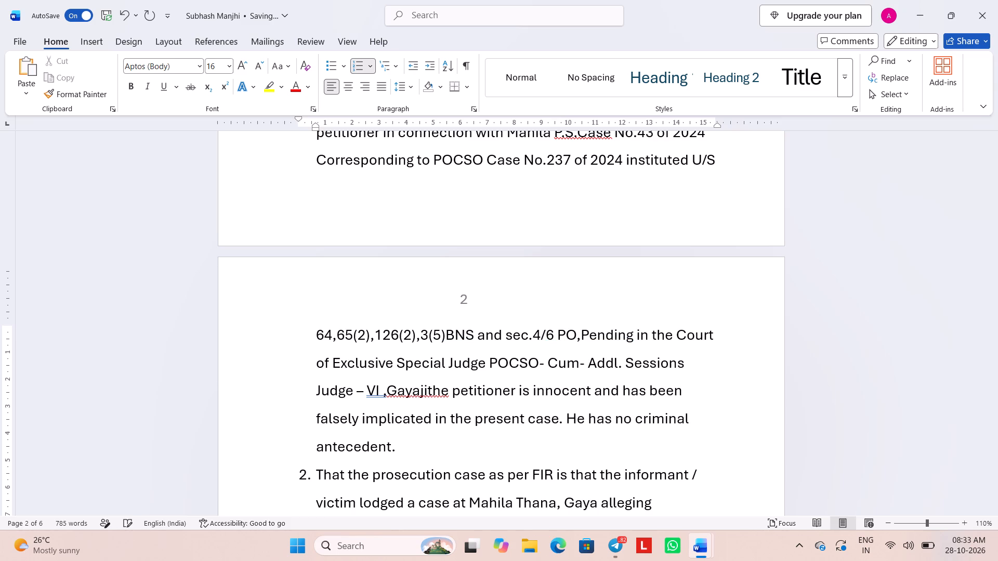
{"action": "key", "text": "c"}
{"action": "type", "text": "so"}
{"action": "key", "text": "space"}
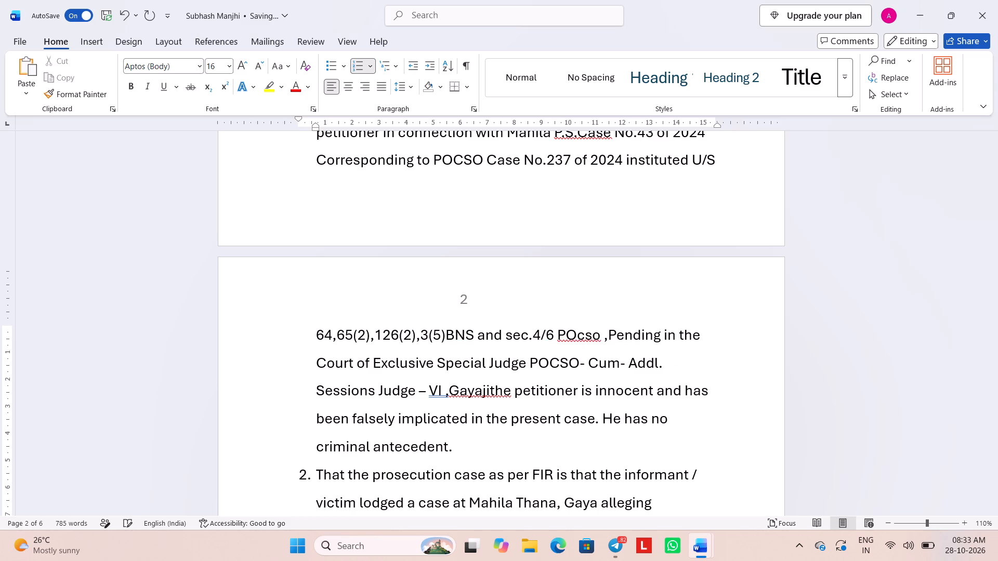
{"action": "type", "text": "Act"}
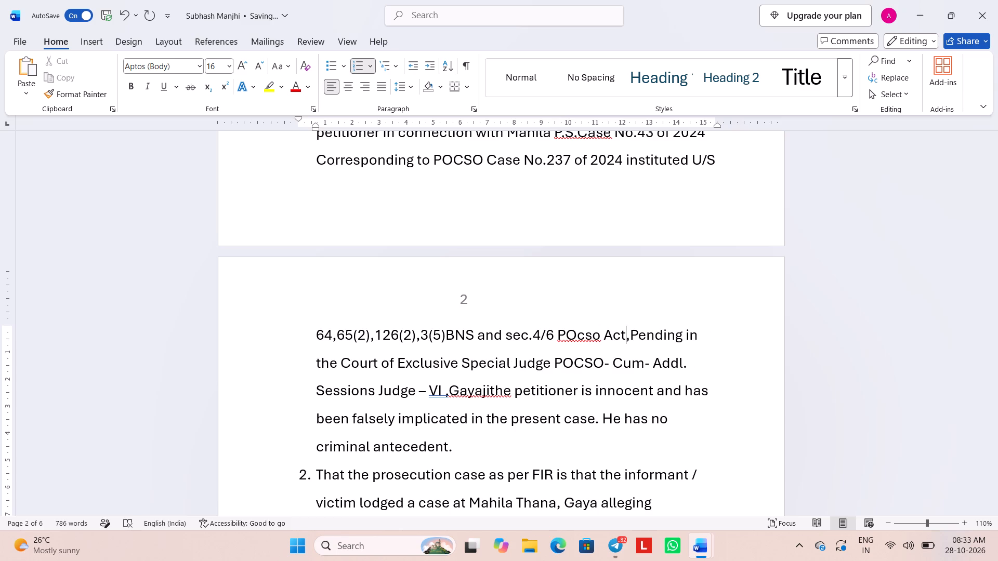
Correct "POcso" to all-capital "POCSO" before "Act" in paragraph 1.
{"action": "scroll", "coordinate": [444, 336], "scroll_direction": "down", "scroll_amount": 1}
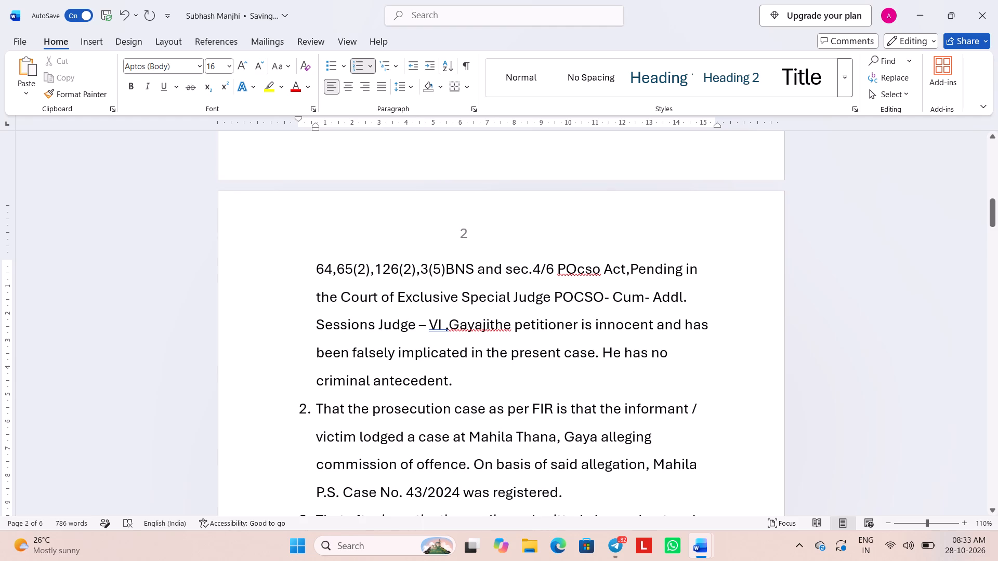
{"action": "left_click", "coordinate": [577, 271]}
{"action": "key", "text": "shift+c"}
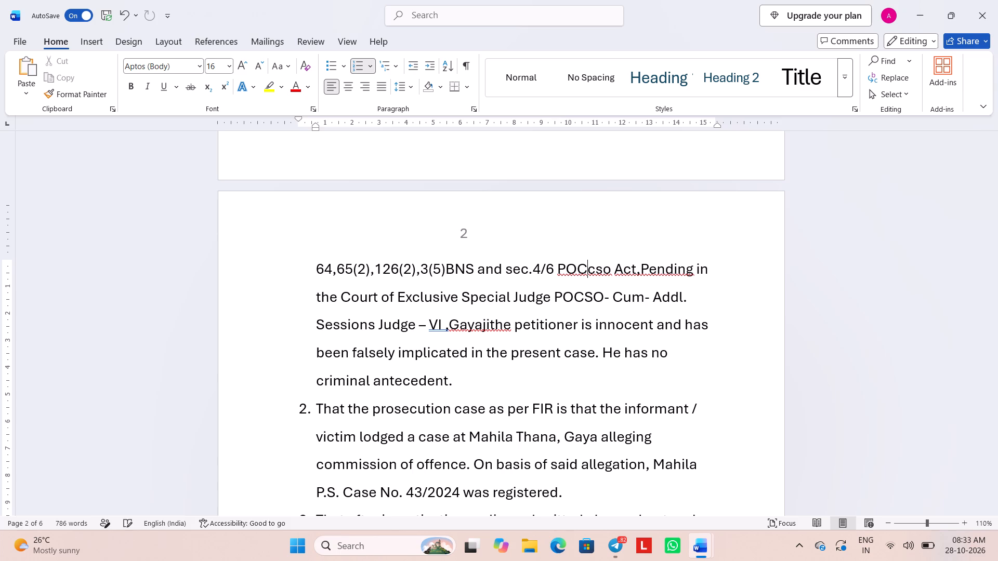
{"action": "type", "text": "SO"}
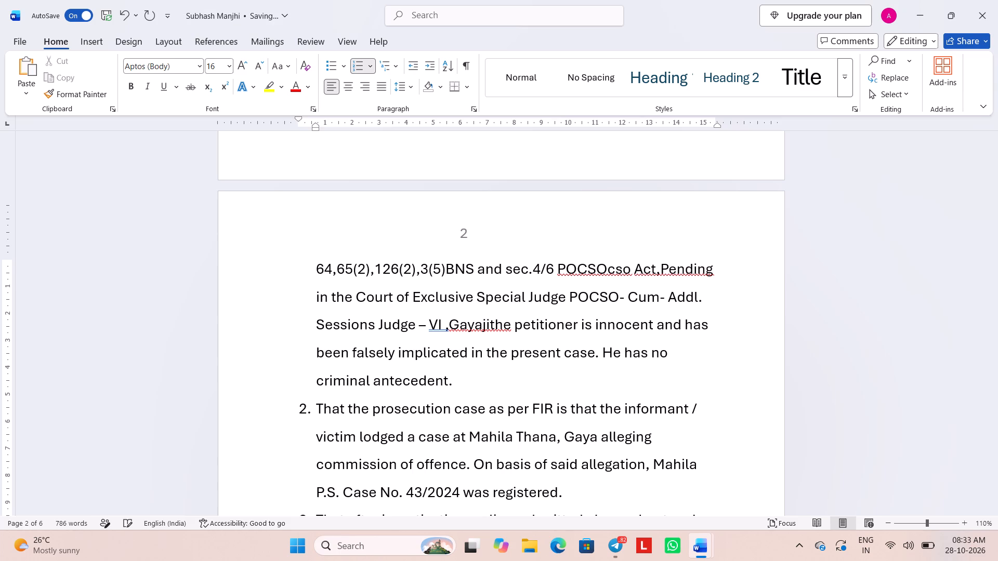
{"action": "key", "text": "Delete"}
{"action": "key", "text": "Delete"}
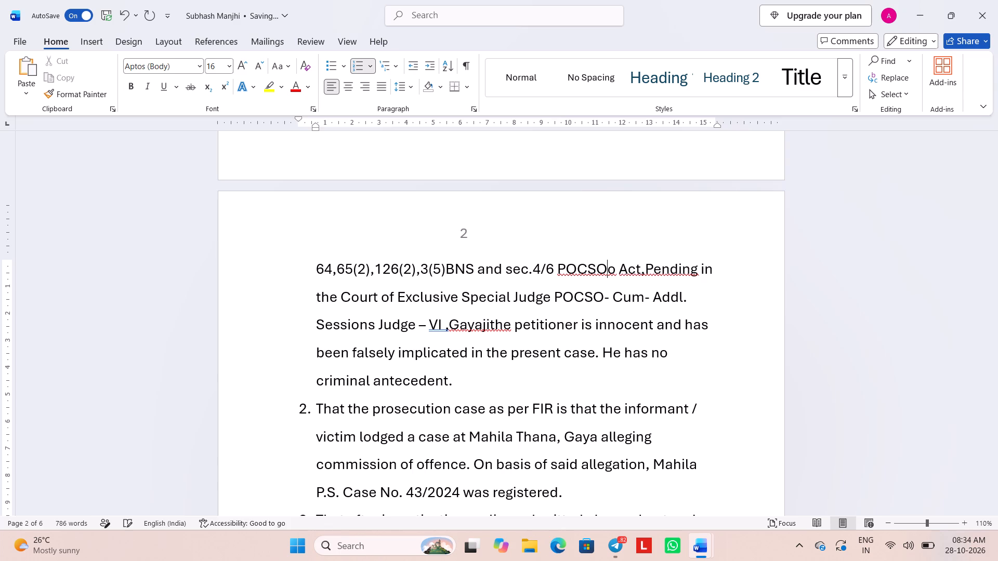
{"action": "key", "text": "Delete"}
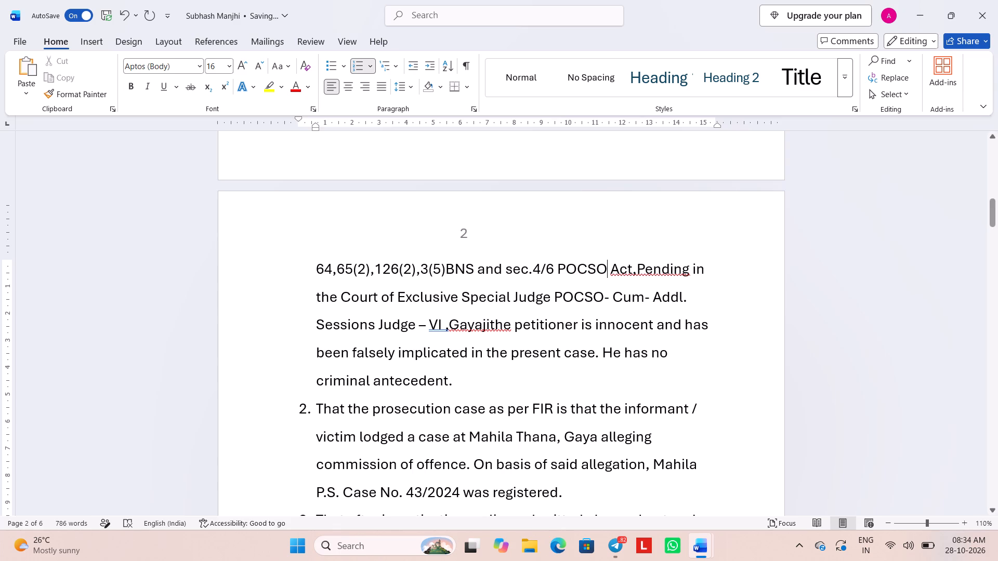
Insert a space between the comma after "POCSO Act" and "Pending" in paragraph 1.
{"action": "left_click", "coordinate": [635, 270]}
{"action": "key", "text": "space"}
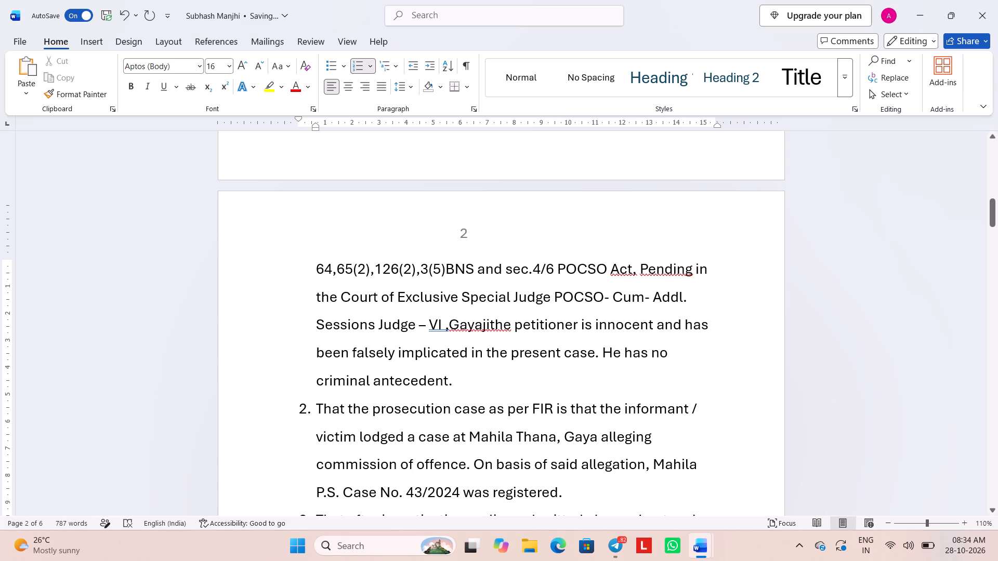
{"action": "right_click", "coordinate": [622, 274]}
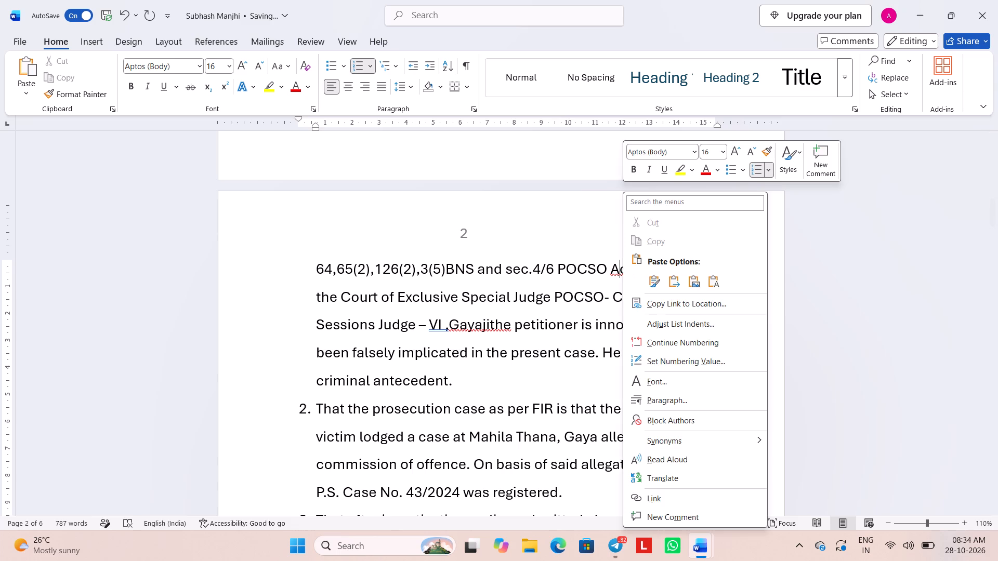
{"action": "left_click", "coordinate": [589, 212]}
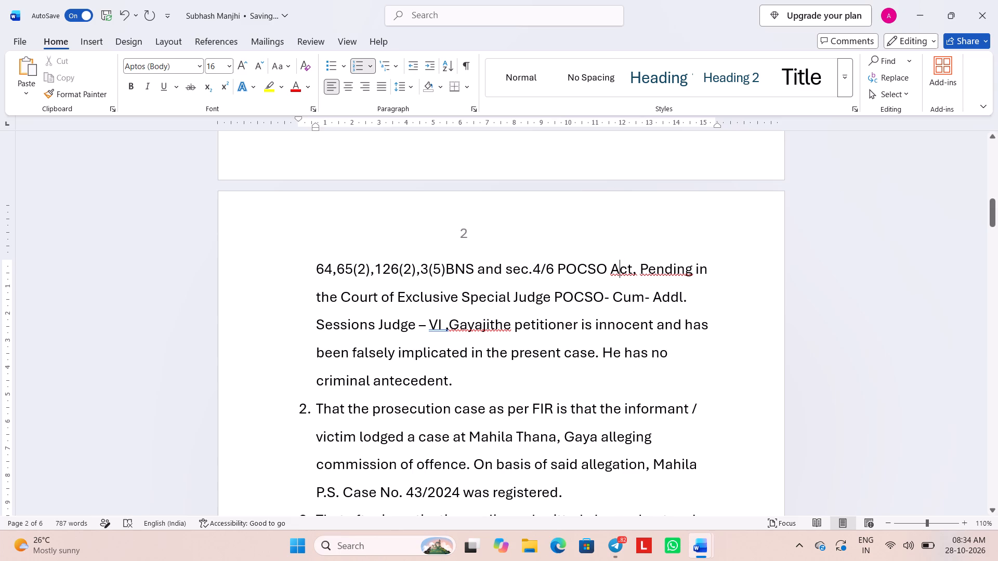
End paragraph 1 after "Gayaji" with a space and full stop, and split "the petitioner is innocent" into a new numbered paragraph.
{"action": "left_click", "coordinate": [486, 327]}
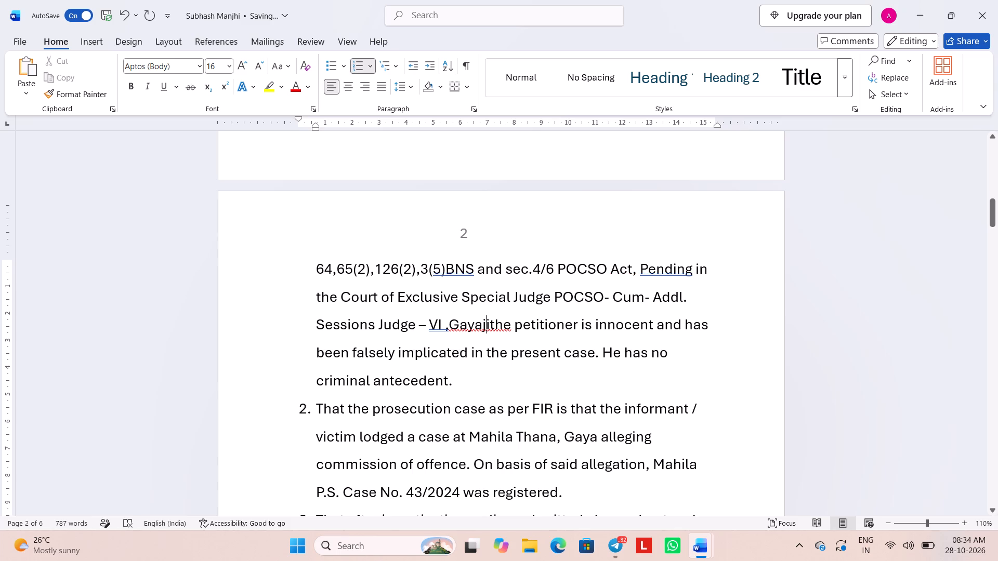
{"action": "left_click", "coordinate": [490, 323]}
{"action": "key", "text": "space"}
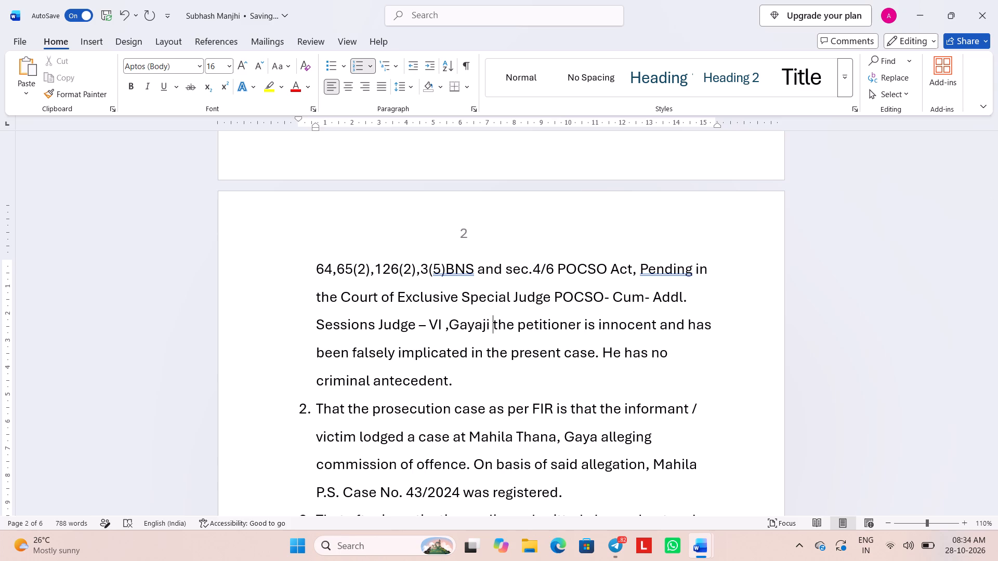
{"action": "key", "text": "period"}
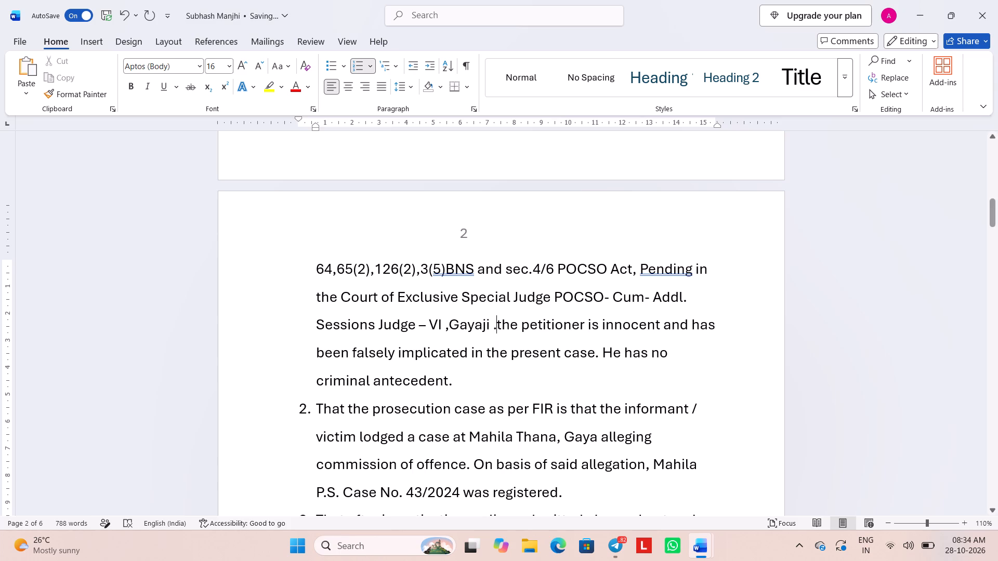
{"action": "key", "text": "Return"}
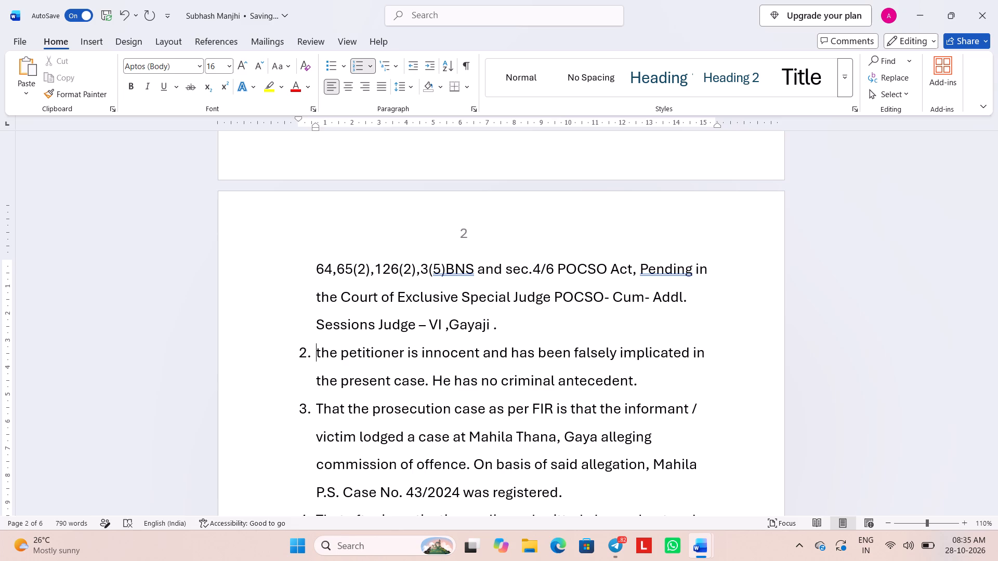
Begin the new paragraph 2 with the word "That" before "the petitioner is innocent".
{"action": "type", "text": "THa"}
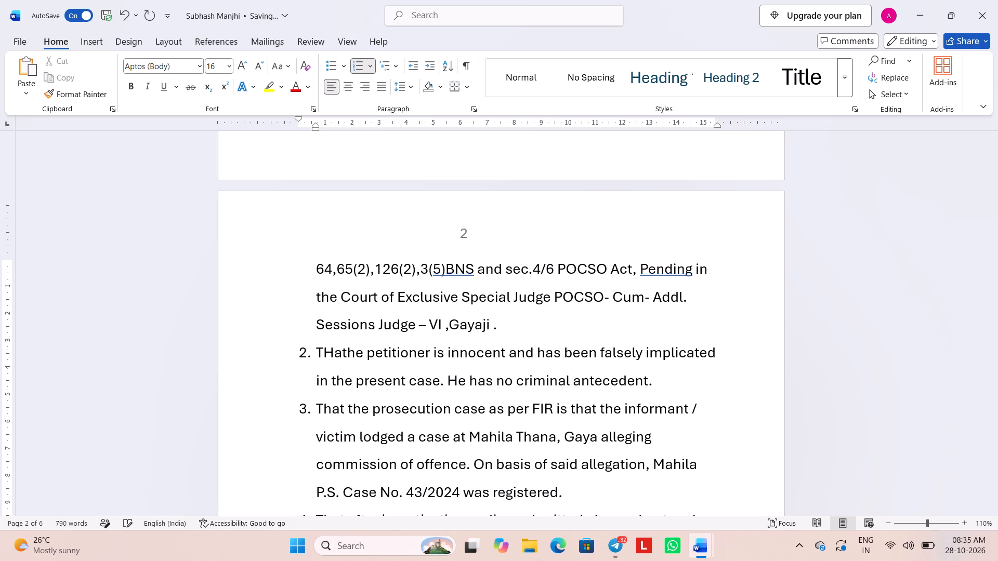
{"action": "key", "text": "BackSpace"}
{"action": "key", "text": "BackSpace"}
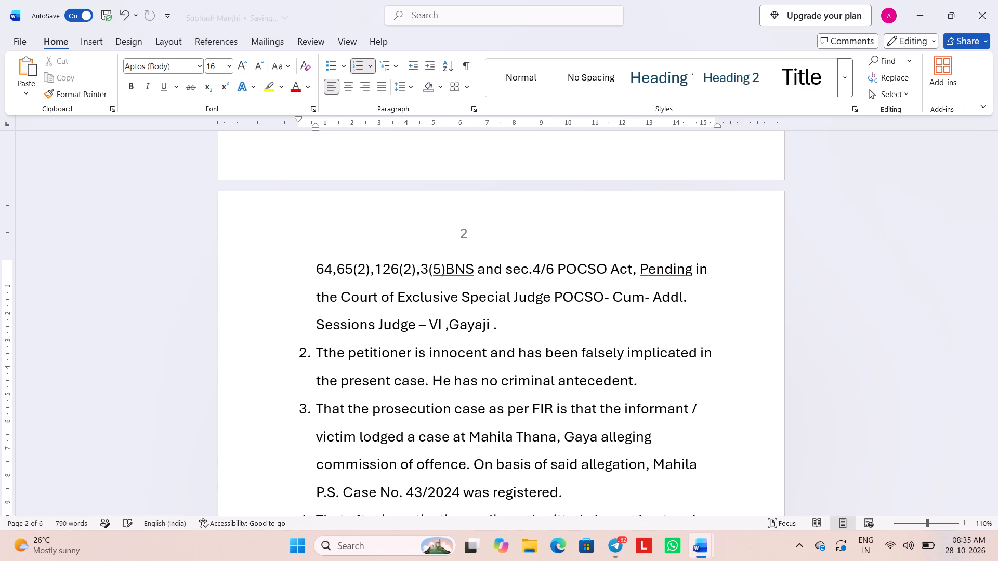
{"action": "type", "text": "hat"}
{"action": "key", "text": "space"}
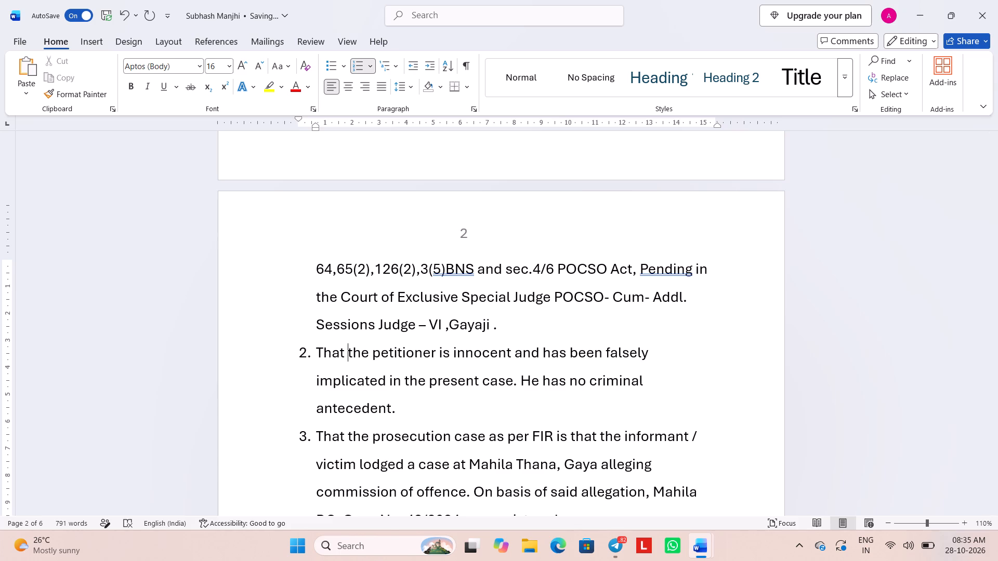
Look through the petition's following numbered paragraphs up to paragraph 15 and the GROUNDS section.
{"action": "scroll", "coordinate": [353, 355], "scroll_direction": "down", "scroll_amount": 5}
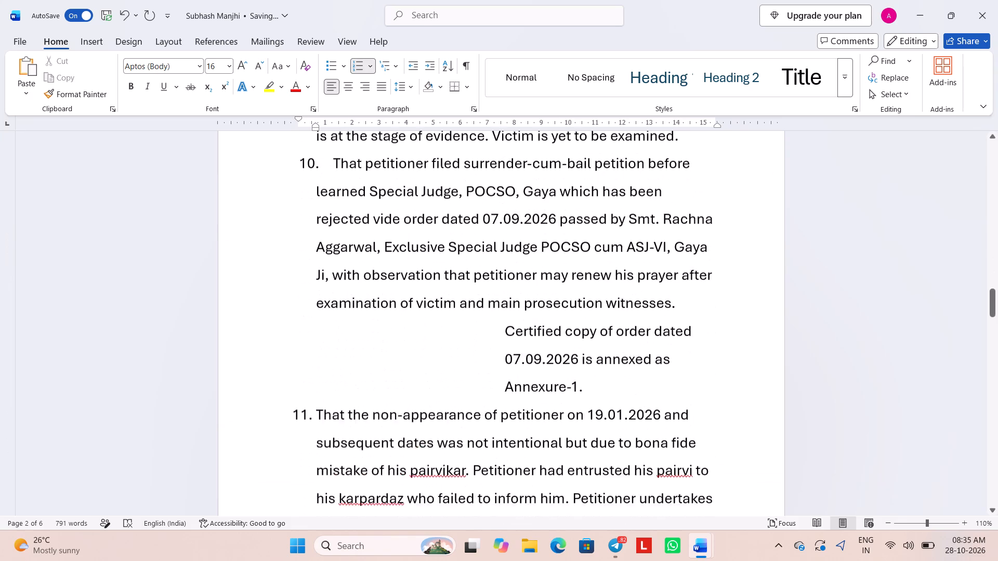
{"action": "scroll", "coordinate": [353, 355], "scroll_direction": "down", "scroll_amount": 3}
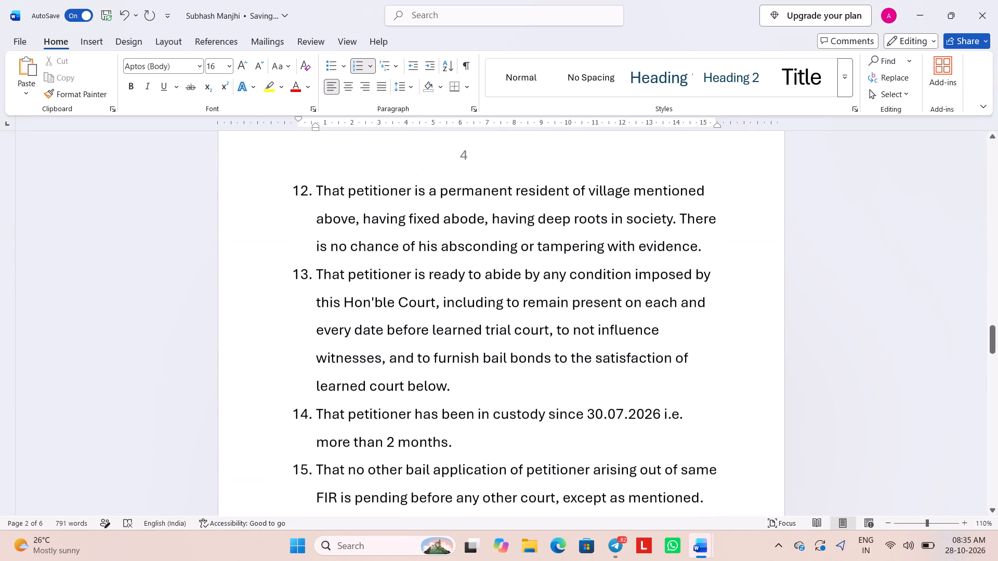
{"action": "scroll", "coordinate": [353, 355], "scroll_direction": "down", "scroll_amount": 2}
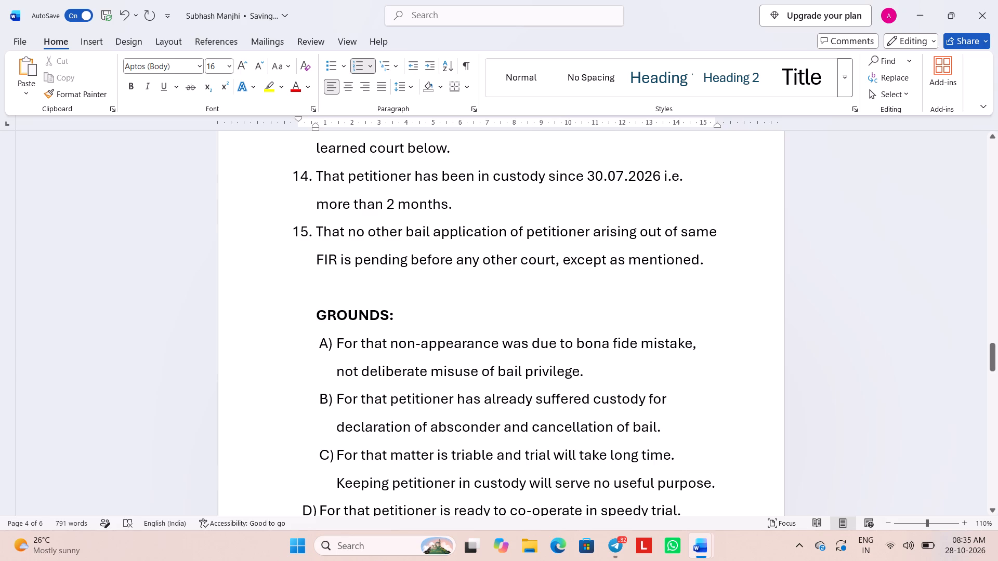
{"action": "scroll", "coordinate": [316, 232], "scroll_direction": "right", "scroll_amount": 2}
Change the opening of paragraph 2 from "That the petitioner" to "That no other petitioner".
{"action": "scroll", "coordinate": [283, 264], "scroll_direction": "up", "scroll_amount": 9}
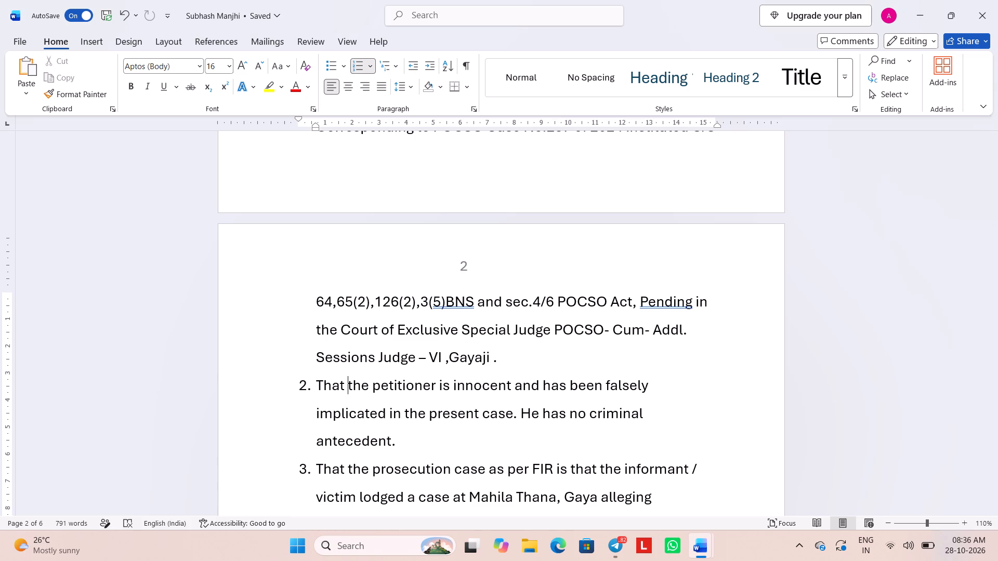
{"action": "type", "text": "no"}
{"action": "key", "text": "space"}
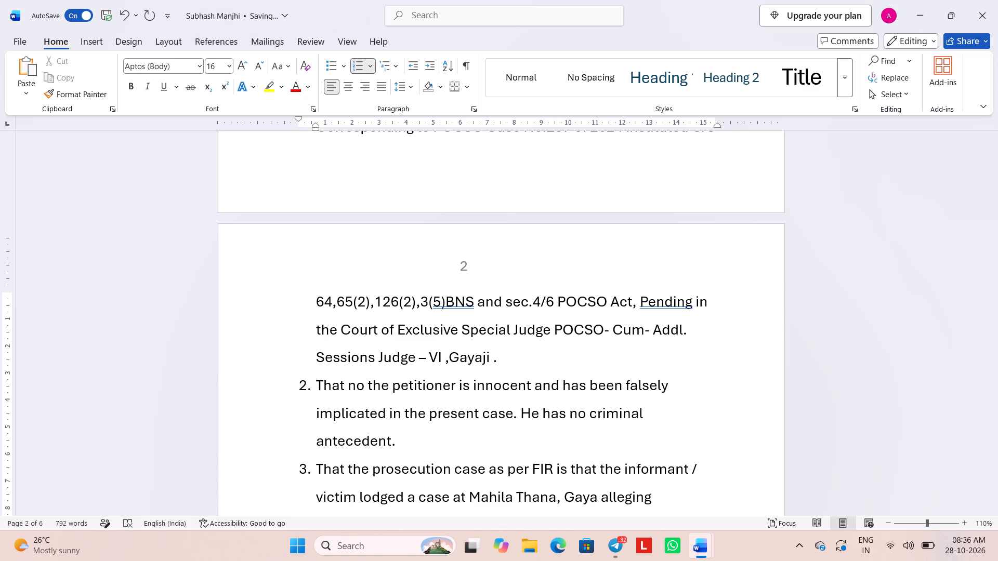
{"action": "key", "text": "o"}
{"action": "key", "text": "t"}
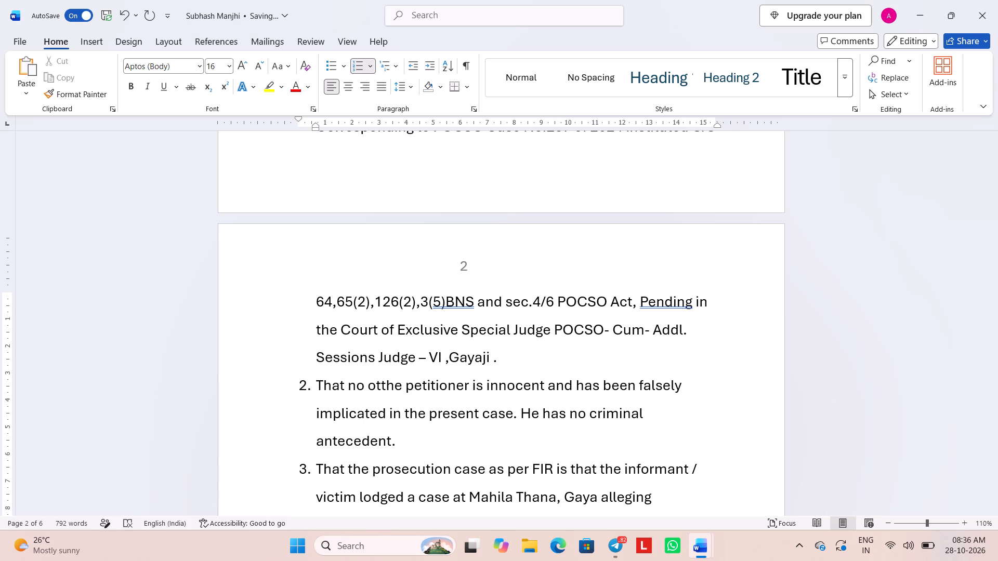
{"action": "key", "text": "BackSpace"}
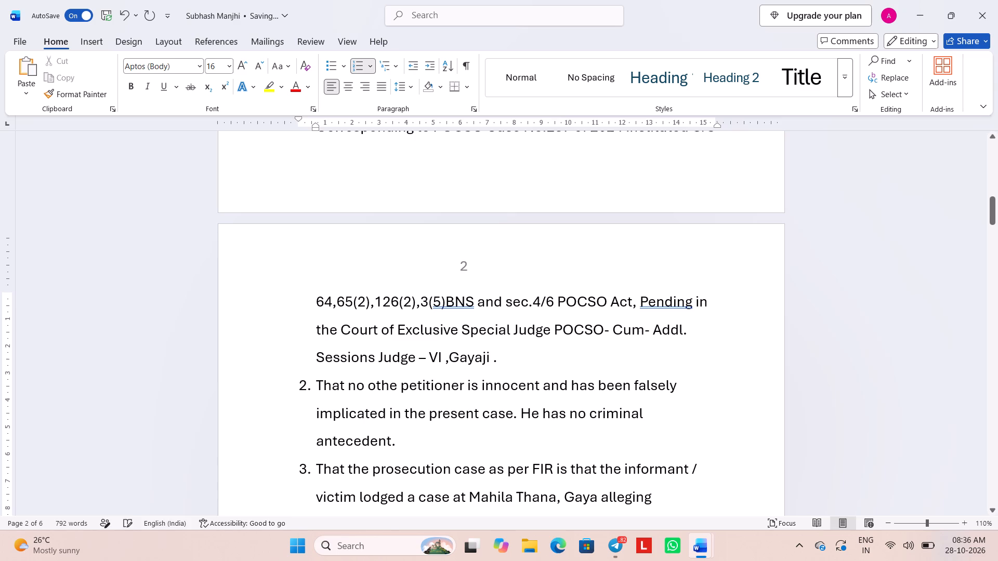
{"action": "left_click", "coordinate": [395, 386]}
{"action": "key", "text": "r"}
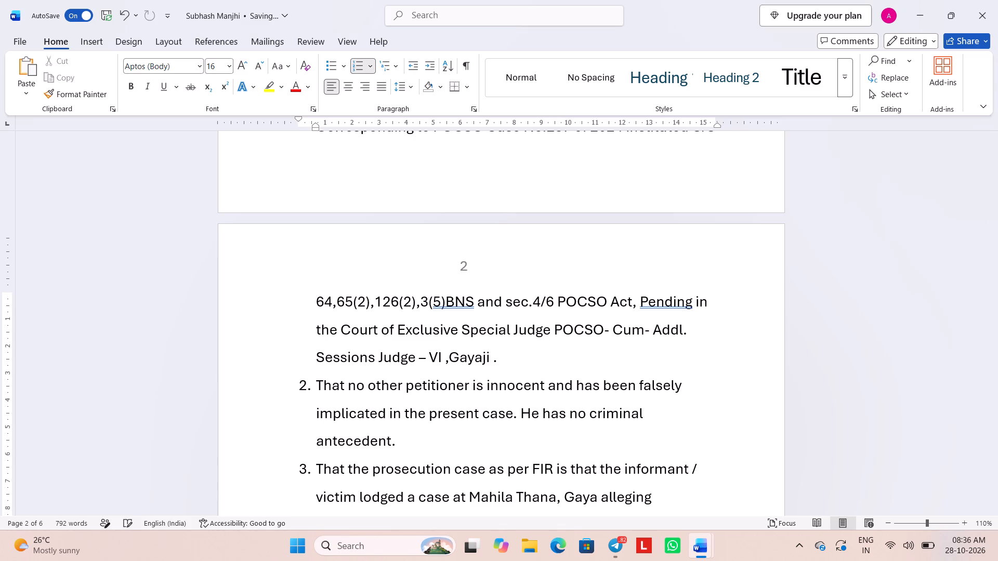
{"action": "key", "text": "space"}
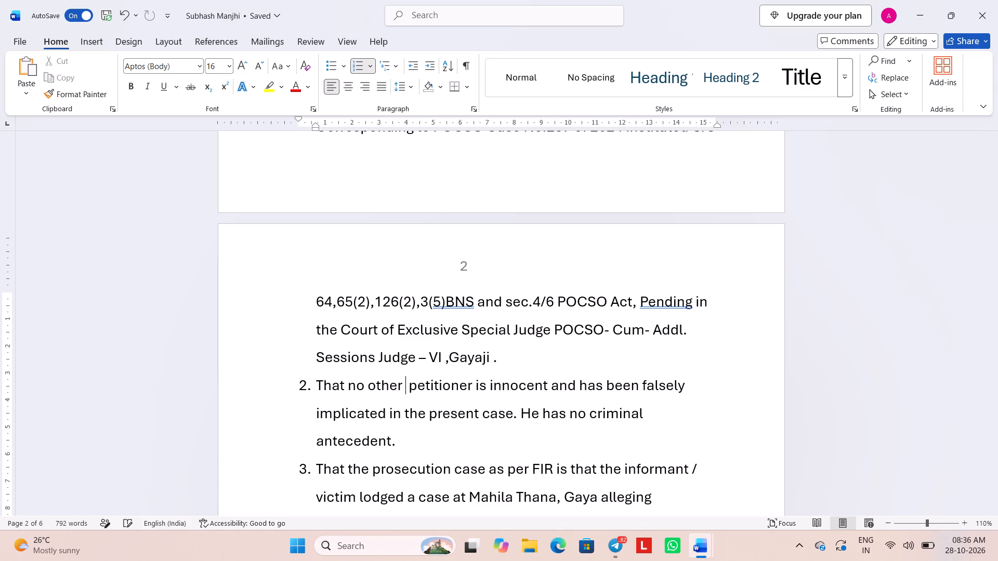
Insert "bail application of" between "no other" and "petitioner" in paragraph 2.
{"action": "key", "text": "b"}
{"action": "type", "text": "ail"}
{"action": "key", "text": "space"}
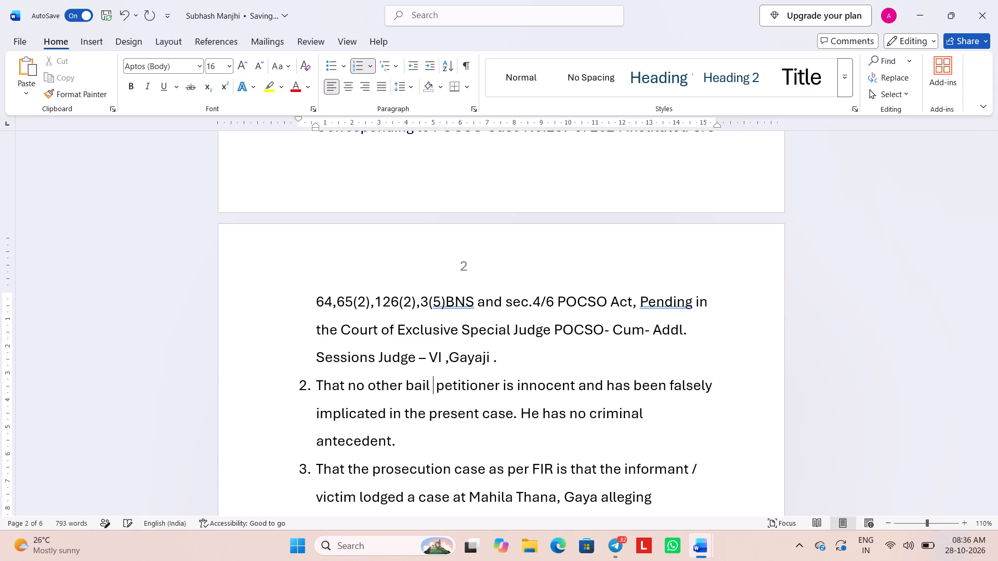
{"action": "key", "text": "a"}
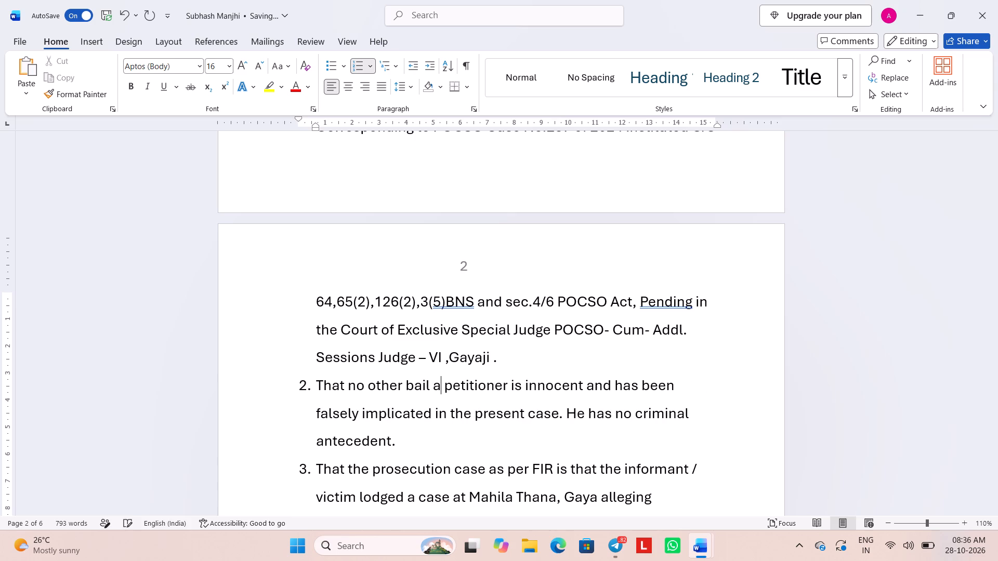
{"action": "type", "text": "pplication"}
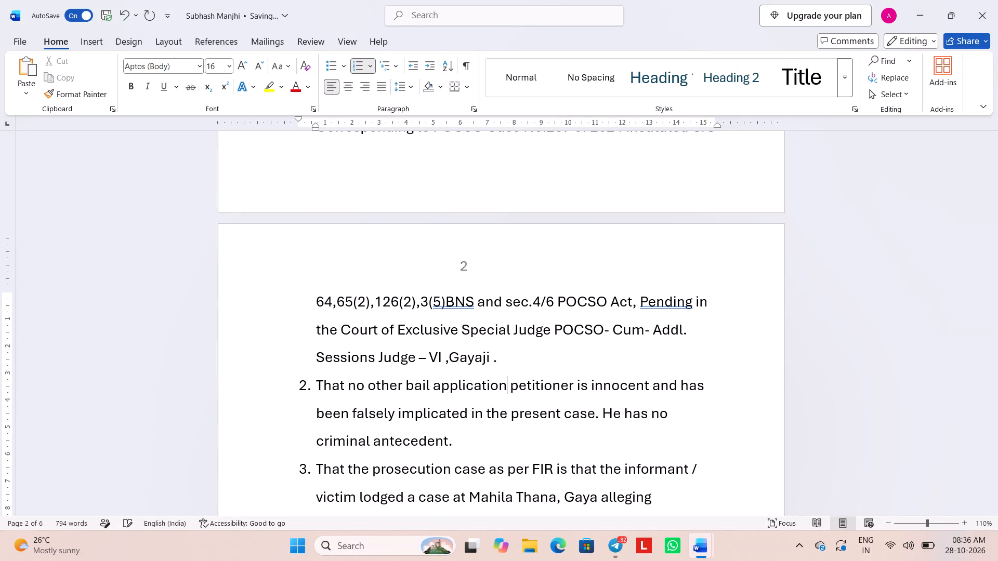
{"action": "key", "text": "space"}
{"action": "type", "text": "of"}
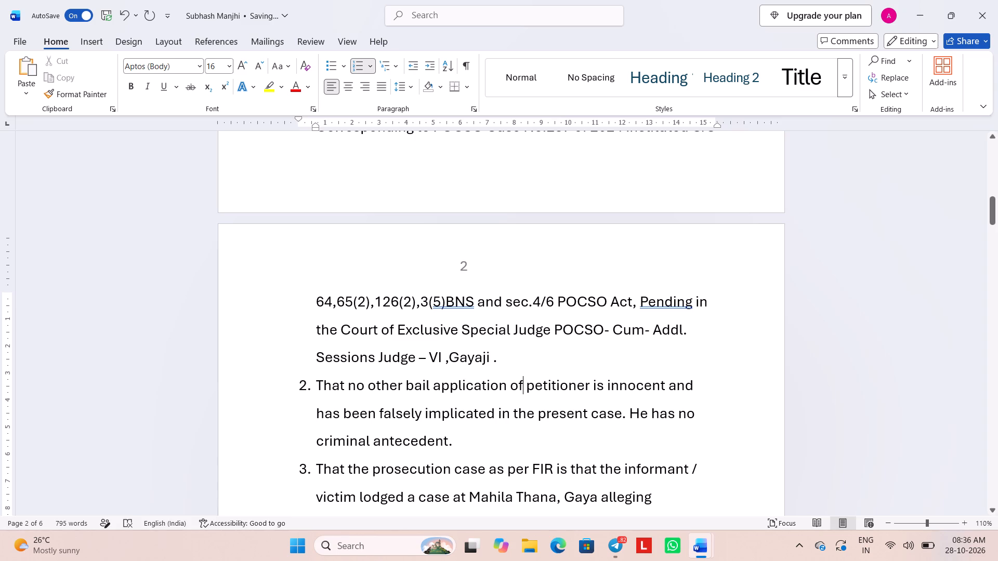
Insert "pending either court below" between "petitioner is" and "innocent" in paragraph 2.
{"action": "left_click", "coordinate": [606, 386]}
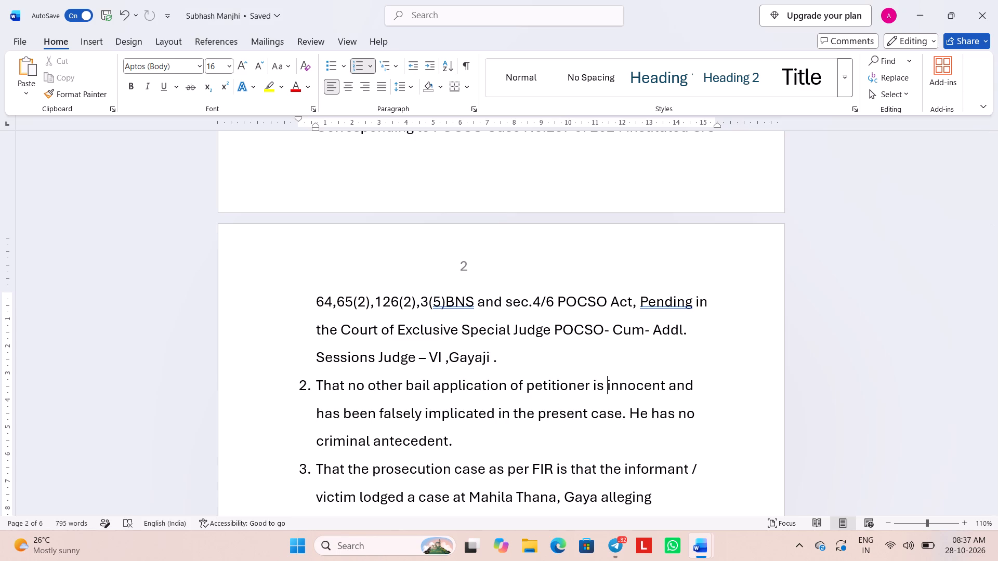
{"action": "key", "text": "p"}
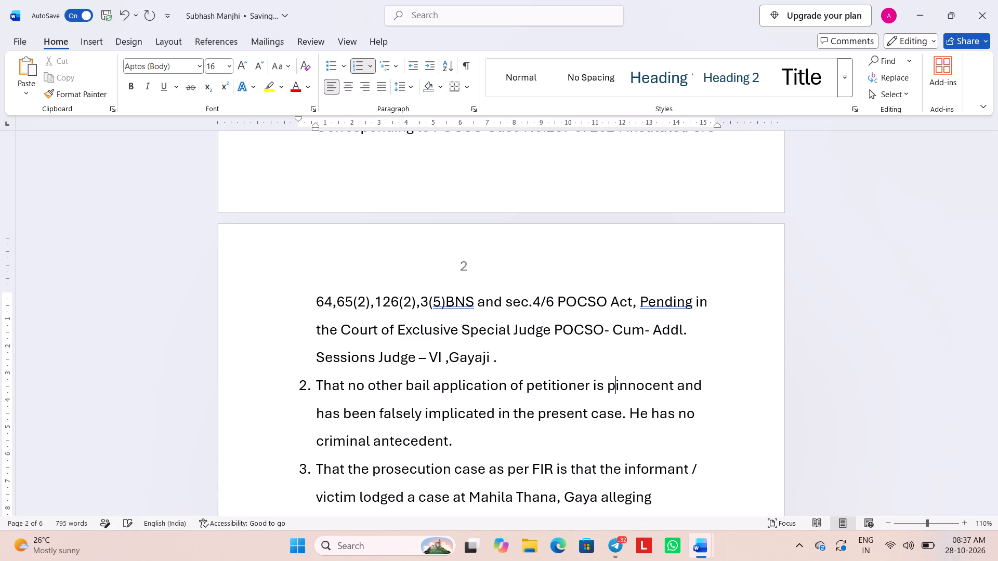
{"action": "type", "text": "ending"}
{"action": "key", "text": "space"}
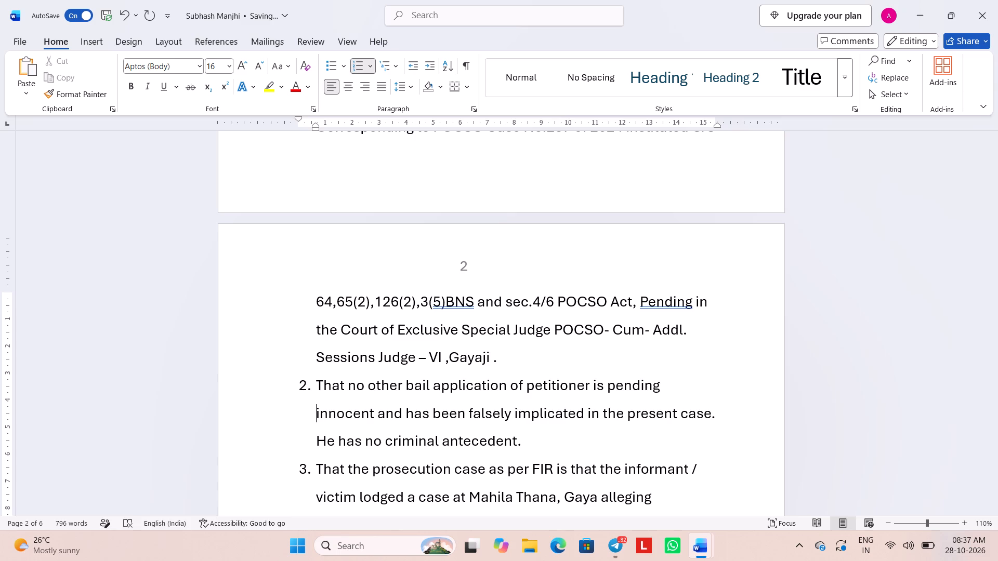
{"action": "key", "text": "e"}
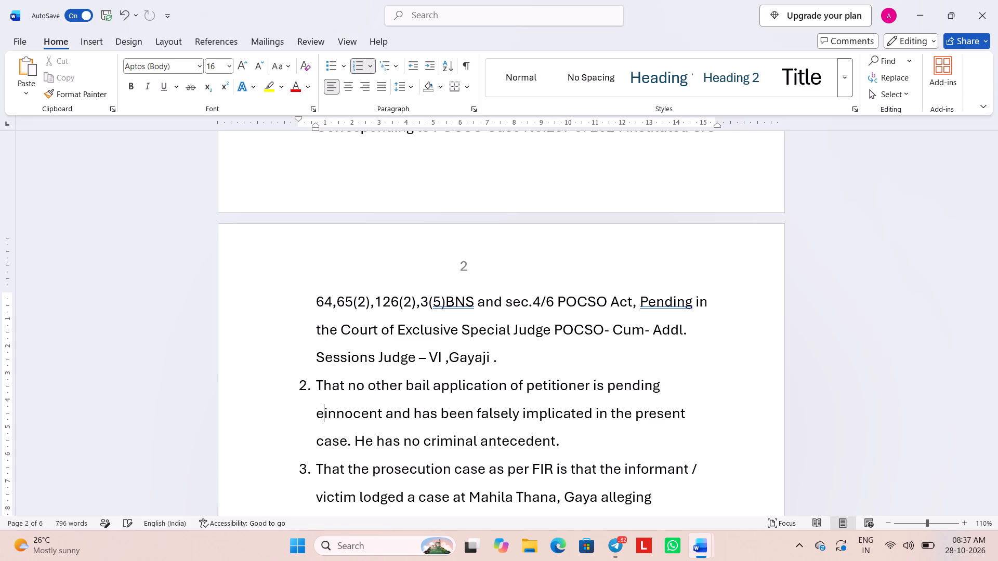
{"action": "type", "text": "ither"}
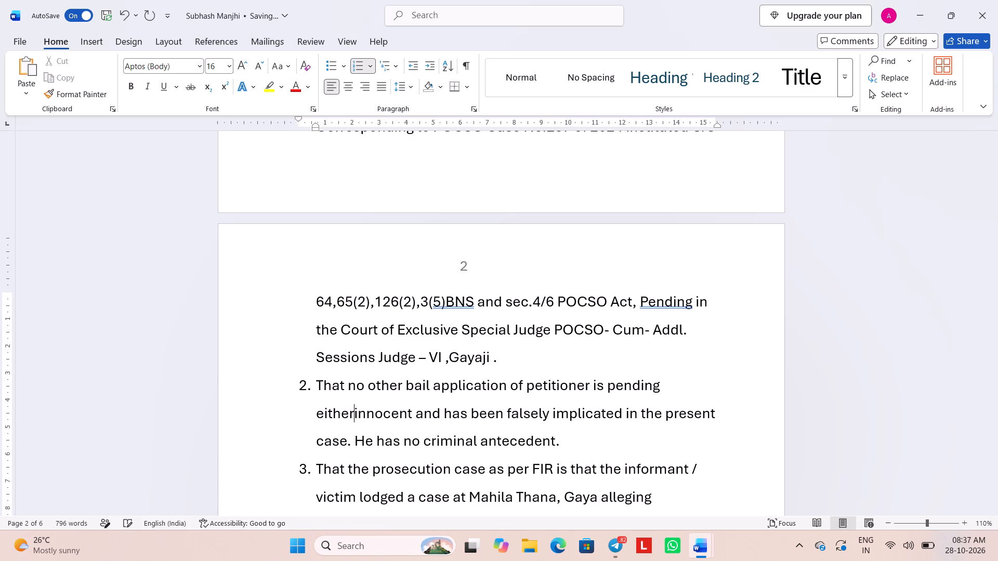
{"action": "key", "text": "space"}
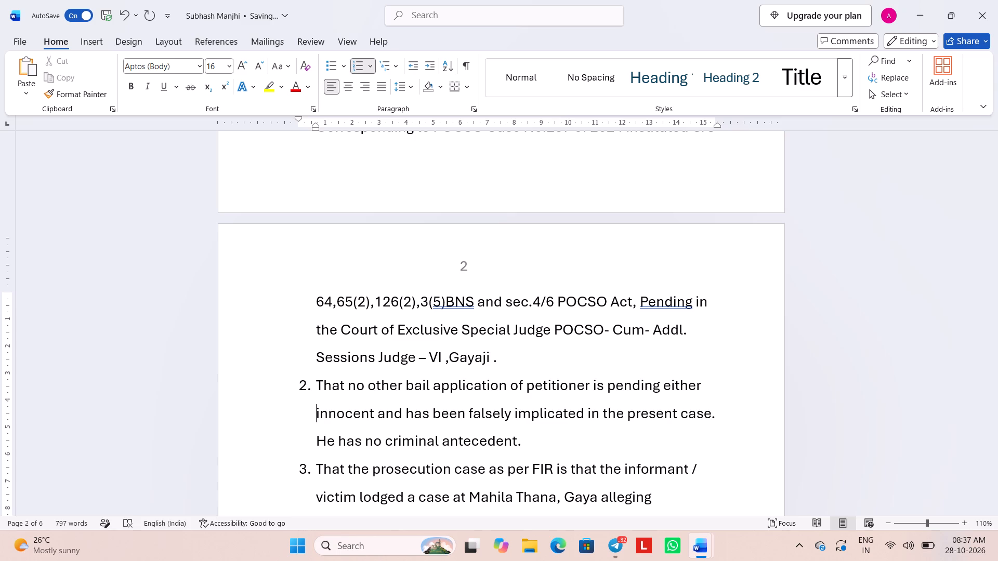
{"action": "type", "text": "court"}
{"action": "key", "text": "space"}
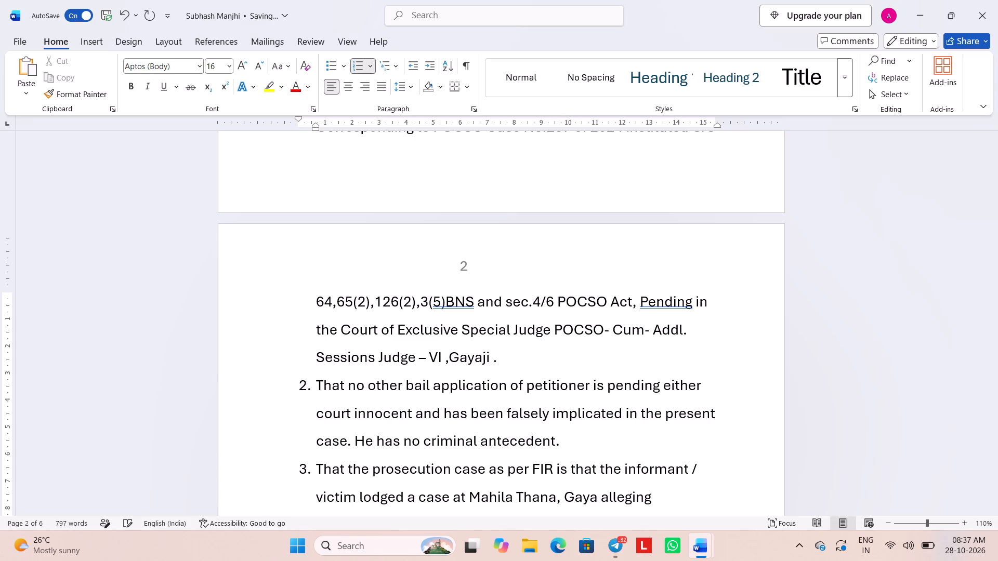
{"action": "key", "text": "b"}
{"action": "type", "text": "el"}
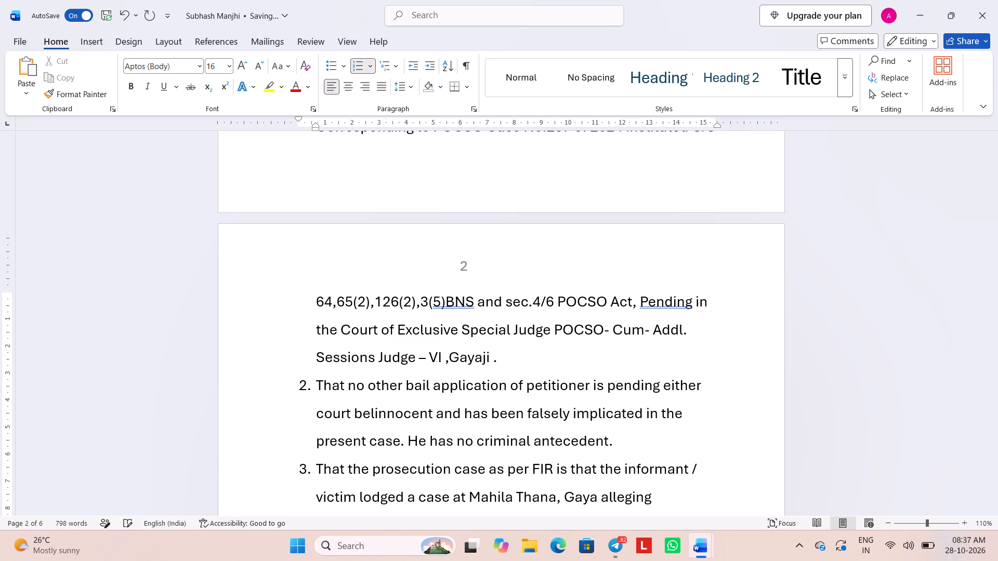
{"action": "key", "text": "o"}
{"action": "type", "text": "w"}
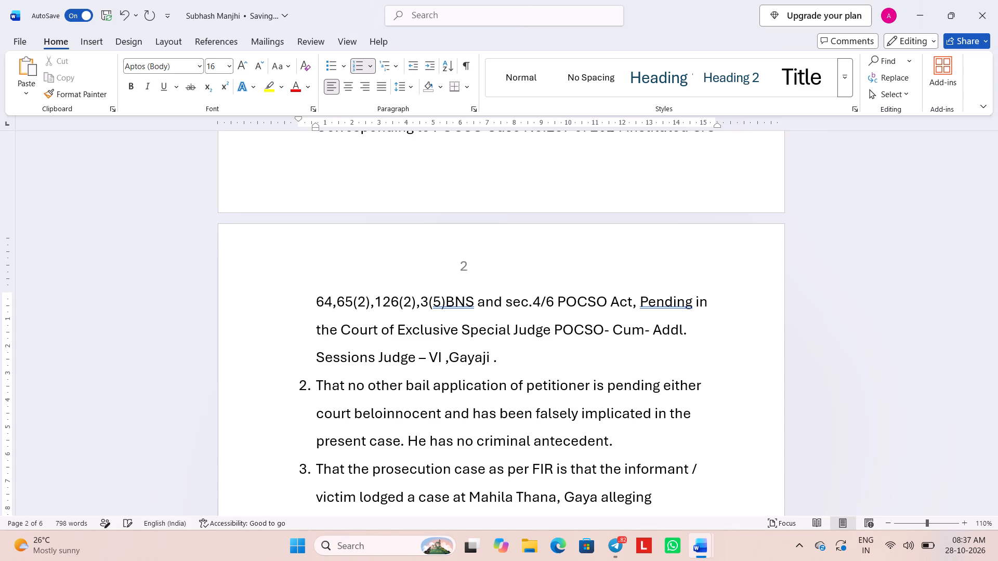
{"action": "key", "text": "space"}
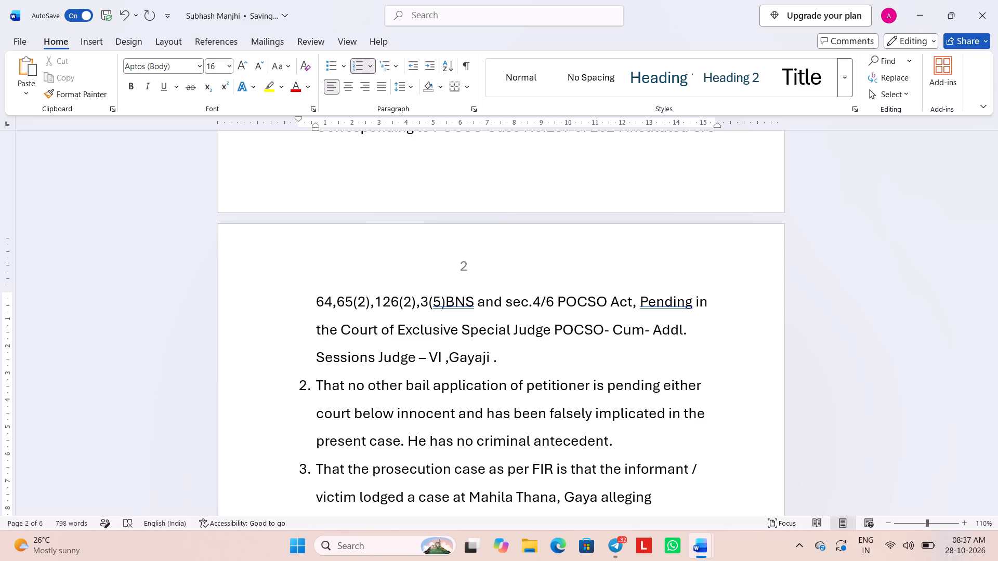
Continue the inserted text after "court below" in paragraph 2 with "or Supreme court".
{"action": "key", "text": "o"}
{"action": "type", "text": "r"}
{"action": "key", "text": "space"}
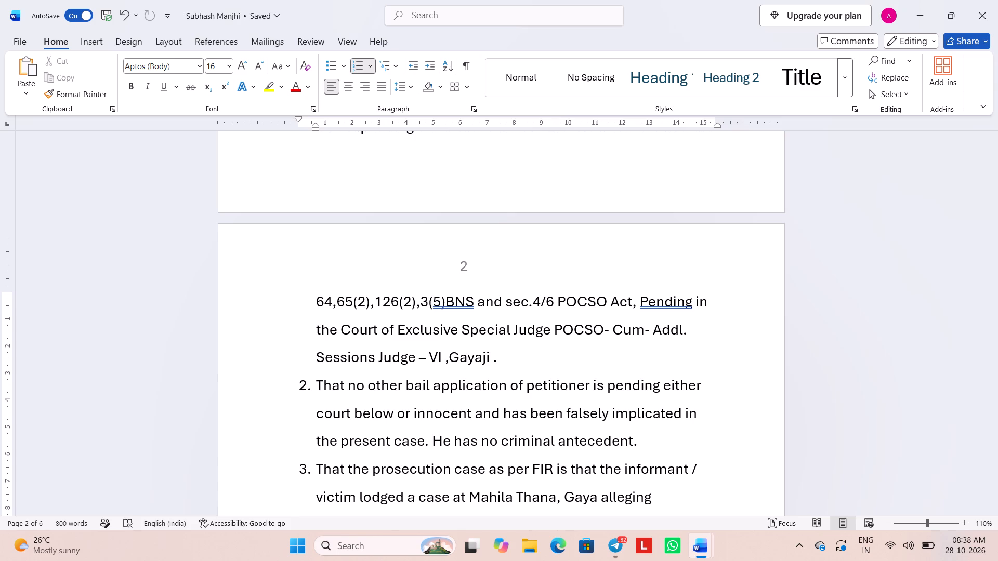
{"action": "key", "text": "shift+s"}
{"action": "key", "text": "u"}
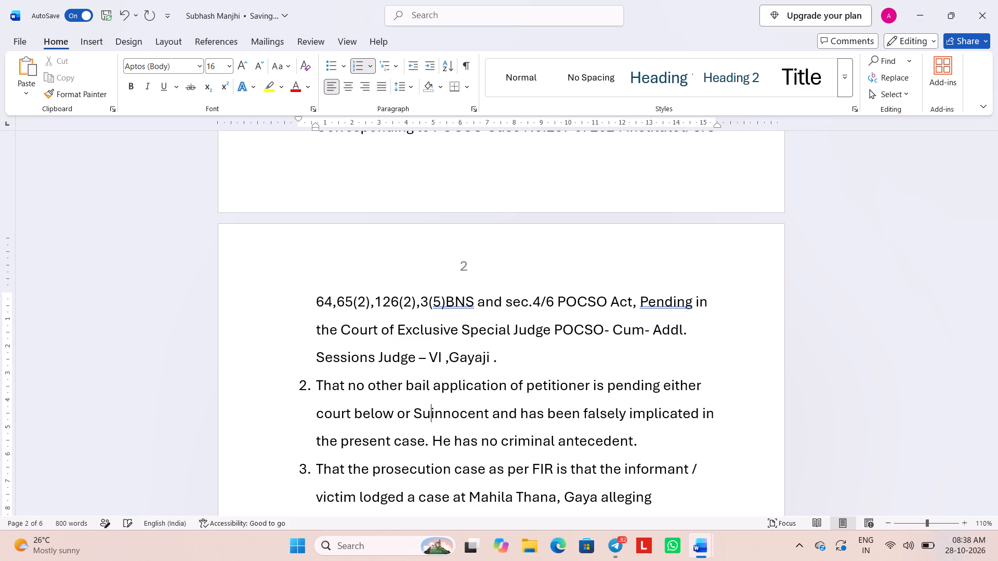
{"action": "key", "text": "p"}
{"action": "type", "text": "re"}
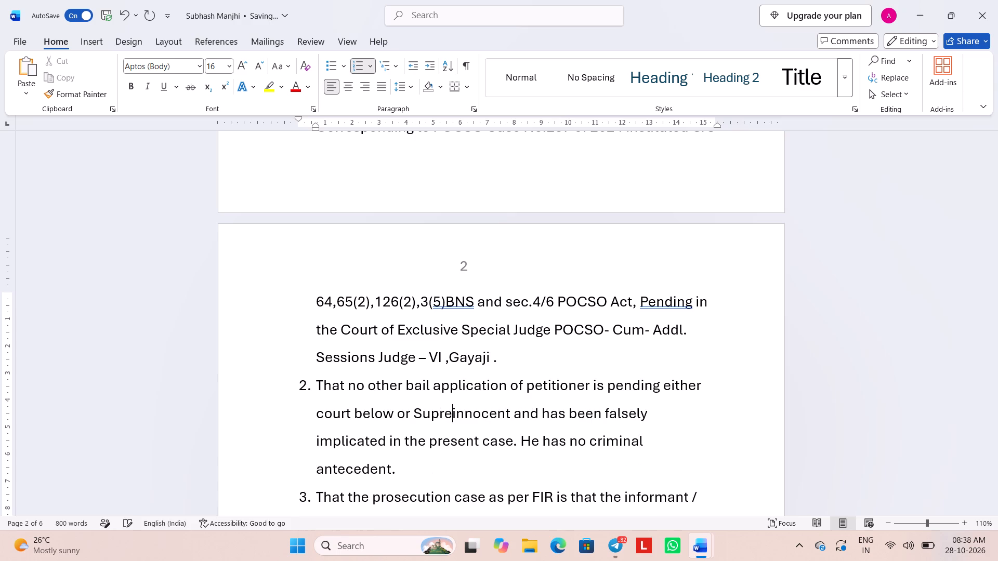
{"action": "type", "text": "me"}
{"action": "key", "text": "space"}
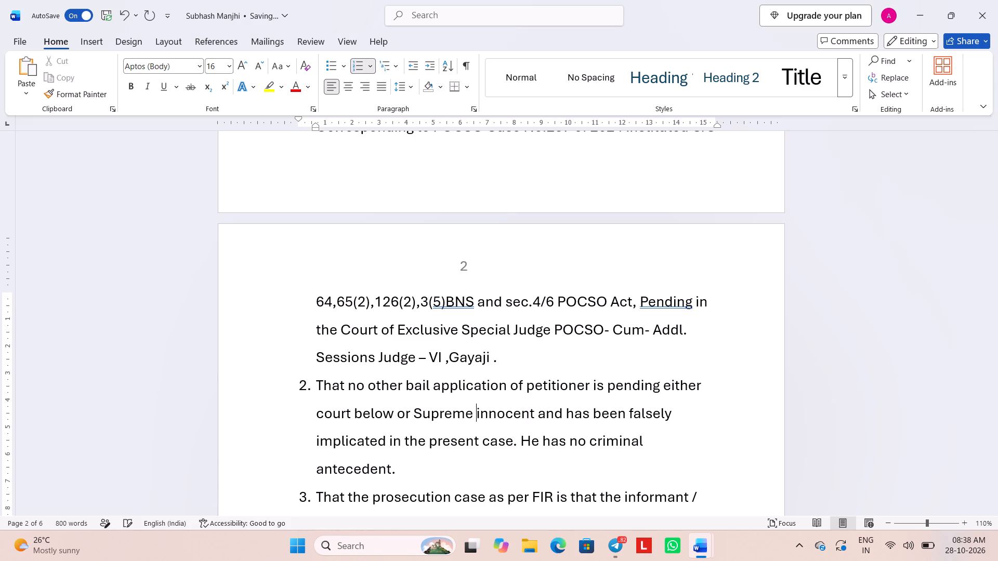
{"action": "type", "text": "cou"}
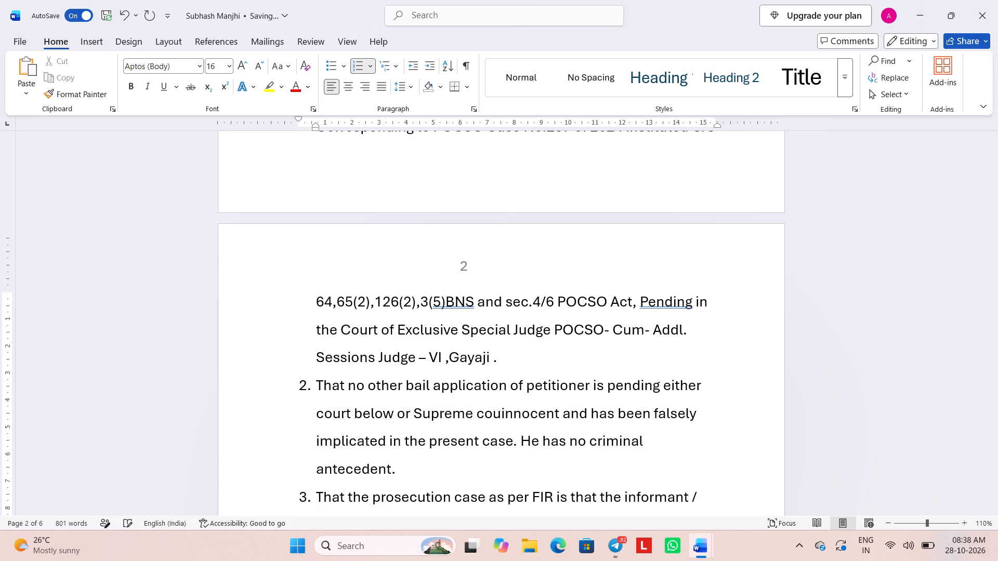
{"action": "type", "text": "rt"}
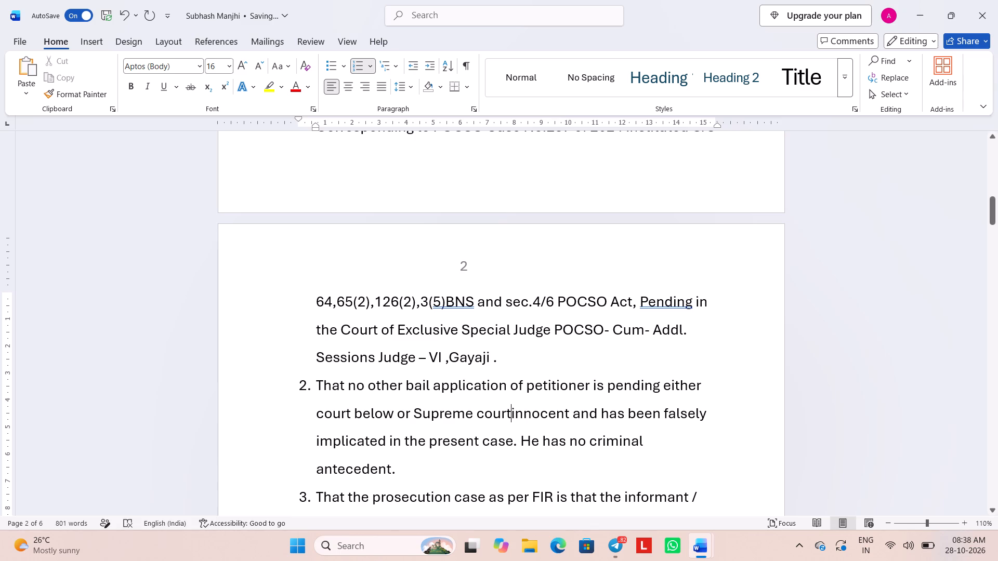
Insert "the petitioner" between "That" and "no other bail application" at the start of paragraph 2.
{"action": "left_click", "coordinate": [347, 383]}
{"action": "key", "text": "t"}
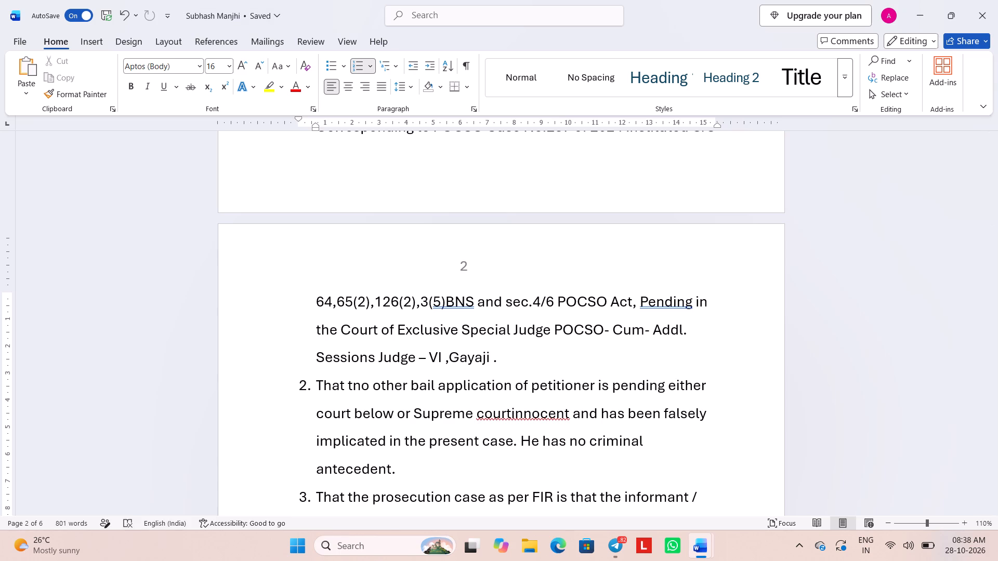
{"action": "key", "text": "h"}
{"action": "key", "text": "e"}
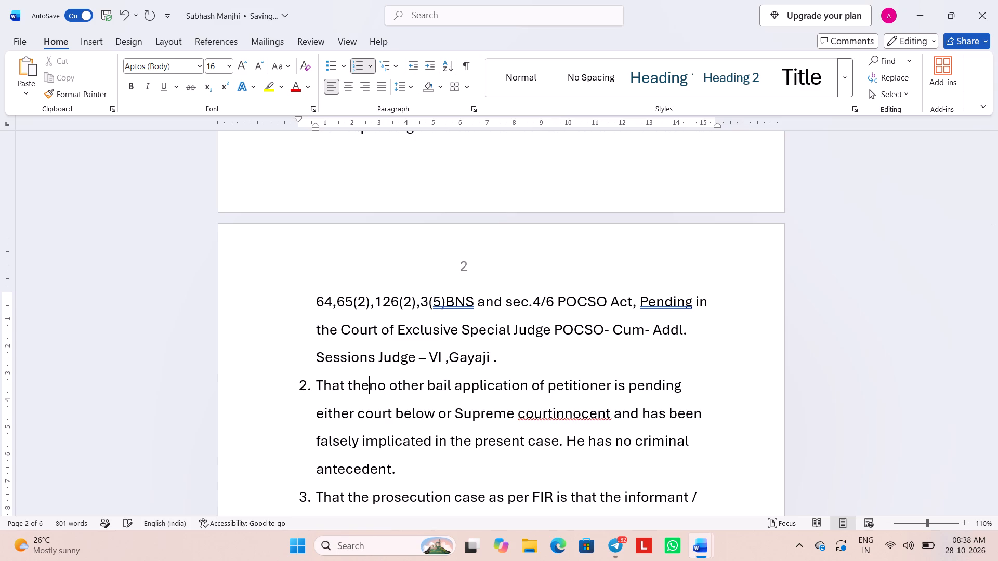
{"action": "key", "text": "space"}
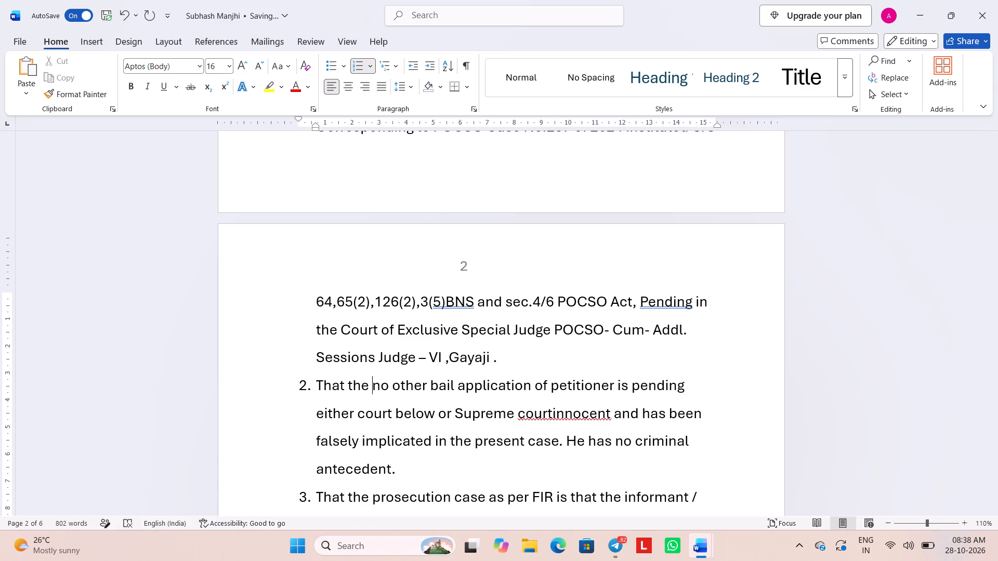
{"action": "key", "text": "space"}
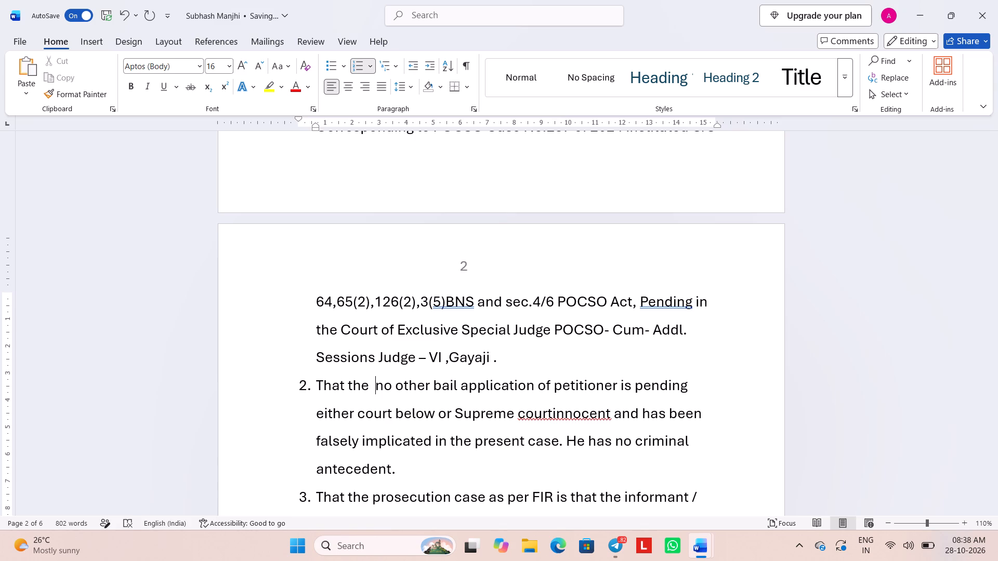
{"action": "key", "text": "BackSpace"}
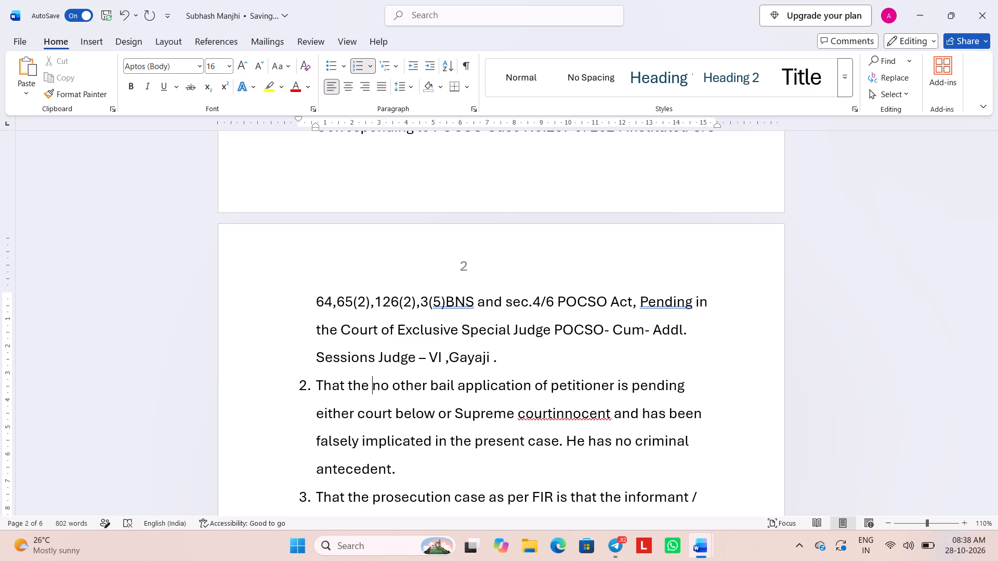
{"action": "key", "text": "p"}
{"action": "type", "text": "et"}
{"action": "type", "text": "ition"}
{"action": "key", "text": "e"}
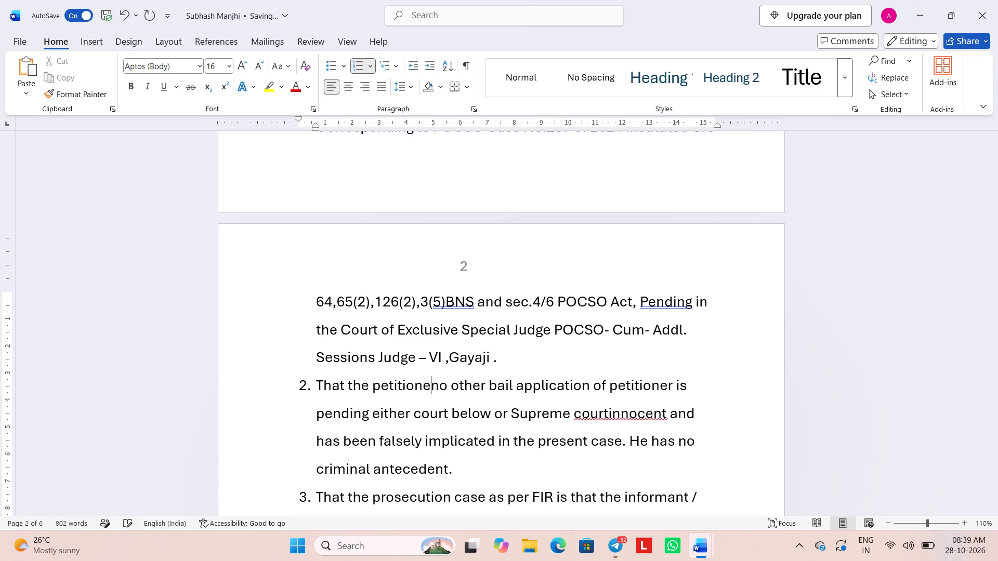
{"action": "key", "text": "r"}
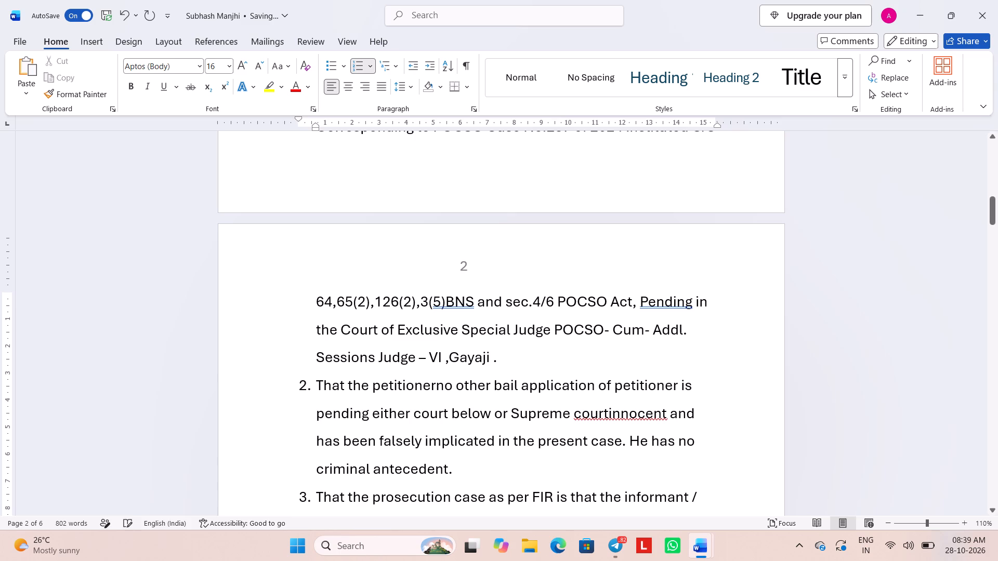
{"action": "key", "text": "space"}
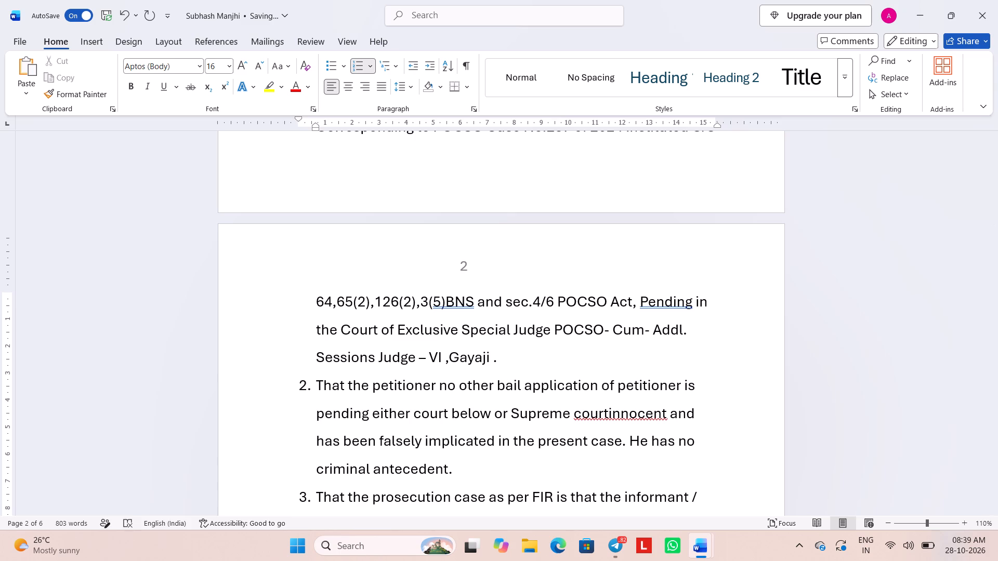
Continue the inserted text after "That the petitioner" in paragraph 2 with "has not filed".
{"action": "key", "text": "h"}
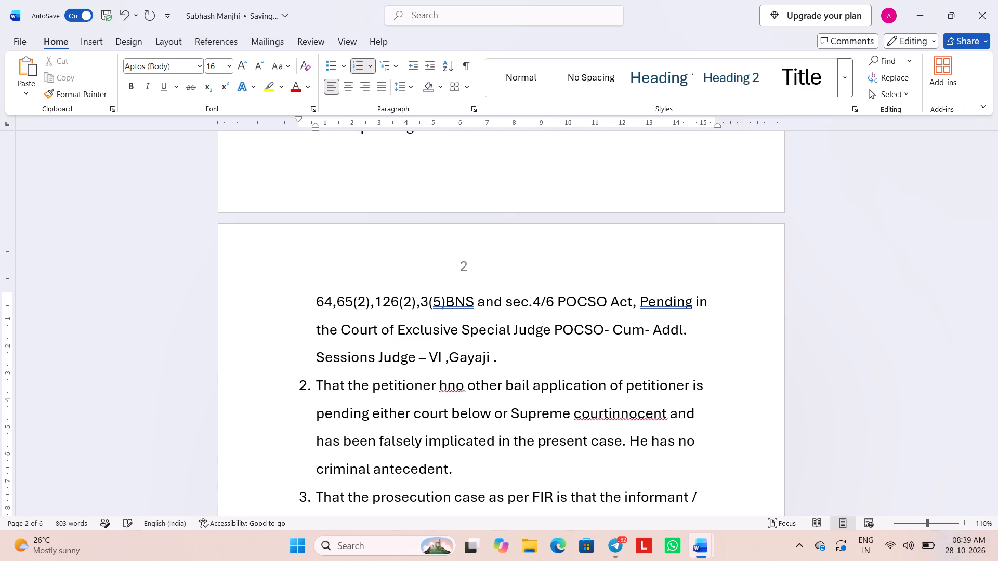
{"action": "type", "text": "as"}
{"action": "key", "text": "space"}
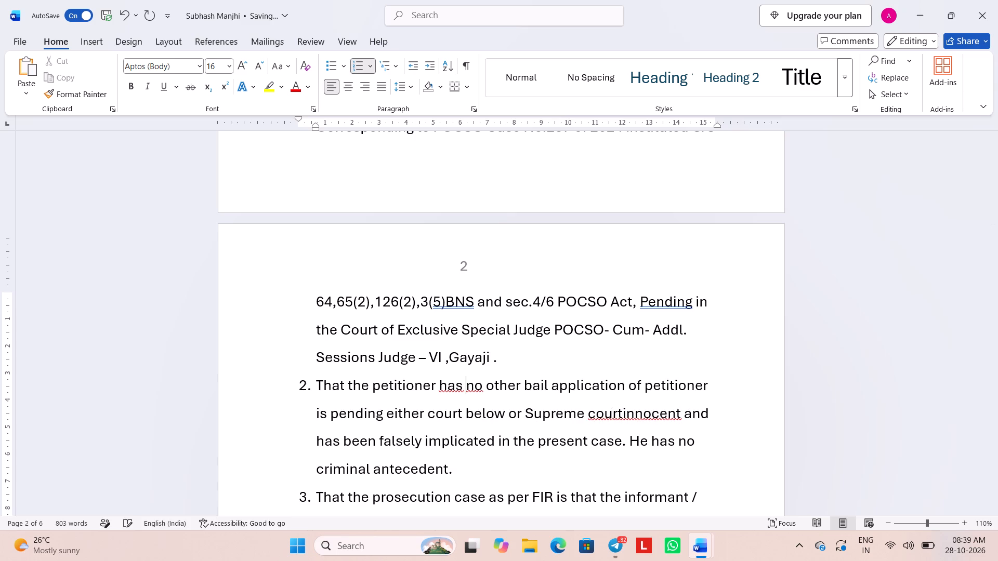
{"action": "type", "text": "not"}
{"action": "key", "text": "space"}
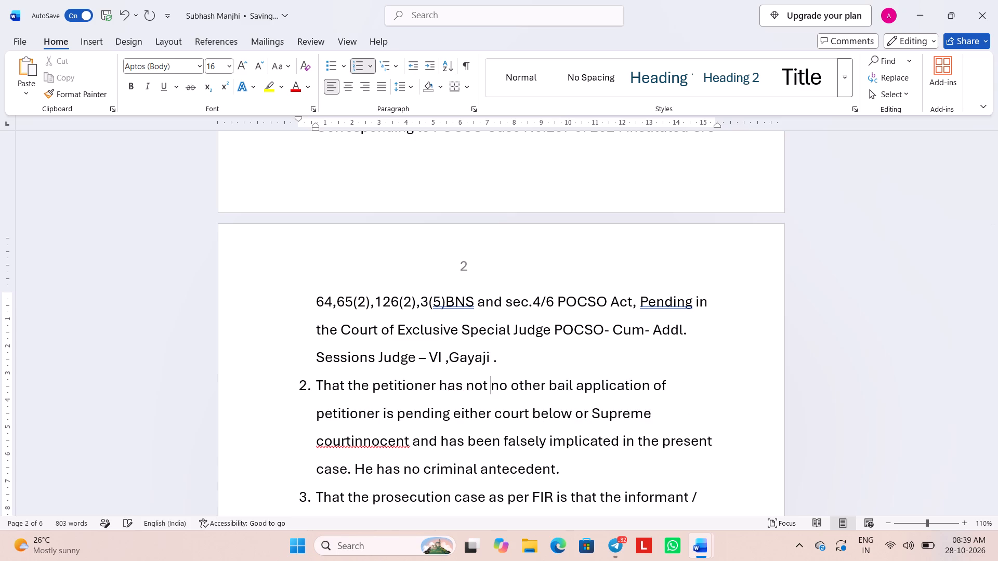
{"action": "type", "text": "fil"}
{"action": "type", "text": "ed"}
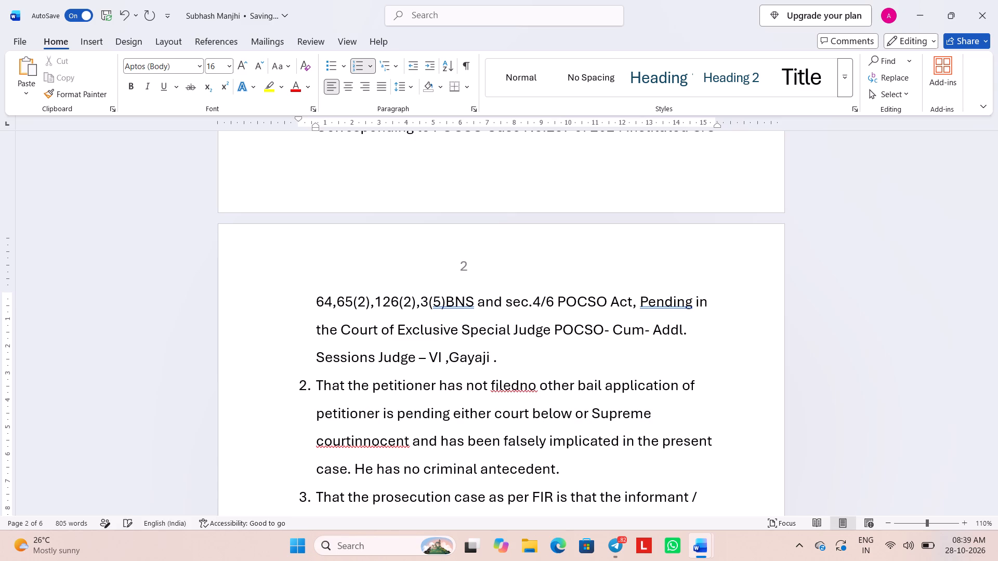
{"action": "key", "text": "space"}
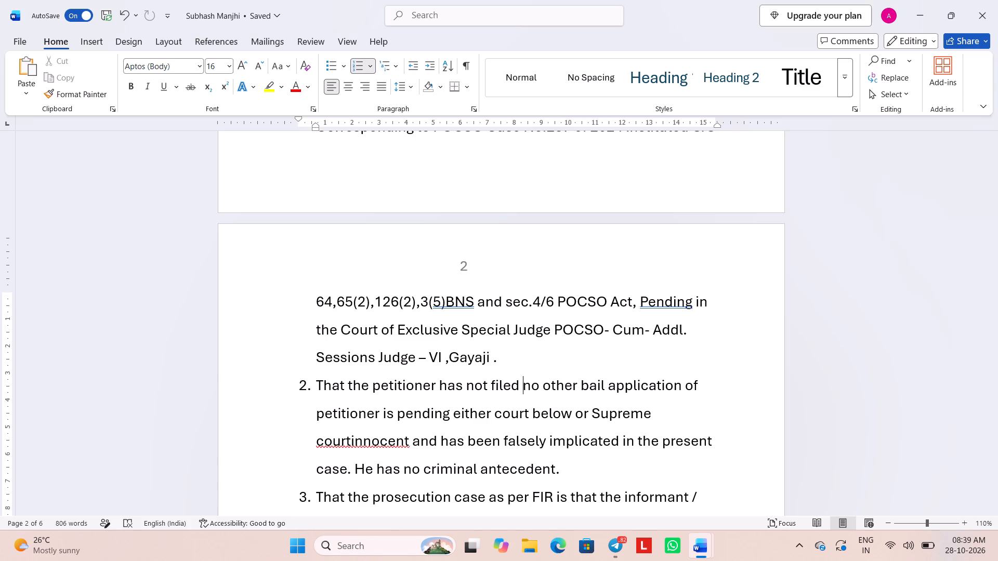
Continue the inserted text after "has not filed" in paragraph 2 with "any other application for bail".
{"action": "key", "text": "a"}
{"action": "key", "text": "n"}
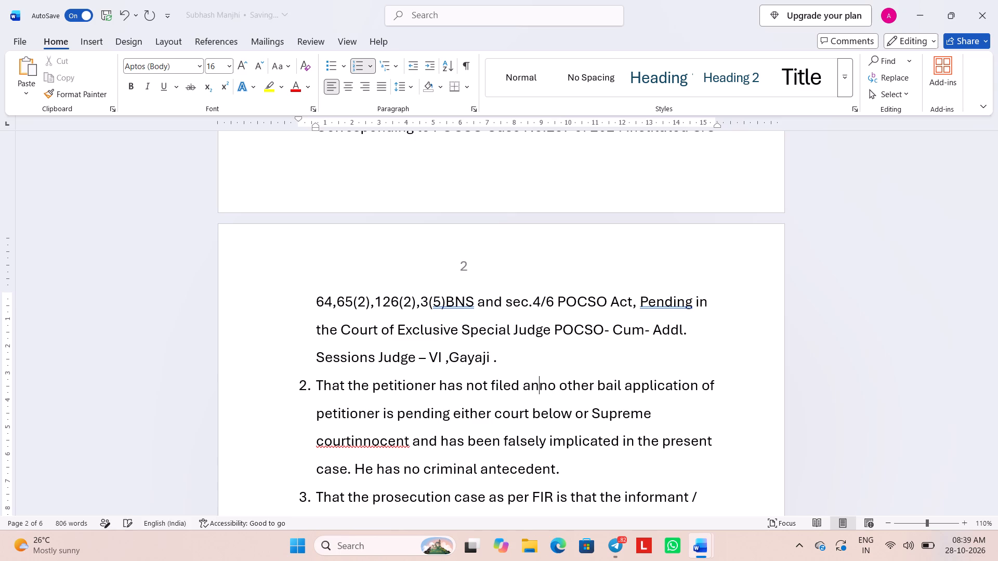
{"action": "key", "text": "y"}
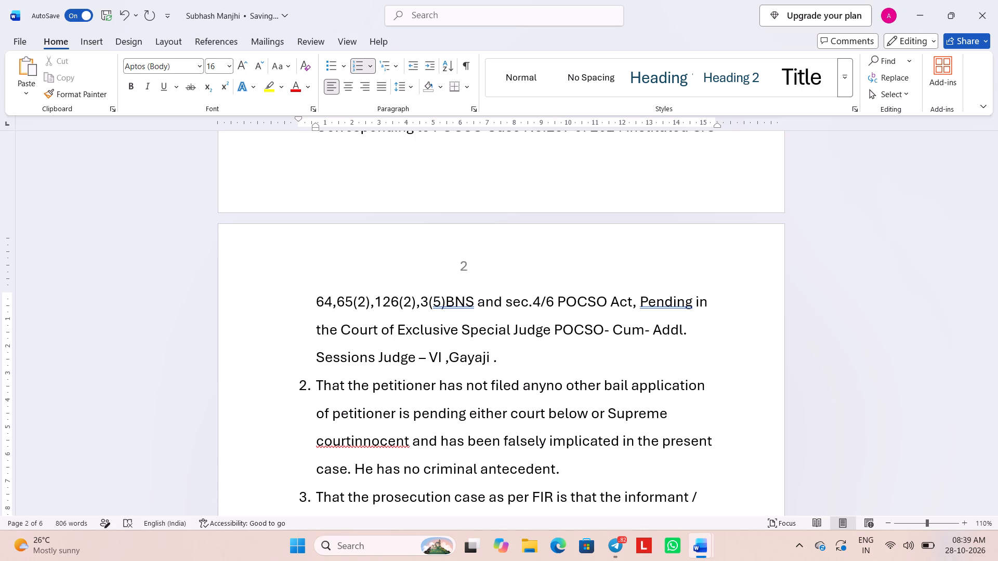
{"action": "key", "text": "space"}
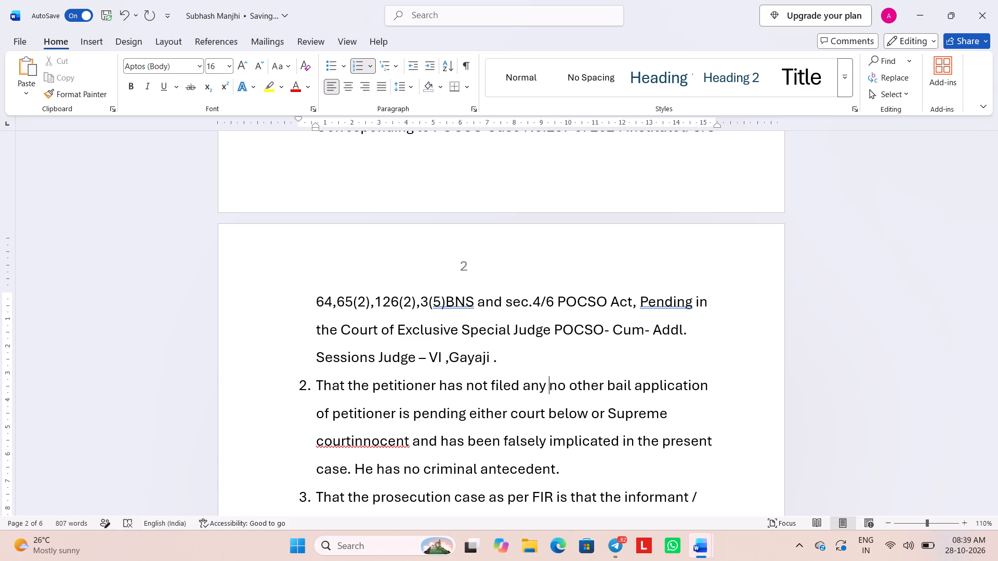
{"action": "key", "text": "o"}
{"action": "type", "text": "ther"}
{"action": "key", "text": "space"}
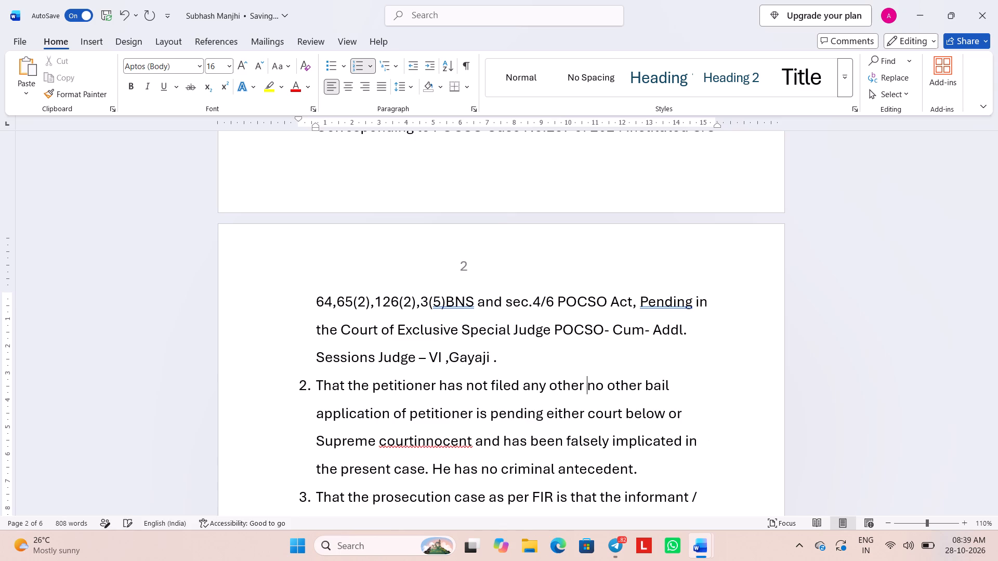
{"action": "type", "text": "application"}
{"action": "key", "text": "space"}
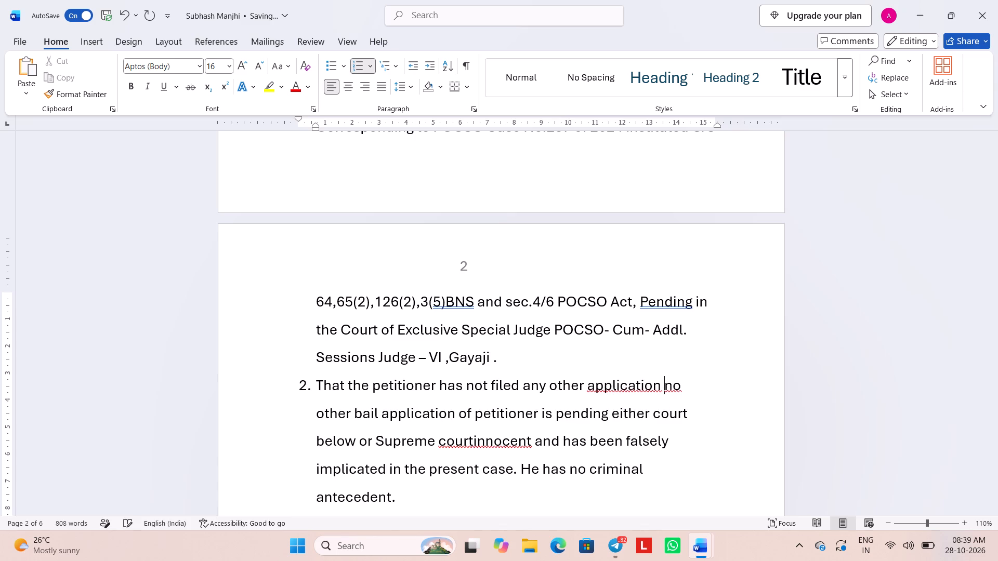
{"action": "type", "text": "for ba"}
{"action": "type", "text": "il"}
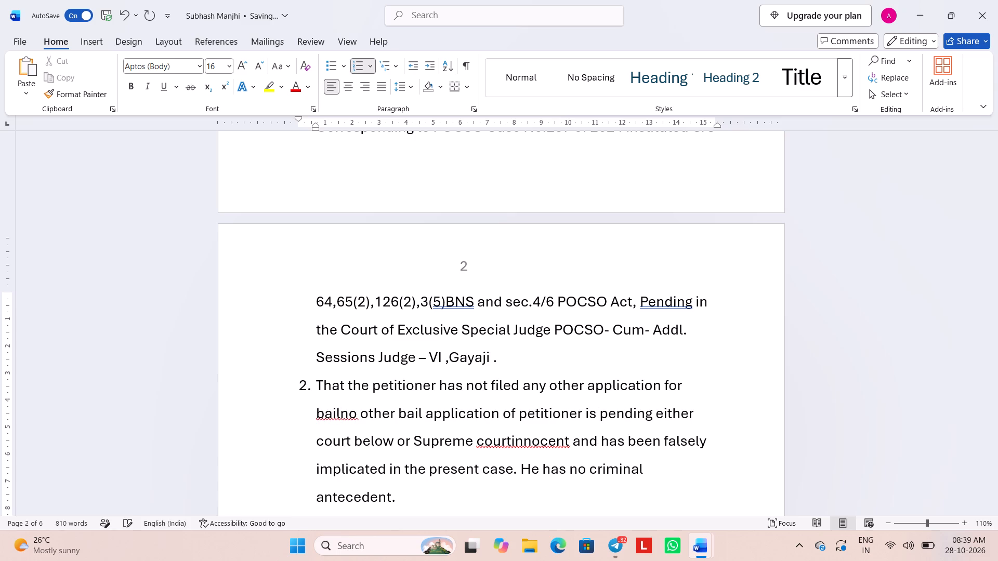
{"action": "key", "text": "space"}
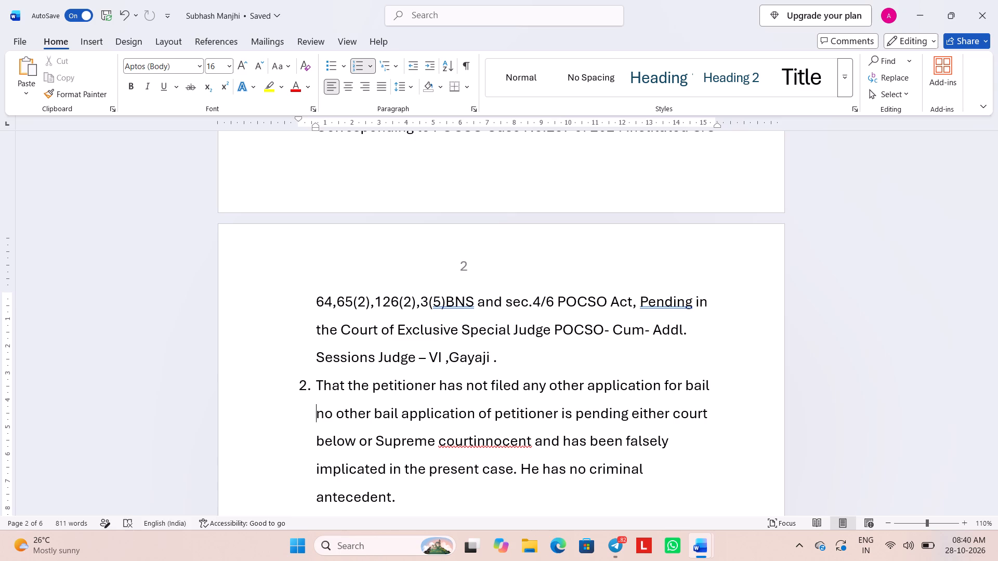
Add "either anticipatory" after "application for bail" in paragraph 2, ahead of "no other bail application".
{"action": "key", "text": "e"}
{"action": "type", "text": "ith"}
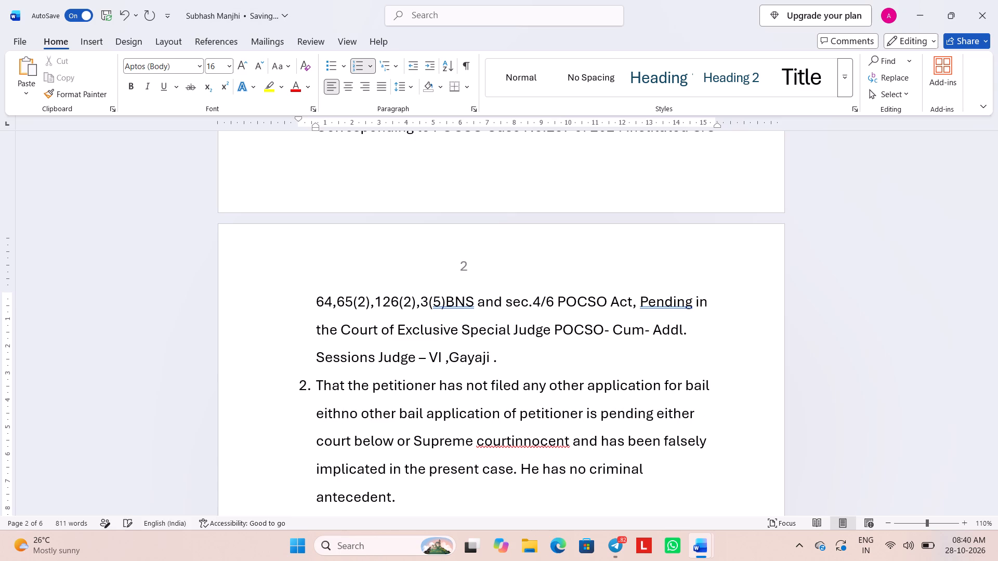
{"action": "key", "text": "e"}
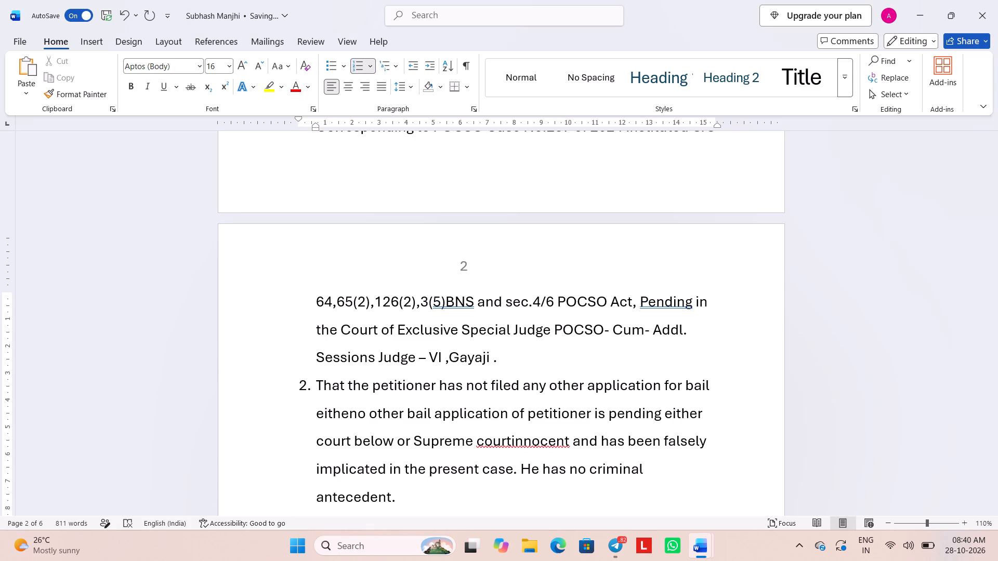
{"action": "key", "text": "r"}
{"action": "key", "text": "space"}
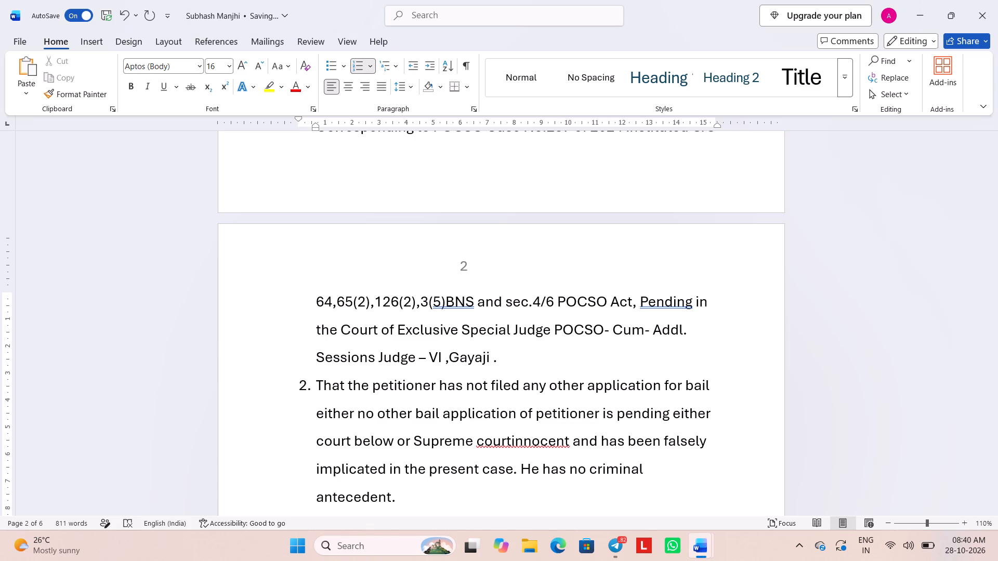
{"action": "key", "text": "a"}
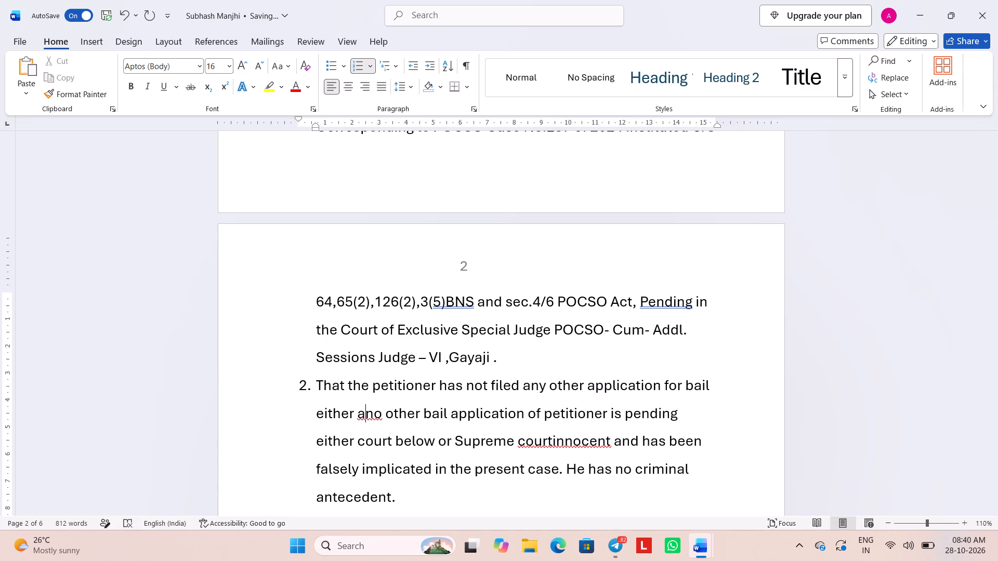
{"action": "type", "text": "nt"}
{"action": "key", "text": "i"}
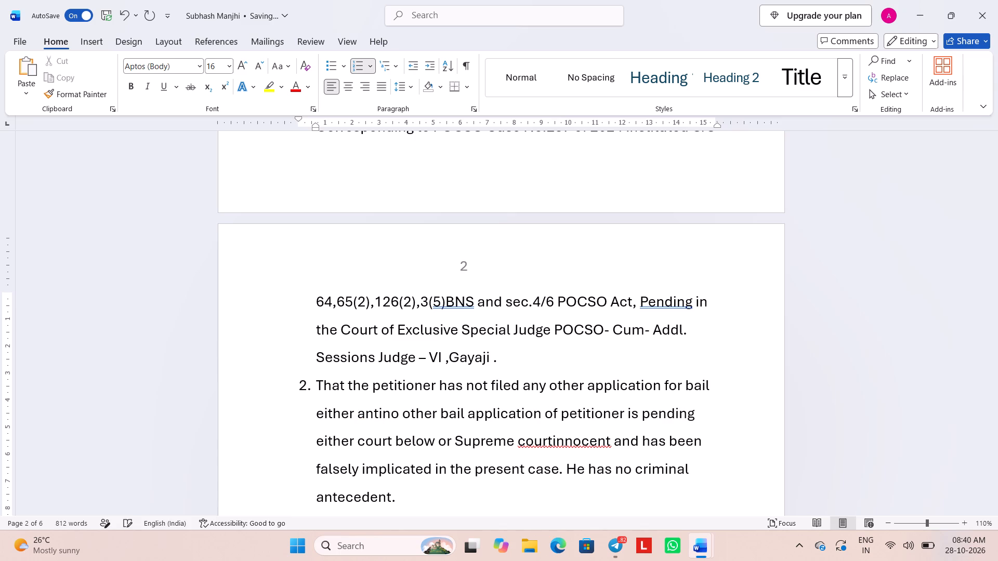
{"action": "type", "text": "ci"}
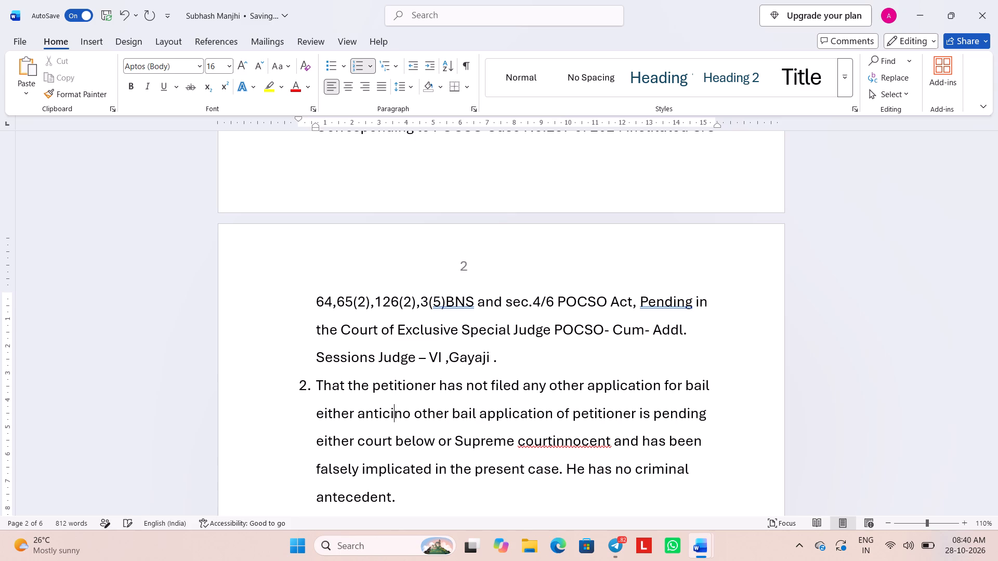
{"action": "type", "text": "pato"}
{"action": "key", "text": "r"}
{"action": "type", "text": "y"}
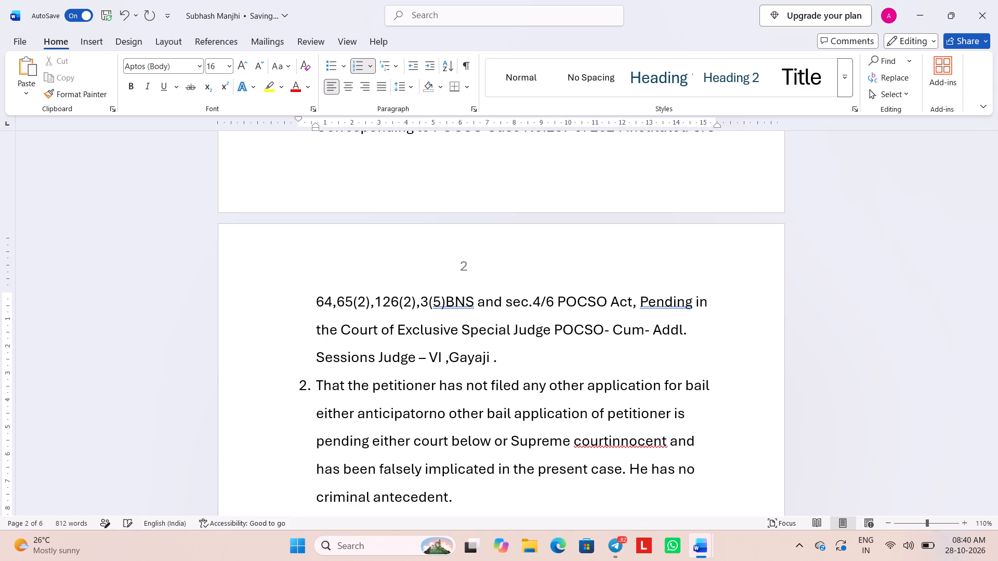
{"action": "key", "text": "space"}
Continue the inserted text after "either anticipatory" in paragraph 2 with "or regular".
{"action": "key", "text": "o"}
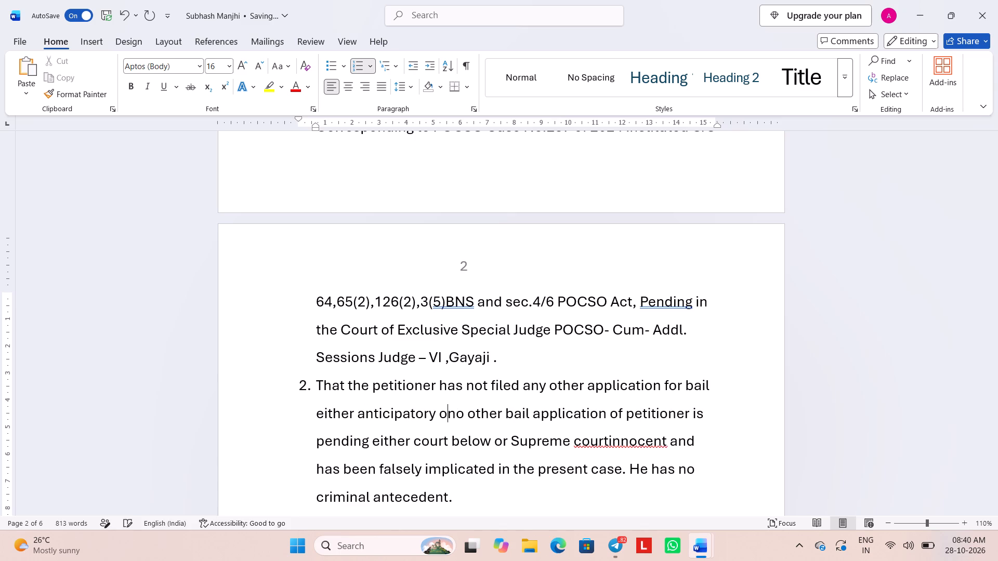
{"action": "type", "text": "r"}
{"action": "key", "text": "space"}
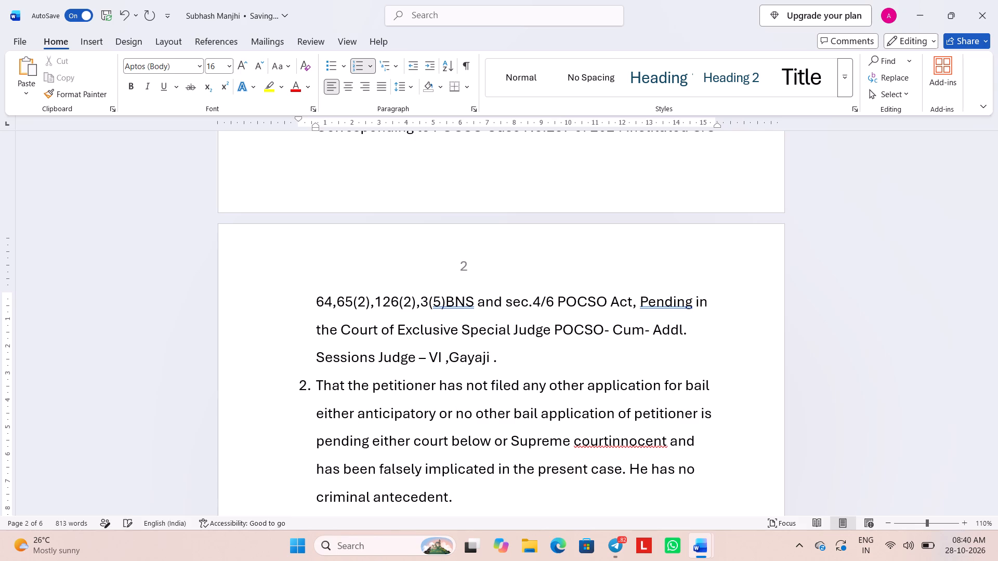
{"action": "type", "text": "re"}
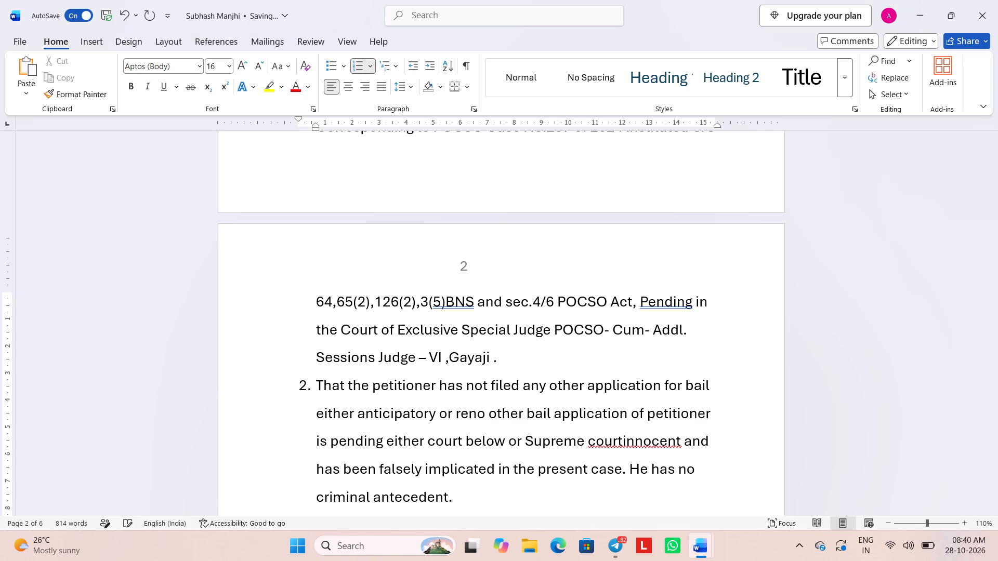
{"action": "type", "text": "gular"}
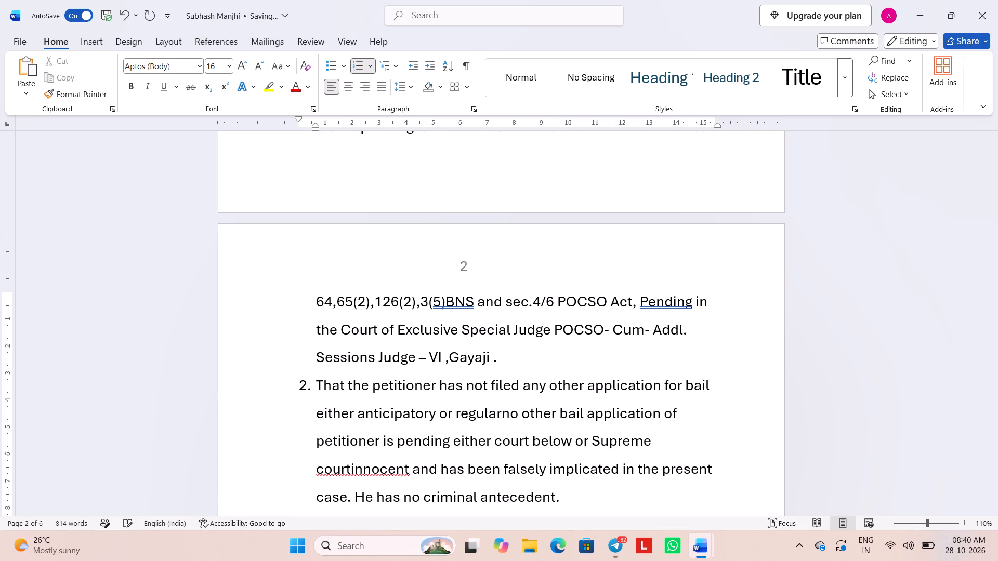
{"action": "key", "text": "space"}
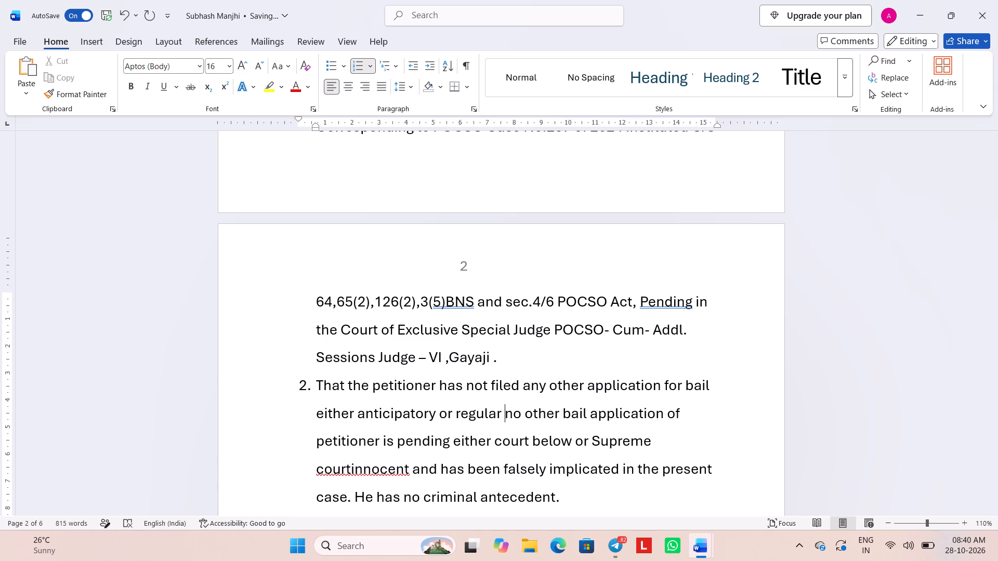
Continue the inserted text after "either anticipatory or regular" in paragraph 2 with "before this Hon'ble court".
{"action": "key", "text": "b"}
{"action": "key", "text": "e"}
{"action": "type", "text": "fore th"}
{"action": "type", "text": "is"}
{"action": "key", "text": "space"}
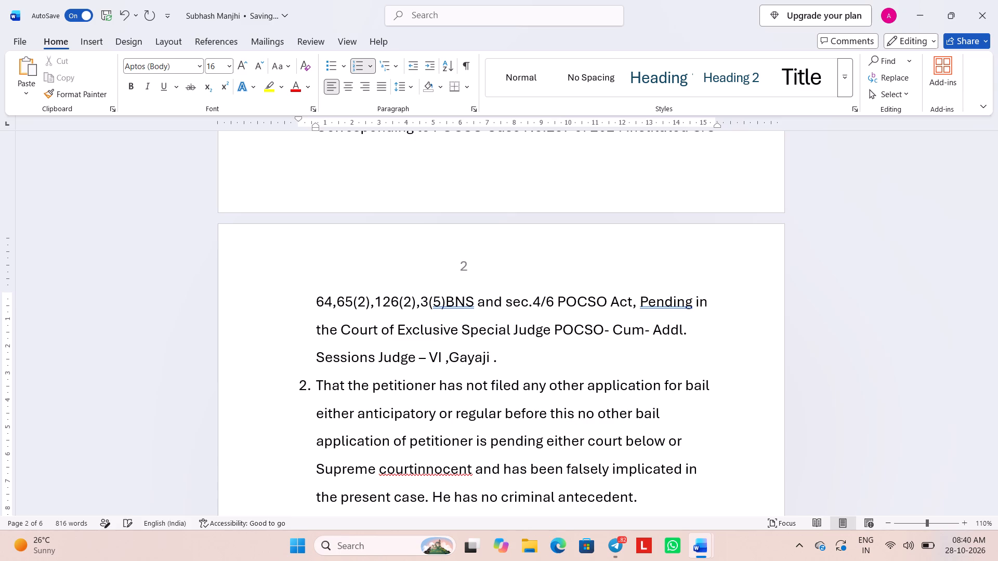
{"action": "key", "text": "shift+h"}
{"action": "key", "text": "o"}
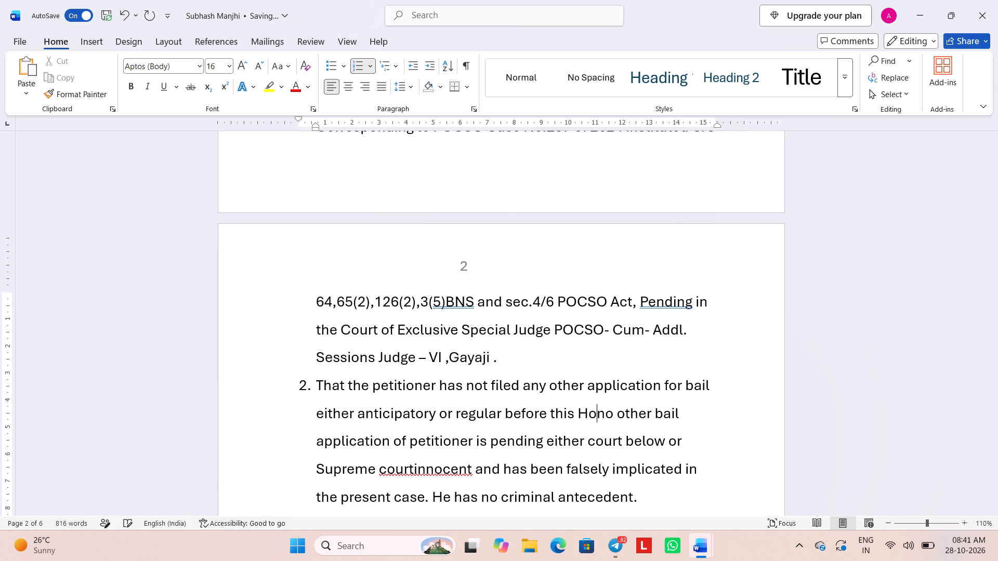
{"action": "key", "text": "n"}
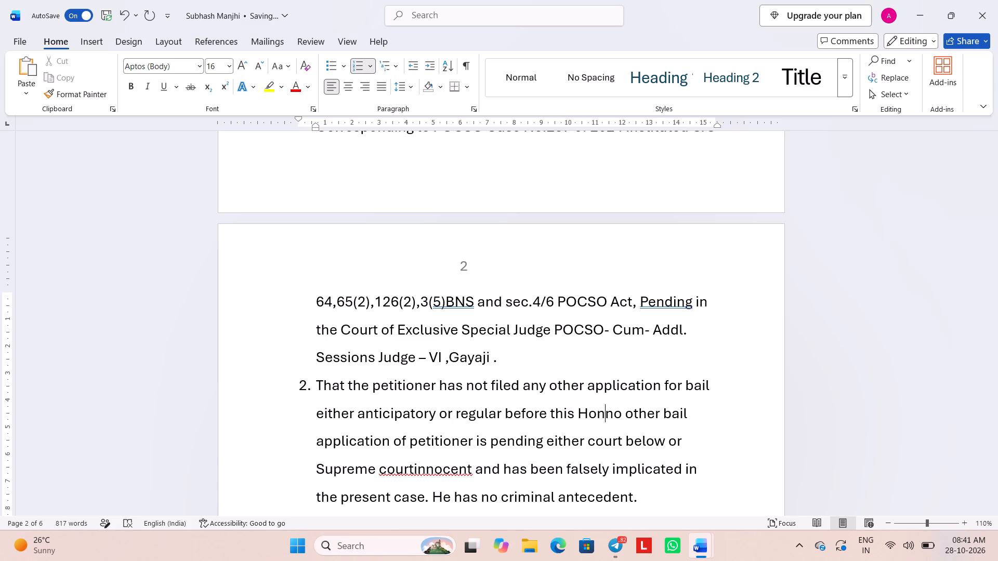
{"action": "key", "text": "apostrophe"}
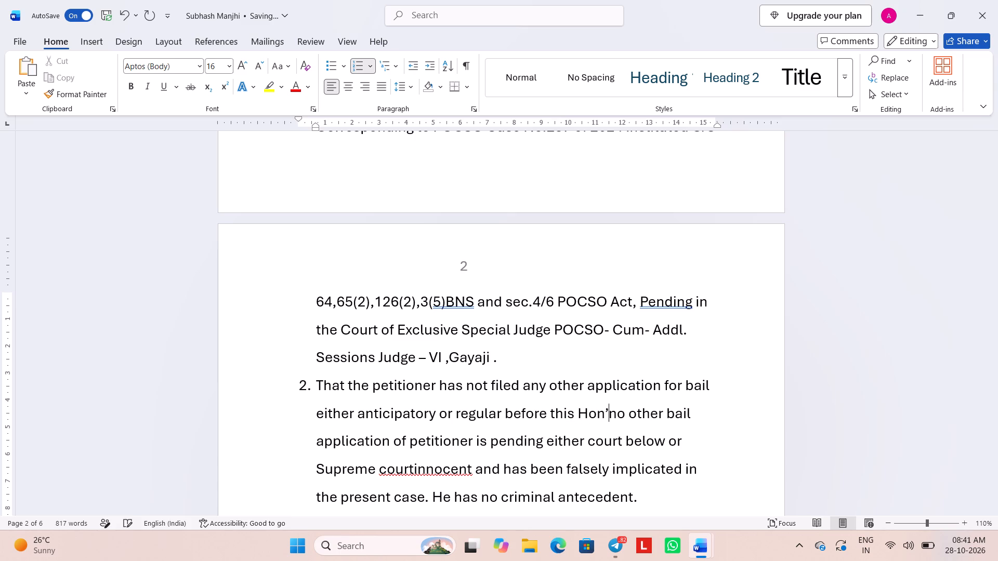
{"action": "type", "text": "ble"}
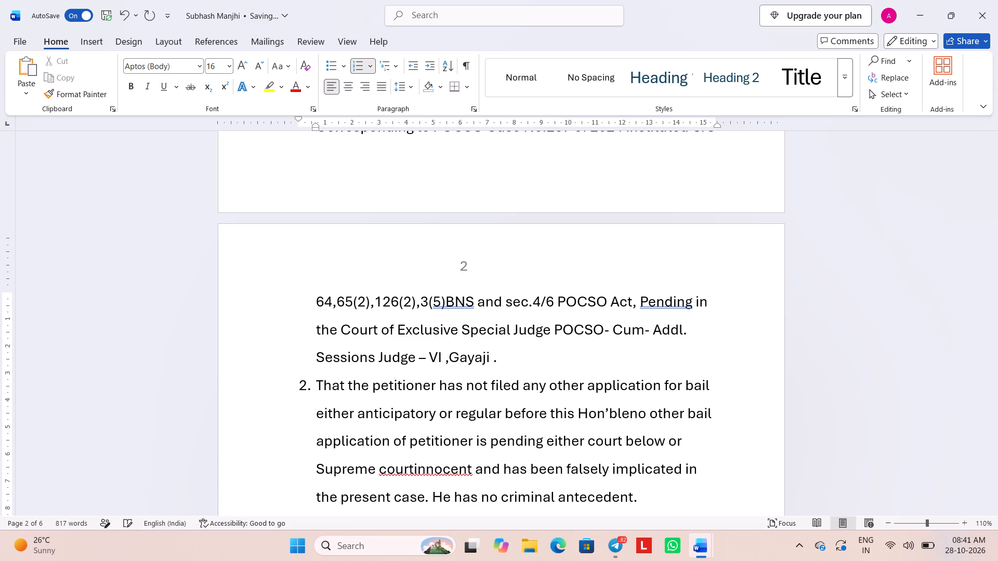
{"action": "key", "text": "space"}
{"action": "key", "text": "c"}
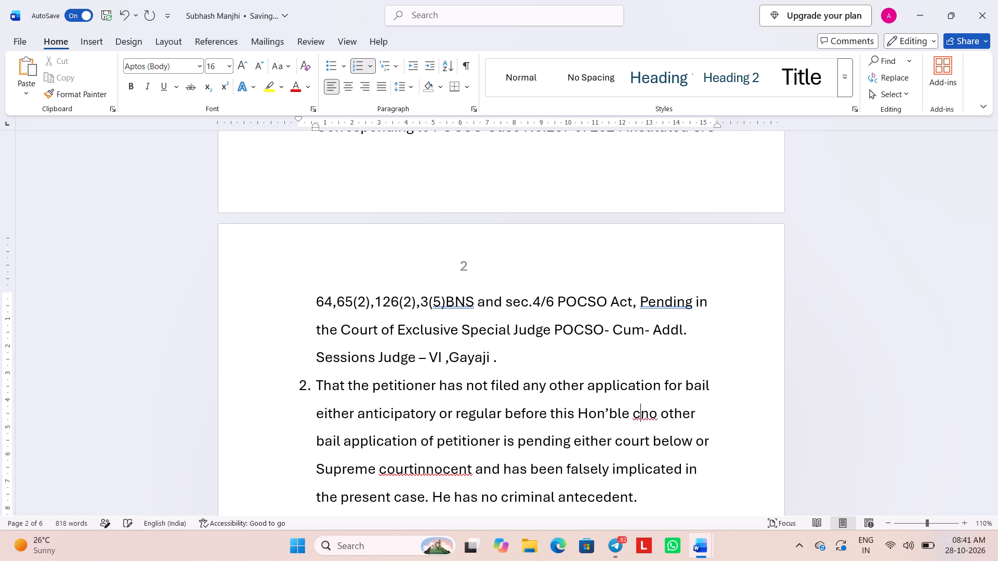
{"action": "type", "text": "ou"}
{"action": "type", "text": "rt"}
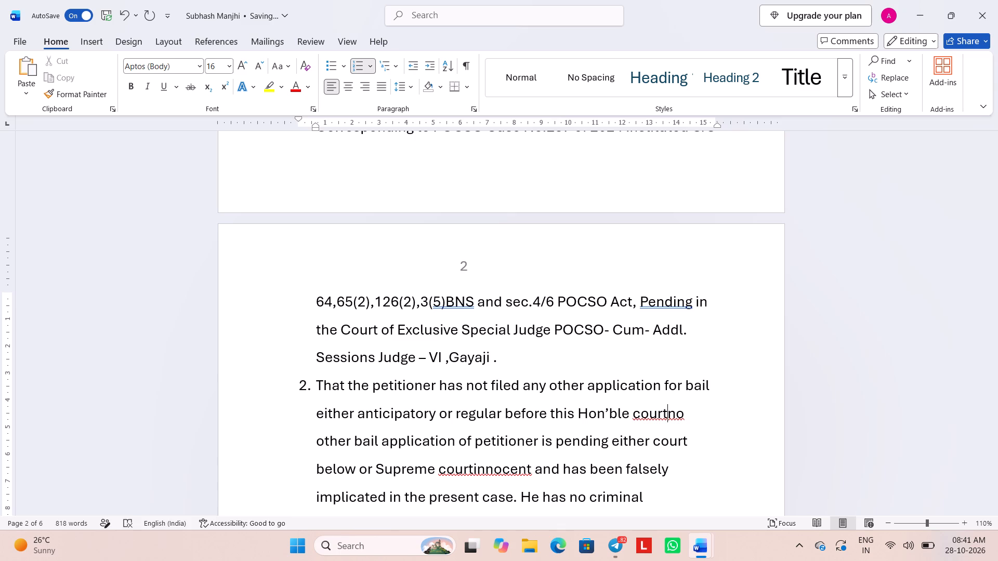
{"action": "key", "text": "space"}
Add "earlier and" after "before this Hon'ble court" in paragraph 2, ahead of "no other bail application".
{"action": "type", "text": "ear"}
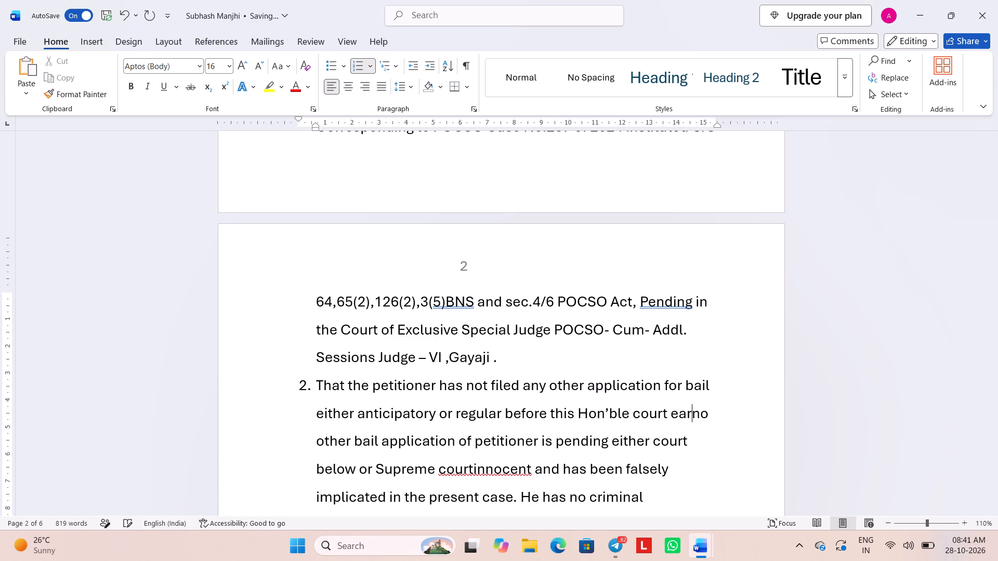
{"action": "key", "text": "l"}
{"action": "key", "text": "i"}
{"action": "type", "text": "er"}
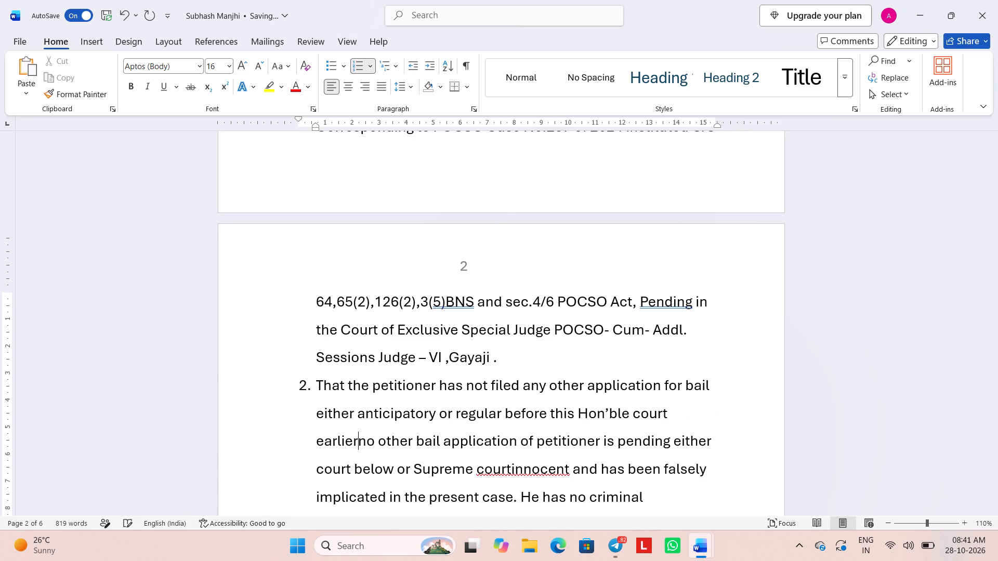
{"action": "key", "text": "period"}
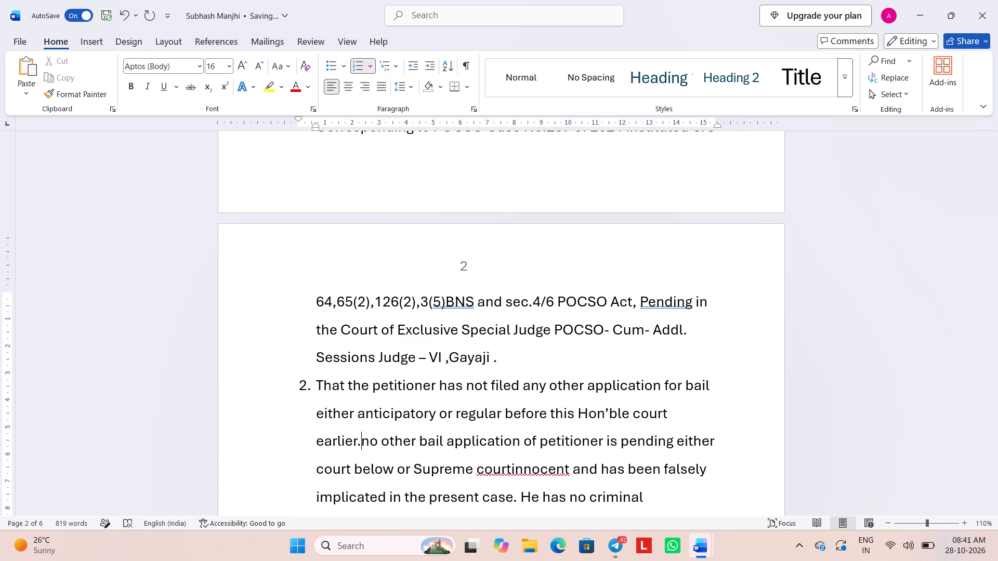
{"action": "key", "text": "BackSpace"}
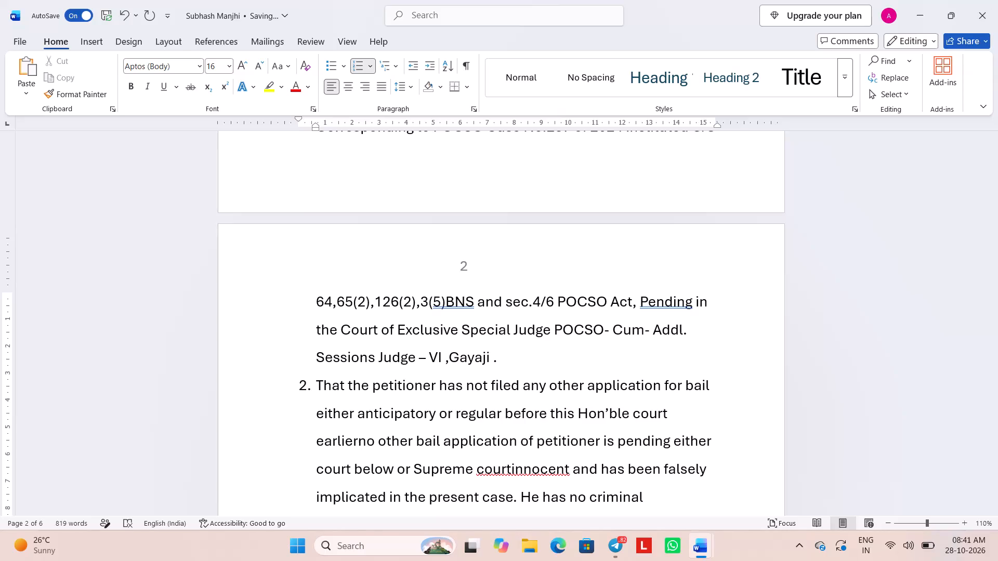
{"action": "key", "text": "space"}
{"action": "key", "text": "a"}
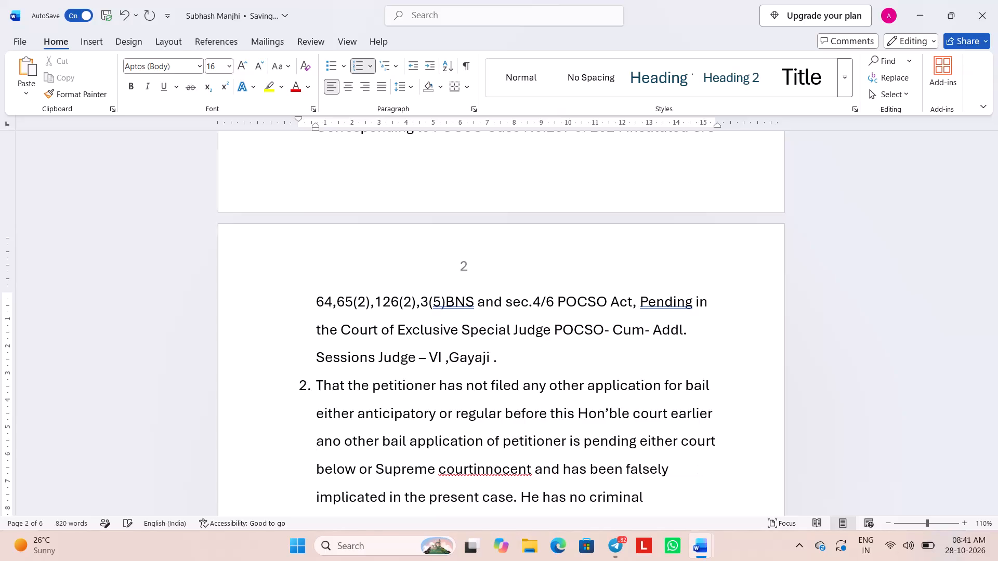
{"action": "key", "text": "n"}
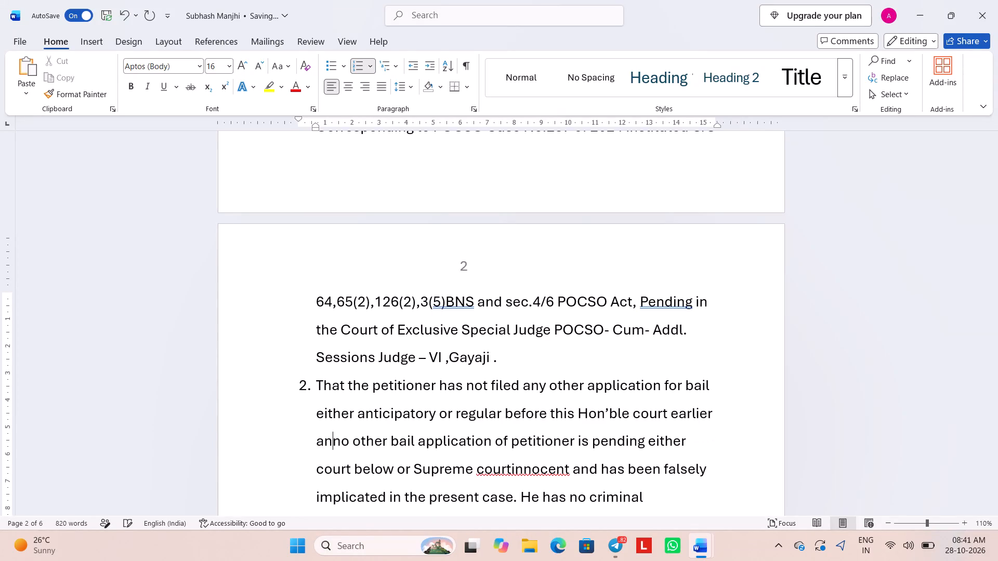
{"action": "key", "text": "d"}
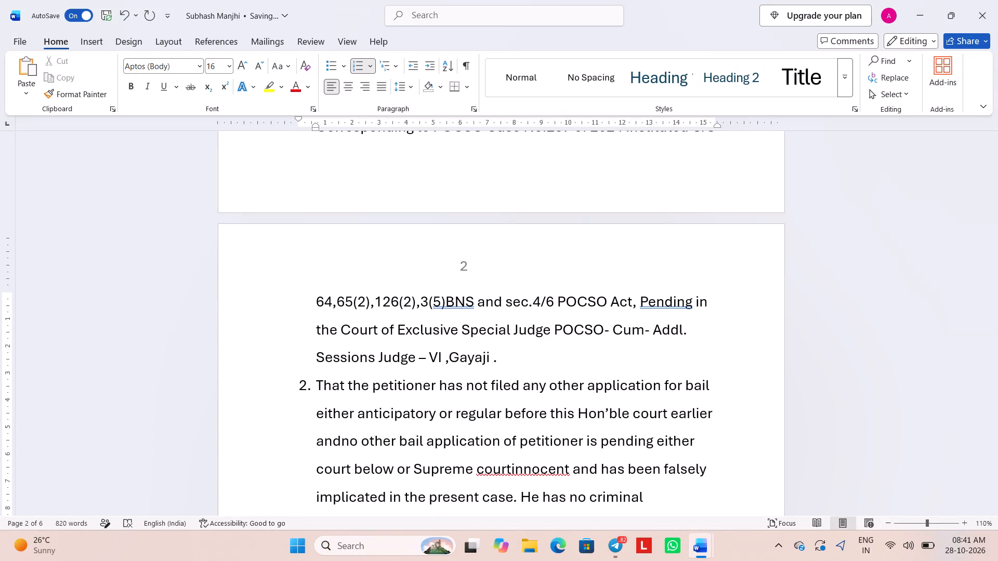
{"action": "key", "text": "space"}
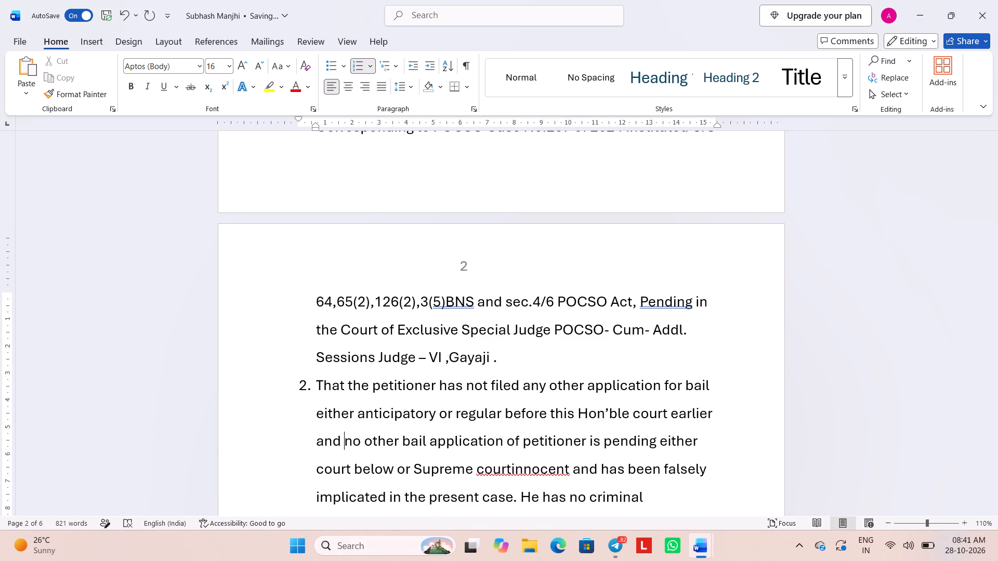
End paragraph 2 with a full stop after "Supreme court" and split the text from "innocent" onward into a new numbered paragraph.
{"action": "scroll", "coordinate": [350, 381], "scroll_direction": "down", "scroll_amount": 1}
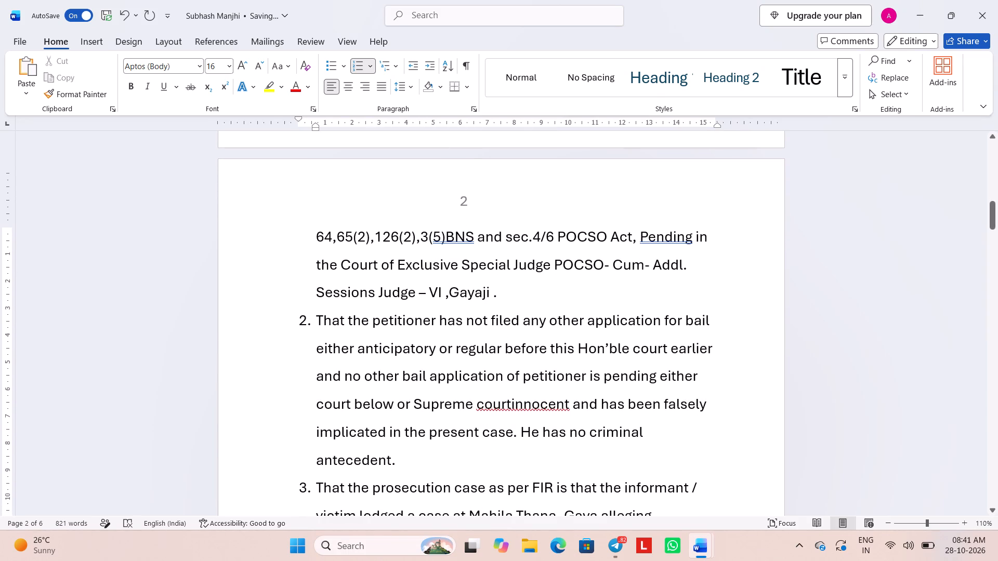
{"action": "left_click", "coordinate": [510, 405]}
{"action": "key", "text": "period"}
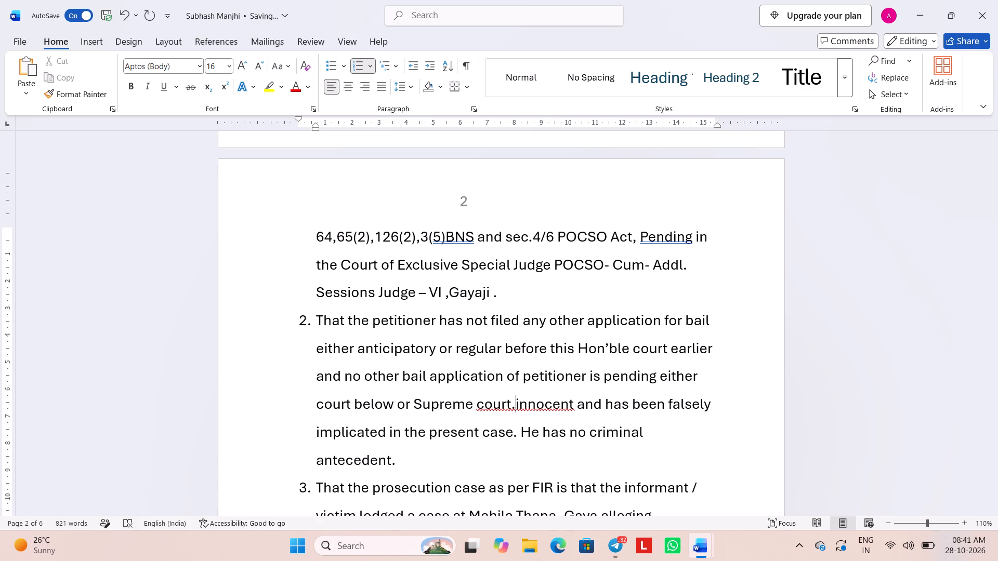
{"action": "key", "text": "Return"}
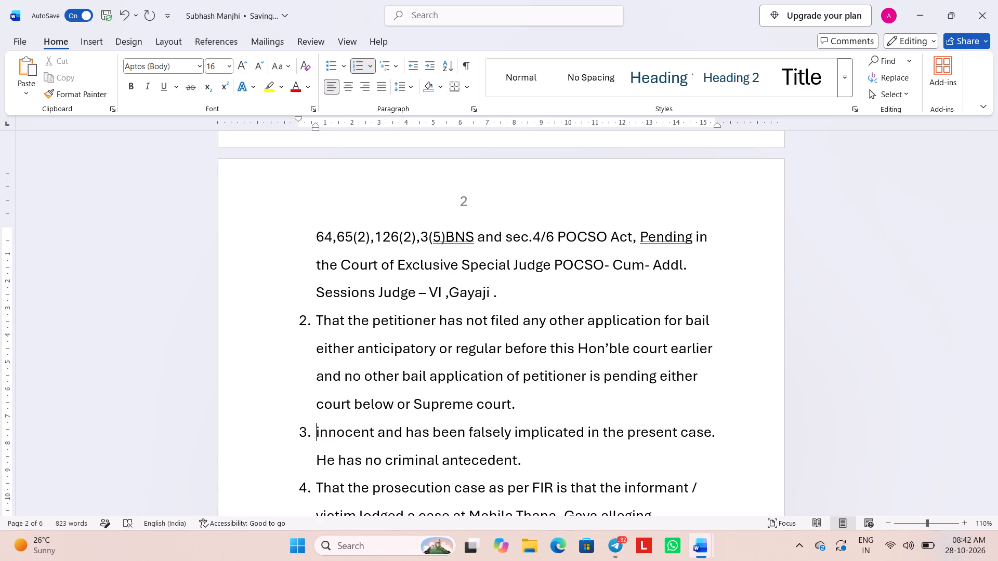
Delete "innocent and has been falsely implicated in the present case." from the start of paragraph 3.
{"action": "key", "text": "Delete"}
{"action": "key", "text": "Delete"}
{"action": "key", "text": "Delete"}
{"action": "key", "text": "Delete"}
{"action": "key", "text": "Delete"}
{"action": "key", "text": "Delete"}
{"action": "key", "text": "Delete"}
{"action": "key", "text": "Delete"}
{"action": "key", "text": "Delete"}
{"action": "key", "text": "Delete"}
{"action": "key", "text": "Delete"}
{"action": "key", "text": "Delete"}
{"action": "key", "text": "Delete"}
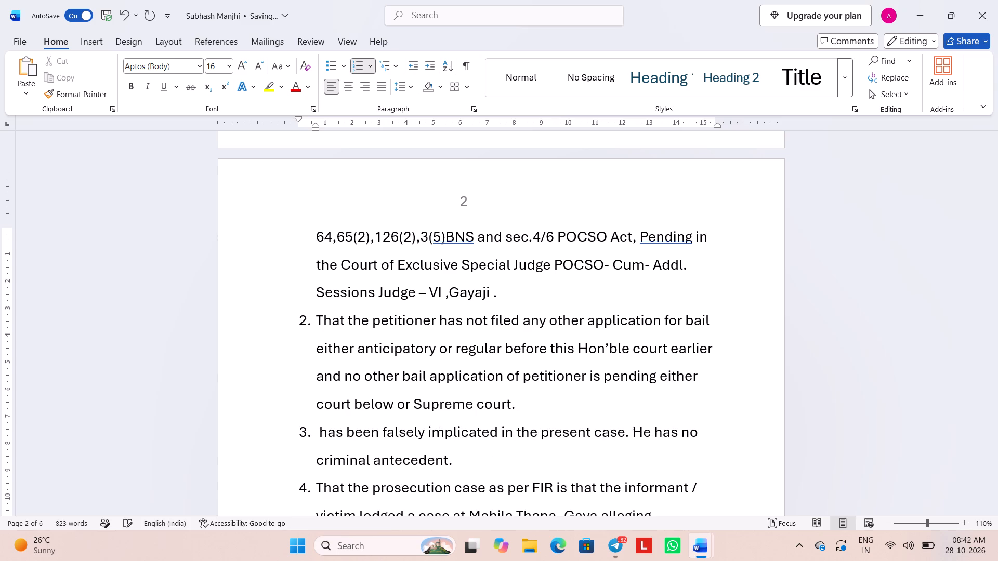
{"action": "key", "text": "Delete"}
{"action": "key", "text": "Delete"}
{"action": "key", "text": "Delete"}
{"action": "key", "text": "Delete"}
{"action": "key", "text": "Delete"}
{"action": "key", "text": "Delete"}
{"action": "key", "text": "Delete"}
{"action": "key", "text": "Delete"}
{"action": "key", "text": "Delete"}
{"action": "key", "text": "Delete"}
{"action": "key", "text": "Delete"}
{"action": "key", "text": "Delete"}
{"action": "key", "text": "Delete"}
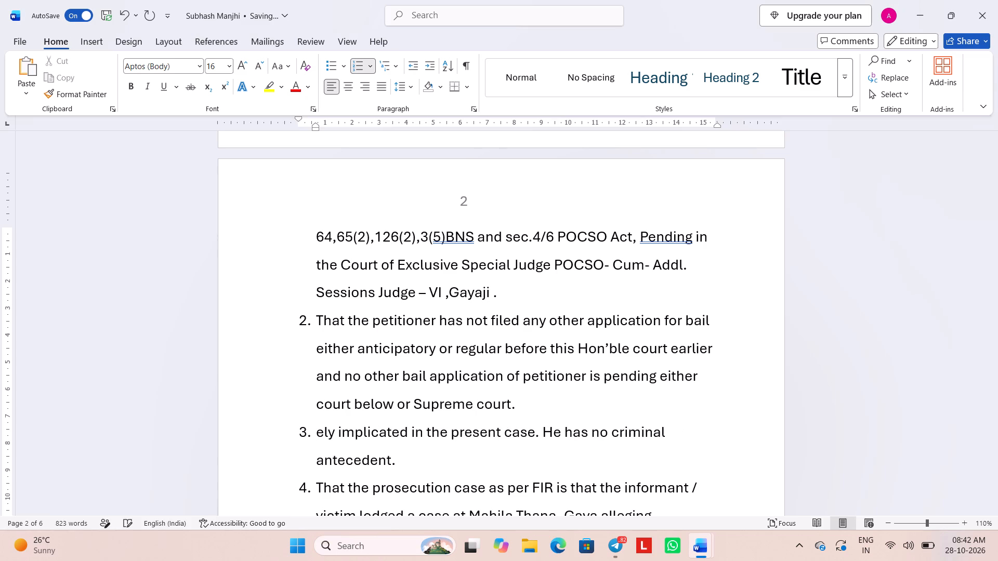
{"action": "key", "text": "Delete"}
{"action": "key", "text": "Delete"}
{"action": "key", "text": "Delete"}
{"action": "key", "text": "Delete"}
{"action": "key", "text": "Delete"}
{"action": "key", "text": "Delete"}
{"action": "key", "text": "Delete"}
{"action": "key", "text": "Delete"}
{"action": "key", "text": "Delete"}
{"action": "key", "text": "Delete"}
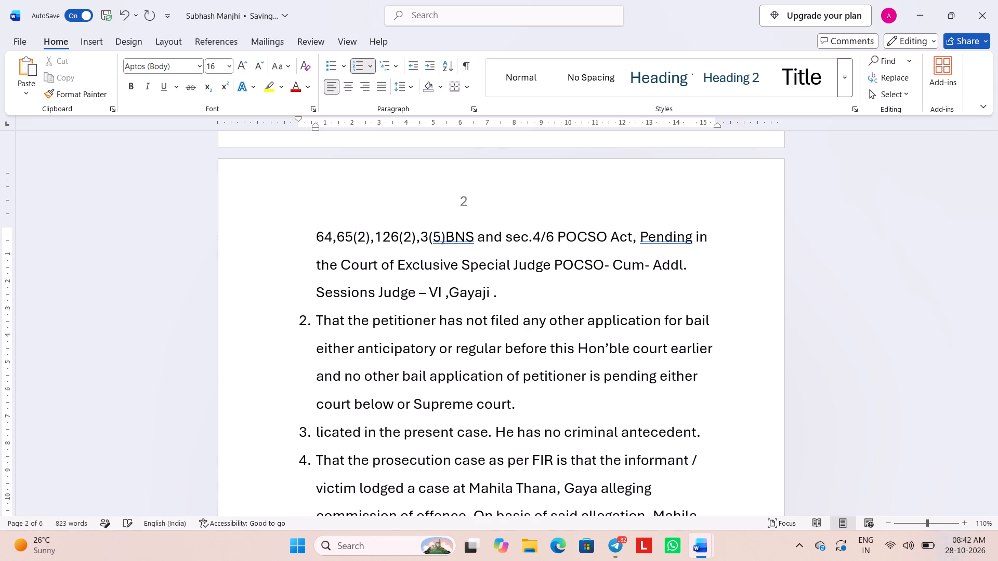
{"action": "key", "text": "Delete"}
{"action": "key", "text": "Delete"}
{"action": "key", "text": "Delete"}
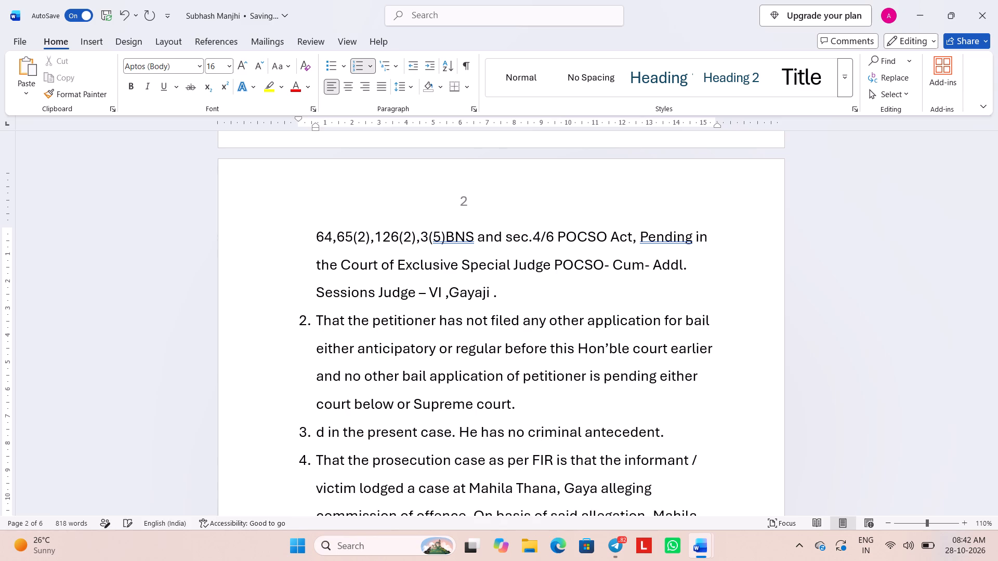
{"action": "key", "text": "Delete"}
{"action": "key", "text": "Delete"}
{"action": "key", "text": "Delete"}
{"action": "key", "text": "Delete"}
{"action": "key", "text": "Delete"}
{"action": "key", "text": "Delete"}
{"action": "key", "text": "Delete"}
{"action": "key", "text": "Delete"}
{"action": "key", "text": "Delete"}
{"action": "key", "text": "Delete"}
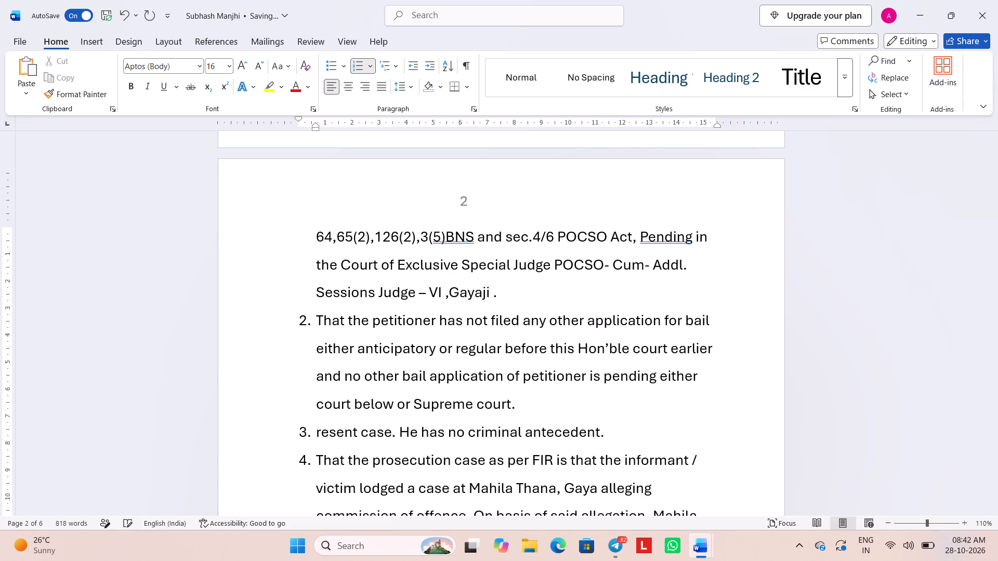
{"action": "key", "text": "Delete"}
{"action": "key", "text": "Delete"}
{"action": "key", "text": "Delete"}
{"action": "key", "text": "Delete"}
{"action": "key", "text": "Delete"}
{"action": "key", "text": "Delete"}
{"action": "key", "text": "Delete"}
{"action": "key", "text": "Delete"}
{"action": "key", "text": "Delete"}
{"action": "key", "text": "Delete"}
{"action": "key", "text": "Delete"}
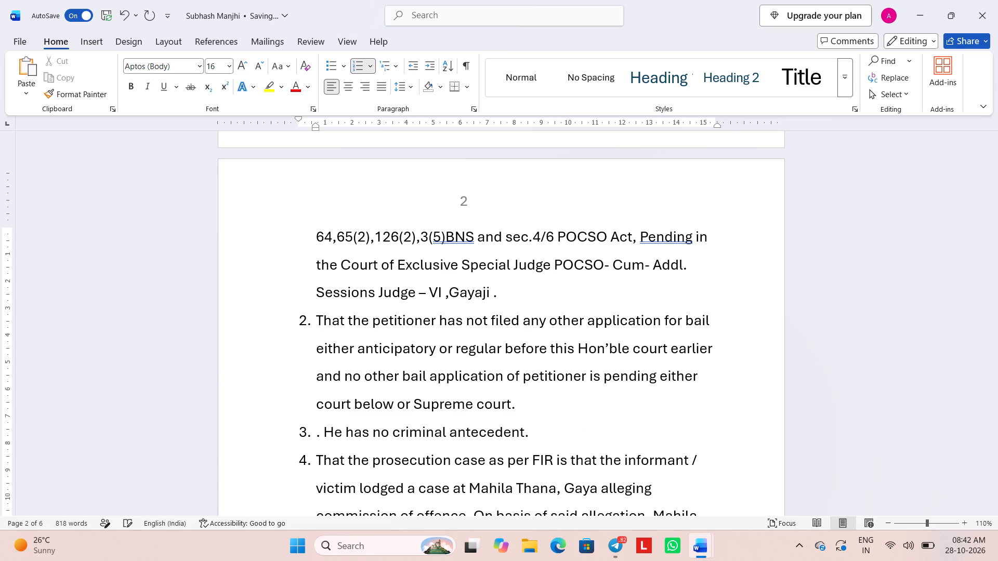
{"action": "key", "text": "Delete"}
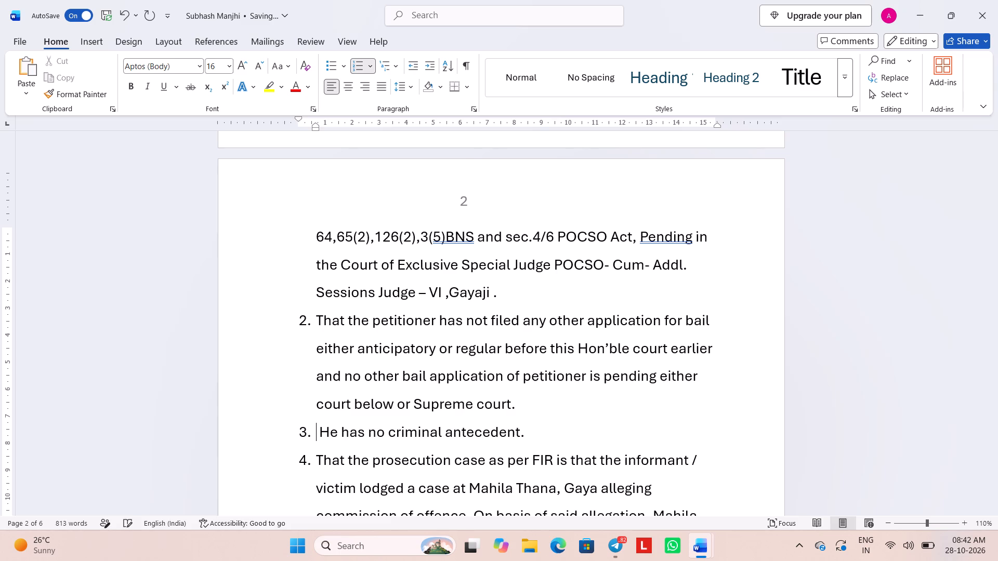
Replace "He" at the start of paragraph 3 with "That the petitioner", ahead of "has no criminal antecedent".
{"action": "key", "text": "shift+t"}
{"action": "type", "text": "hat"}
{"action": "key", "text": "space"}
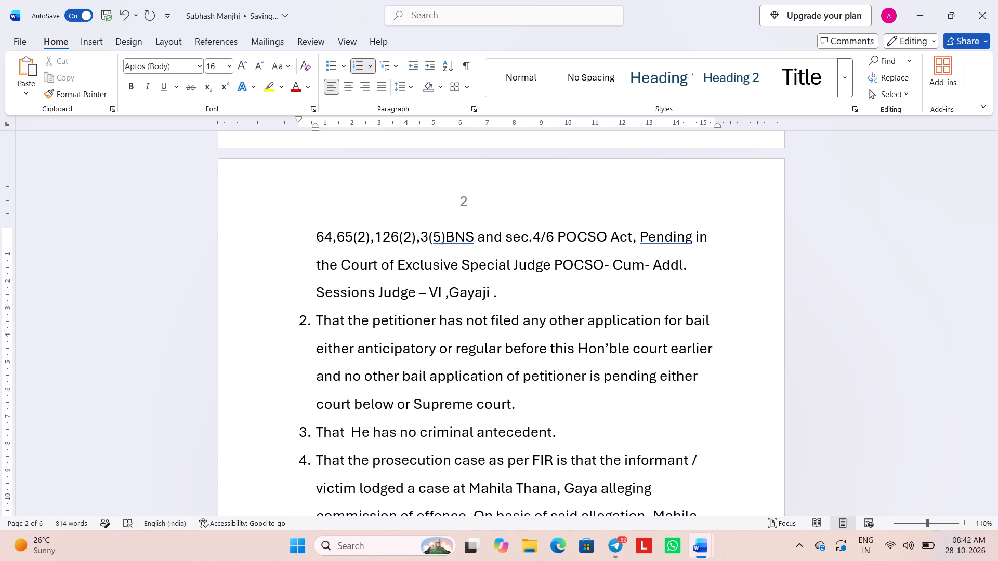
{"action": "type", "text": "the"}
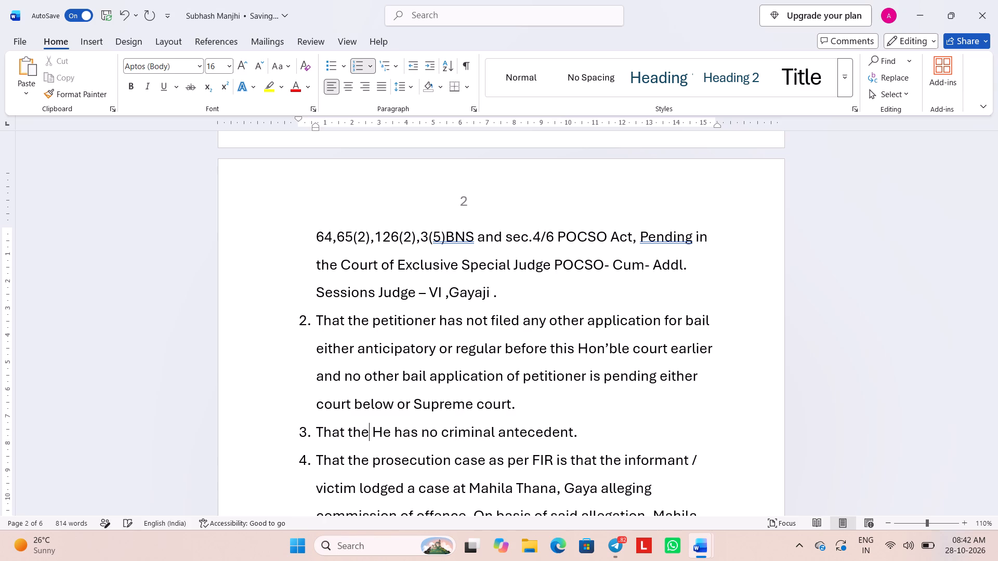
{"action": "key", "text": "space"}
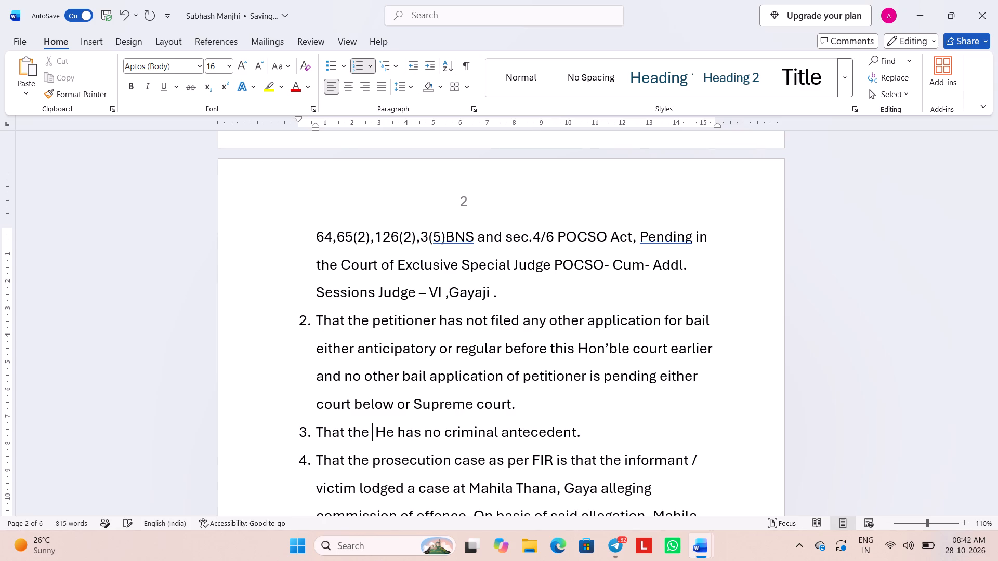
{"action": "type", "text": "p"}
{"action": "type", "text": "etitioner"}
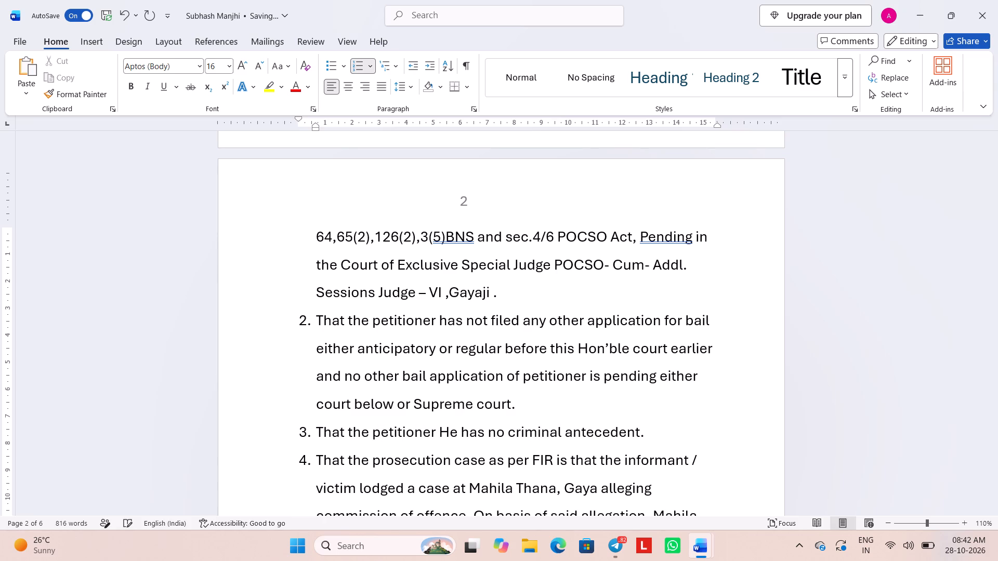
{"action": "key", "text": "Delete"}
{"action": "key", "text": "Delete"}
{"action": "key", "text": "Delete"}
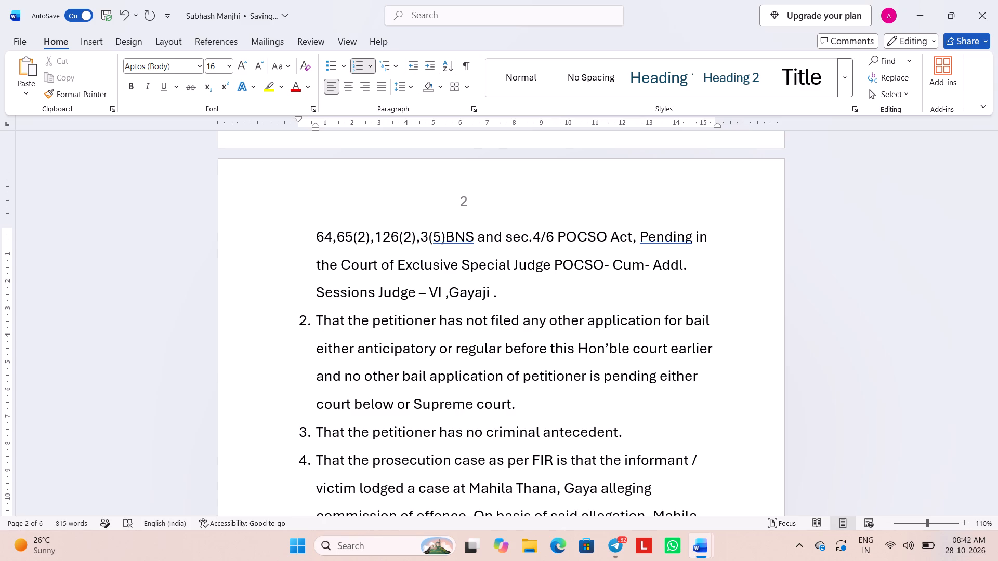
Split paragraph 4 after "That" so the text from "the prosecution case as per FIR" onward starts a new numbered paragraph.
{"action": "scroll", "coordinate": [510, 405], "scroll_direction": "down", "scroll_amount": 1}
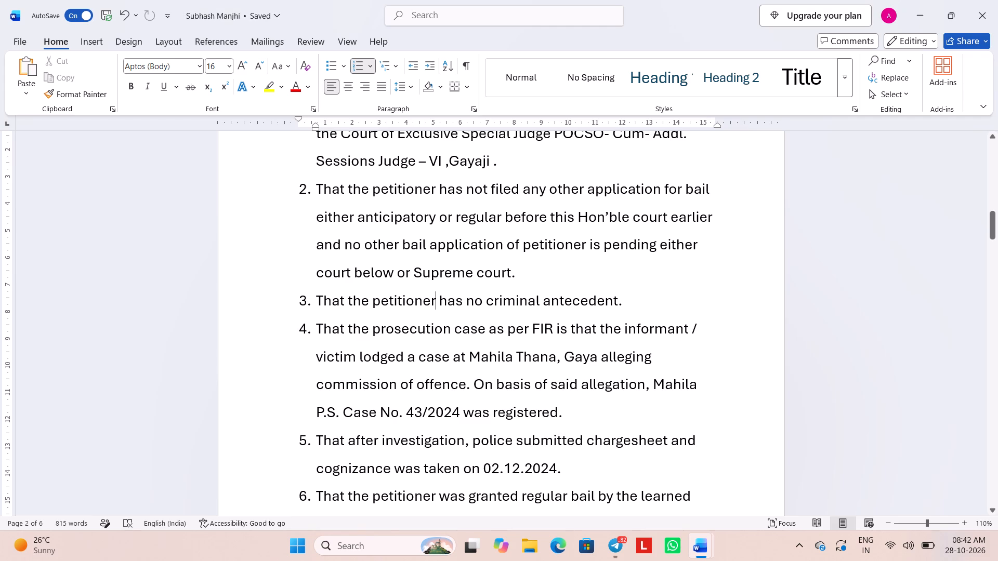
{"action": "left_click", "coordinate": [348, 328]}
{"action": "key", "text": "Return"}
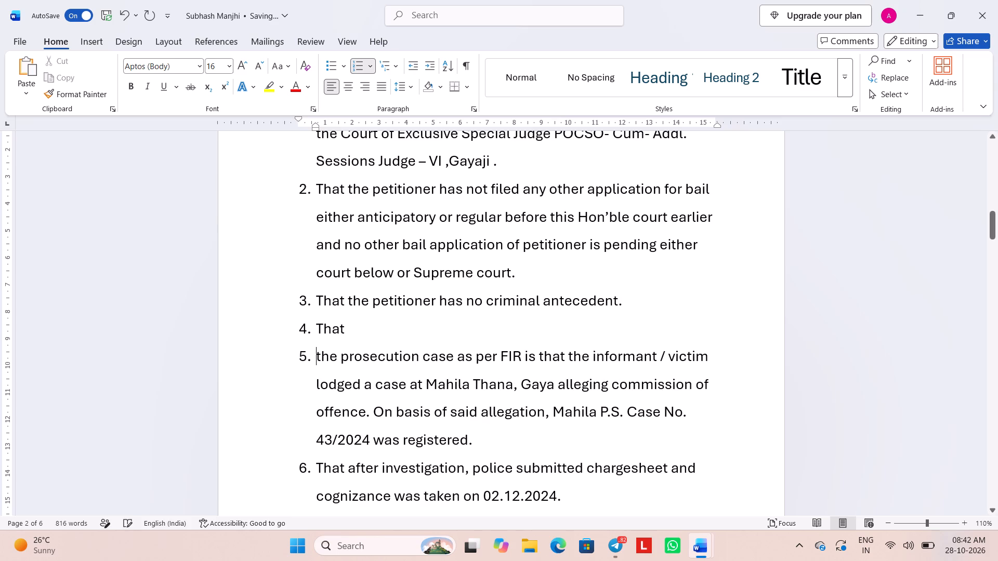
{"action": "left_click", "coordinate": [348, 329]}
Look up the petitioner's surrender date in the later paragraphs and enter 30.07.2026 after "That" in paragraph 4.
{"action": "scroll", "coordinate": [348, 329], "scroll_direction": "down", "scroll_amount": 1}
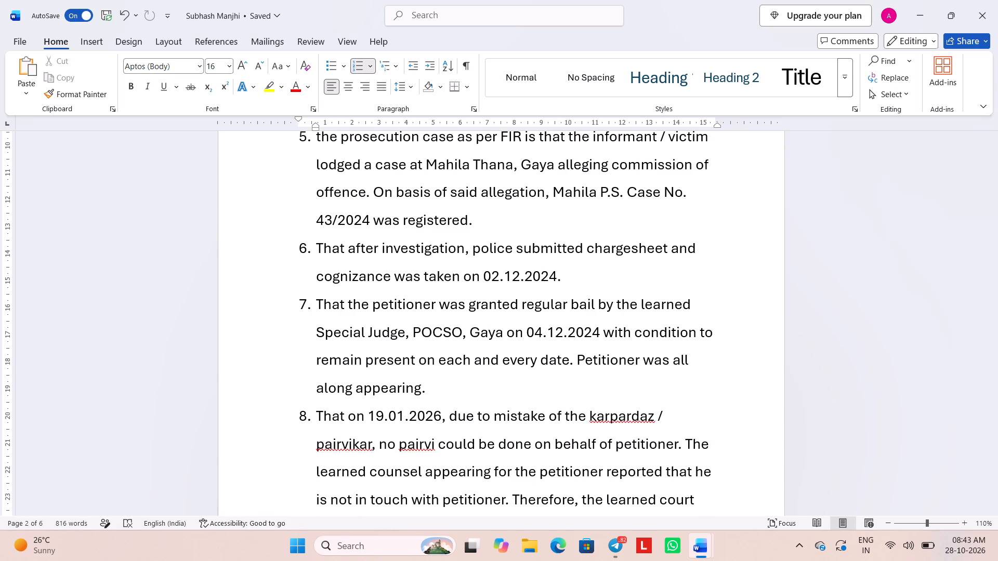
{"action": "scroll", "coordinate": [348, 329], "scroll_direction": "down", "scroll_amount": 2}
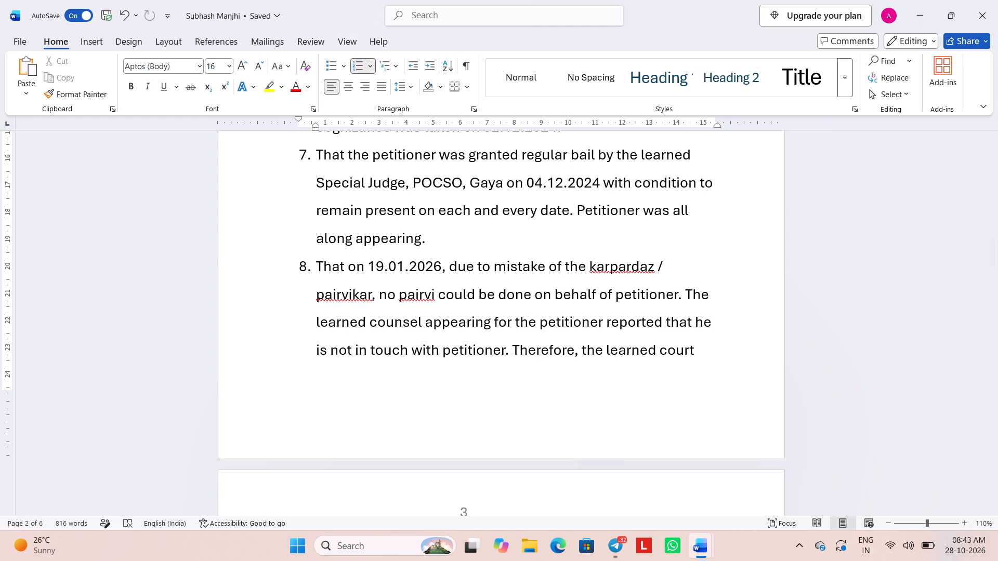
{"action": "scroll", "coordinate": [348, 329], "scroll_direction": "down", "scroll_amount": 1}
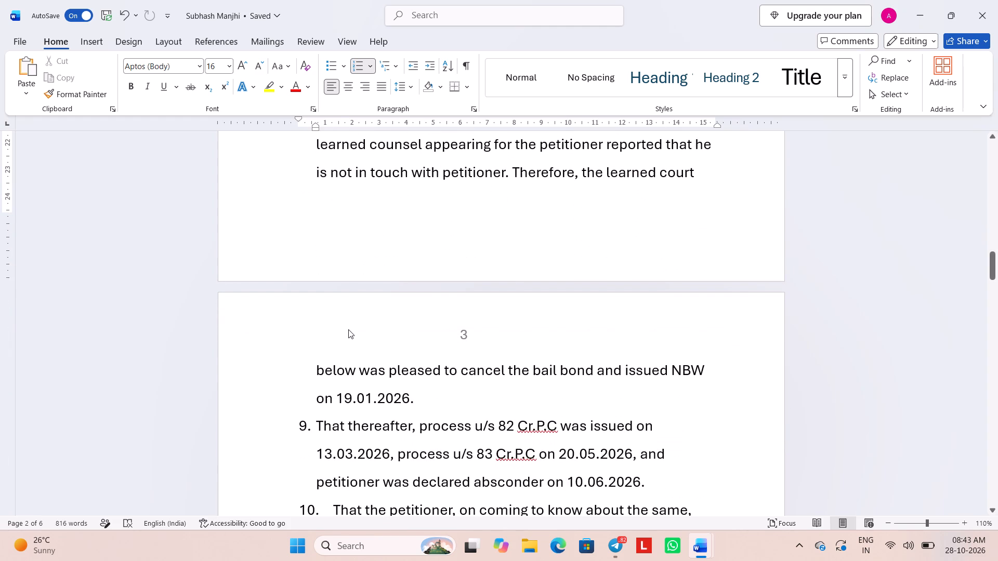
{"action": "scroll", "coordinate": [348, 329], "scroll_direction": "down", "scroll_amount": 2}
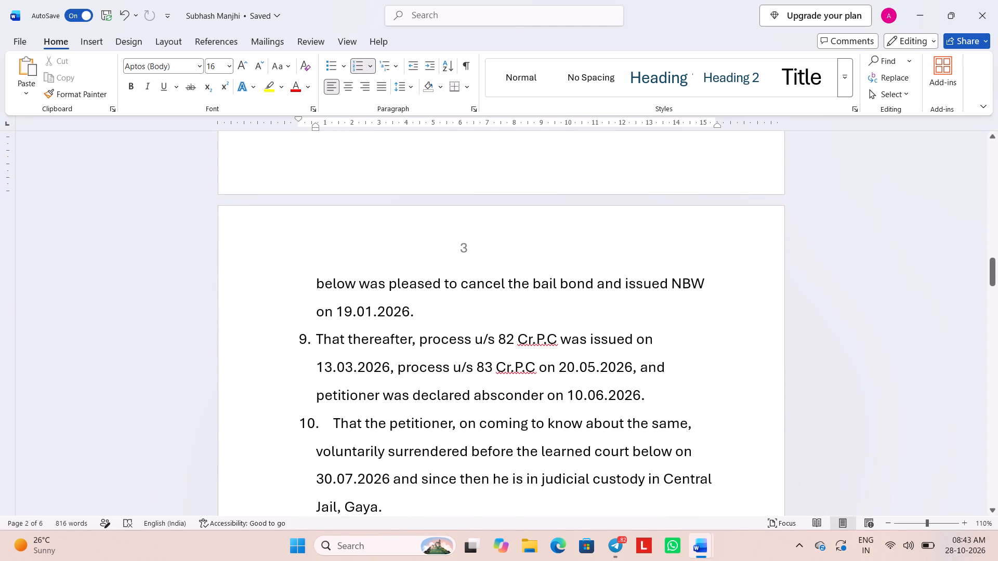
{"action": "scroll", "coordinate": [348, 326], "scroll_direction": "down", "scroll_amount": 1}
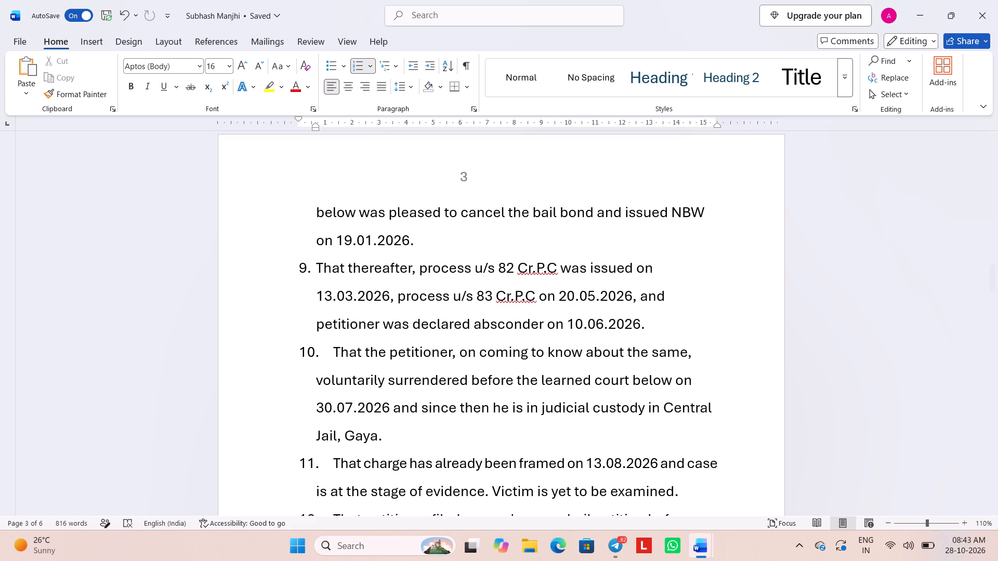
{"action": "scroll", "coordinate": [348, 326], "scroll_direction": "up", "scroll_amount": 7}
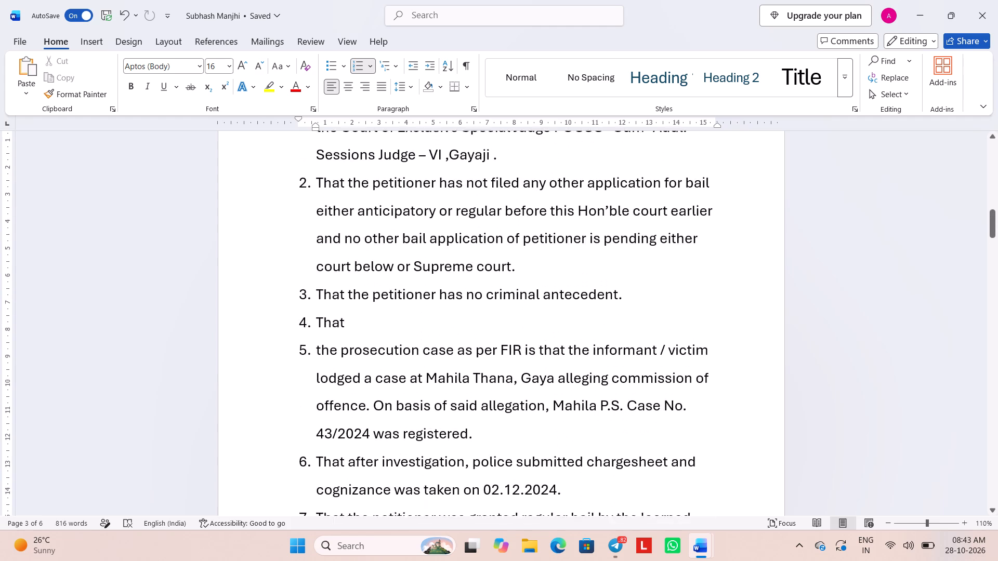
{"action": "scroll", "coordinate": [348, 326], "scroll_direction": "up", "scroll_amount": 1}
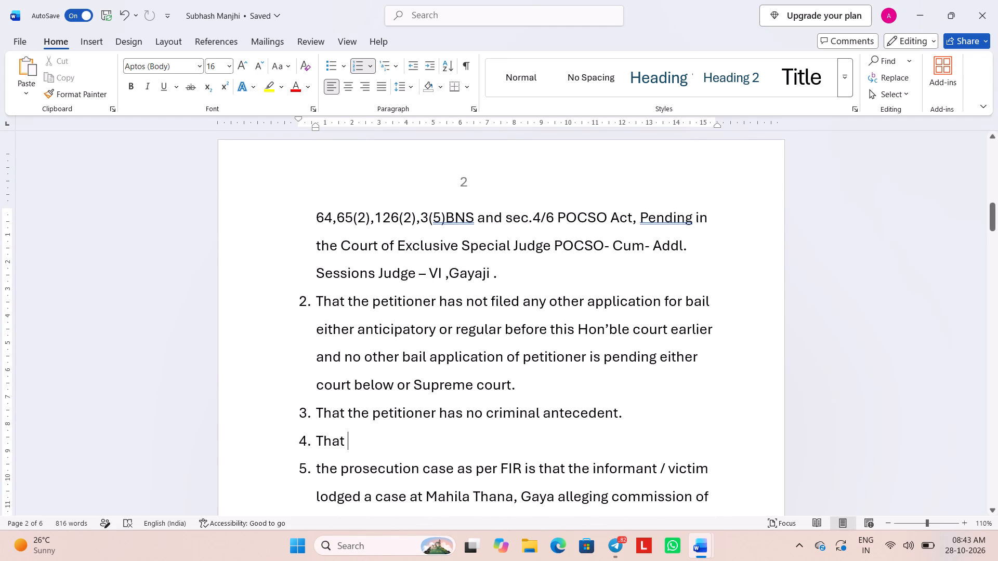
{"action": "key", "text": "3"}
{"action": "key", "text": "0"}
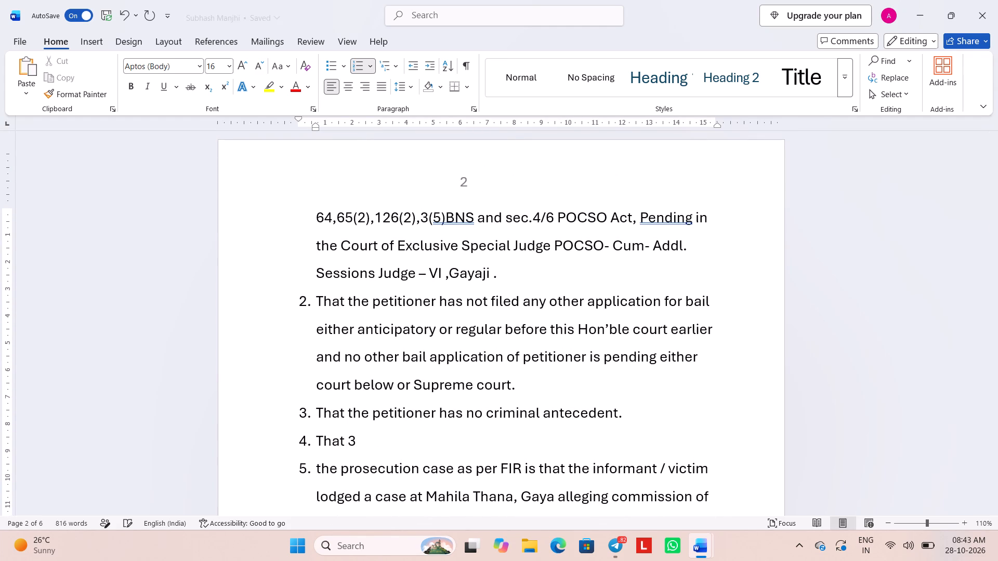
{"action": "key", "text": "period"}
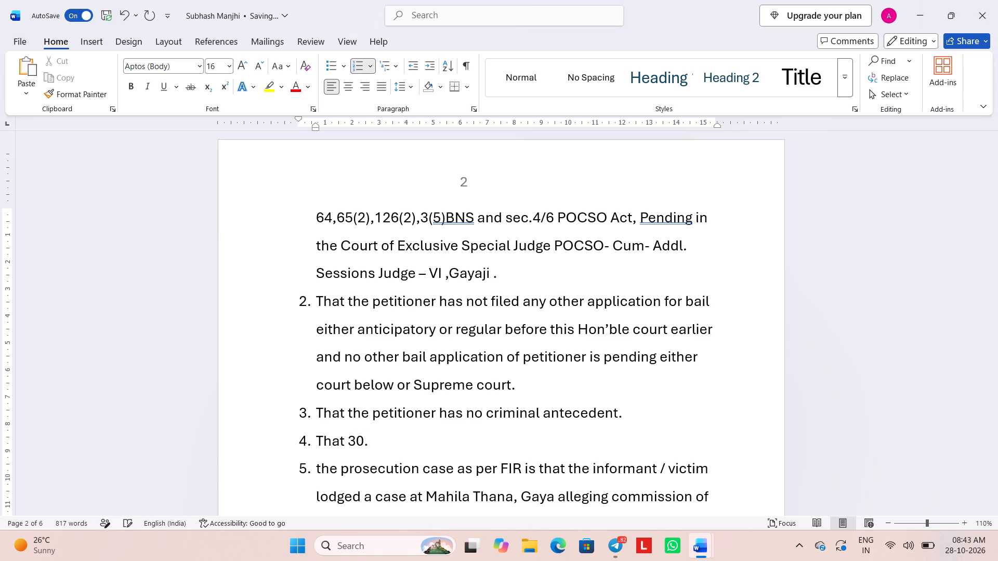
{"action": "key", "text": "0"}
{"action": "key", "text": "7"}
{"action": "key", "text": "period"}
{"action": "key", "text": "2"}
{"action": "type", "text": "02"}
{"action": "key", "text": "6"}
Insert "the petitioner is in custody since" between "That" and the date in paragraph 4, and end the sentence with a full stop.
{"action": "left_click", "coordinate": [346, 440]}
{"action": "key", "text": "space"}
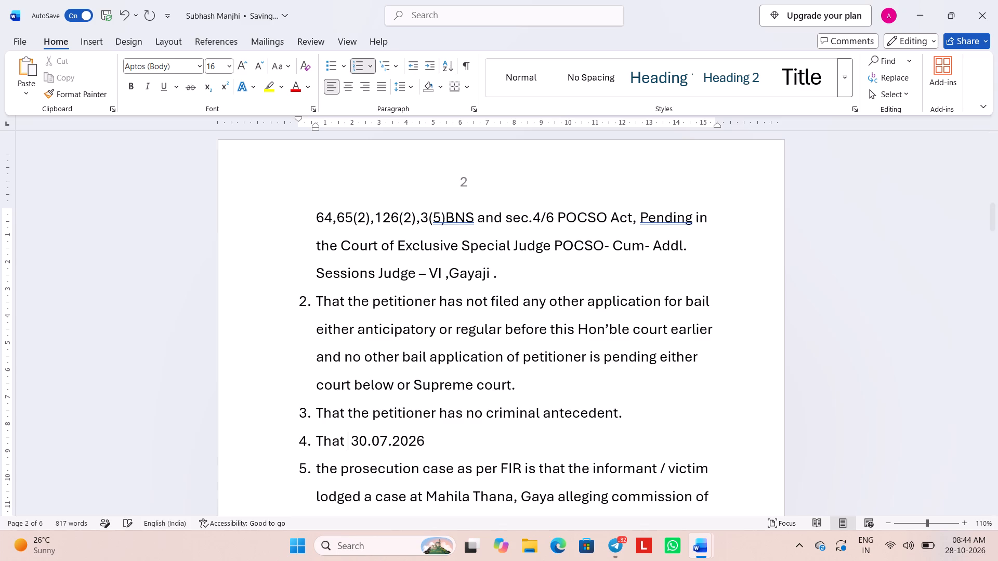
{"action": "type", "text": "the p"}
{"action": "type", "text": "etit"}
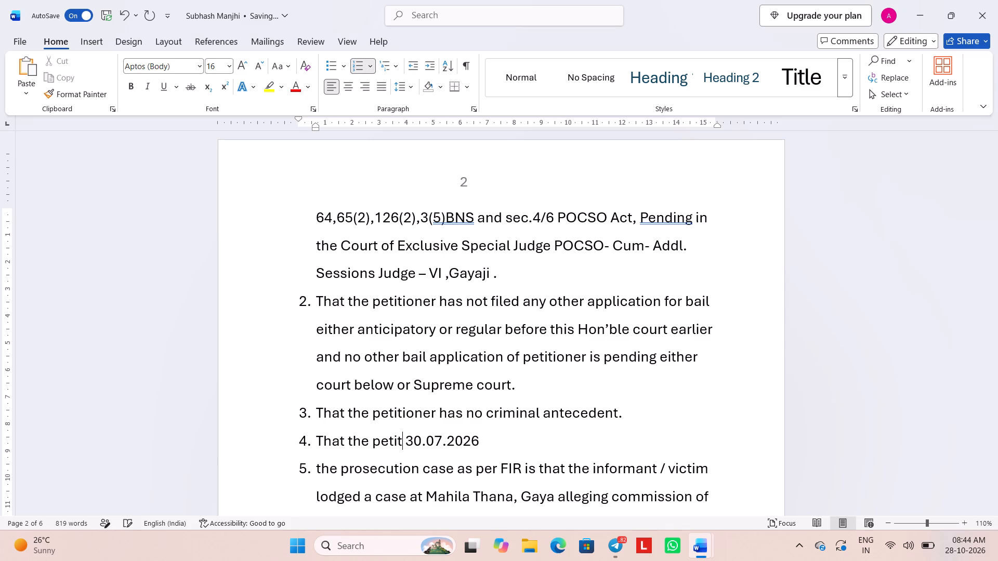
{"action": "type", "text": "ioner"}
{"action": "key", "text": "space"}
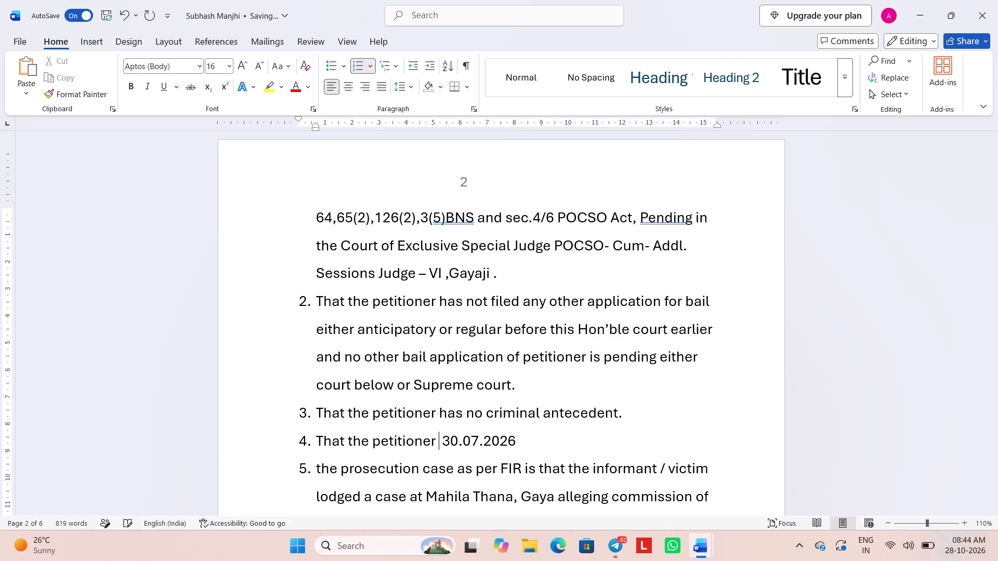
{"action": "key", "text": "i"}
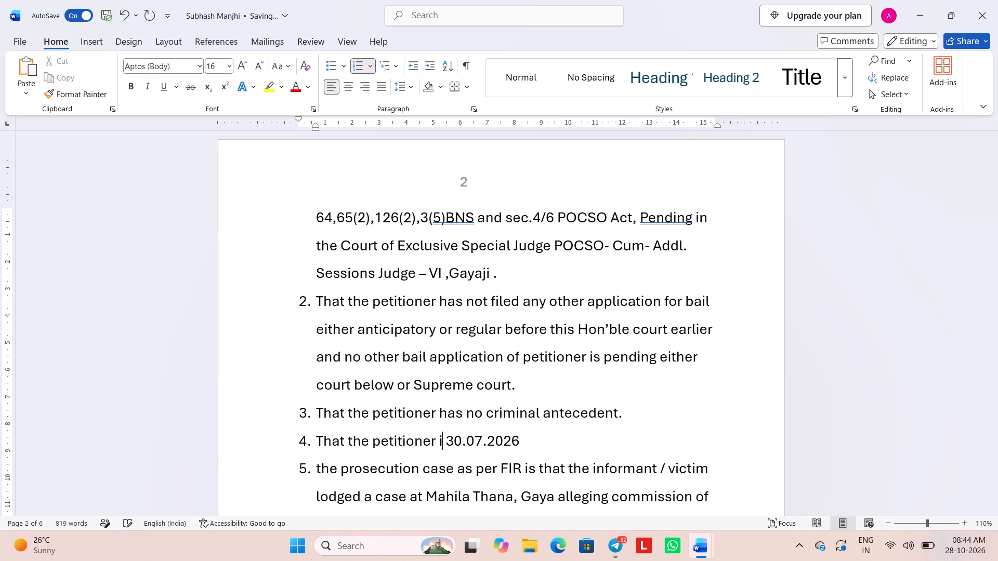
{"action": "type", "text": "s in custo"}
{"action": "key", "text": "d"}
{"action": "key", "text": "y"}
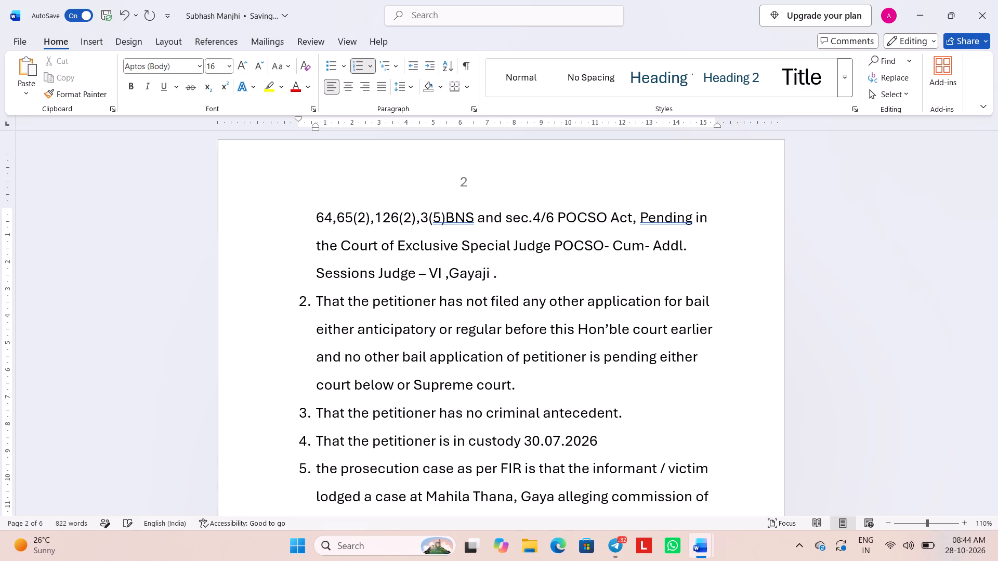
{"action": "key", "text": "space"}
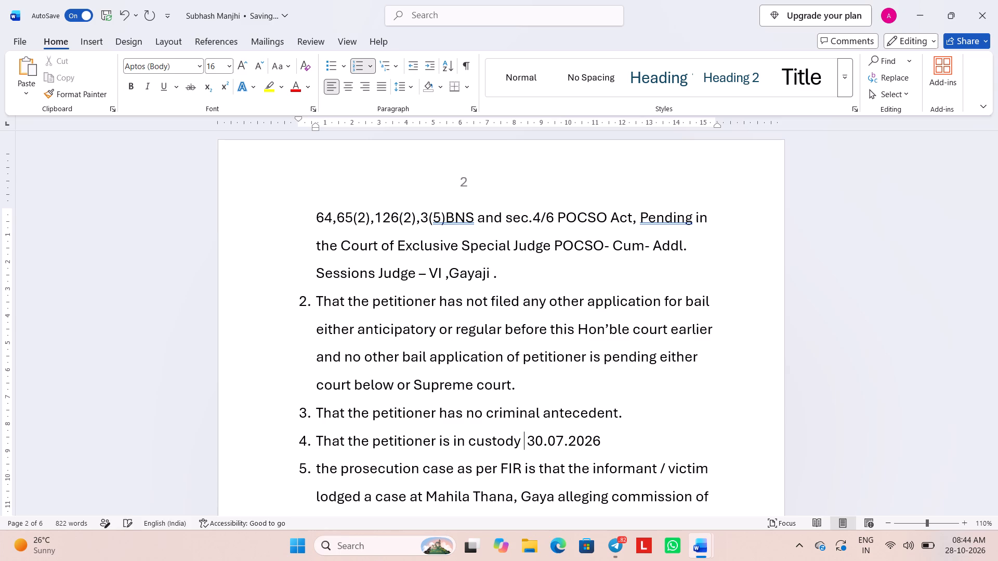
{"action": "key", "text": "s"}
{"action": "type", "text": "in"}
{"action": "type", "text": "ce"}
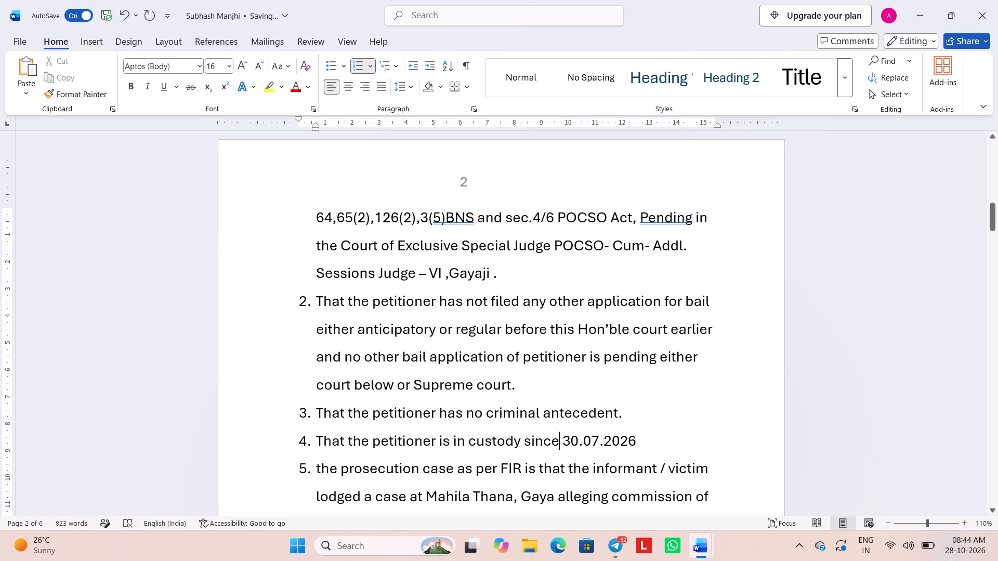
{"action": "left_click", "coordinate": [640, 439]}
{"action": "key", "text": "period"}
Review the numbered paragraphs after the custody statement, from the prosecution case through the surrender-cum-bail petition paragraph.
{"action": "scroll", "coordinate": [599, 440], "scroll_direction": "down", "scroll_amount": 1}
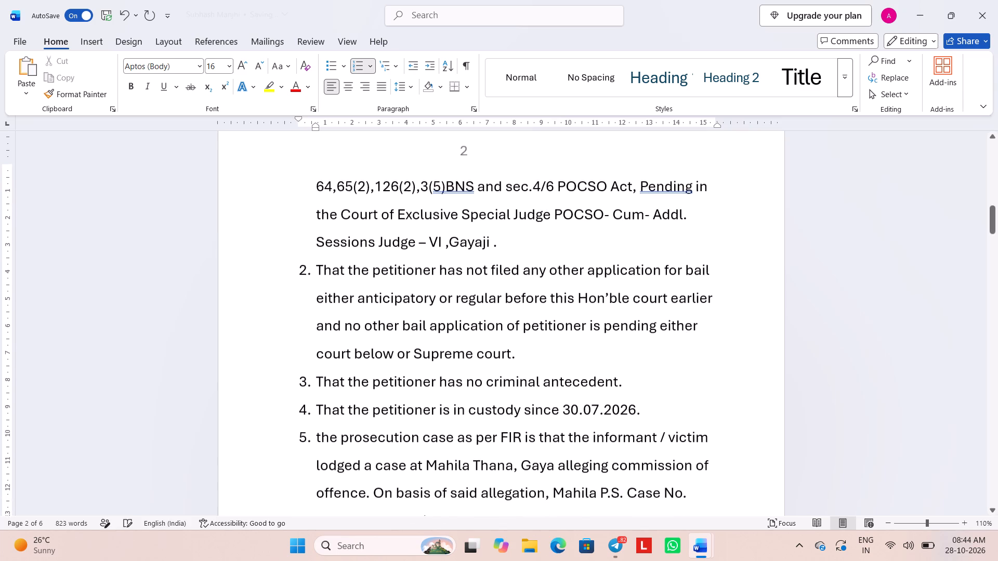
{"action": "scroll", "coordinate": [599, 440], "scroll_direction": "down", "scroll_amount": 1}
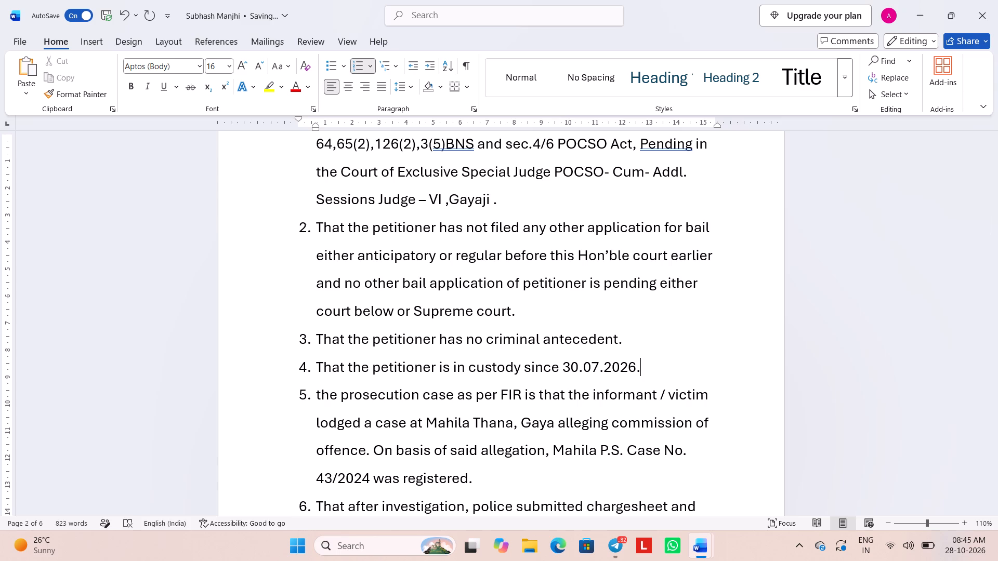
{"action": "scroll", "coordinate": [599, 440], "scroll_direction": "down", "scroll_amount": 4}
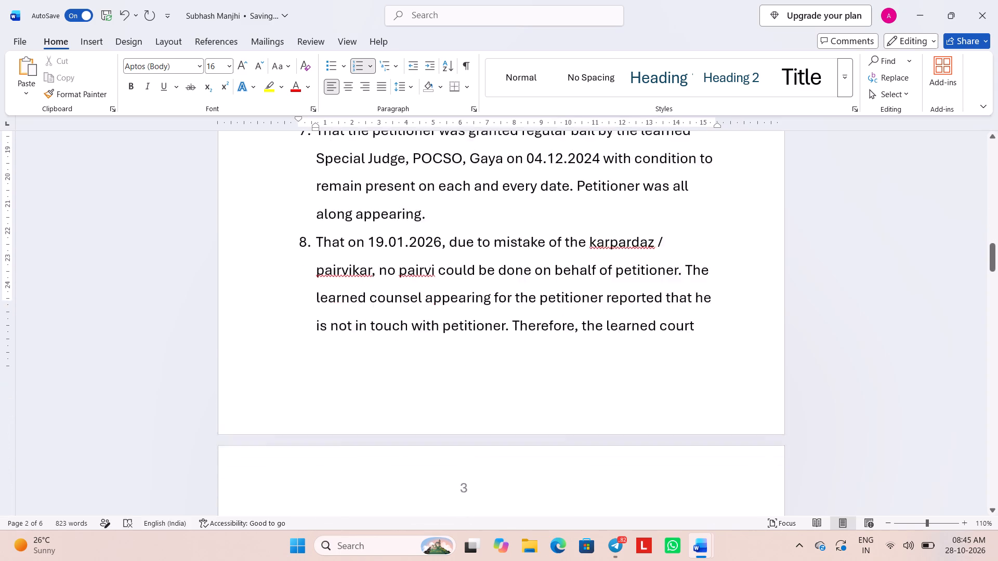
{"action": "scroll", "coordinate": [599, 440], "scroll_direction": "down", "scroll_amount": 3}
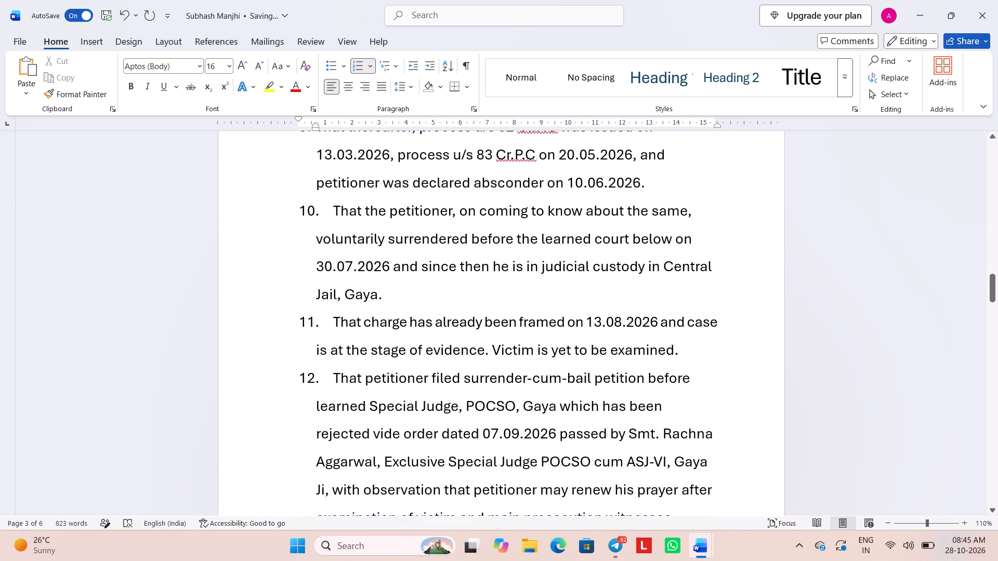
{"action": "scroll", "coordinate": [599, 440], "scroll_direction": "down", "scroll_amount": 1}
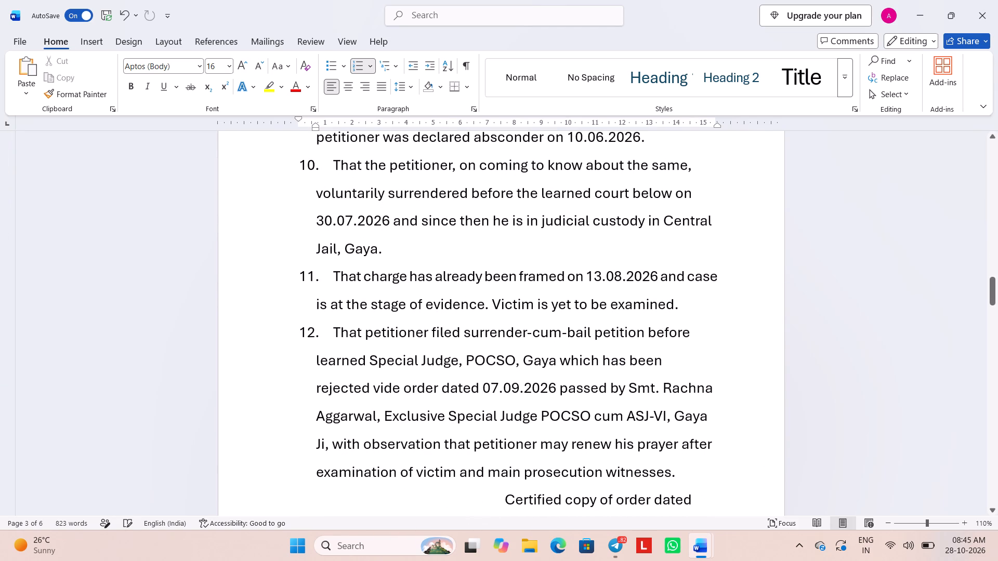
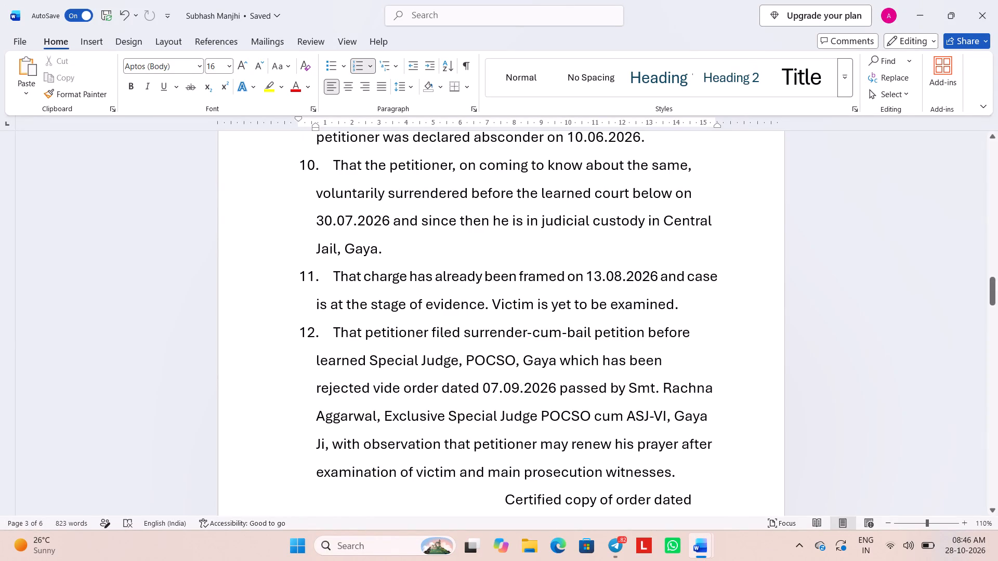
{"action": "left_click", "coordinate": [559, 360]}
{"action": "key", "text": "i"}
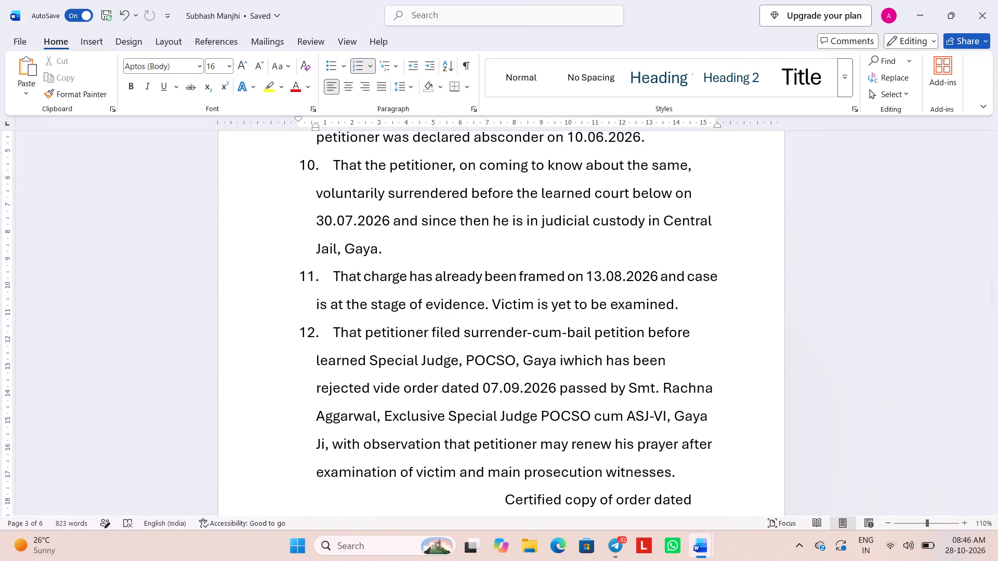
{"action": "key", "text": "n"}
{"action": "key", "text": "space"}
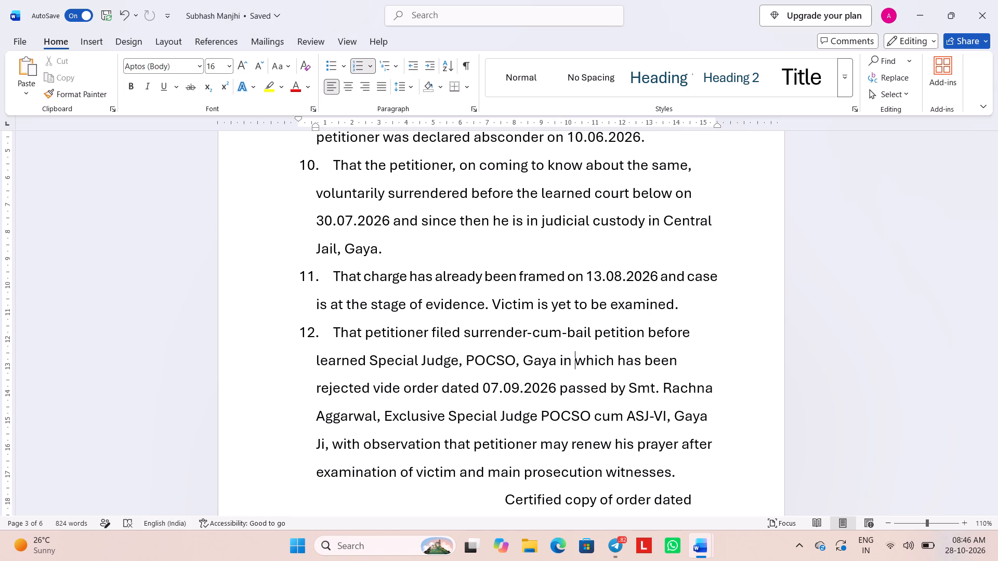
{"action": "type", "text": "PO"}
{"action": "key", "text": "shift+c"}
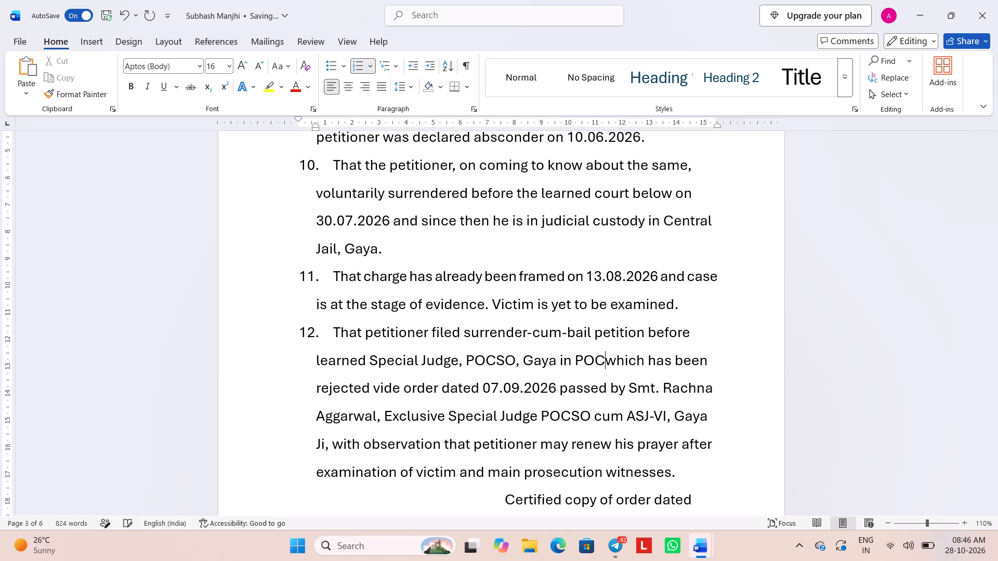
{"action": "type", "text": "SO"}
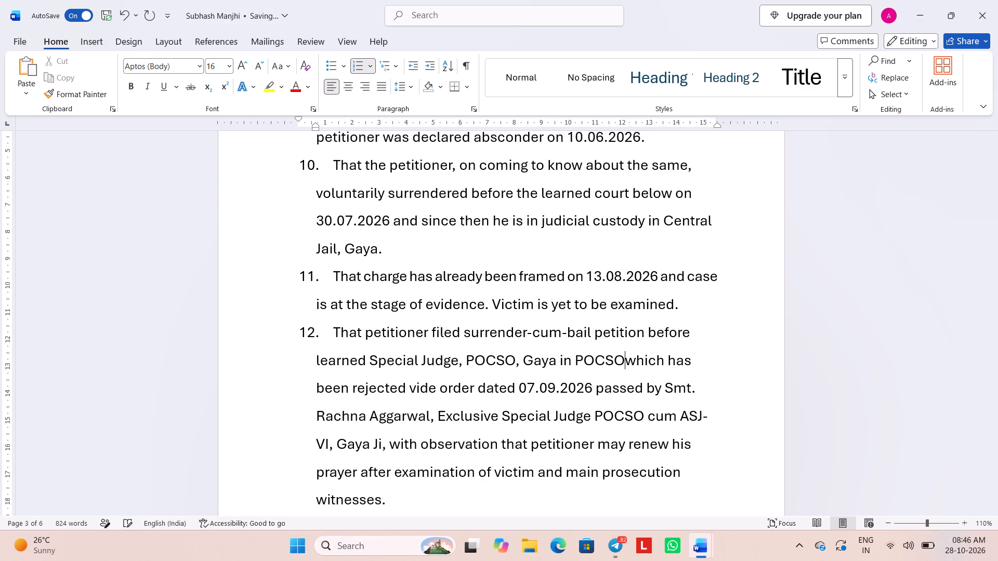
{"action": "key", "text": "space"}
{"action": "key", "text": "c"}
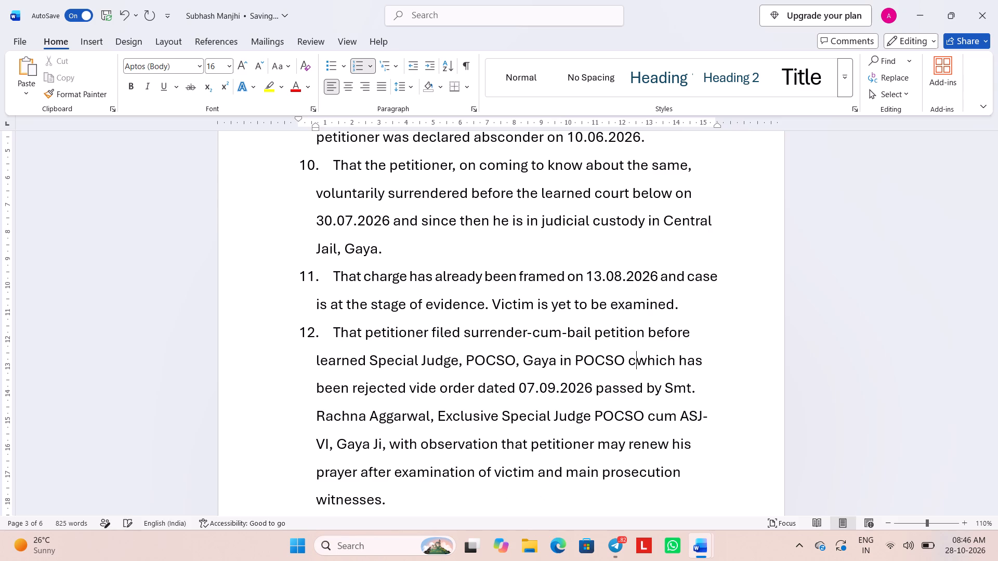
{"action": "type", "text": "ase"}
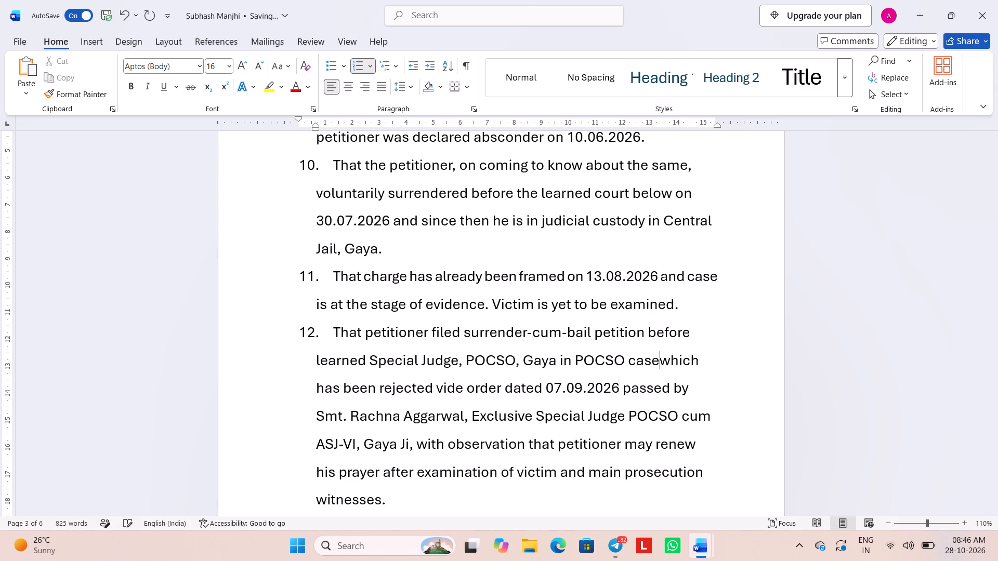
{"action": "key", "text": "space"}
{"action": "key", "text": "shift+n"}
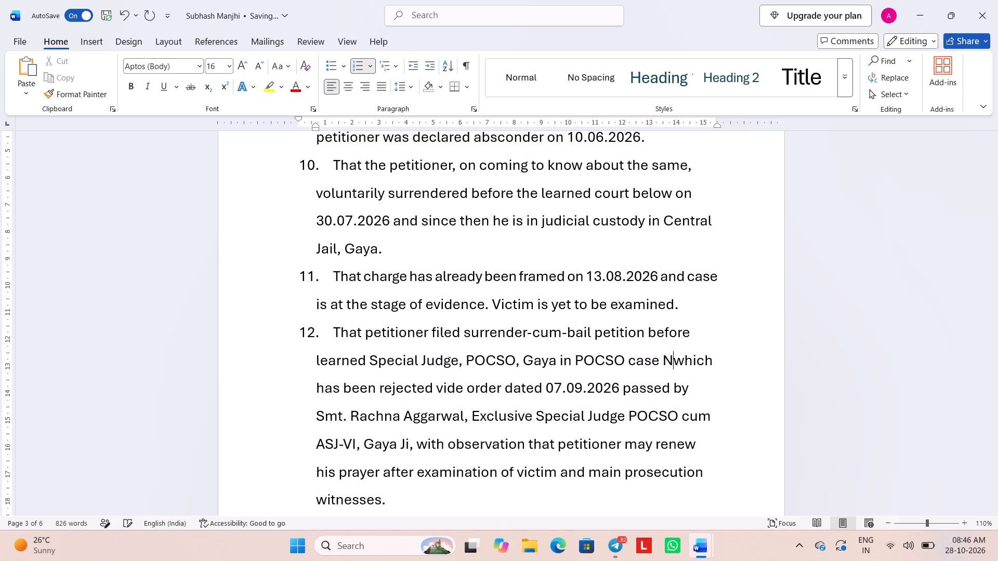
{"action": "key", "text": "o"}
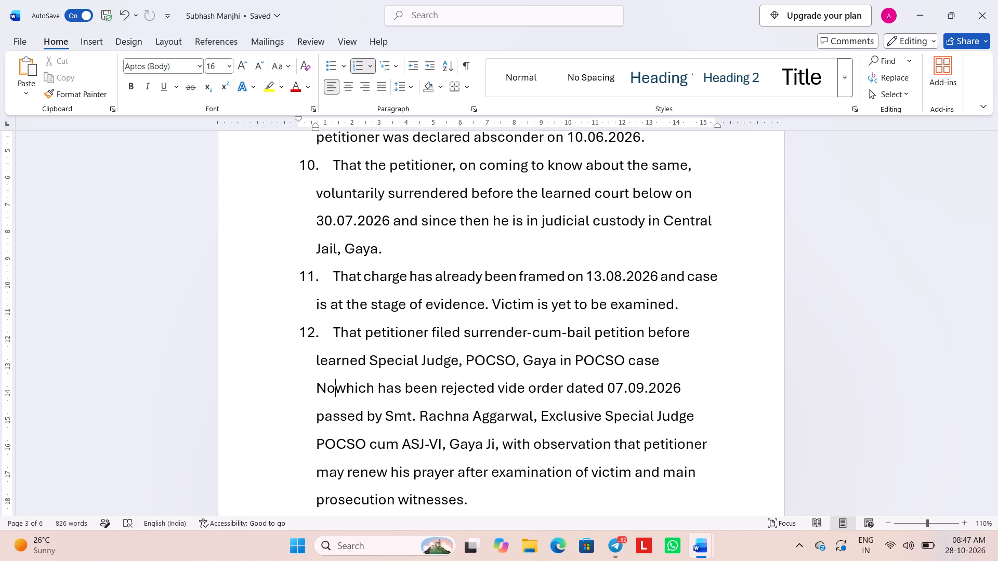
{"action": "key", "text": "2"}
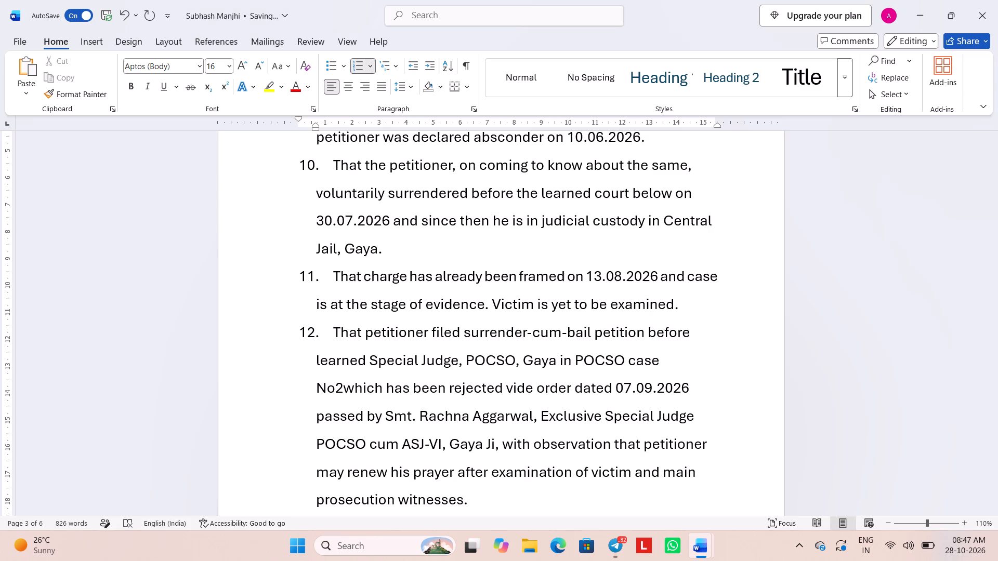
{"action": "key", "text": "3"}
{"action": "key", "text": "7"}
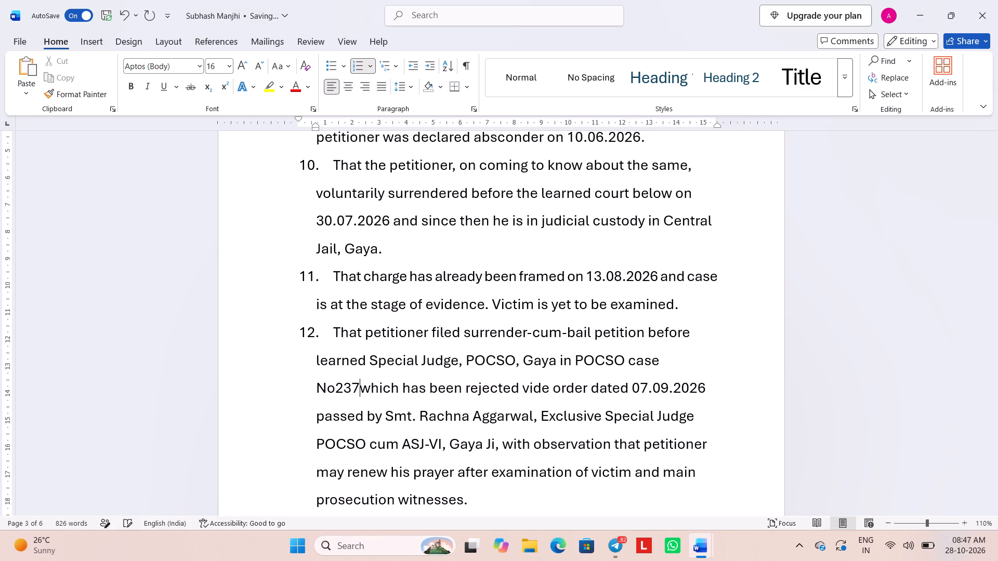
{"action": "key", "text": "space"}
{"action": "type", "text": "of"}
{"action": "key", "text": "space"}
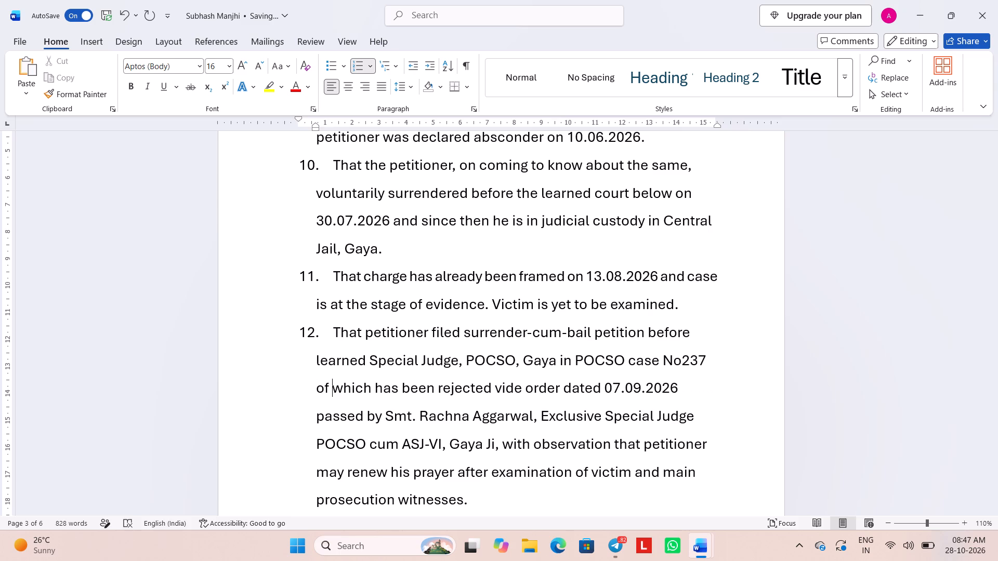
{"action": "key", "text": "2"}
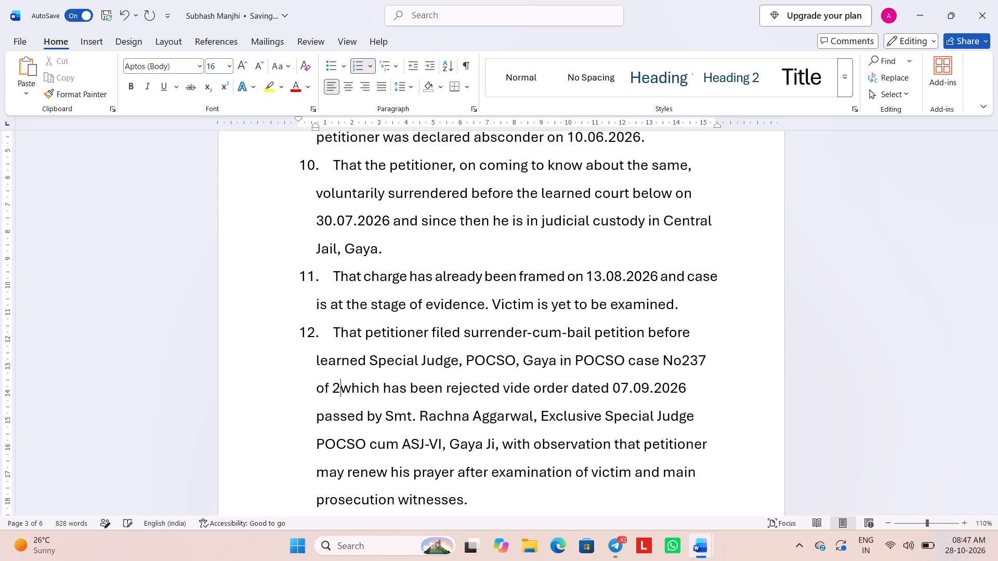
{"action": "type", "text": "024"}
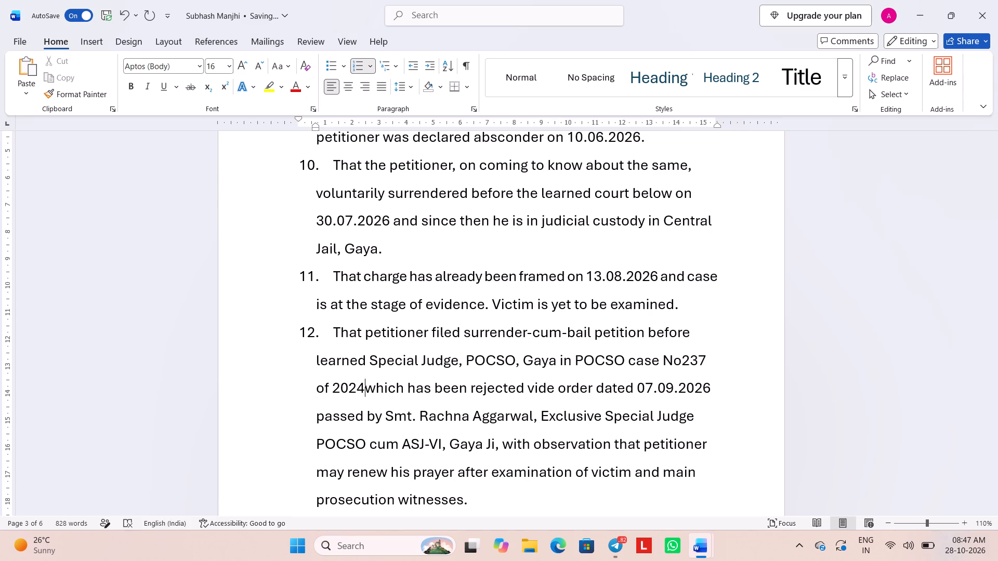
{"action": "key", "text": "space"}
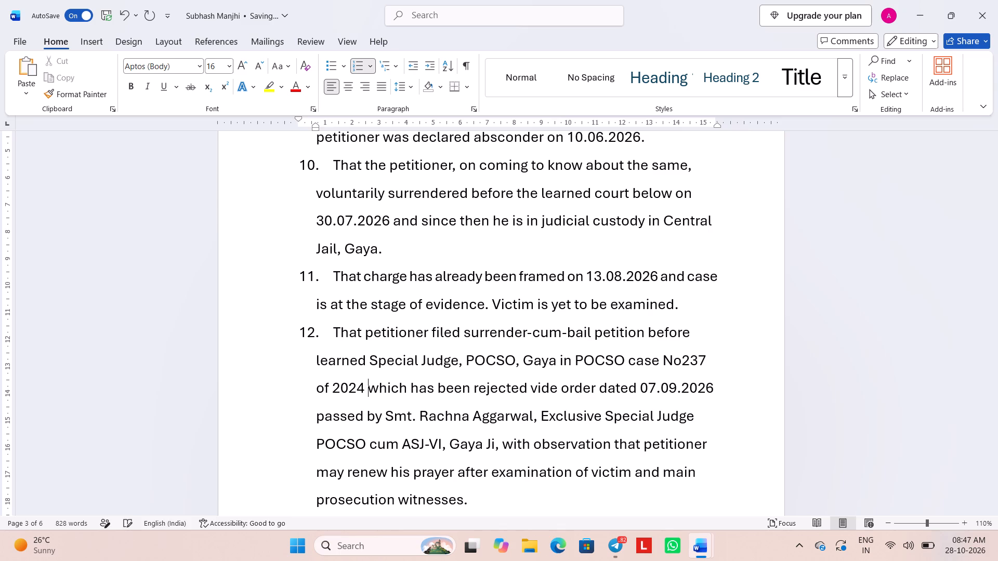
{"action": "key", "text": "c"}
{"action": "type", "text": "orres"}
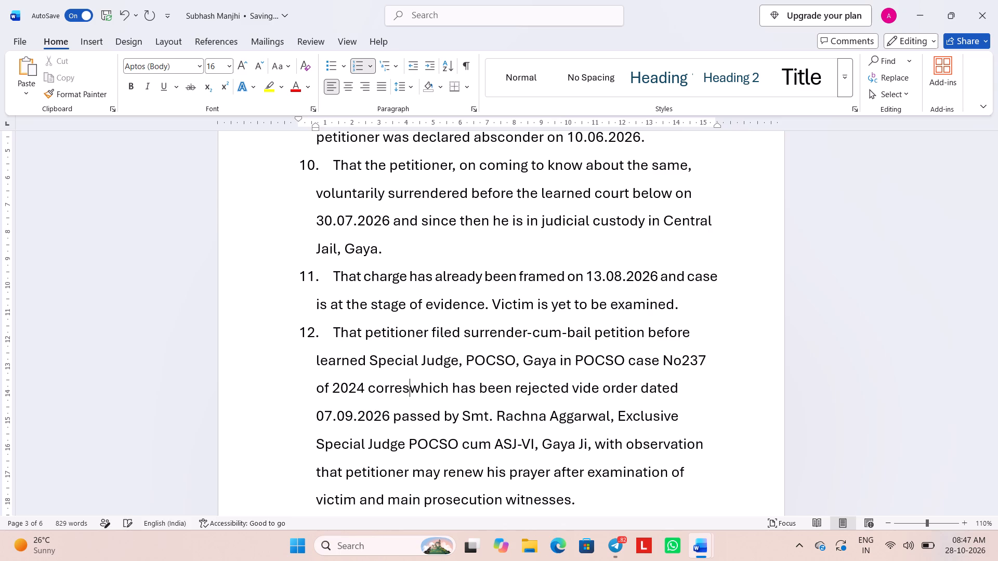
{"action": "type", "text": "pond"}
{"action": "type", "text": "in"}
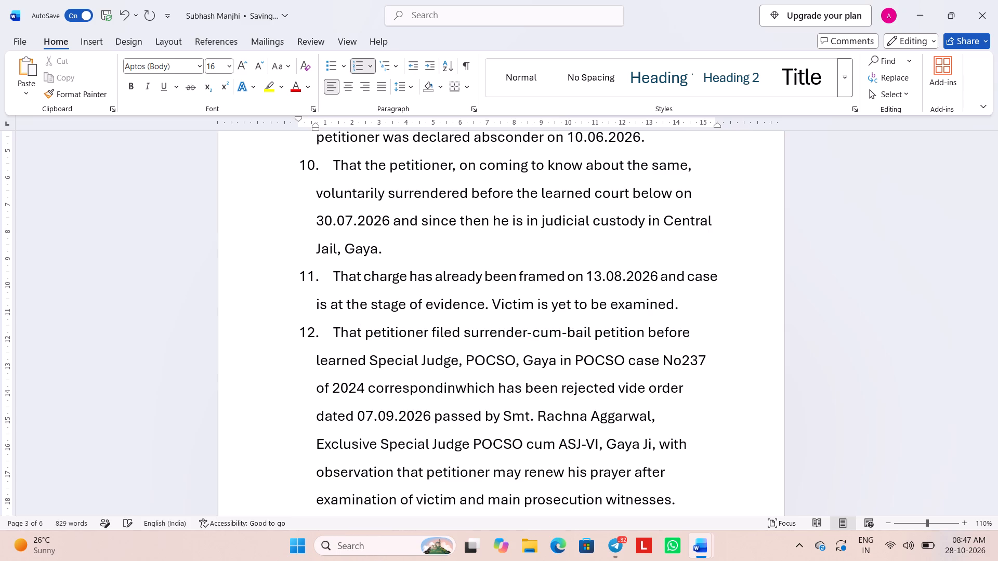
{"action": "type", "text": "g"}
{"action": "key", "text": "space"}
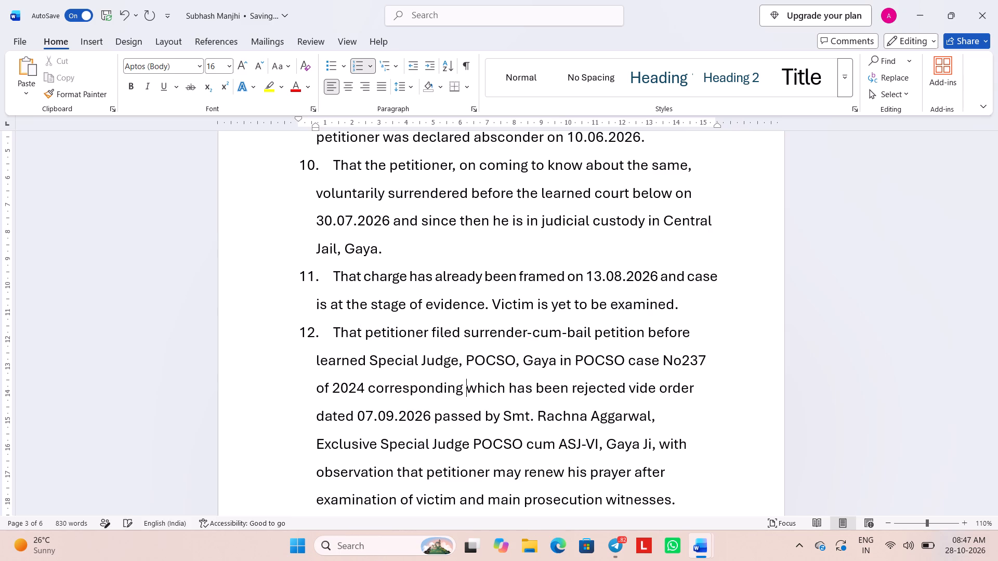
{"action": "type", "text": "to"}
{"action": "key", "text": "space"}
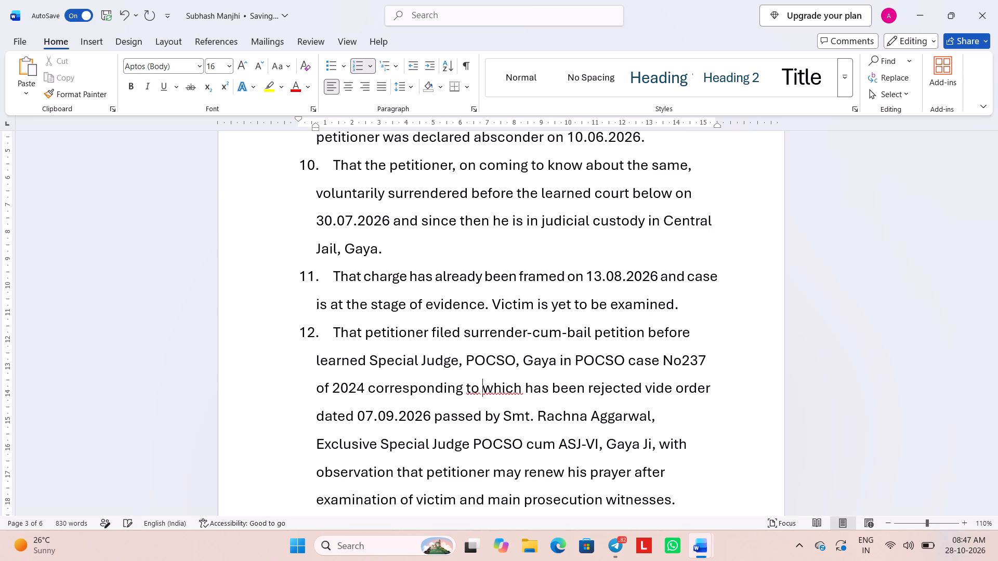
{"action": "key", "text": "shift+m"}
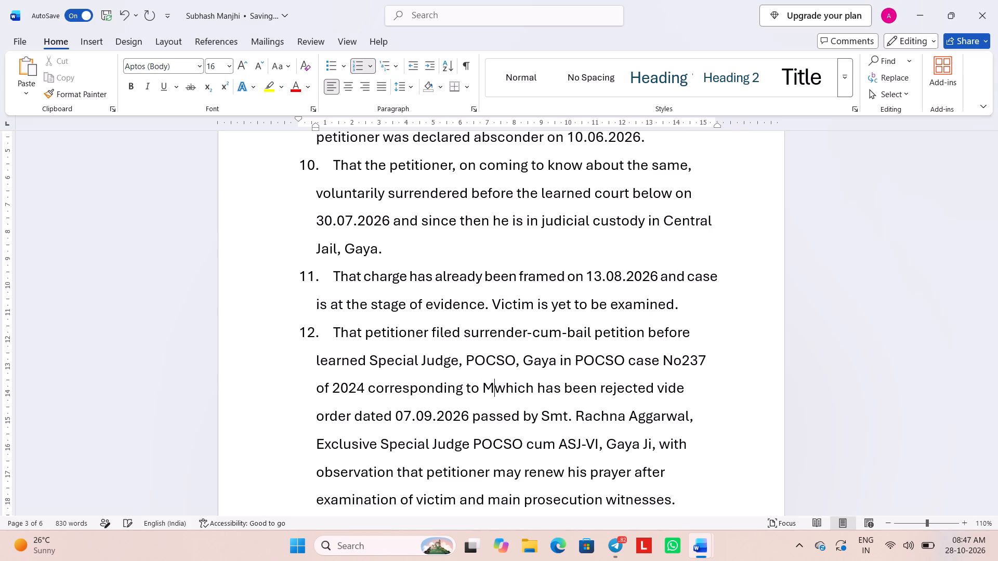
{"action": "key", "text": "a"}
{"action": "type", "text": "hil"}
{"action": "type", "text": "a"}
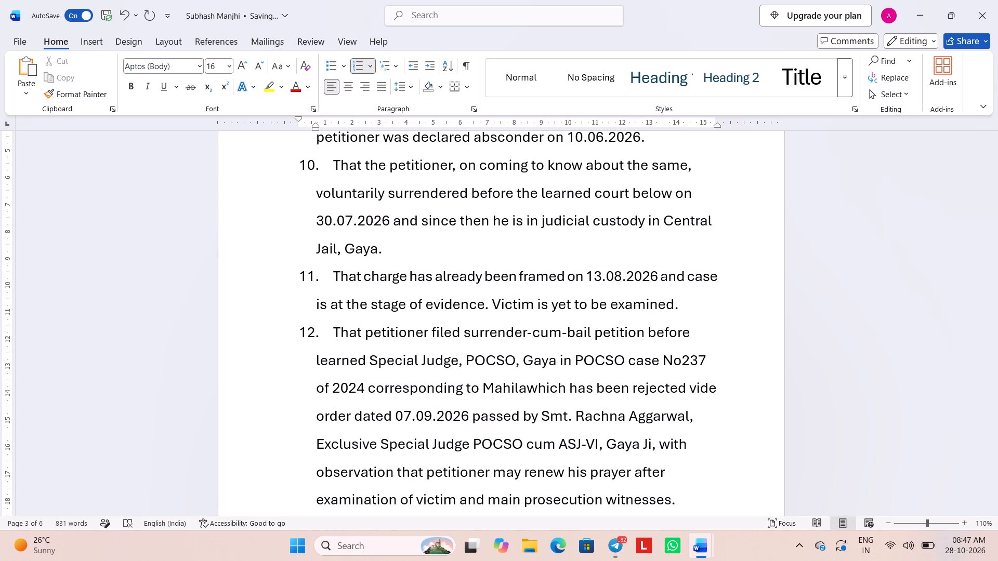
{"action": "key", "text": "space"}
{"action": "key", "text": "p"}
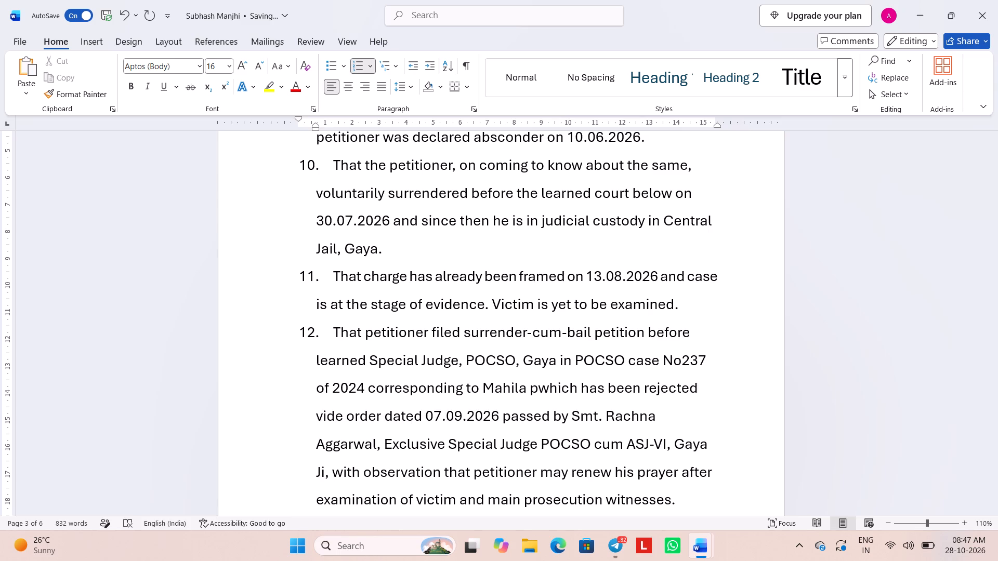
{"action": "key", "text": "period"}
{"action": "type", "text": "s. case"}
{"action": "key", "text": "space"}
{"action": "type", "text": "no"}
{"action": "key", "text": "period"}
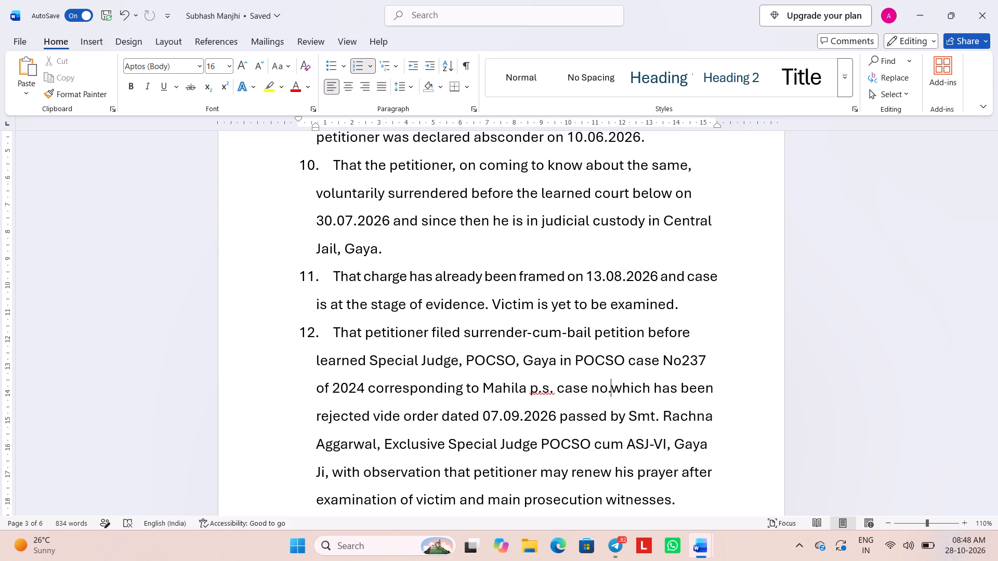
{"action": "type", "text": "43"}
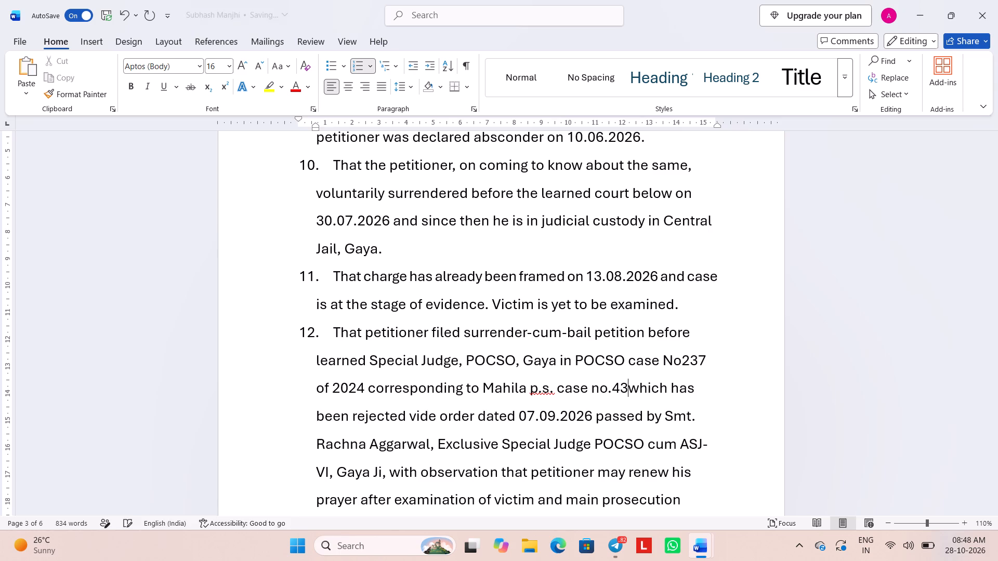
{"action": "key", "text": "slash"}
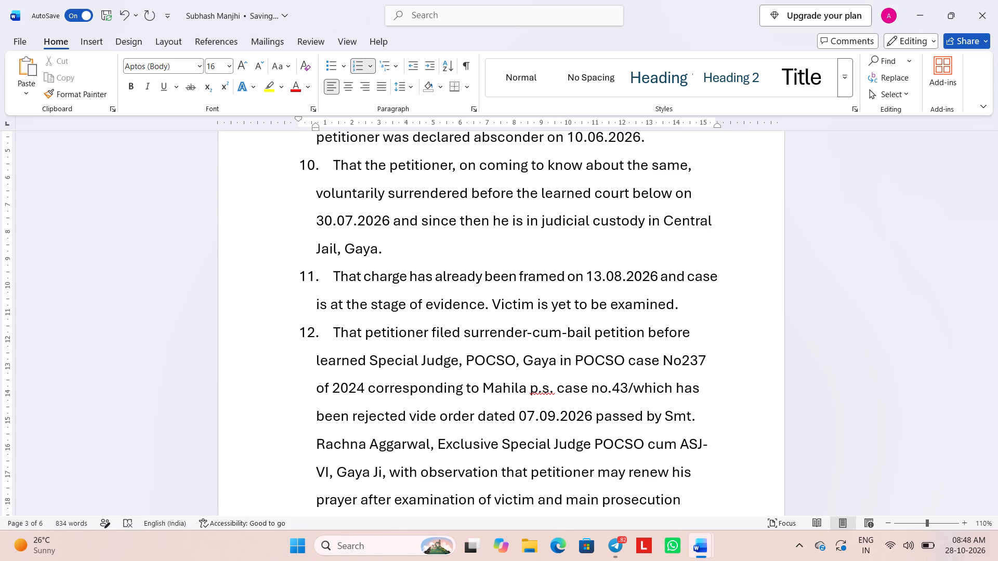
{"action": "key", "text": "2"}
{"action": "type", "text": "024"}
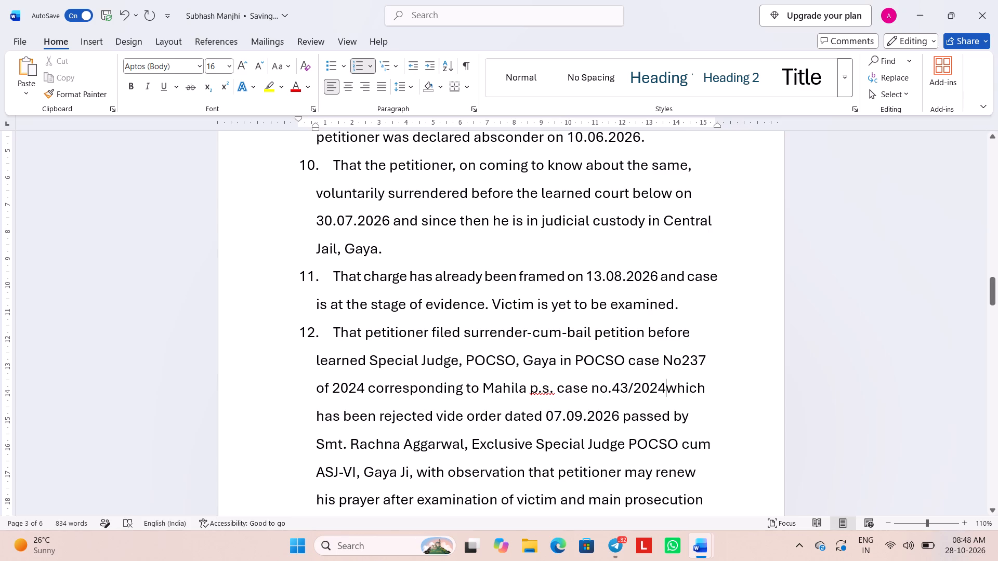
Replace the lowercase "p.s." after "Mahila" in paragraph 12 with "P.S.".
{"action": "left_click", "coordinate": [529, 391]}
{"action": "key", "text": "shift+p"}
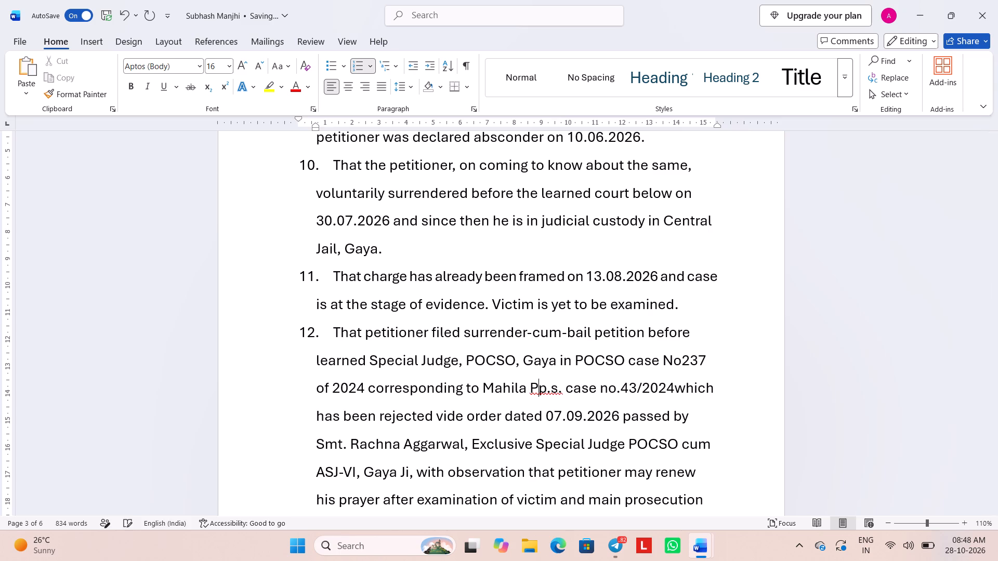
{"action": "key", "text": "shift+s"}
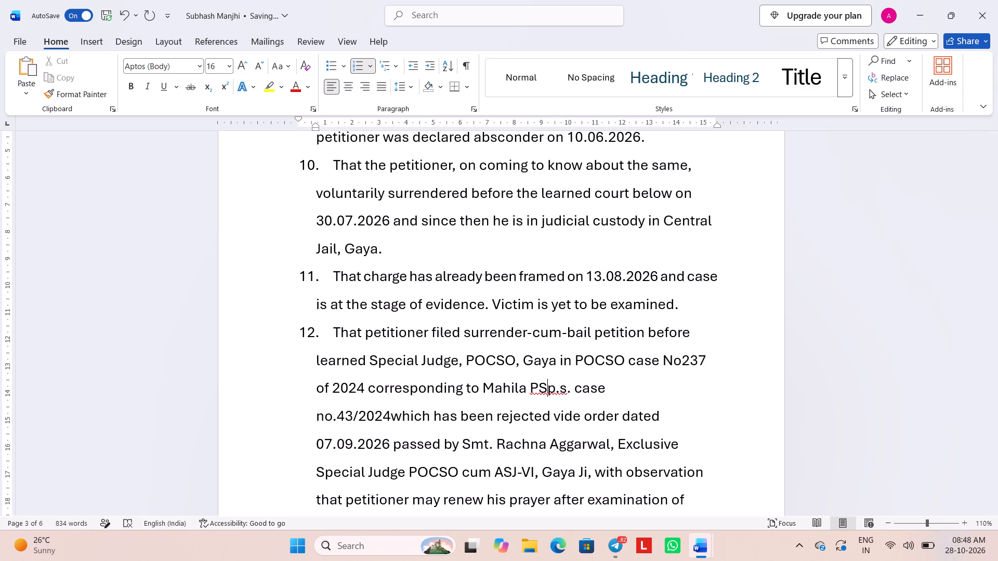
{"action": "key", "text": "Delete"}
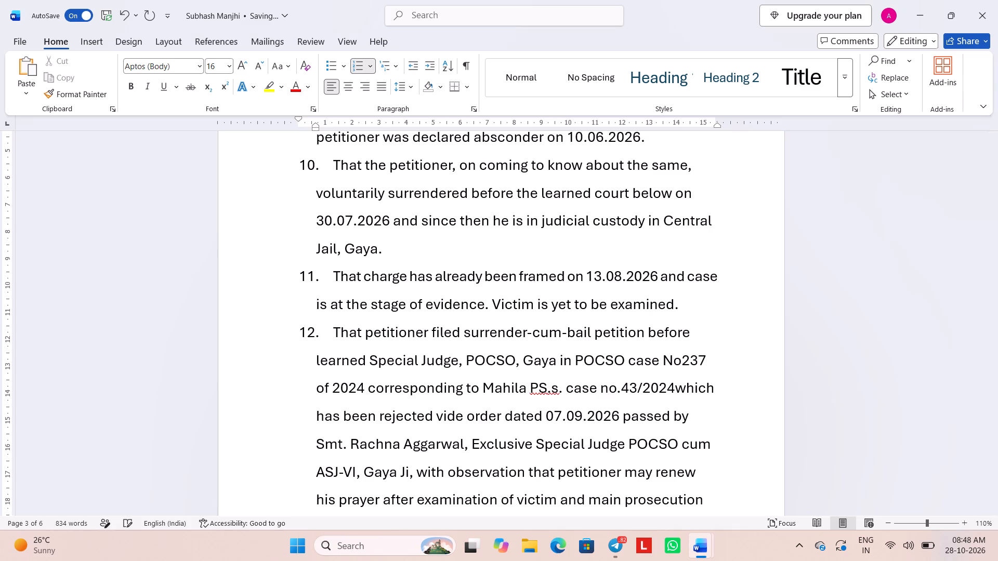
{"action": "key", "text": "Delete"}
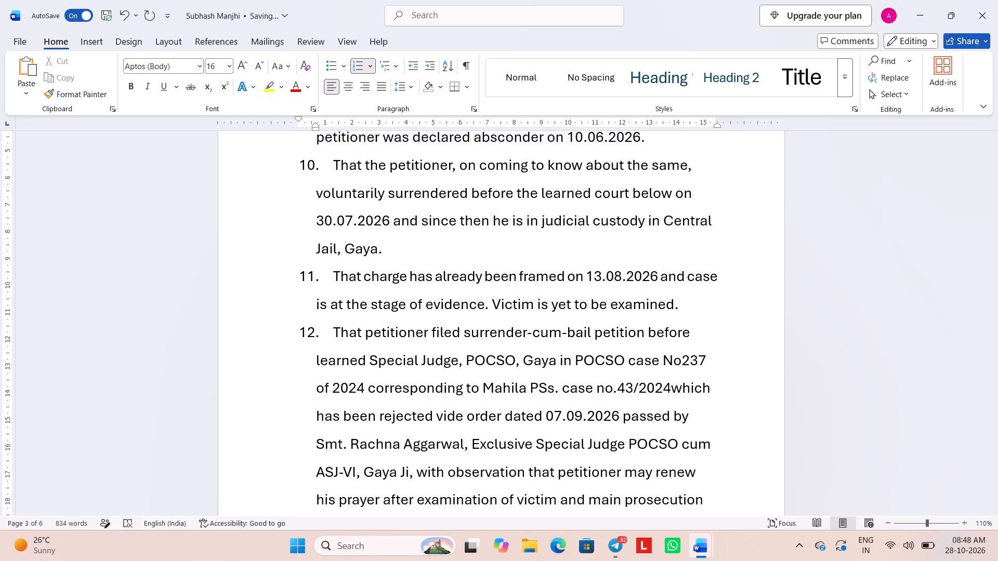
{"action": "key", "text": "Delete"}
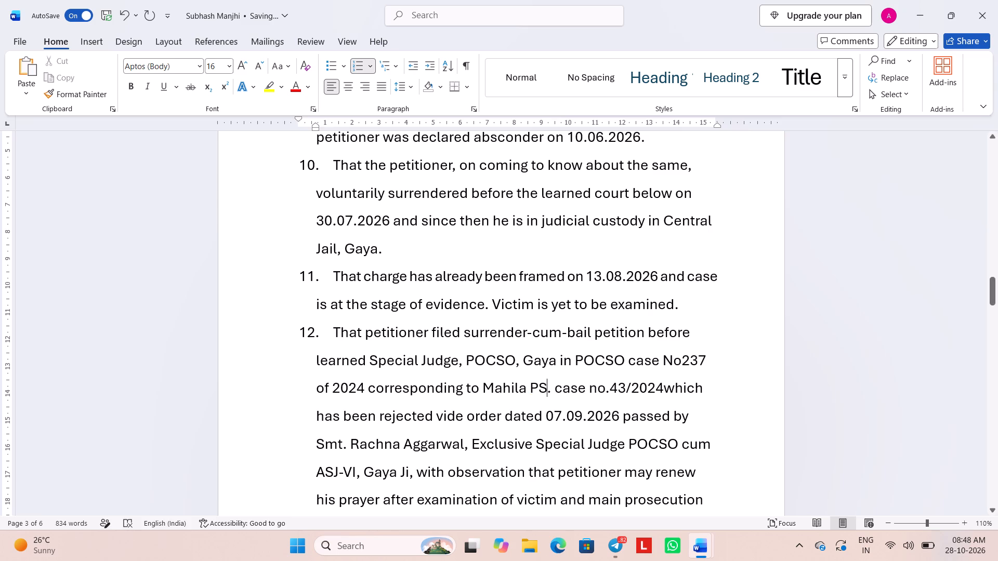
{"action": "left_click", "coordinate": [536, 388]}
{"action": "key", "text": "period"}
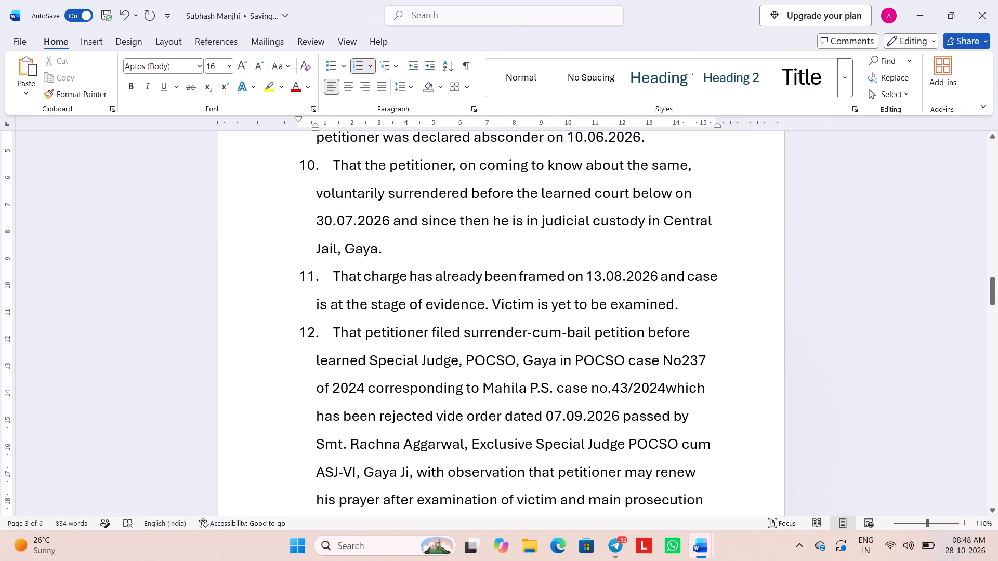
Review the numbered paragraphs from the surrender-cum-bail petition paragraph back up to the earlier bail application, antecedent and custody statements.
{"action": "scroll", "coordinate": [660, 426], "scroll_direction": "down", "scroll_amount": 3}
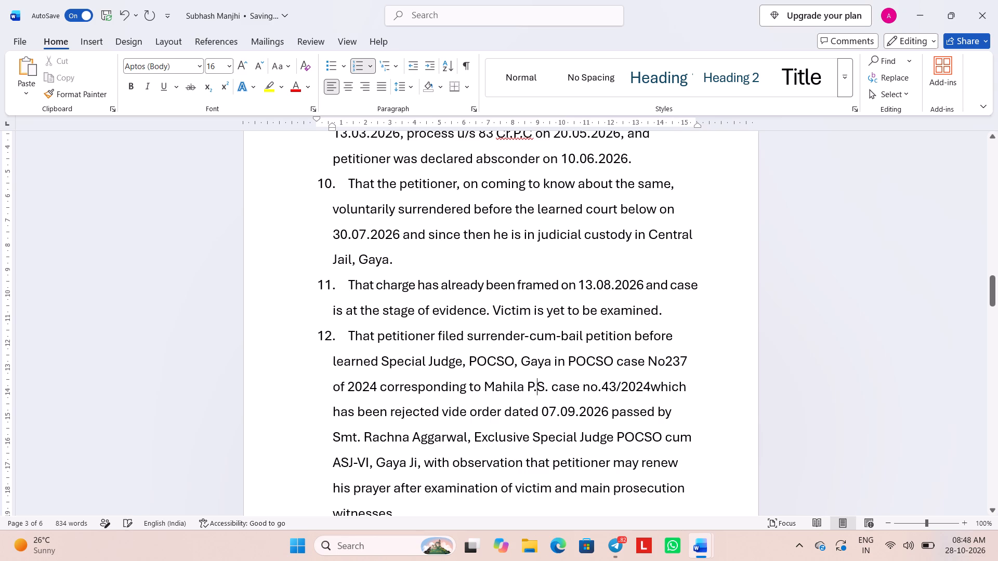
{"action": "scroll", "coordinate": [660, 426], "scroll_direction": "down", "scroll_amount": 1}
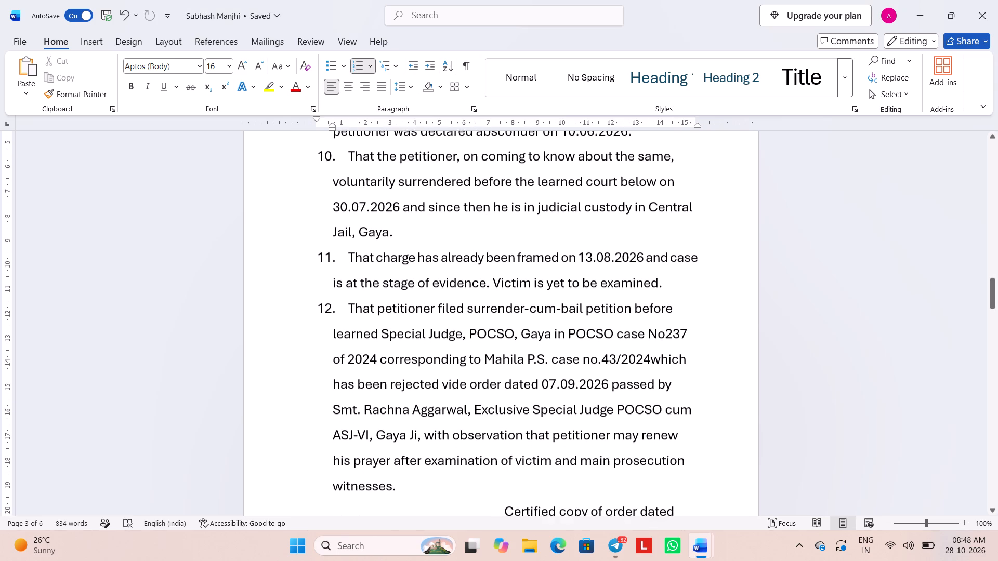
{"action": "scroll", "coordinate": [660, 426], "scroll_direction": "down", "scroll_amount": 1}
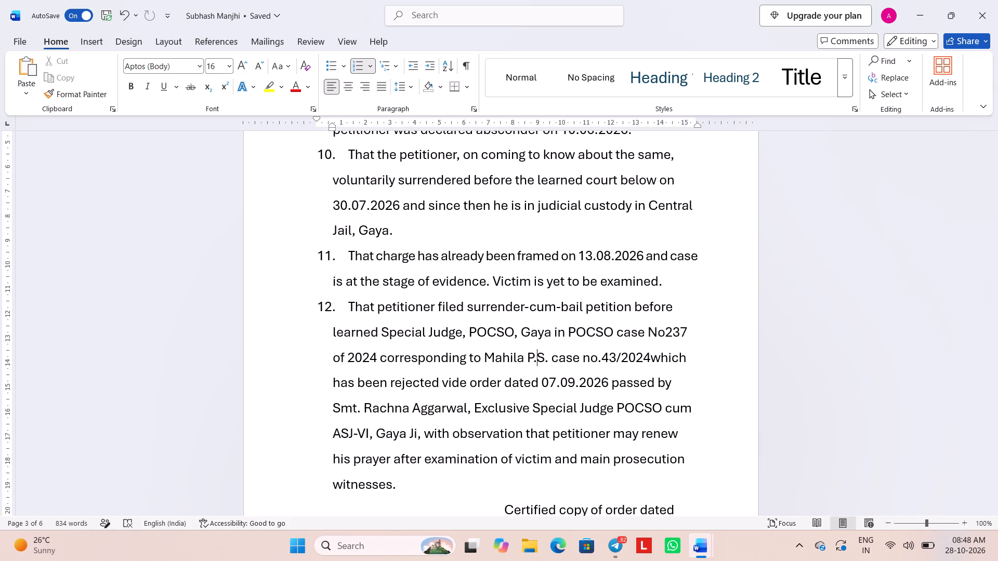
{"action": "scroll", "coordinate": [660, 426], "scroll_direction": "up", "scroll_amount": 1}
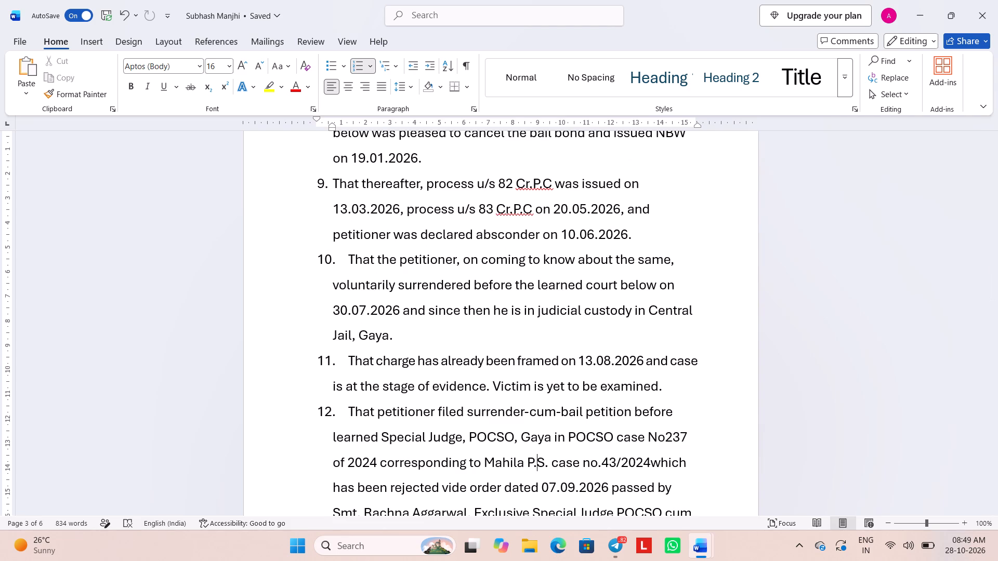
{"action": "scroll", "coordinate": [660, 426], "scroll_direction": "up", "scroll_amount": 1}
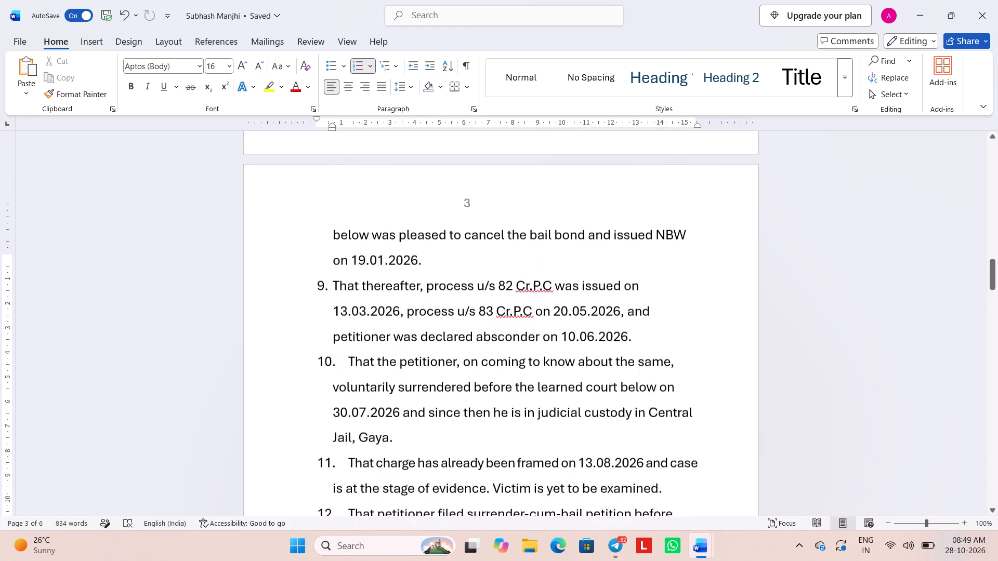
{"action": "scroll", "coordinate": [660, 426], "scroll_direction": "up", "scroll_amount": 4}
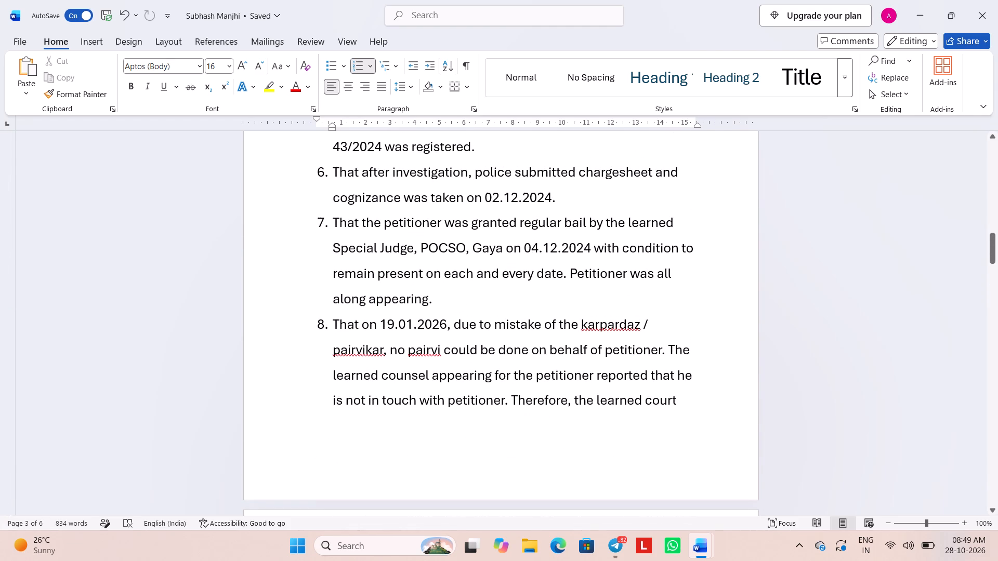
{"action": "scroll", "coordinate": [660, 426], "scroll_direction": "up", "scroll_amount": 1}
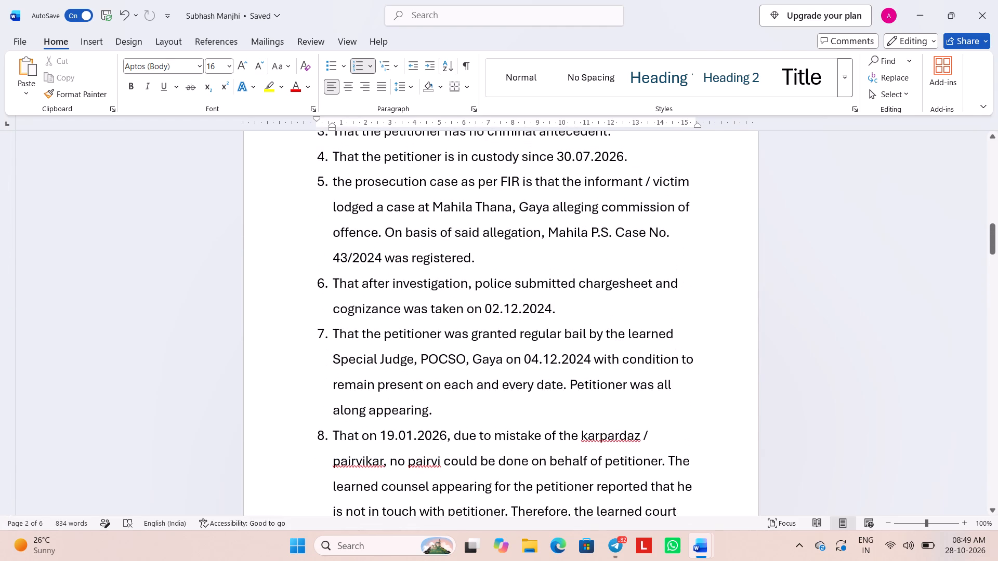
{"action": "scroll", "coordinate": [660, 426], "scroll_direction": "up", "scroll_amount": 2}
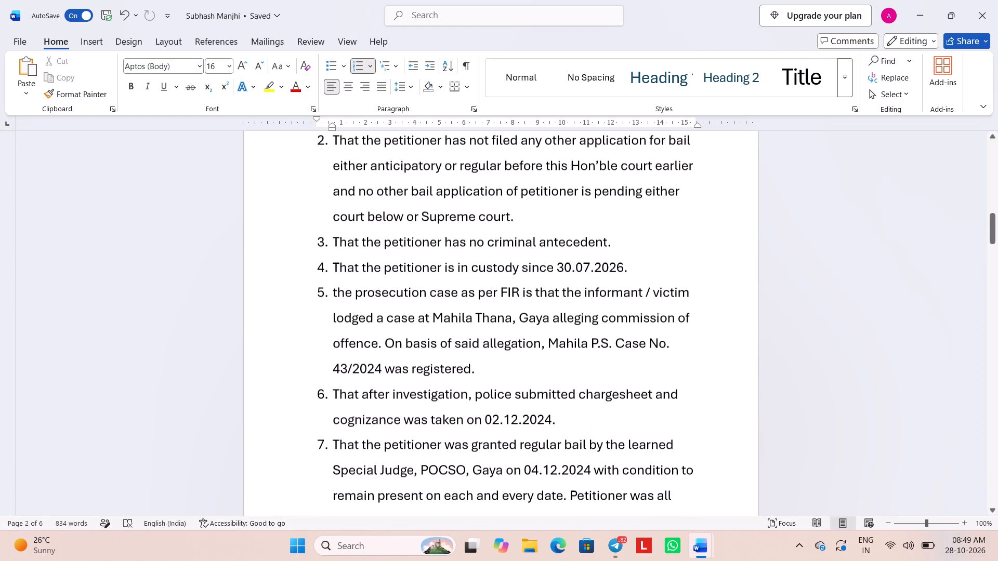
{"action": "scroll", "coordinate": [660, 426], "scroll_direction": "up", "scroll_amount": 1}
{"action": "scroll", "coordinate": [660, 426], "scroll_direction": "down", "scroll_amount": 1}
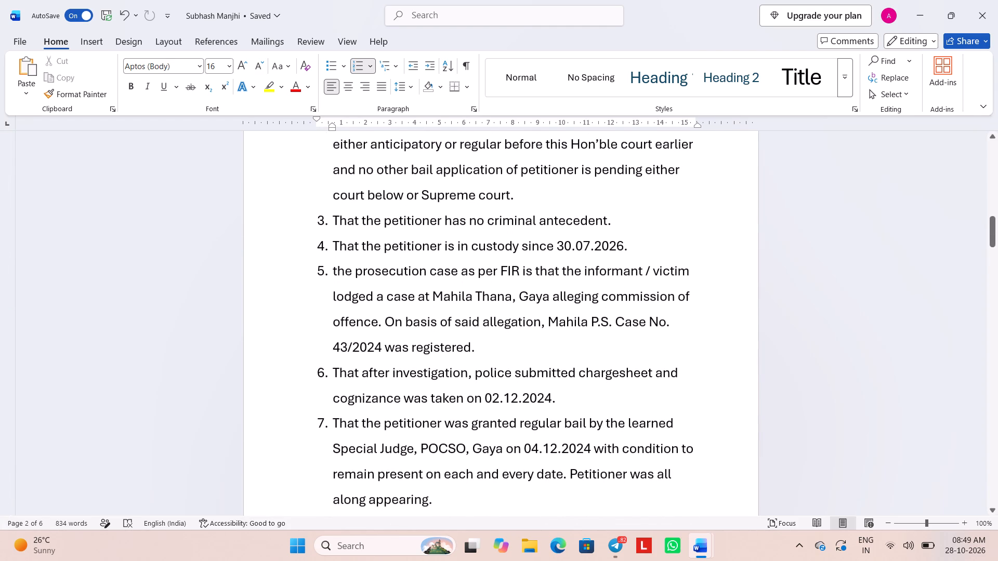
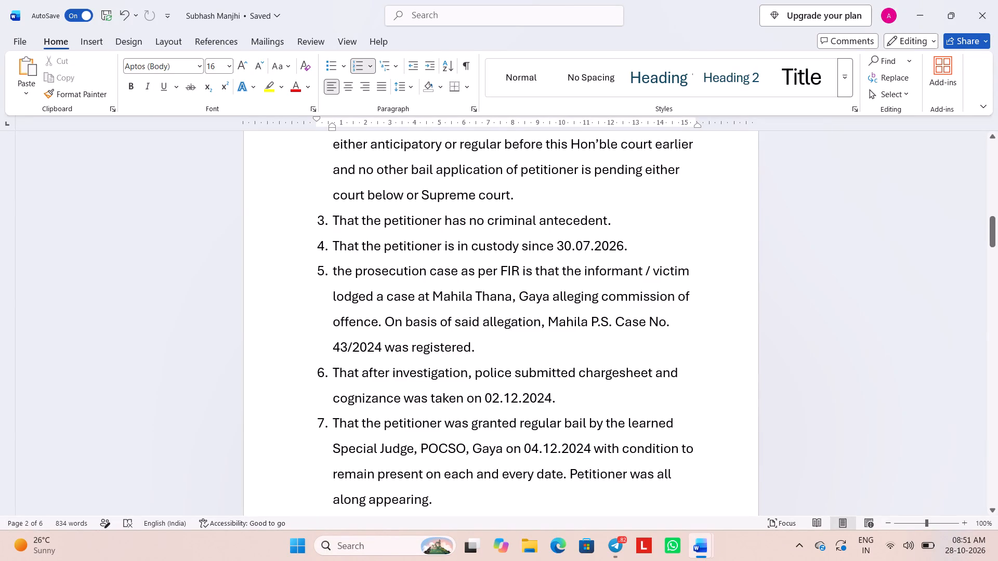
Insert "'s parents" directly after "informant / victim" in paragraph 5, the prosecution case as per FIR.
{"action": "left_click", "coordinate": [376, 297]}
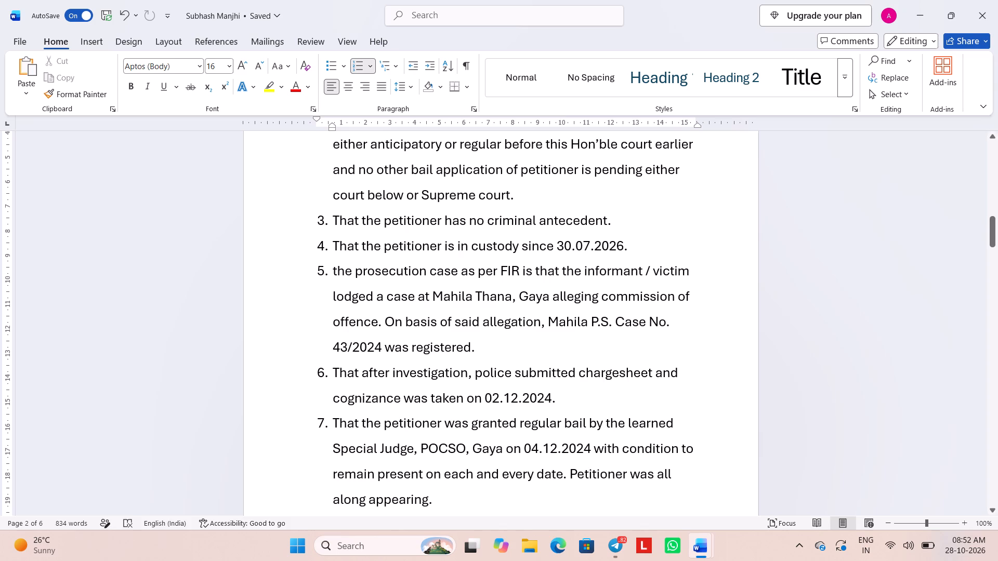
{"action": "left_click", "coordinate": [688, 270]}
{"action": "key", "text": "apostrophe"}
{"action": "key", "text": "s"}
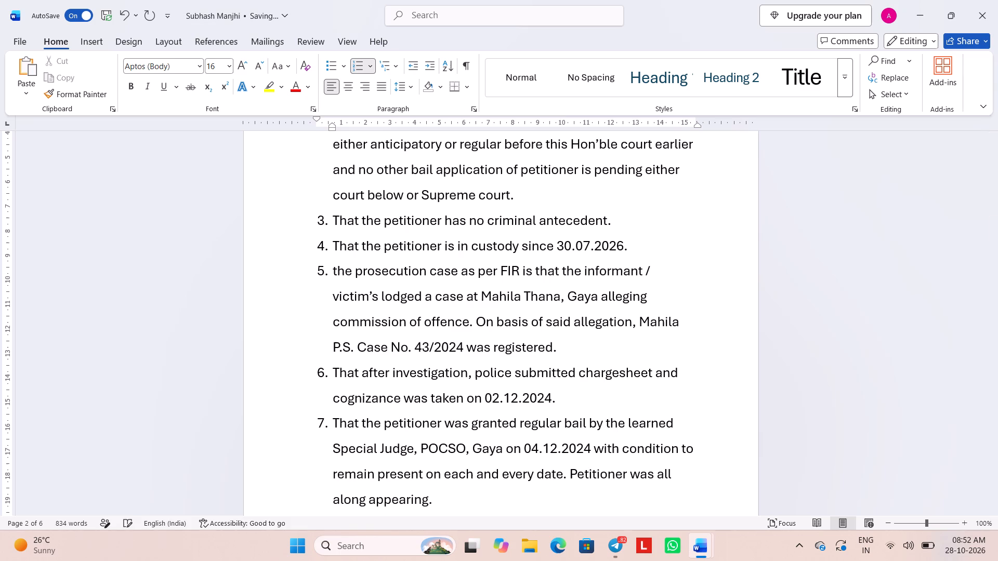
{"action": "key", "text": "space"}
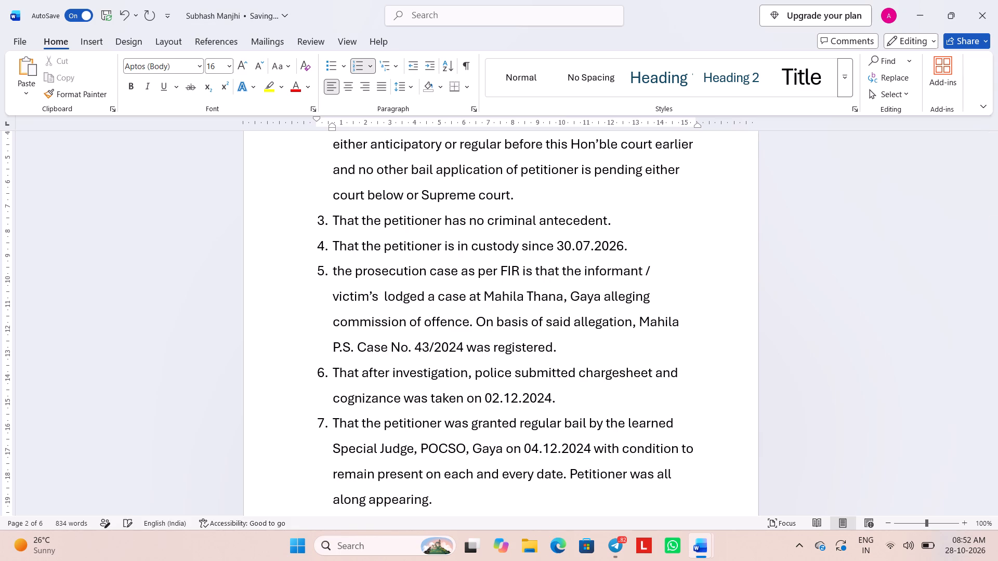
{"action": "key", "text": "p"}
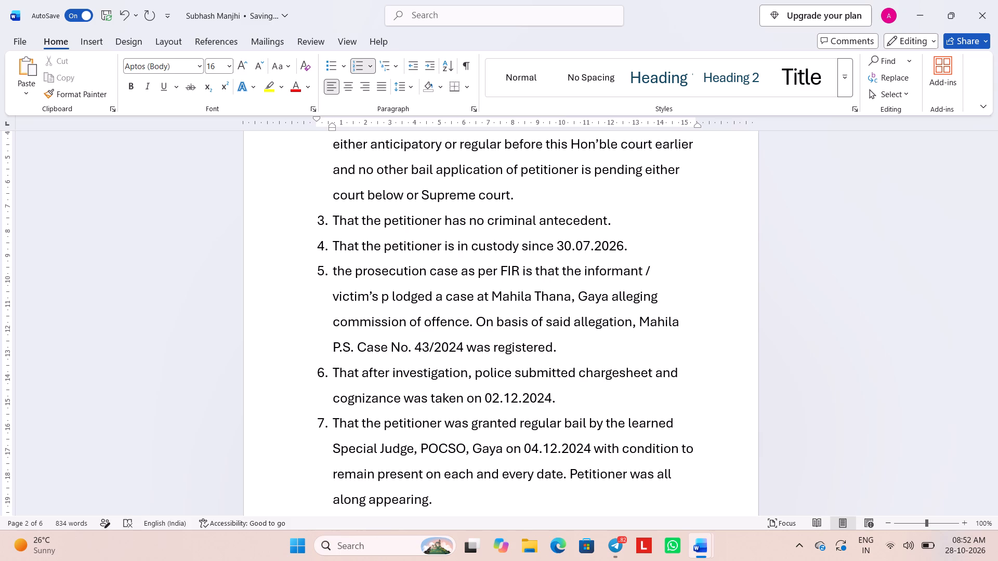
{"action": "type", "text": "are"}
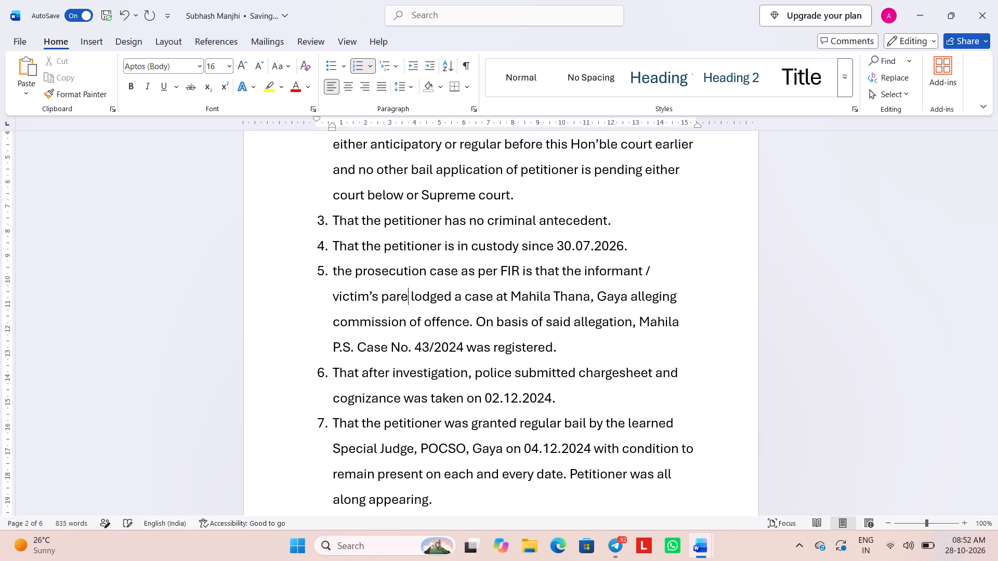
{"action": "key", "text": "n"}
{"action": "key", "text": "t"}
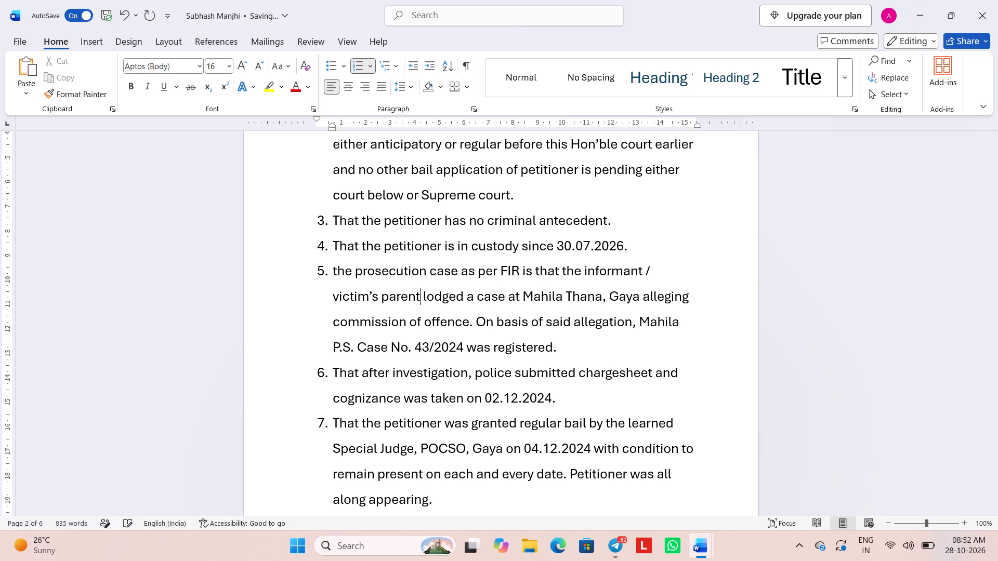
{"action": "key", "text": "s"}
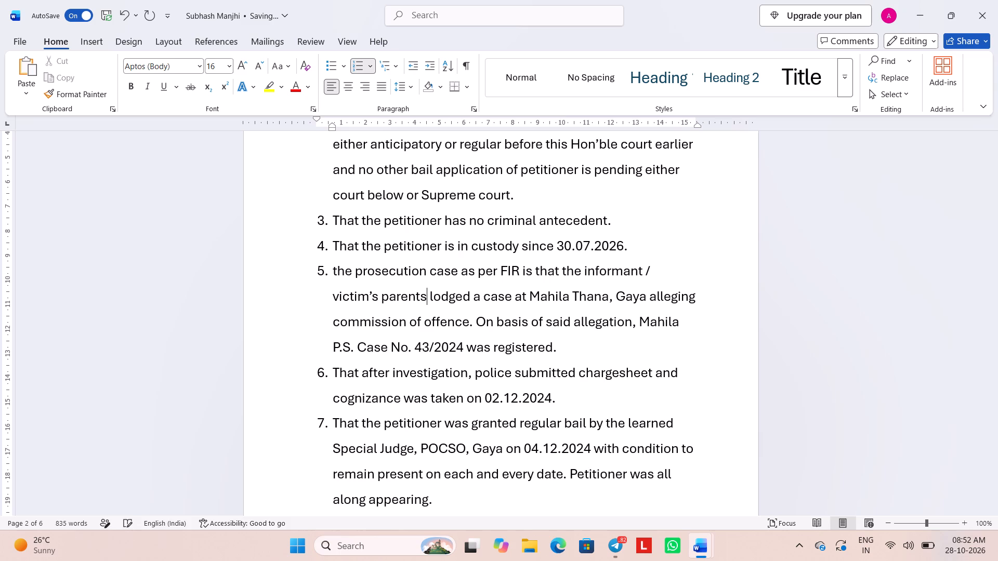
Continue the insertion in paragraph 5 with "left her at station" before "lodged a case at Mahila Thana".
{"action": "key", "text": "space"}
{"action": "type", "text": "l"}
{"action": "key", "text": "e"}
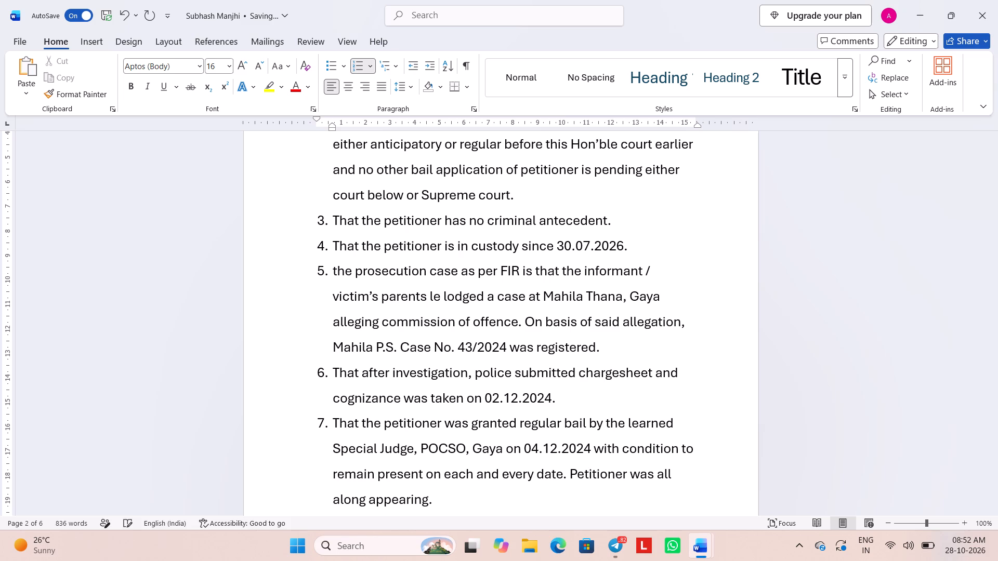
{"action": "type", "text": "ft"}
{"action": "key", "text": "space"}
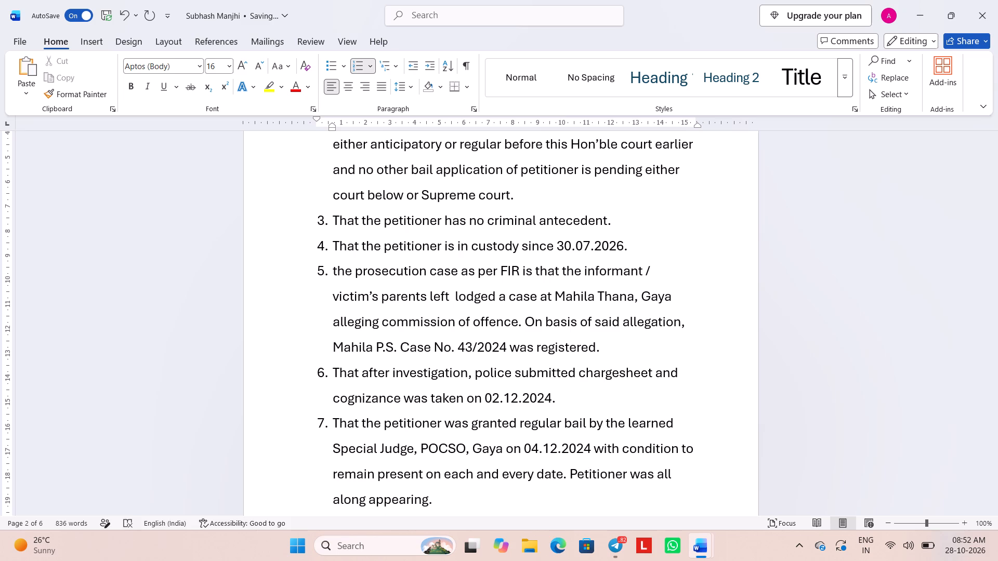
{"action": "key", "text": "h"}
{"action": "type", "text": "er"}
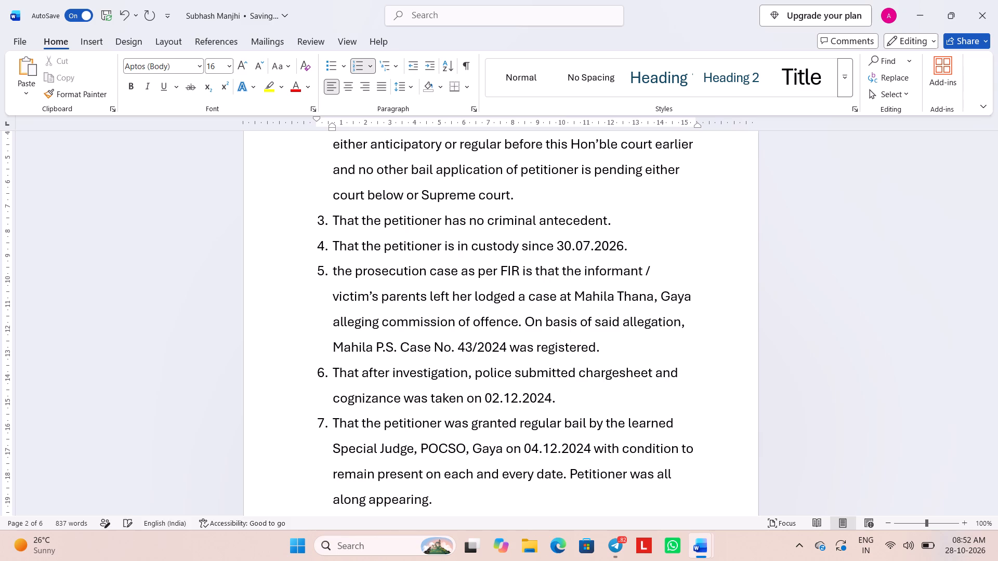
{"action": "key", "text": "space"}
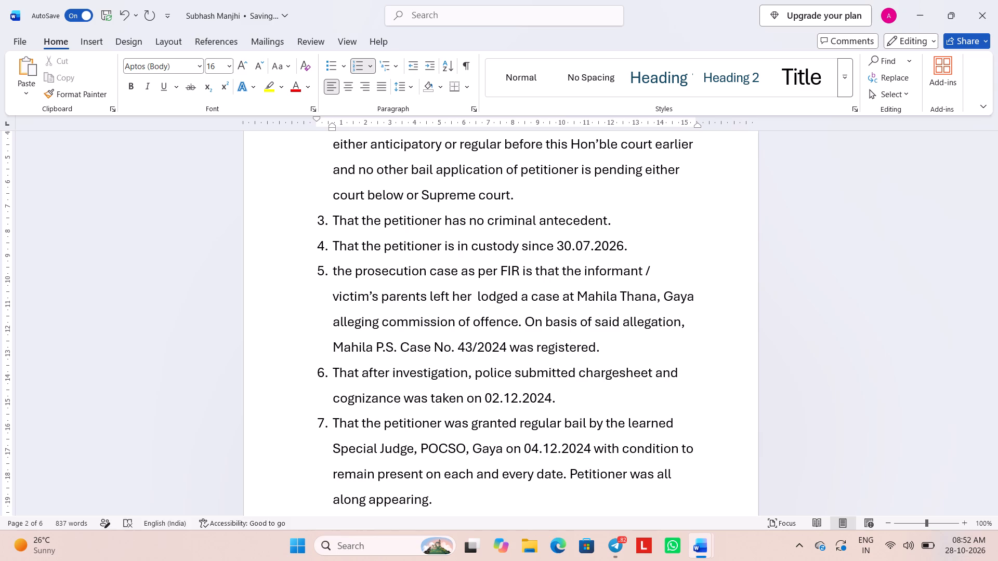
{"action": "key", "text": "a"}
{"action": "type", "text": "t"}
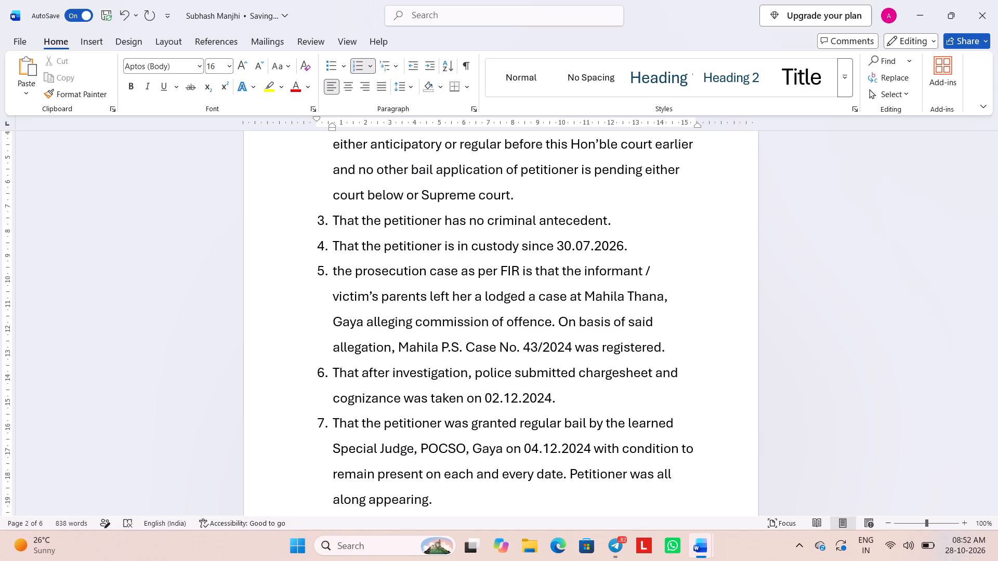
{"action": "key", "text": "space"}
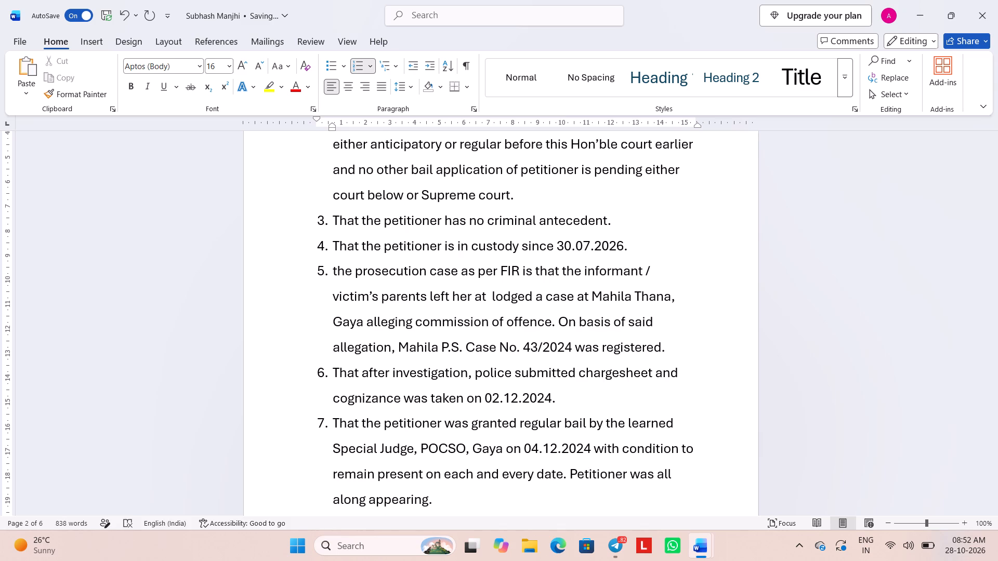
{"action": "key", "text": "s"}
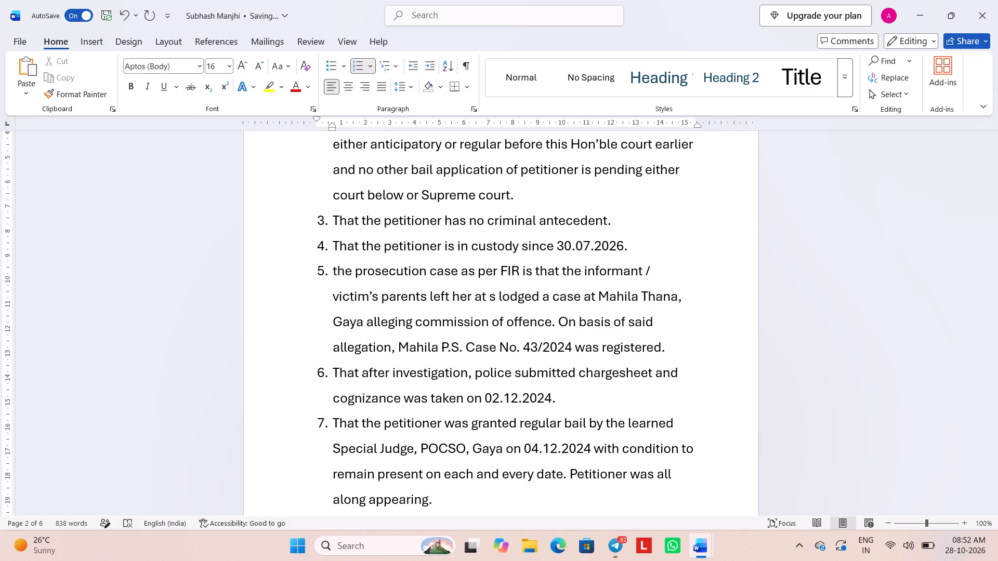
{"action": "type", "text": "tation"}
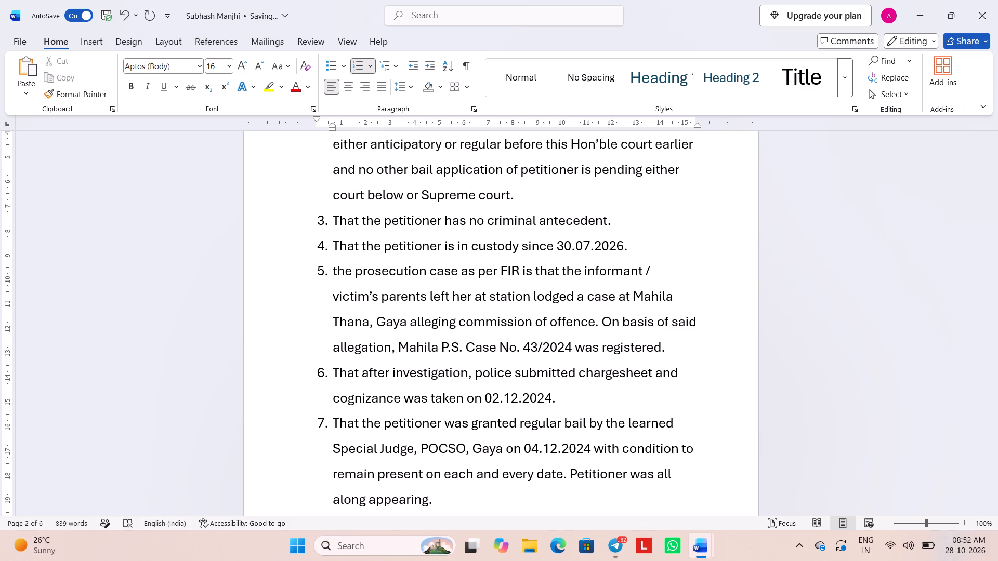
{"action": "key", "text": "space"}
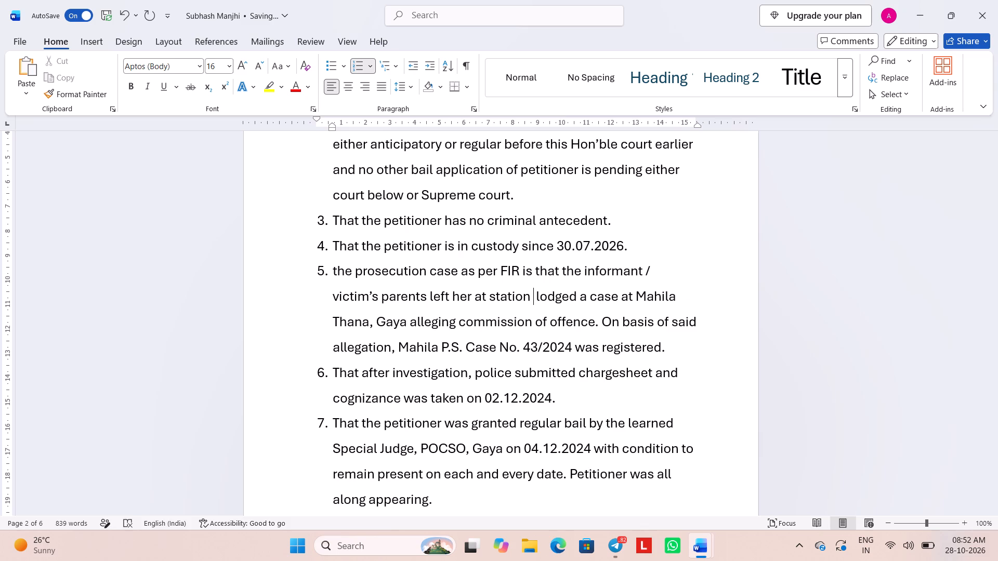
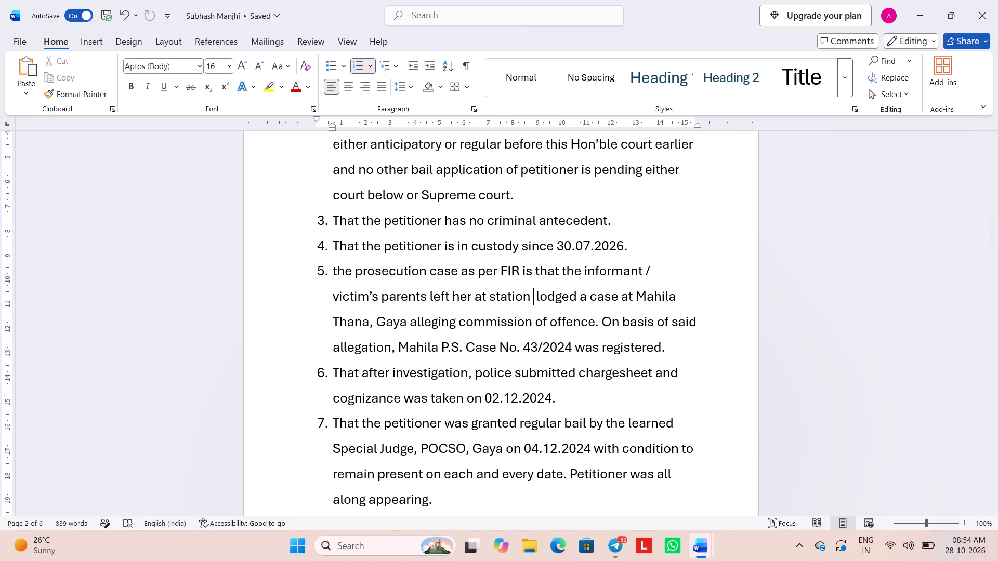
Insert "at the age of 5 years old" after "left her at station" in paragraph 5.
{"action": "type", "text": "at the"}
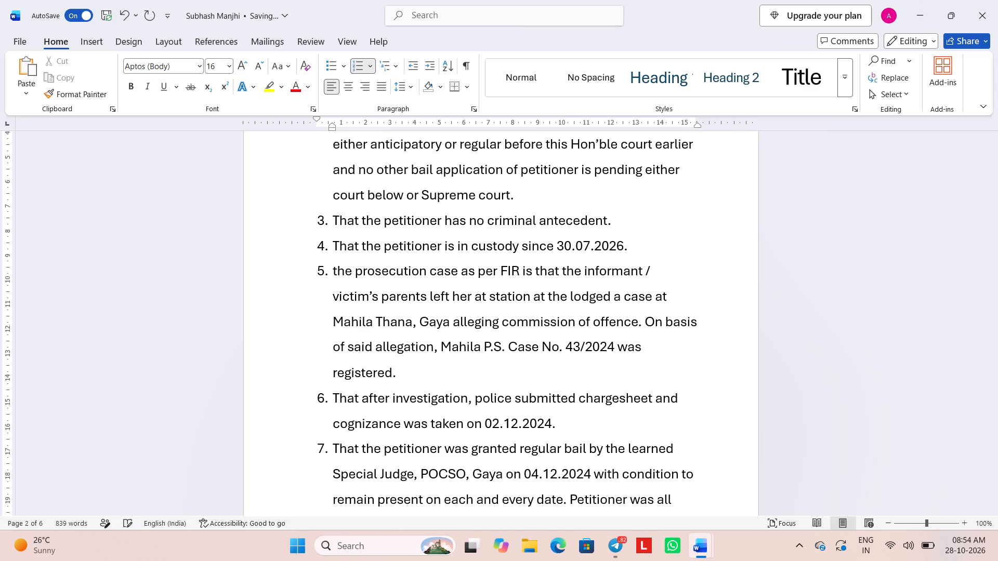
{"action": "key", "text": "space"}
{"action": "key", "text": "a"}
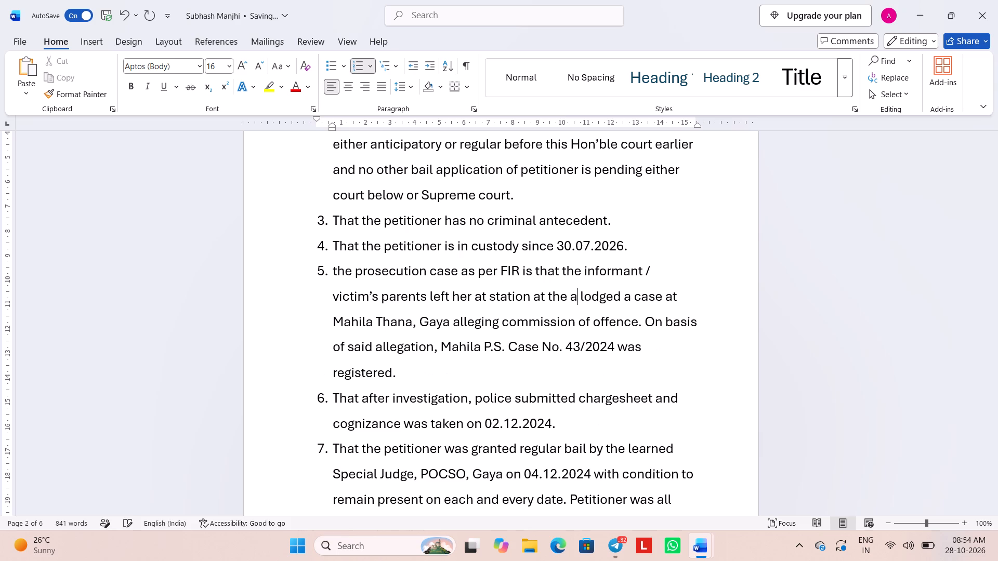
{"action": "key", "text": "g"}
{"action": "key", "text": "e"}
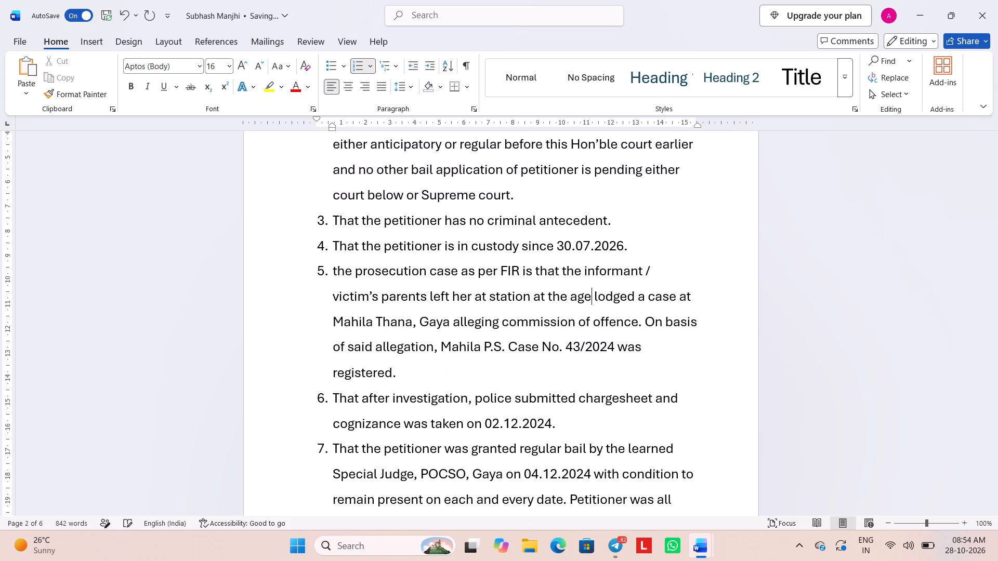
{"action": "key", "text": "space"}
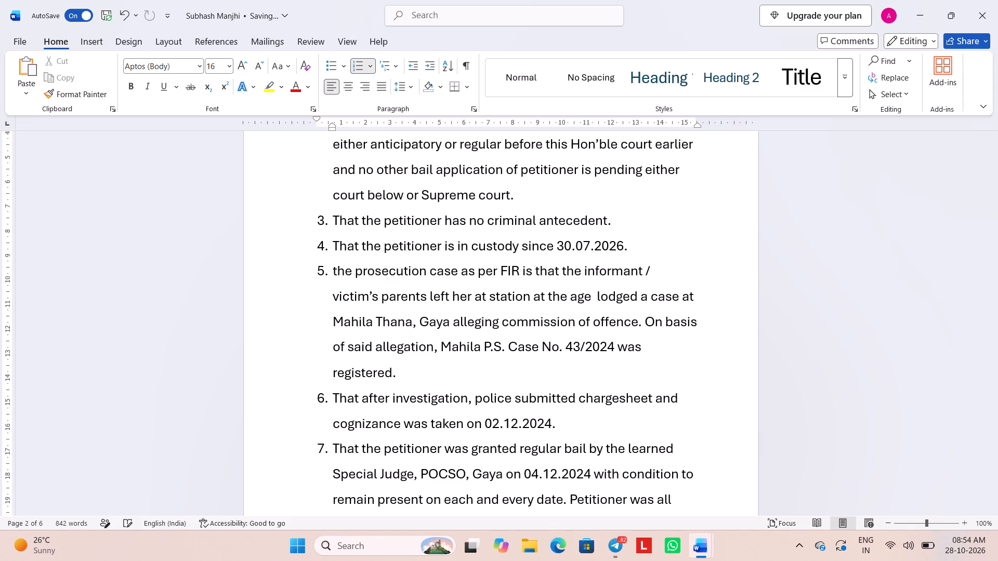
{"action": "type", "text": "of"}
{"action": "key", "text": "space"}
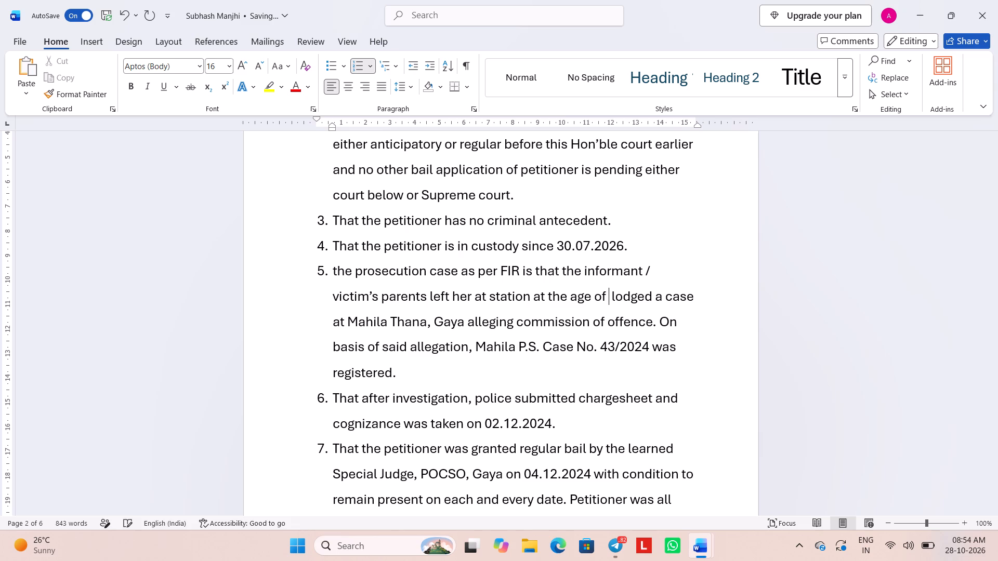
{"action": "type", "text": "5 y"}
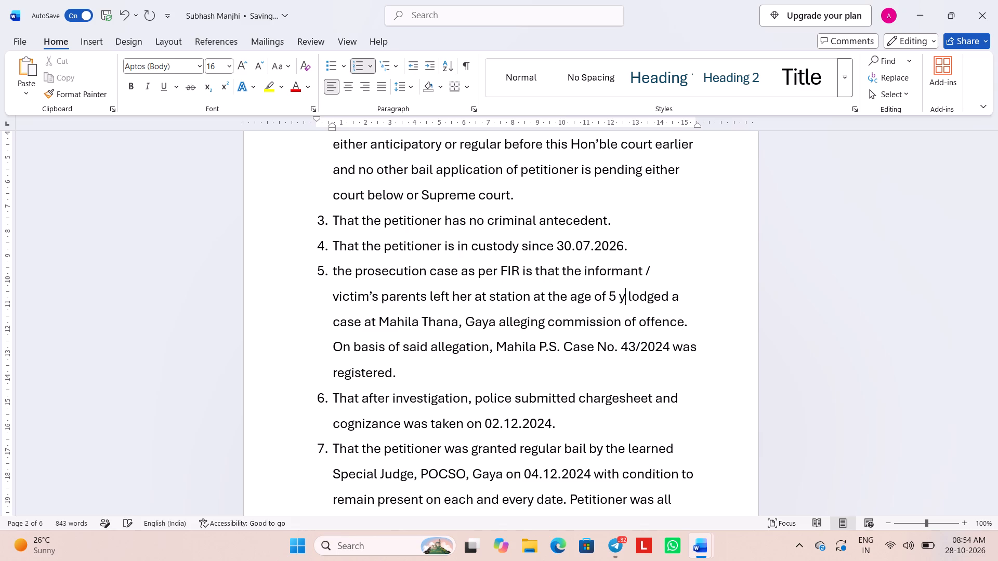
{"action": "type", "text": "ear"}
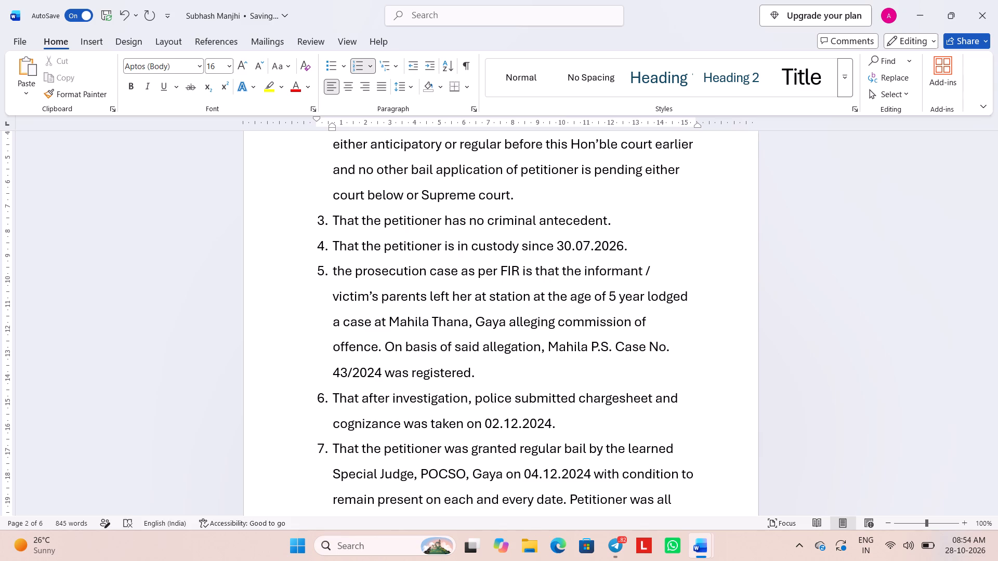
{"action": "key", "text": "space"}
{"action": "key", "text": "BackSpace"}
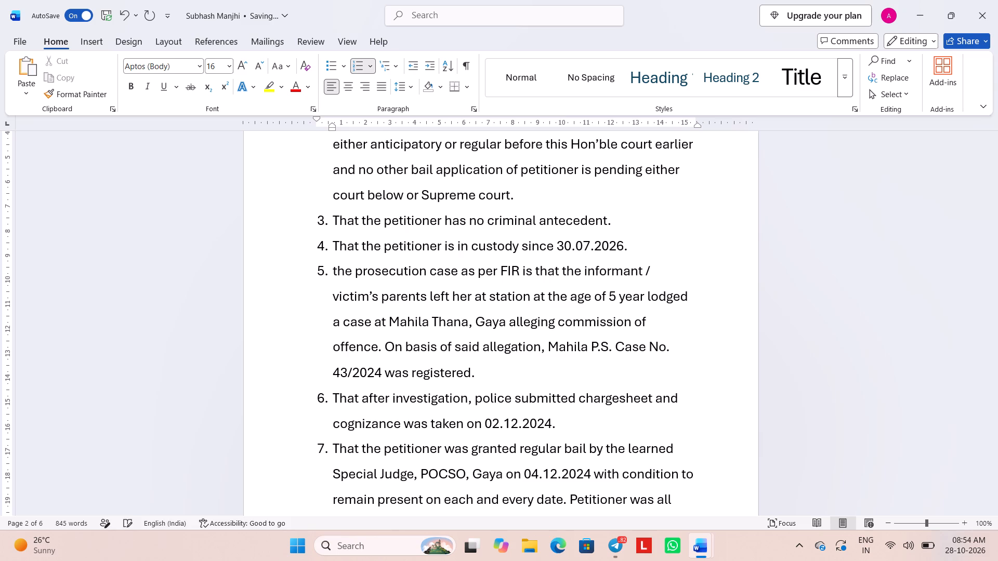
{"action": "type", "text": "s"}
{"action": "key", "text": "space"}
{"action": "key", "text": "o"}
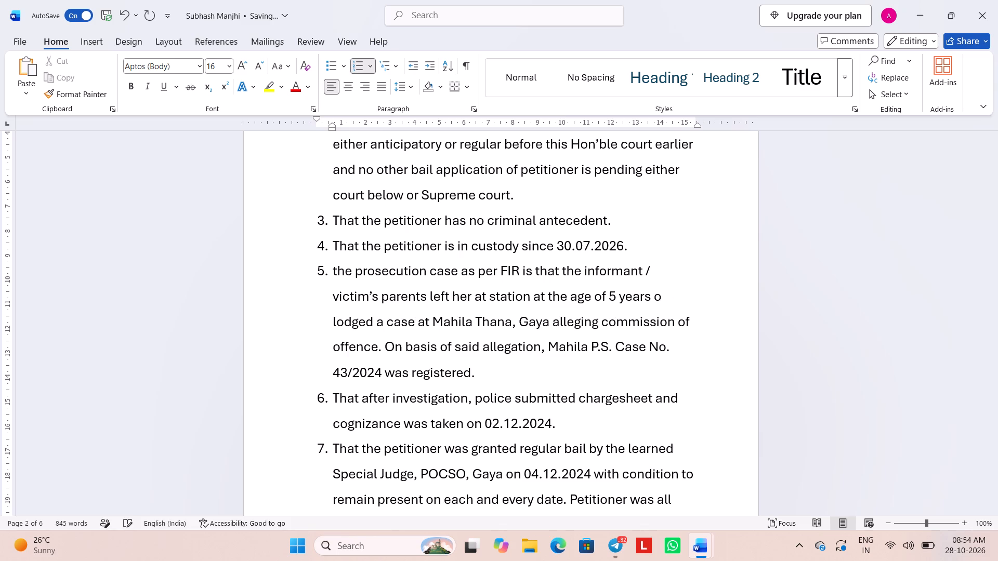
{"action": "key", "text": "l"}
{"action": "type", "text": "d"}
{"action": "key", "text": "space"}
Continue the sentence in paragraph 5 with "where she survive" before "lodged a case".
{"action": "key", "text": "w"}
{"action": "type", "text": "here"}
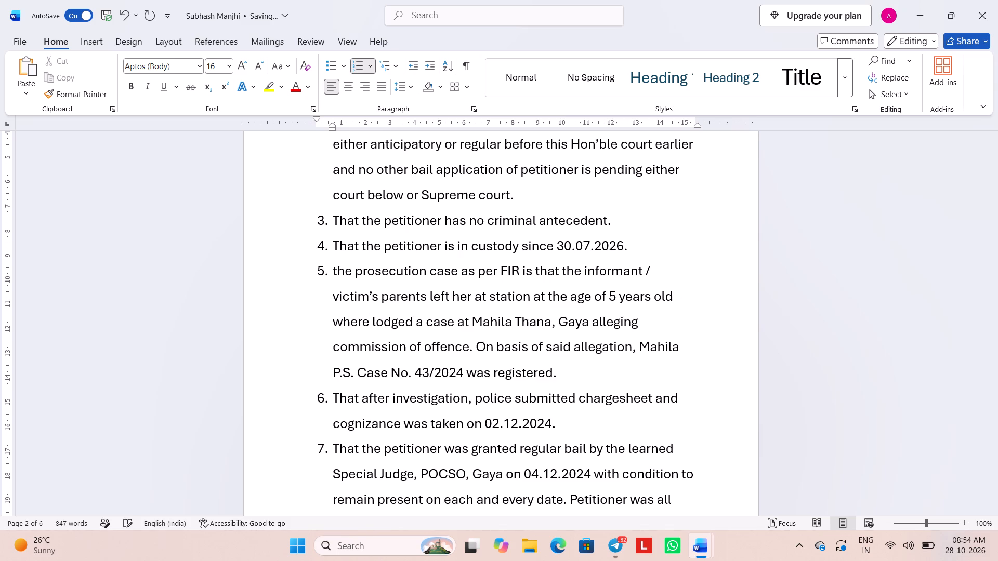
{"action": "key", "text": "space"}
{"action": "key", "text": "s"}
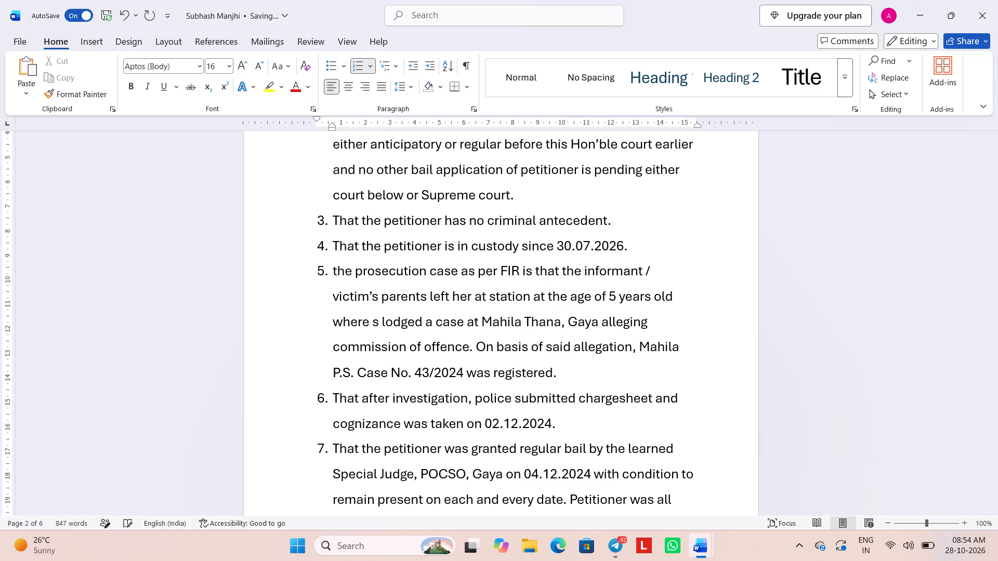
{"action": "type", "text": "he"}
{"action": "key", "text": "space"}
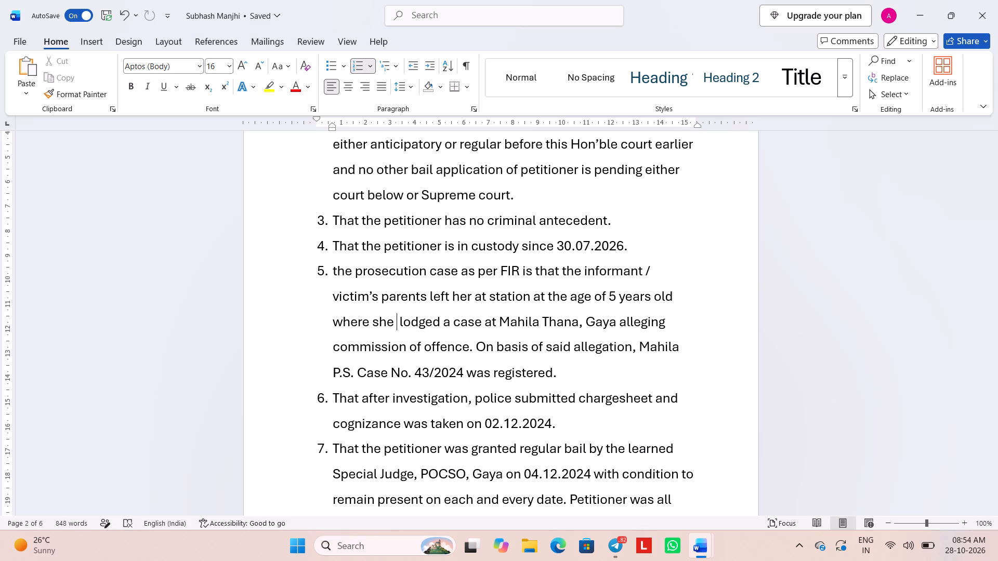
{"action": "key", "text": "s"}
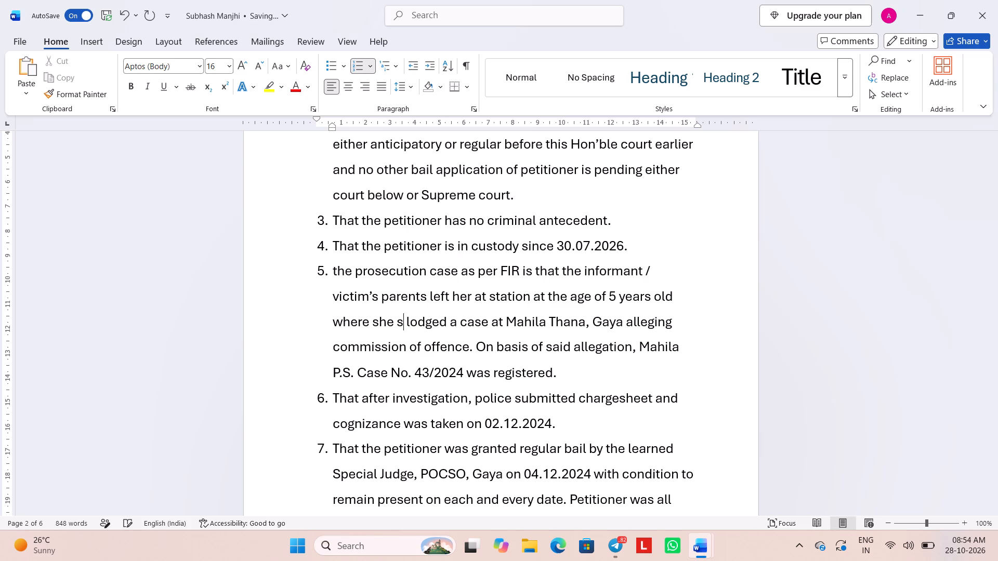
{"action": "key", "text": "u"}
{"action": "key", "text": "r"}
{"action": "type", "text": "vive"}
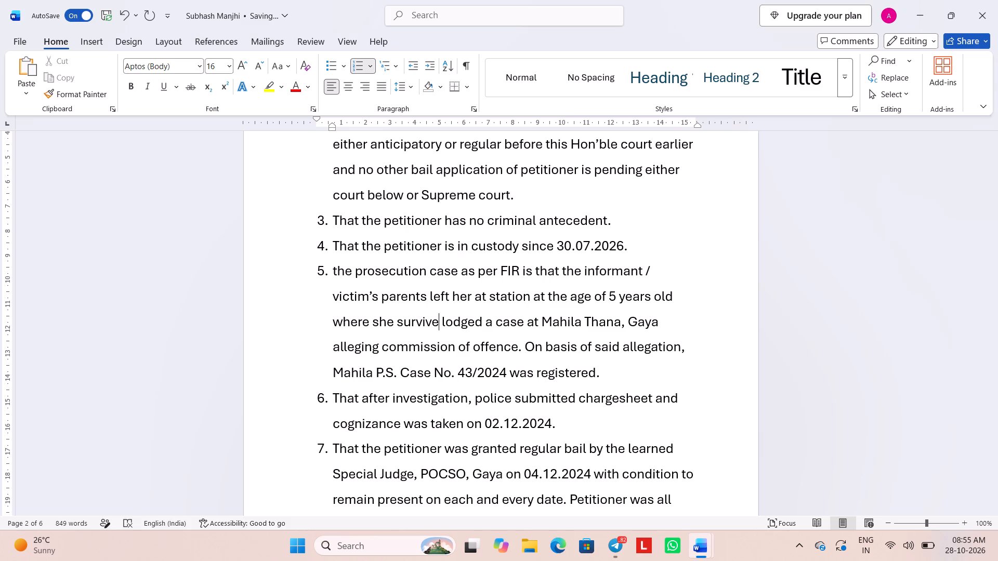
Add "at the age of 11 years" after "where she survive" in paragraph 5.
{"action": "key", "text": "a"}
{"action": "type", "text": "t t"}
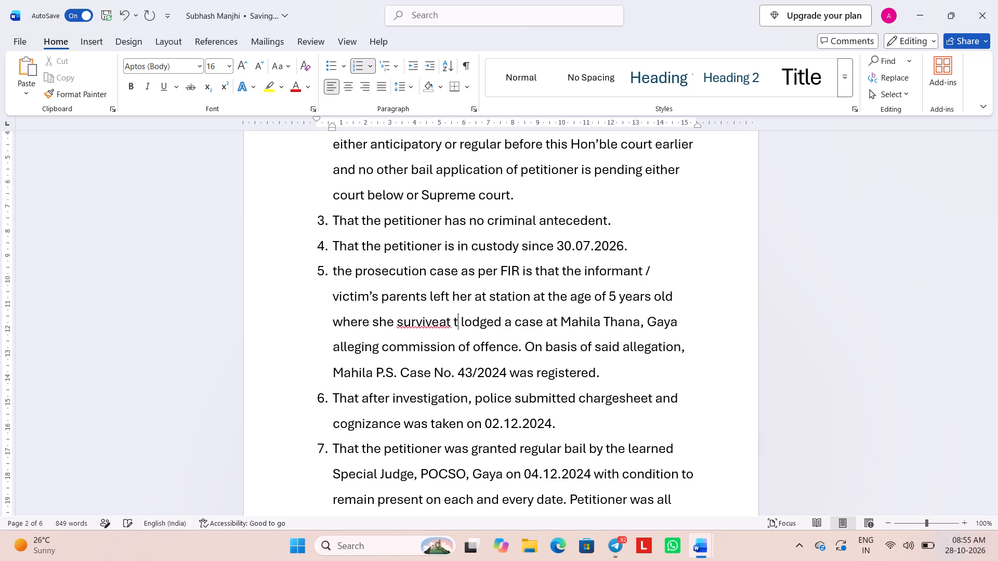
{"action": "type", "text": "he"}
{"action": "key", "text": "space"}
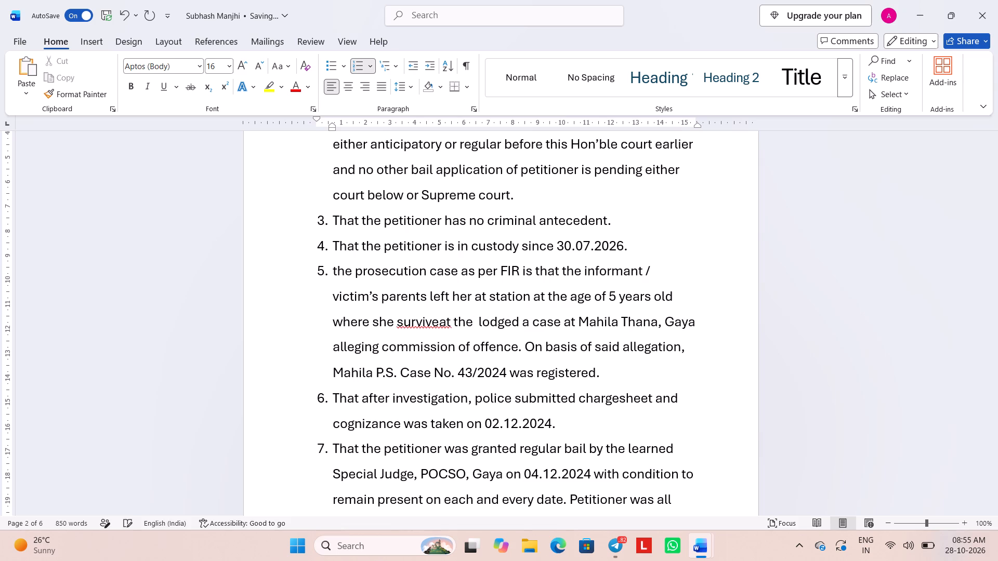
{"action": "key", "text": "a"}
{"action": "type", "text": "ge"}
{"action": "key", "text": "space"}
{"action": "type", "text": "of"}
{"action": "key", "text": "space"}
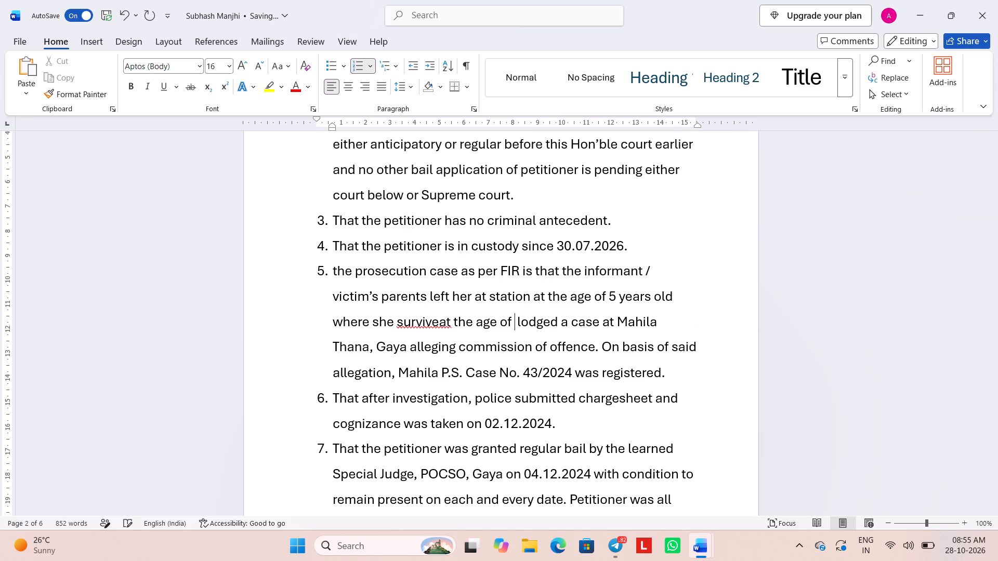
{"action": "type", "text": "11"}
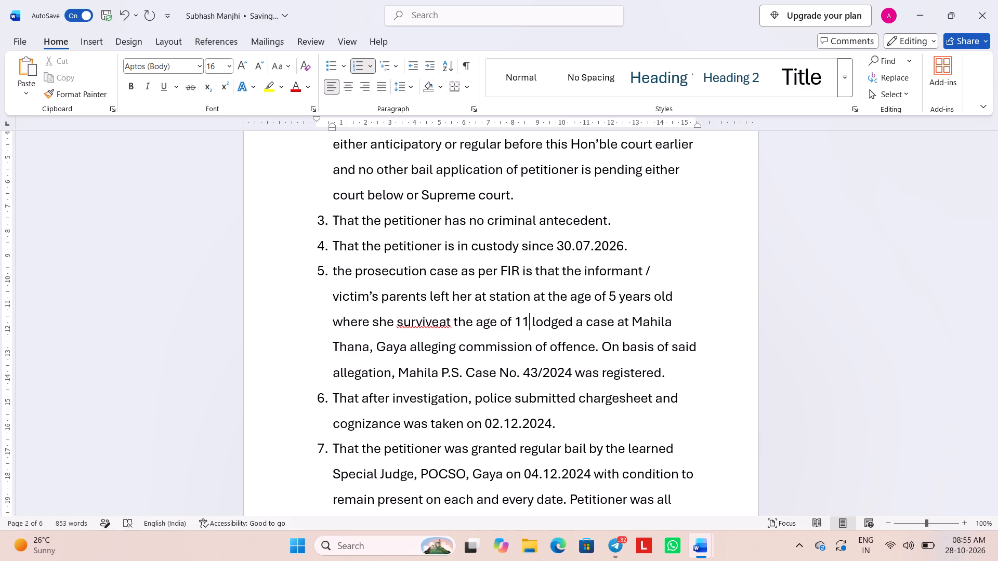
{"action": "key", "text": "space"}
{"action": "type", "text": "year"}
{"action": "key", "text": "s"}
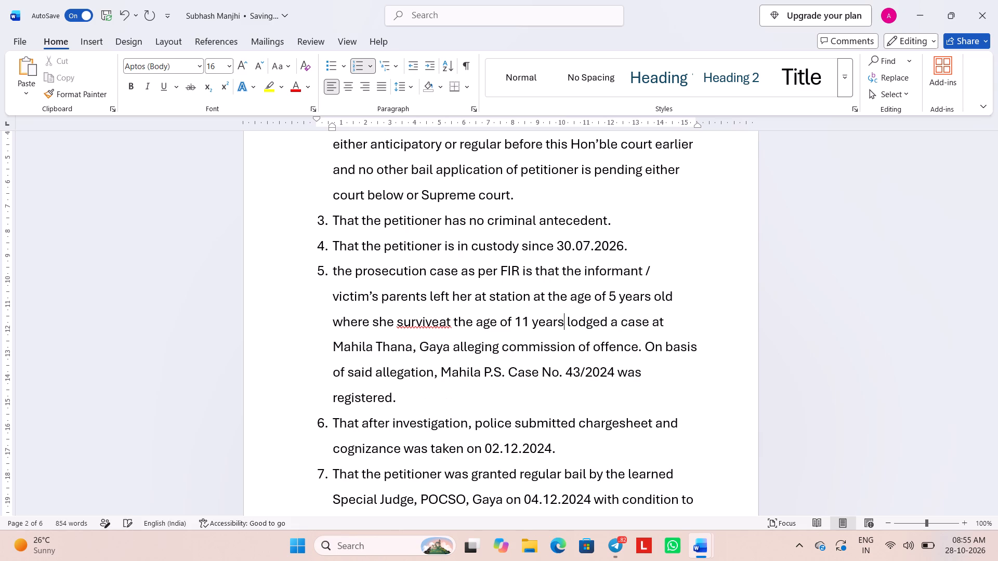
{"action": "key", "text": "space"}
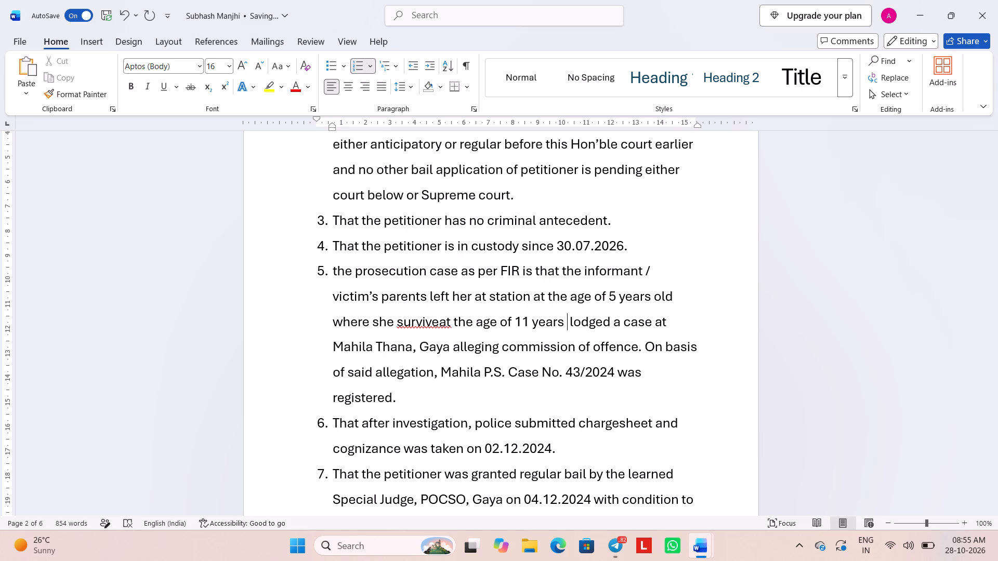
Add "there after" between "11 years" and "lodged a case" in paragraph 5.
{"action": "type", "text": "ther"}
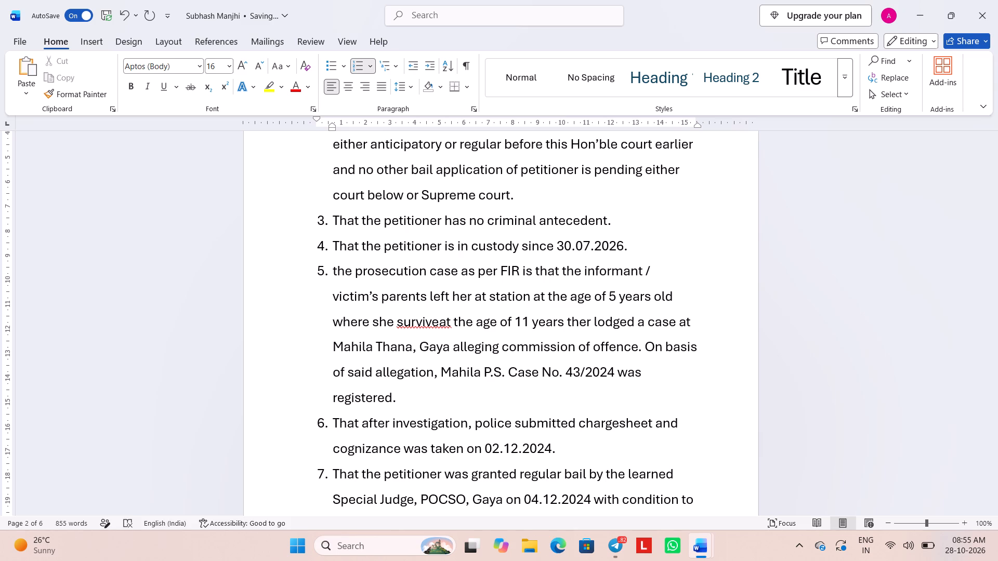
{"action": "type", "text": "e"}
{"action": "key", "text": "space"}
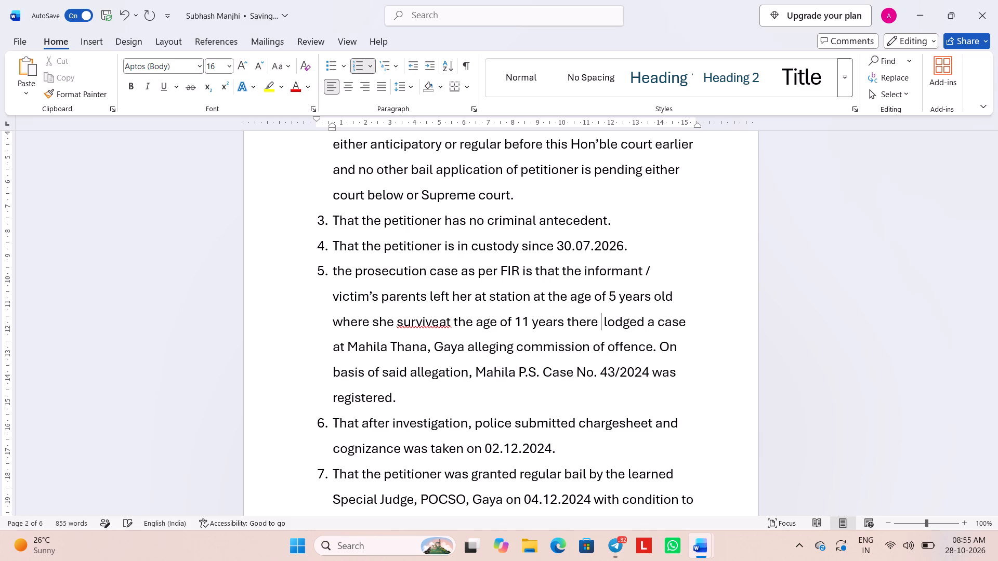
{"action": "key", "text": "a"}
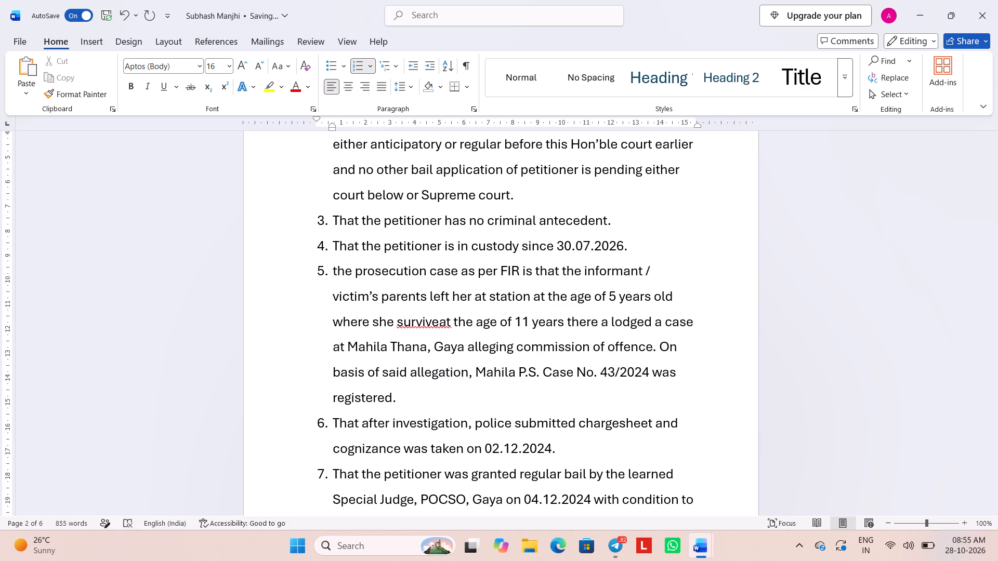
{"action": "type", "text": "fte"}
{"action": "key", "text": "r"}
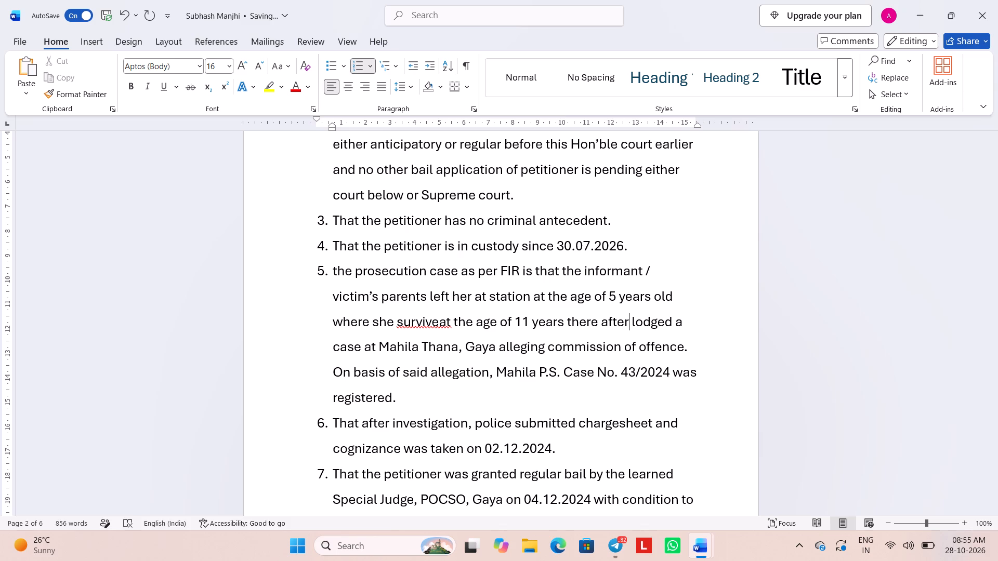
Insert "begging" between "survive" and "at the age of 11 years", with a space on each side.
{"action": "left_click", "coordinate": [438, 323]}
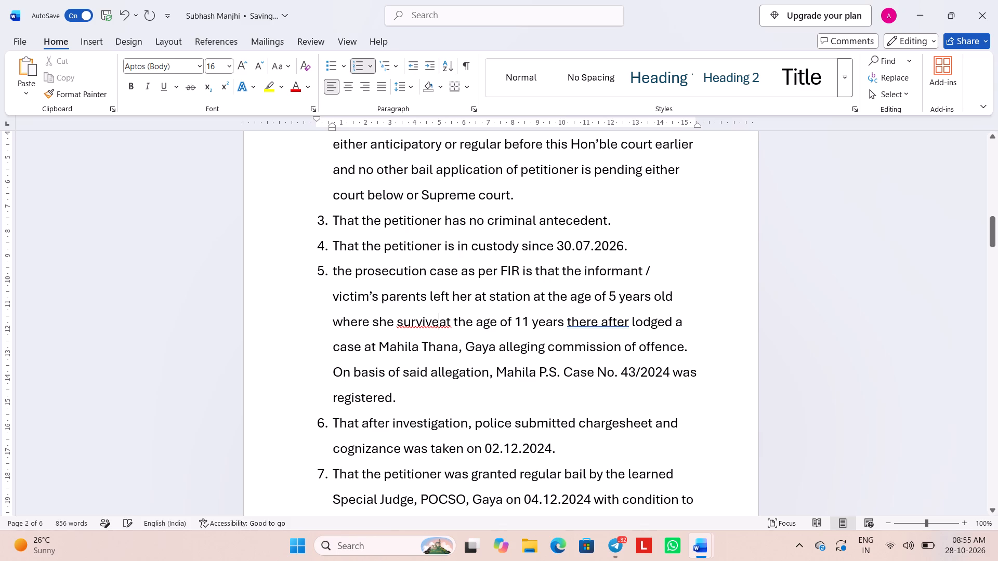
{"action": "key", "text": "space"}
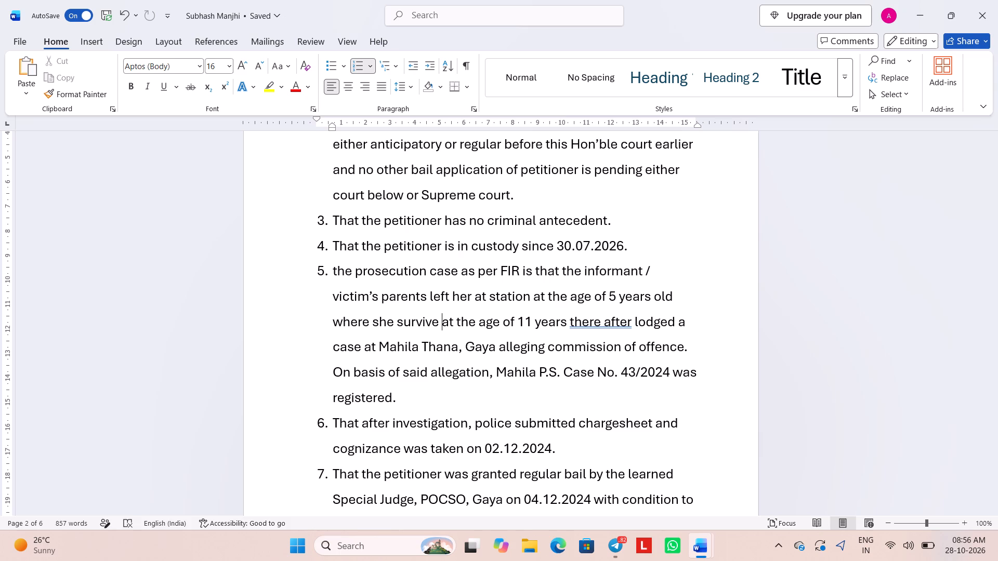
{"action": "key", "text": "b"}
{"action": "key", "text": "e"}
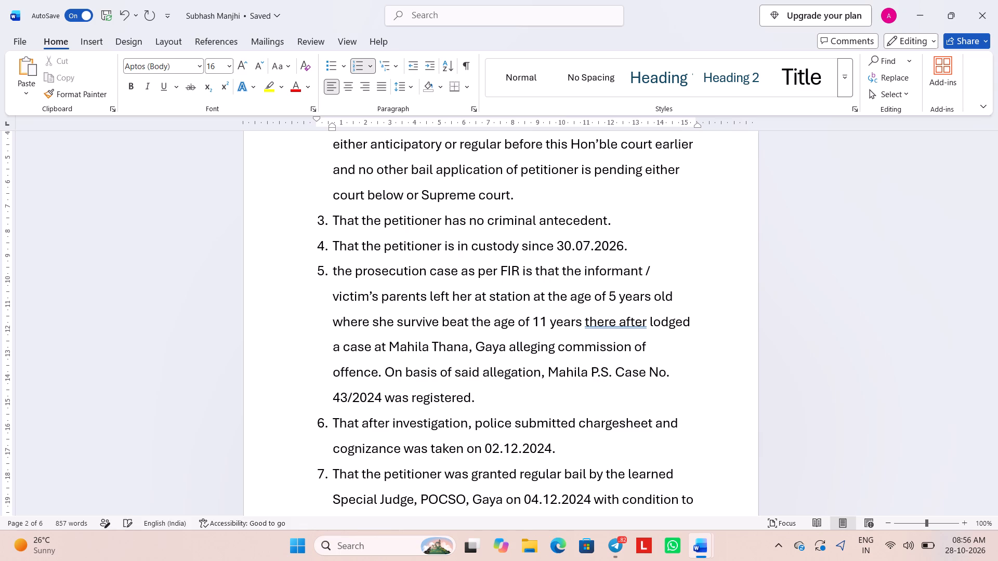
{"action": "type", "text": "gg"}
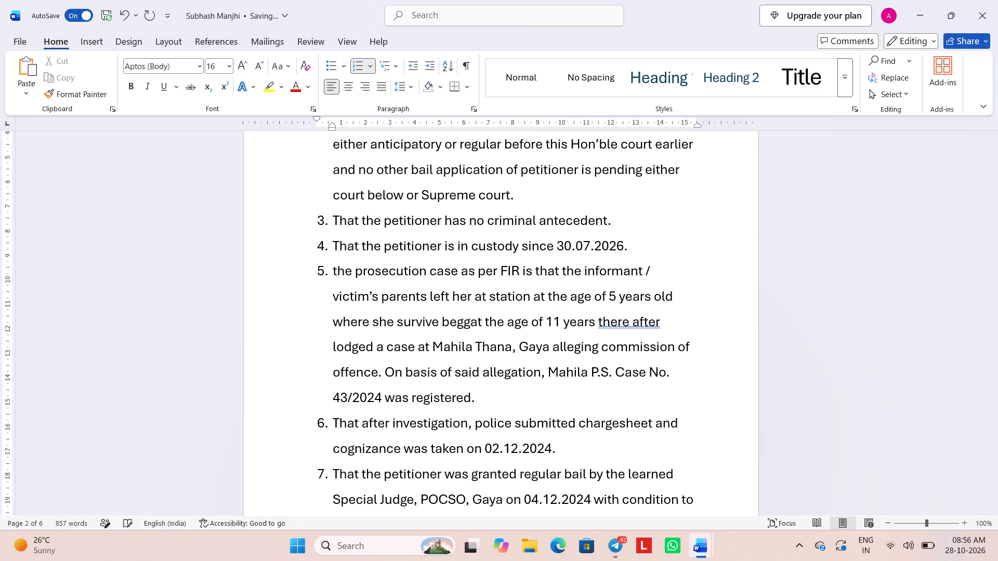
{"action": "key", "text": "i"}
{"action": "type", "text": "ng"}
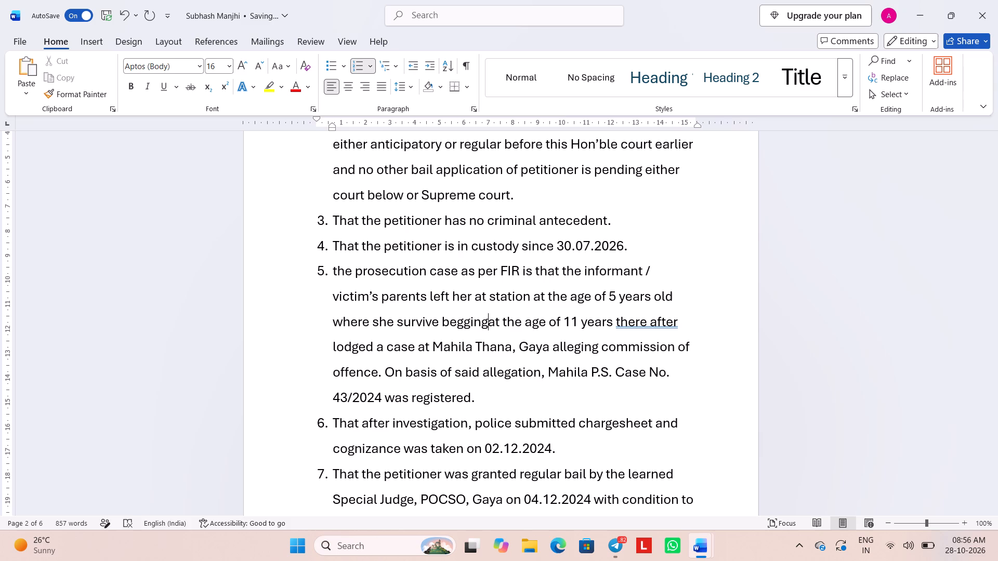
{"action": "key", "text": "space"}
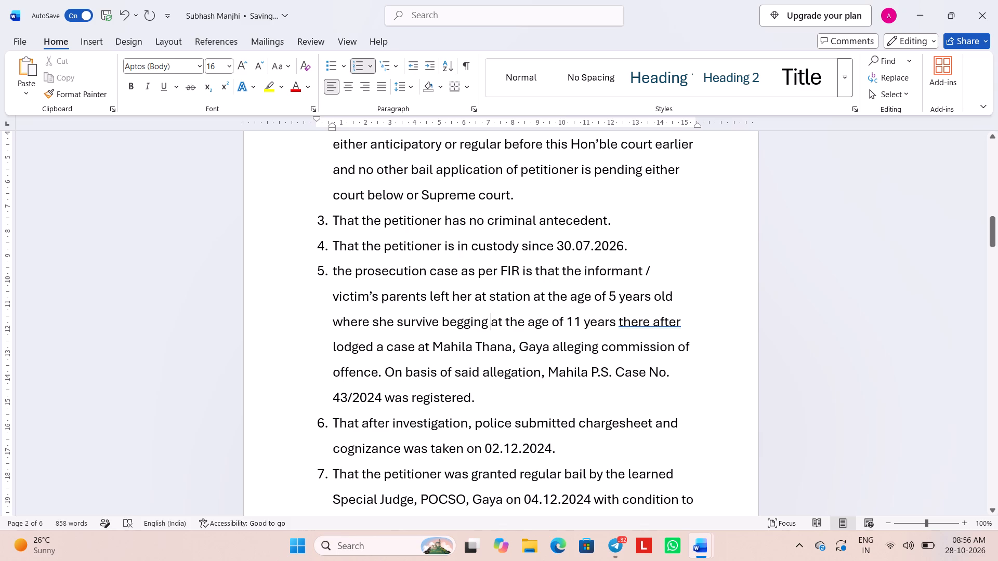
Punctuate the clause in paragraph 5 with a semicolon after "11 years", and join "there after" into "thereafter," with a comma.
{"action": "left_click", "coordinate": [616, 322]}
{"action": "key", "text": "semicolon"}
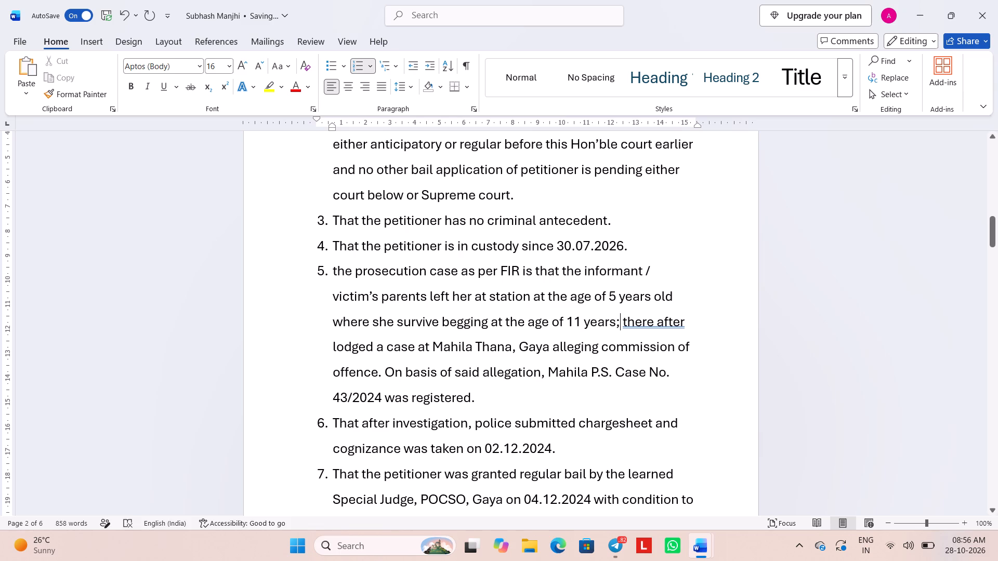
{"action": "left_click", "coordinate": [656, 323]}
{"action": "key", "text": "BackSpace"}
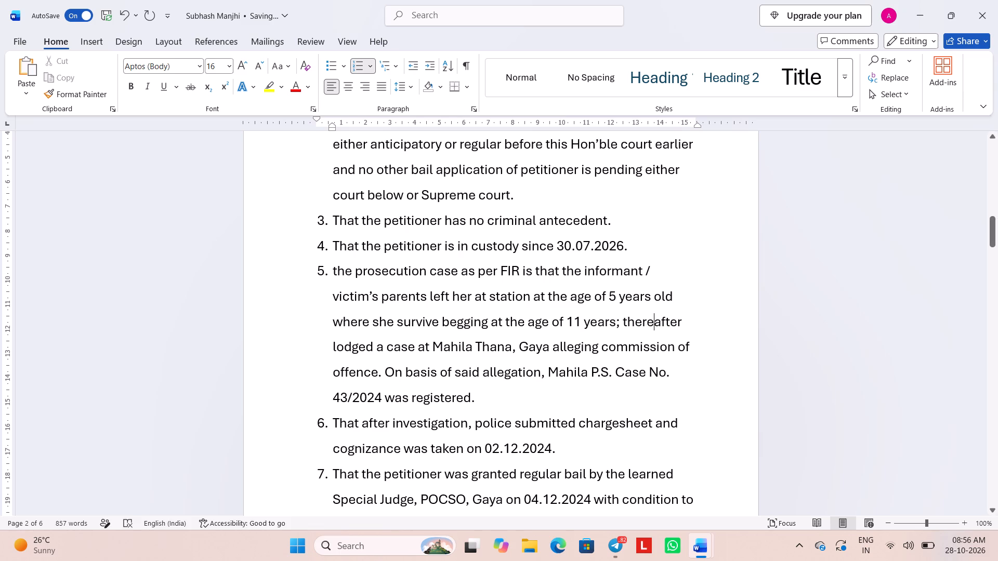
{"action": "left_click", "coordinate": [680, 322]}
{"action": "key", "text": "comma"}
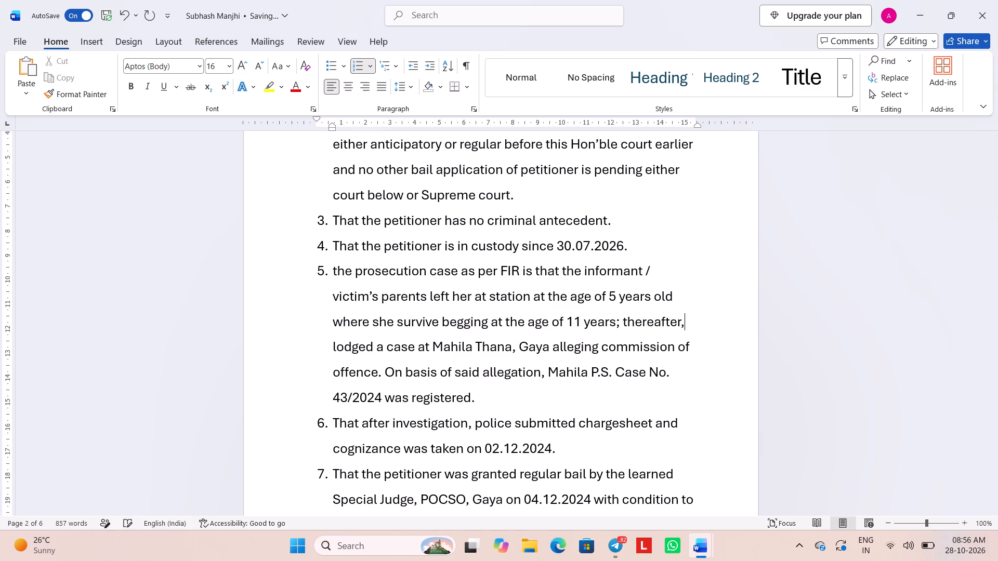
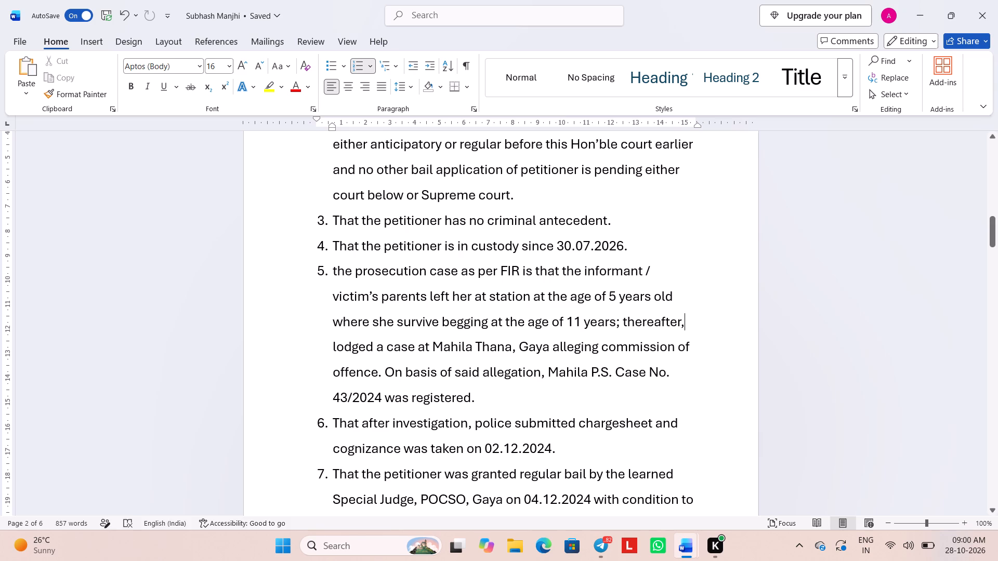
In paragraph 5, continue the text after "thereafter," with "A man who occasionally give a food".
{"action": "key", "text": "a"}
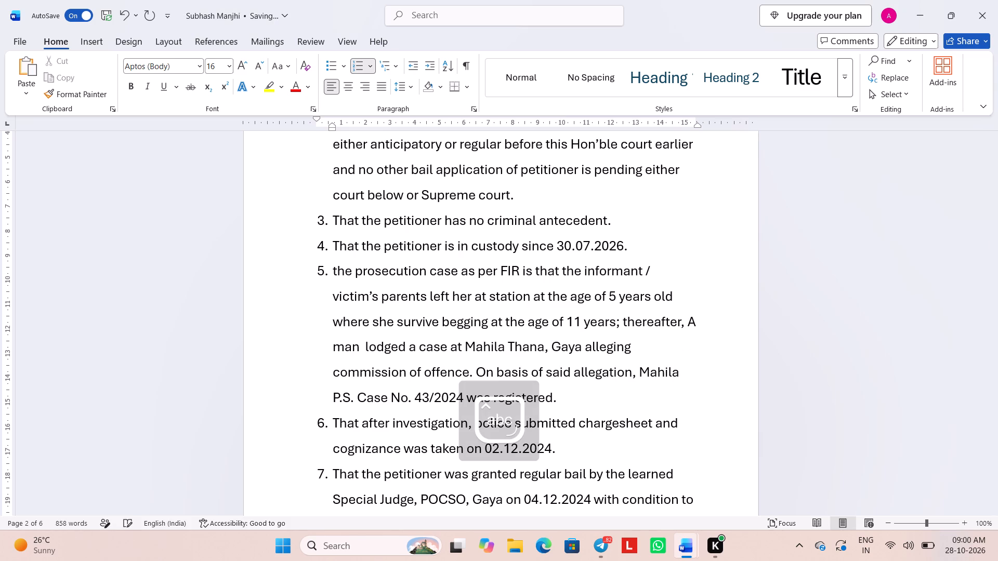
{"action": "type", "text": "who"}
{"action": "key", "text": "space"}
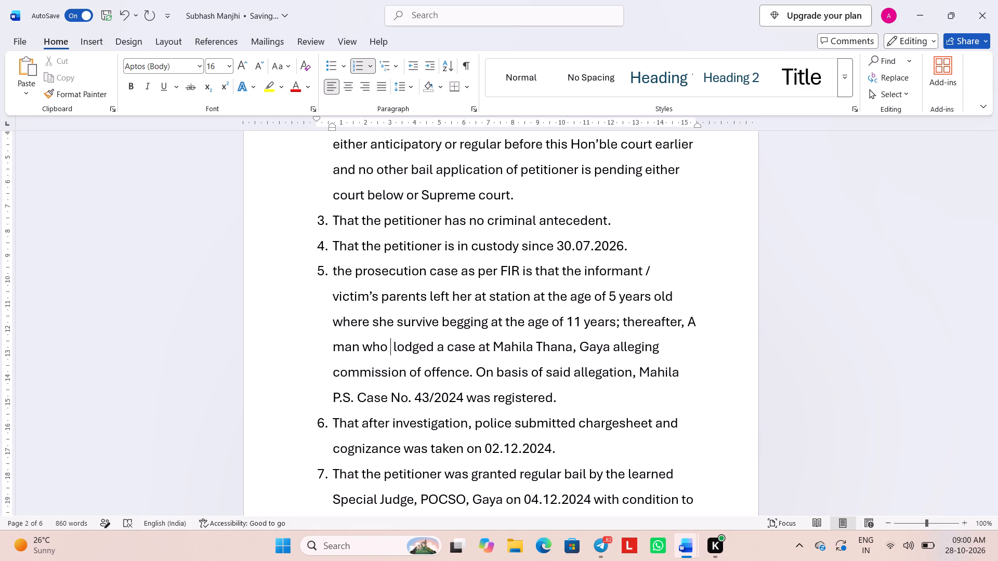
{"action": "type", "text": "oc"}
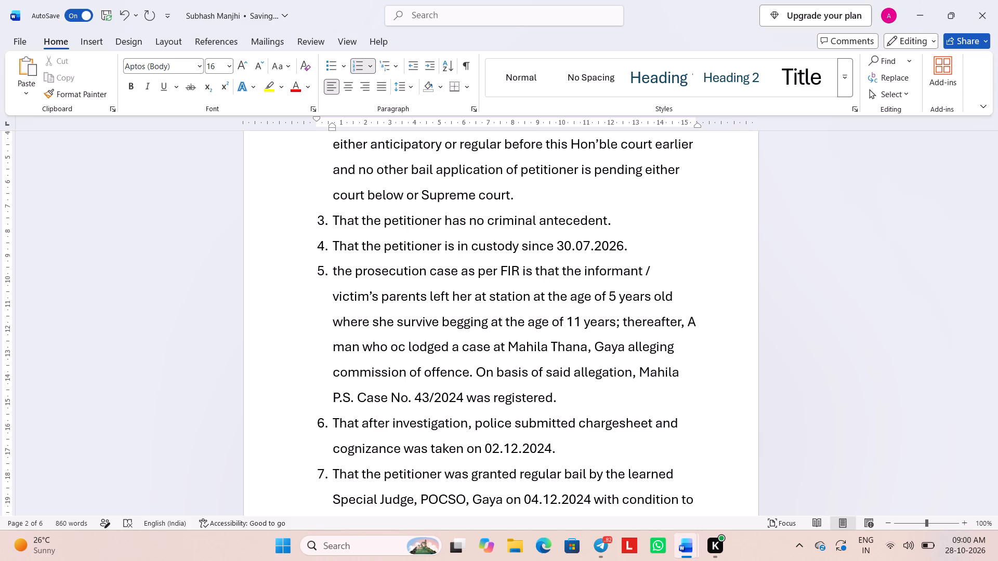
{"action": "key", "text": "c"}
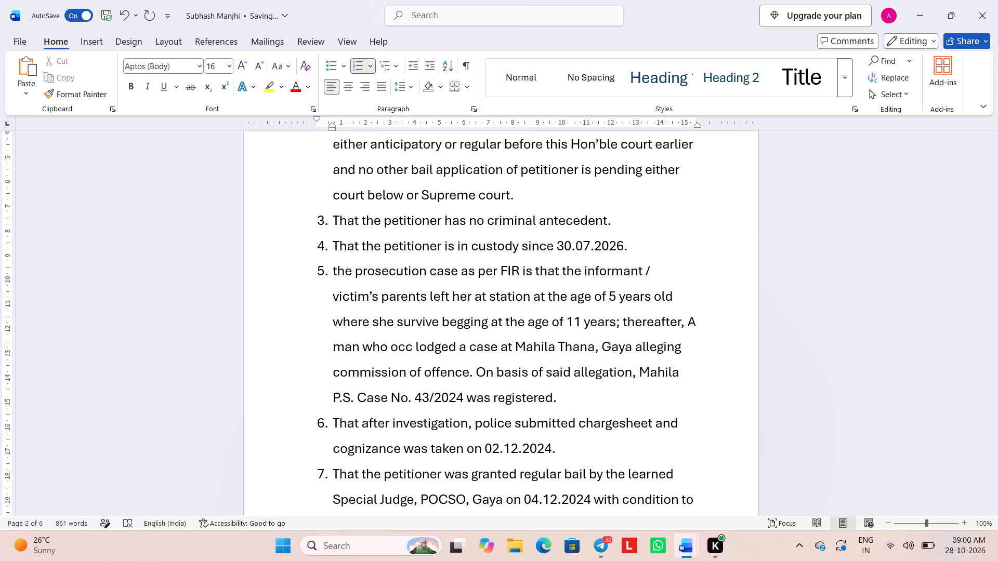
{"action": "key", "text": "a"}
{"action": "type", "text": "si"}
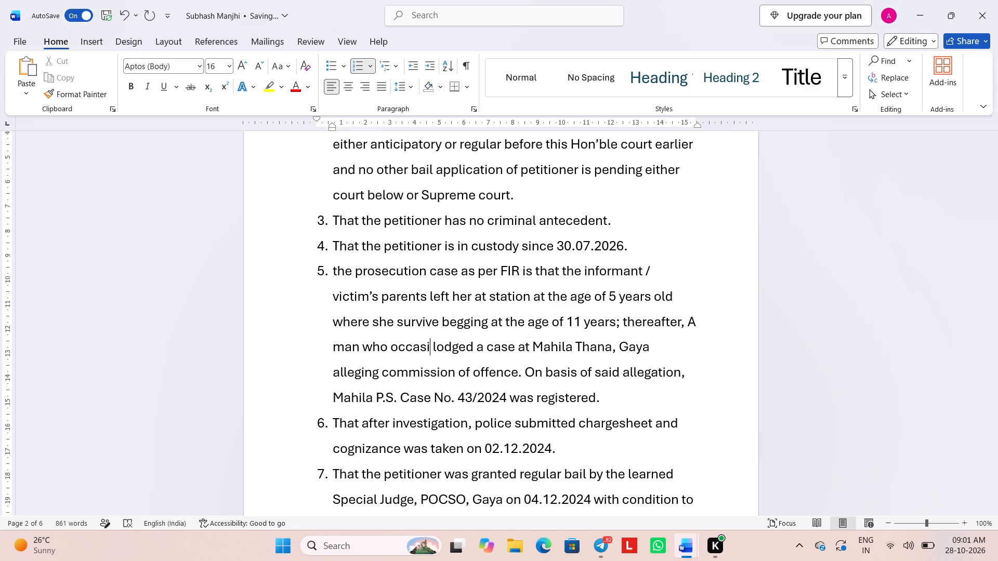
{"action": "type", "text": "onally give a food"}
{"action": "key", "text": "space"}
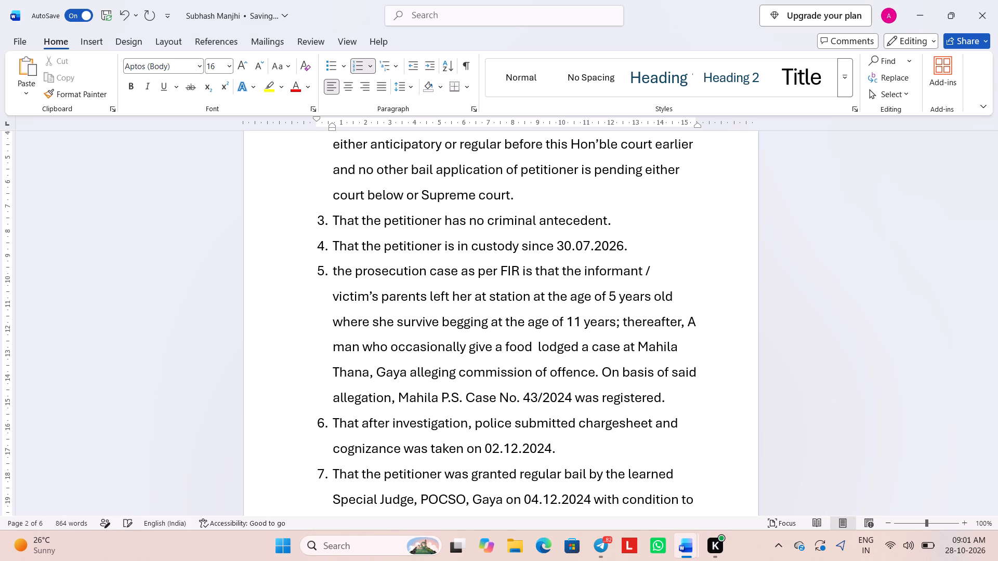
Replace the word "a" before "food" with "her" in paragraph 5.
{"action": "left_click", "coordinate": [501, 344]}
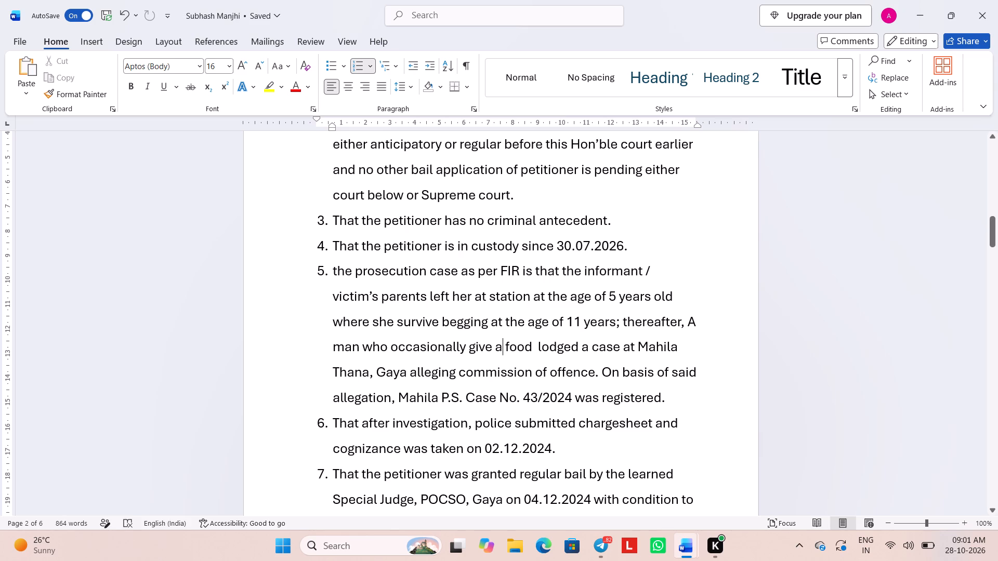
{"action": "key", "text": "BackSpace"}
{"action": "type", "text": "her"}
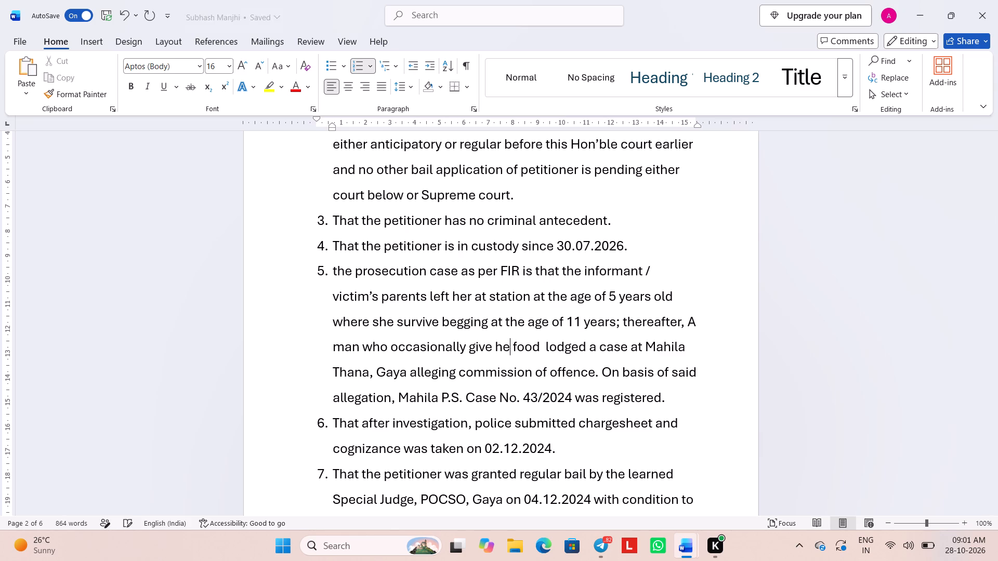
Add "and cloths" after "give her food" in paragraph 5, without a full stop.
{"action": "key", "text": "Right"}
{"action": "key", "text": "Right"}
{"action": "key", "text": "Right"}
{"action": "key", "text": "Right"}
{"action": "key", "text": "Right"}
{"action": "key", "text": "Right"}
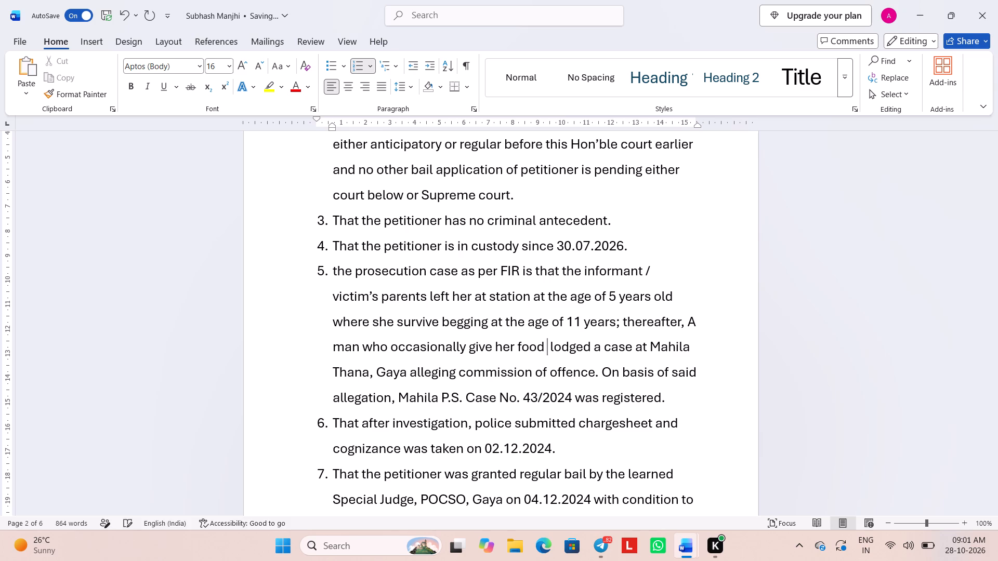
{"action": "type", "text": "and cloths"}
{"action": "key", "text": "space"}
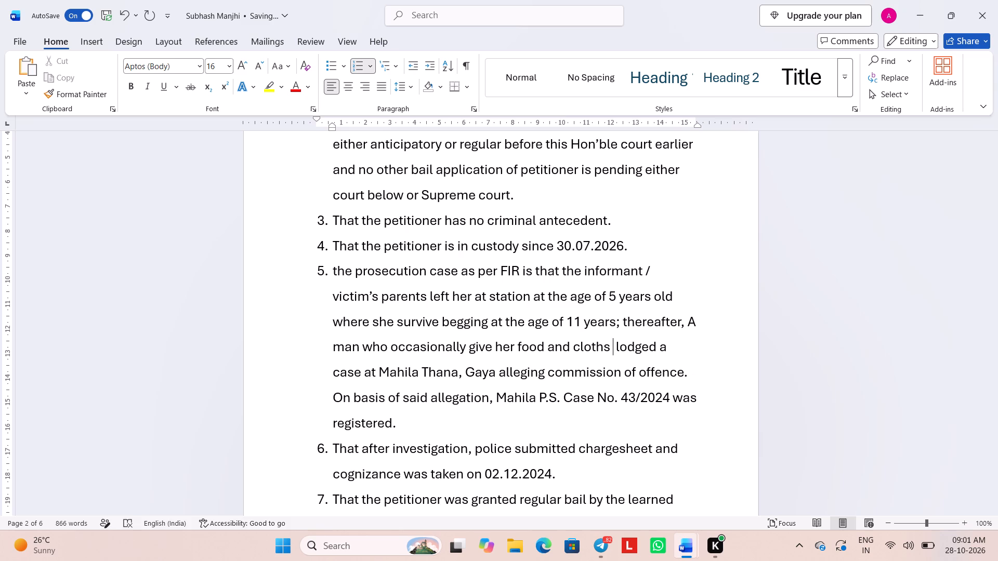
{"action": "key", "text": "BackSpace"}
{"action": "key", "text": "period"}
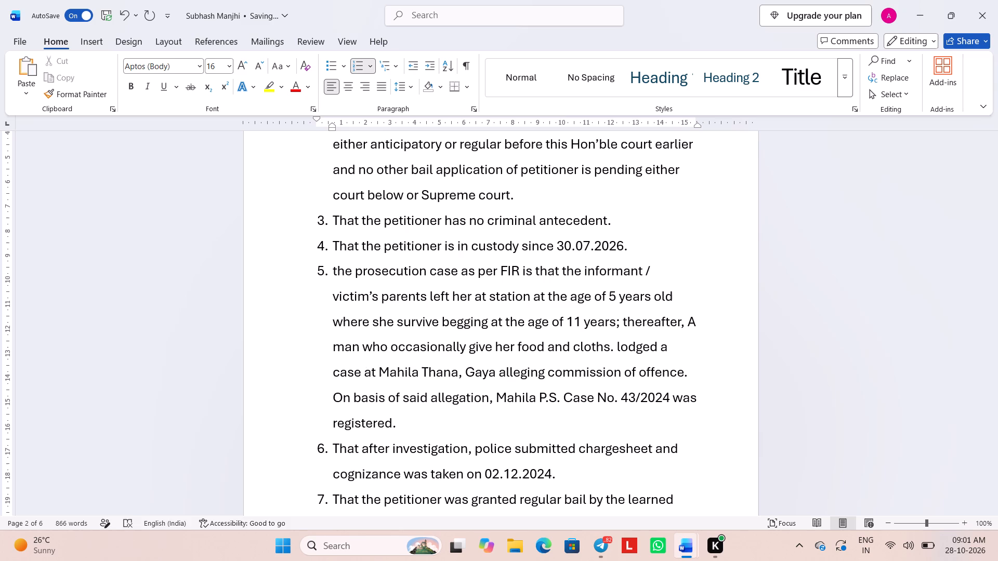
{"action": "key", "text": "BackSpace"}
{"action": "key", "text": "space"}
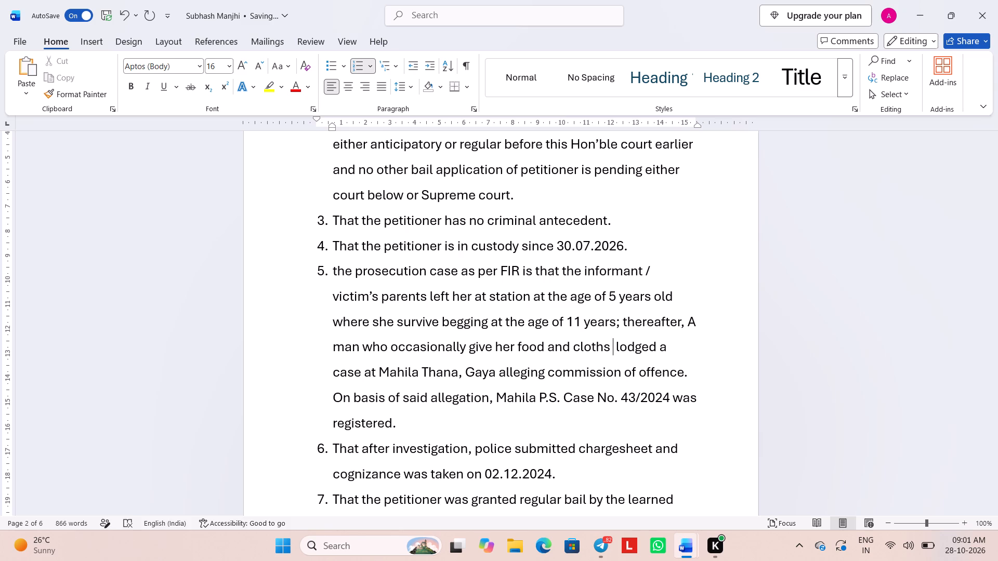
Continue the sentence after "food and cloths" with "committed a rape on her", spelling "committed" with a double t.
{"action": "type", "text": "cu"}
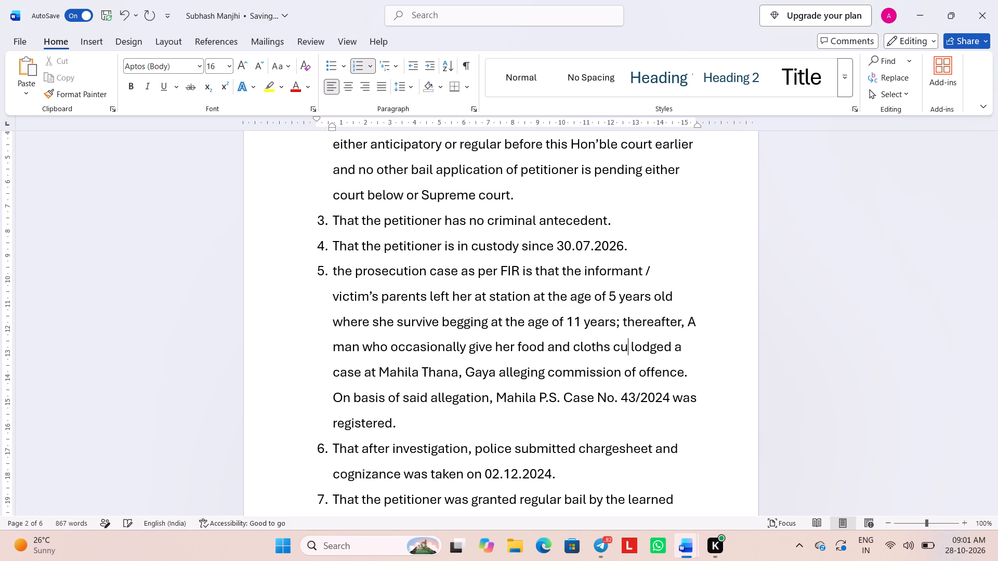
{"action": "key", "text": "BackSpace"}
{"action": "type", "text": "ommited"}
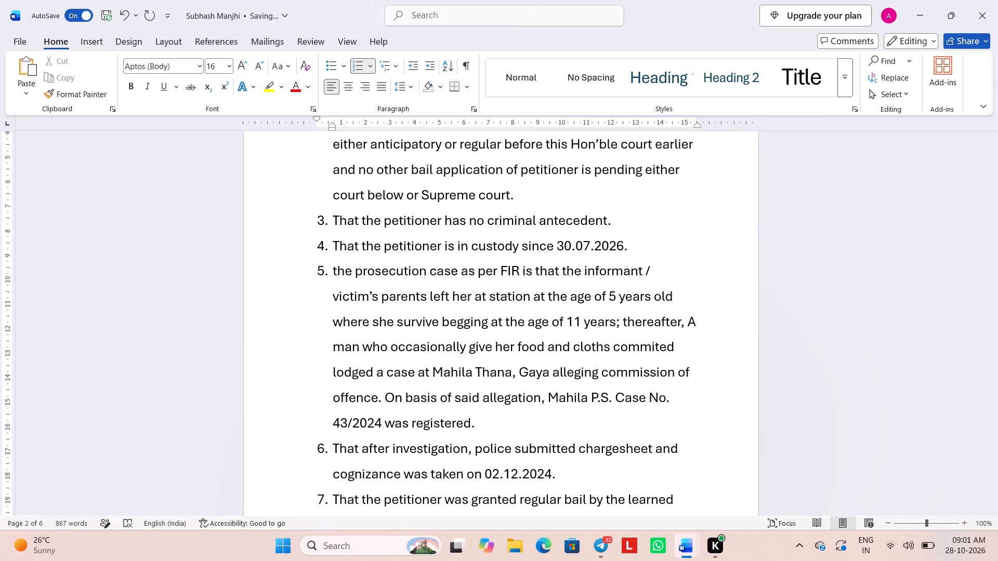
{"action": "key", "text": "Left"}
{"action": "key", "text": "Left"}
{"action": "key", "text": "t"}
{"action": "key", "text": "Right"}
{"action": "key", "text": "Right"}
{"action": "key", "text": "space"}
{"action": "type", "text": "a rape on her"}
{"action": "key", "text": "space"}
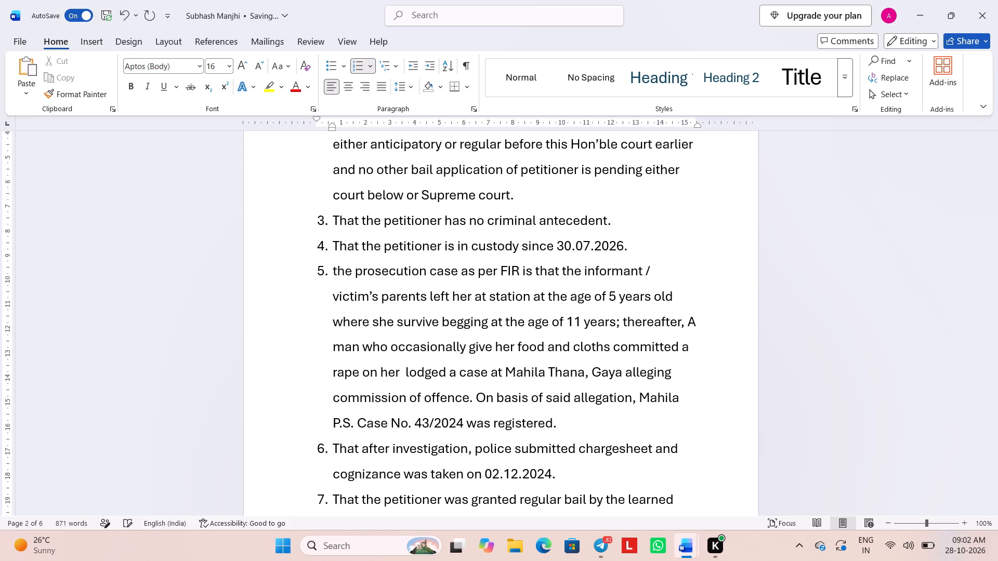
Complete the sentence after "rape on her" with "two or three time" and a full stop.
{"action": "type", "text": "two aur"}
{"action": "key", "text": "BackSpace"}
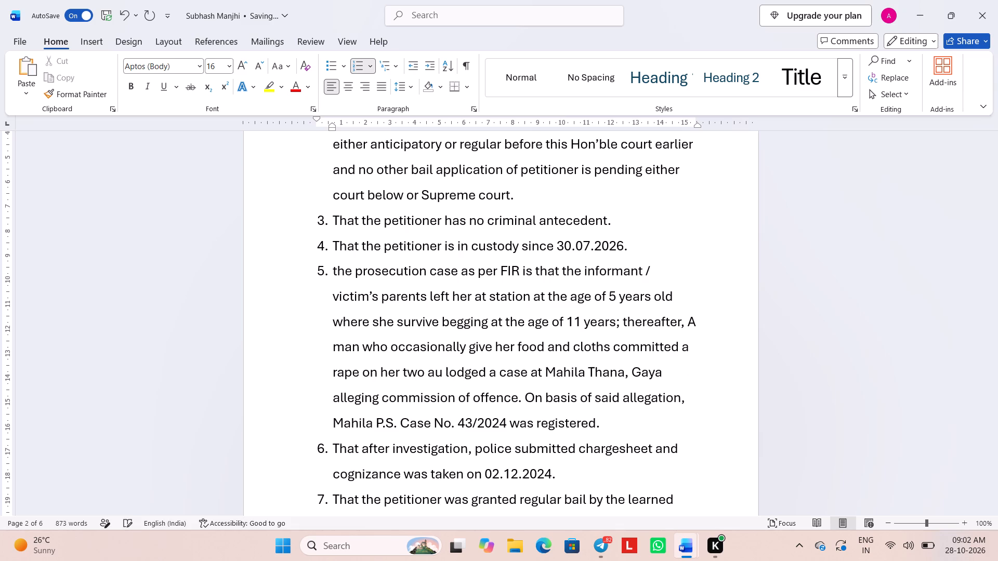
{"action": "key", "text": "BackSpace"}
{"action": "key", "text": "BackSpace"}
{"action": "type", "text": "or"}
{"action": "key", "text": "space"}
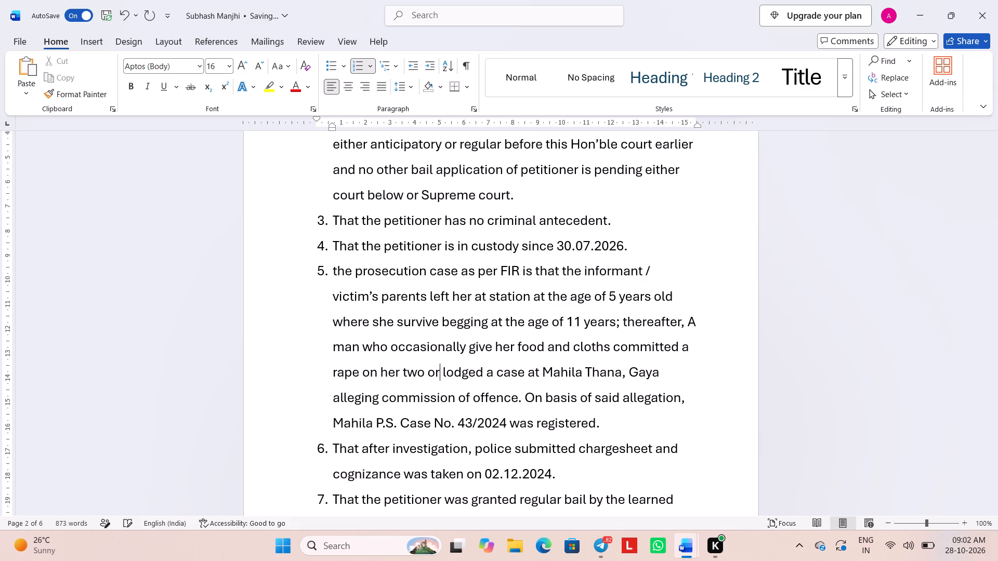
{"action": "type", "text": "three"}
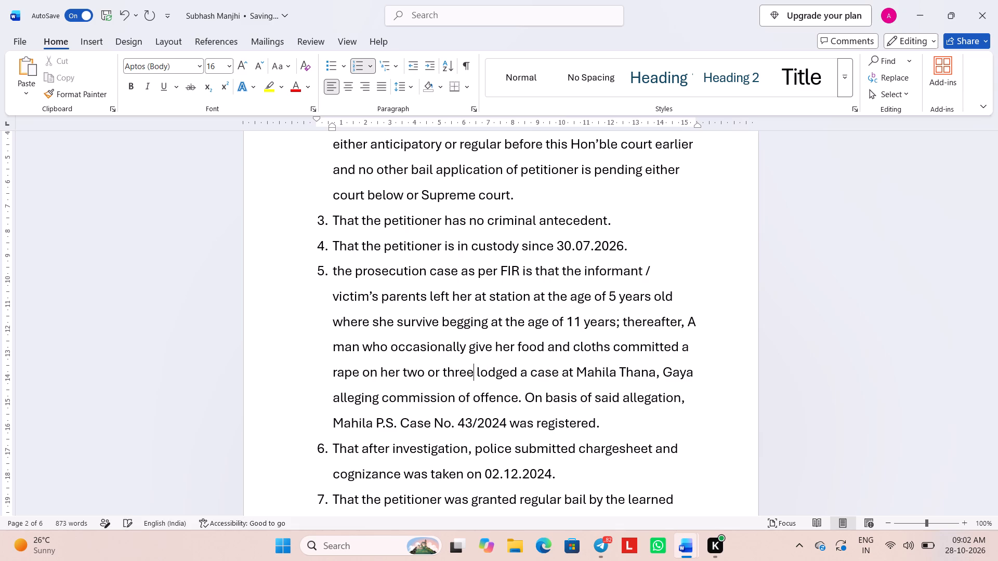
{"action": "key", "text": "space"}
{"action": "type", "text": "time"}
{"action": "key", "text": "space"}
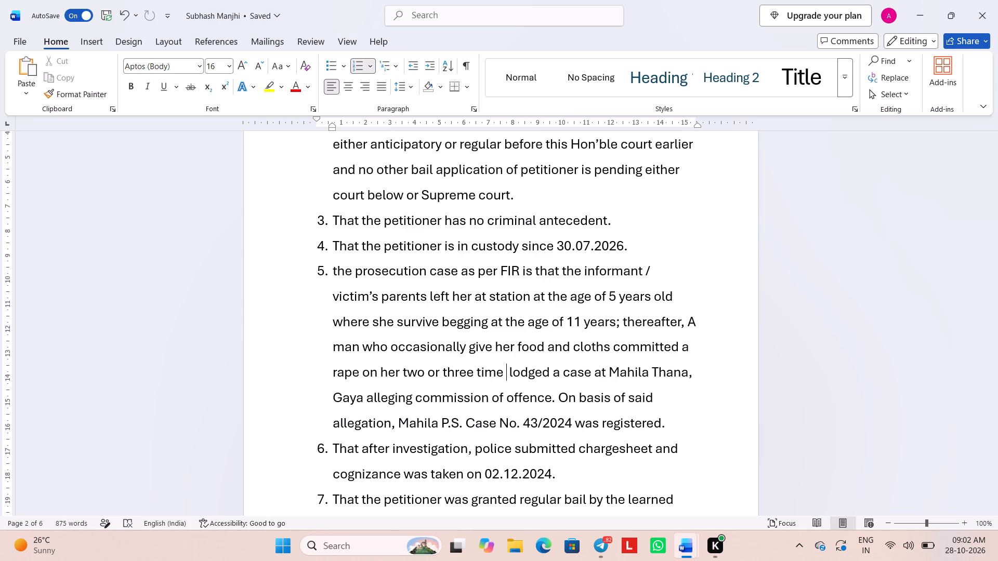
{"action": "key", "text": "BackSpace"}
{"action": "key", "text": "period"}
{"action": "key", "text": "space"}
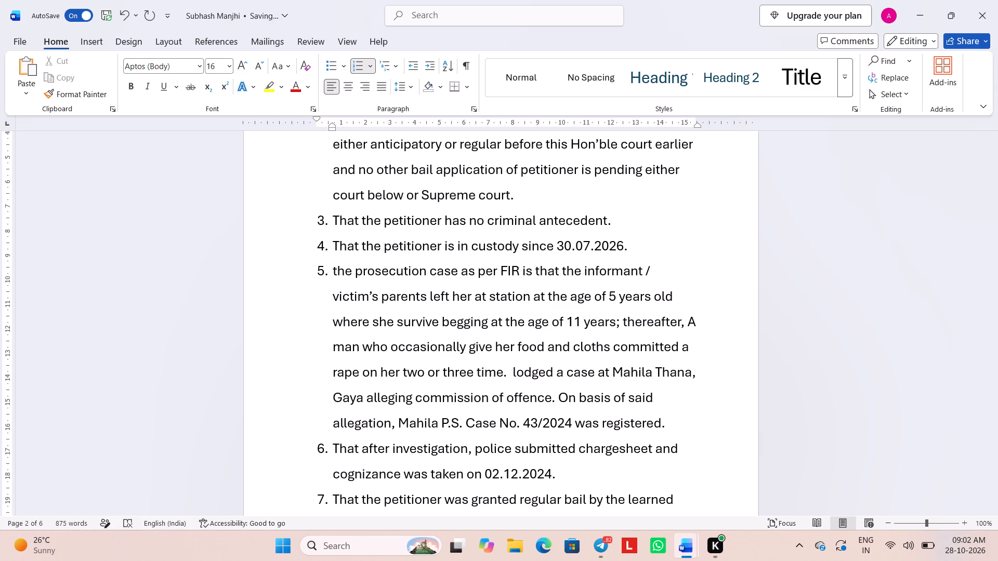
Start a new sentence before "lodged a case" with the capitalised word "Escaping".
{"action": "type", "text": "esc"}
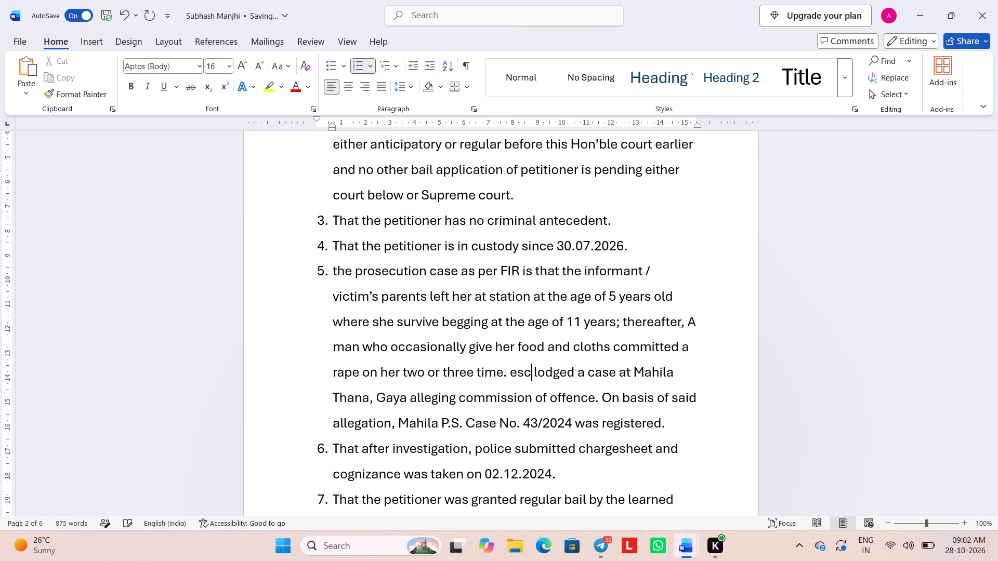
{"action": "type", "text": "ape"}
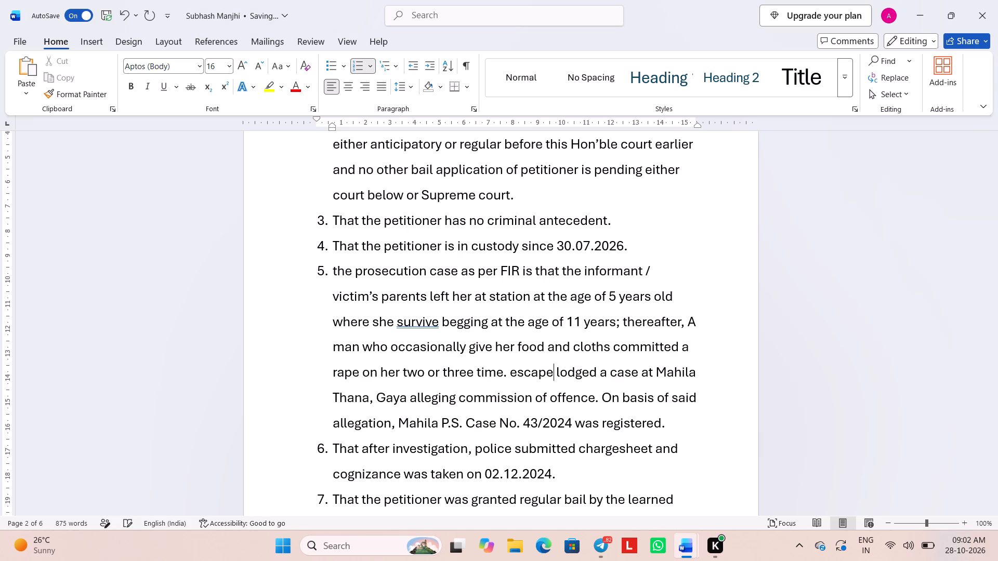
{"action": "key", "text": "BackSpace"}
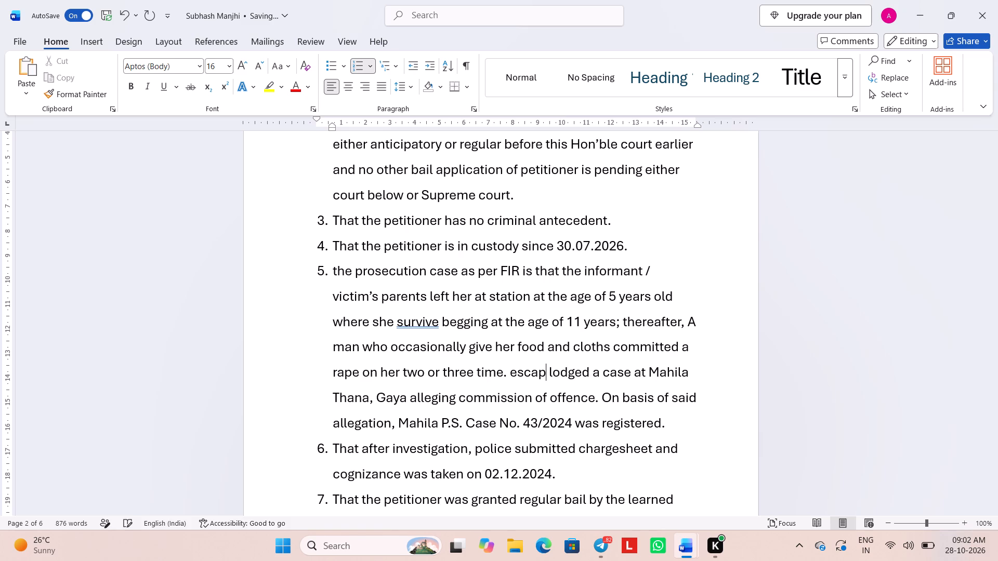
{"action": "type", "text": "ing"}
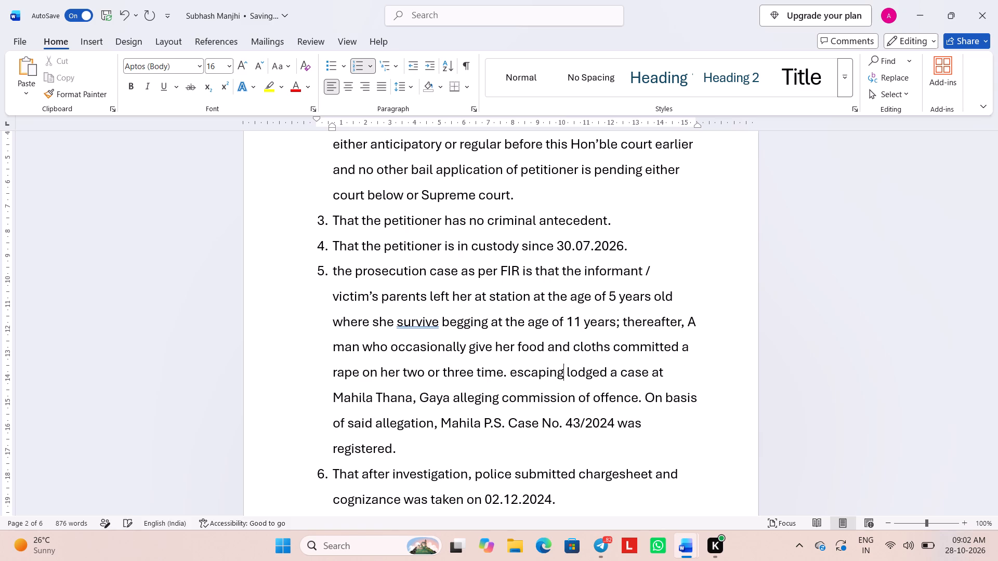
{"action": "key", "text": "Left"}
{"action": "key", "text": "Left"}
{"action": "key", "text": "Left"}
{"action": "key", "text": "Left"}
{"action": "key", "text": "Left"}
{"action": "key", "text": "Left"}
{"action": "key", "text": "Left"}
{"action": "key", "text": "BackSpace"}
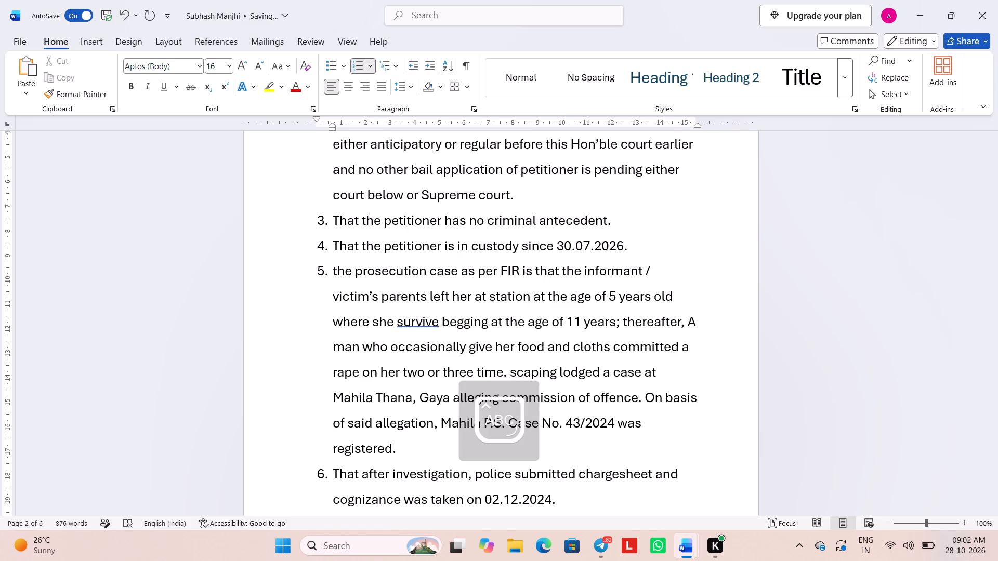
{"action": "key", "text": "Right"}
{"action": "key", "text": "Right"}
{"action": "key", "text": "Right"}
{"action": "key", "text": "Right"}
{"action": "key", "text": "Right"}
{"action": "key", "text": "Right"}
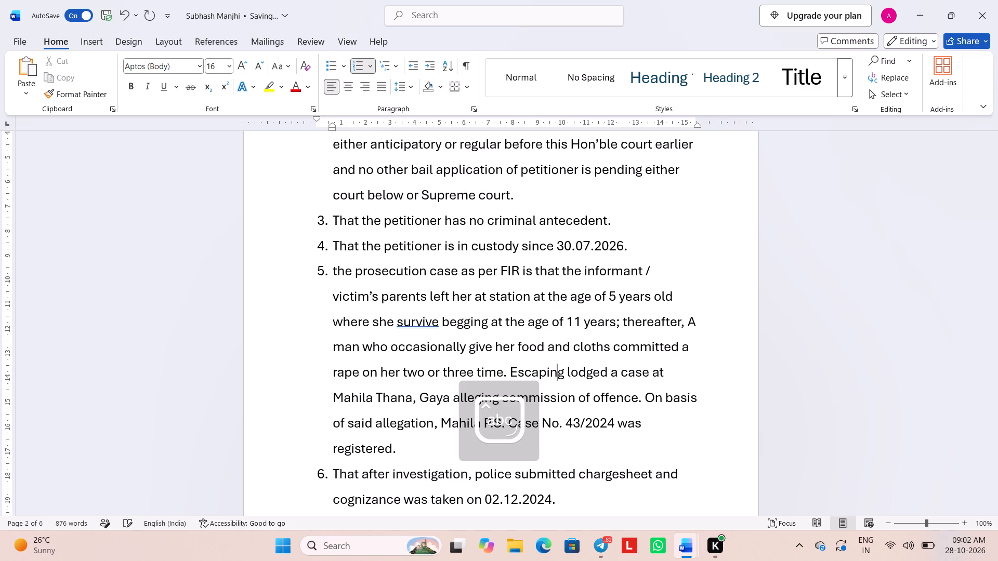
{"action": "key", "text": "Right"}
Extend the new sentence after "Escaping" with "from his trap" followed by a comma, before "lodged a case".
{"action": "key", "text": "space"}
{"action": "type", "text": "from"}
{"action": "key", "text": "space"}
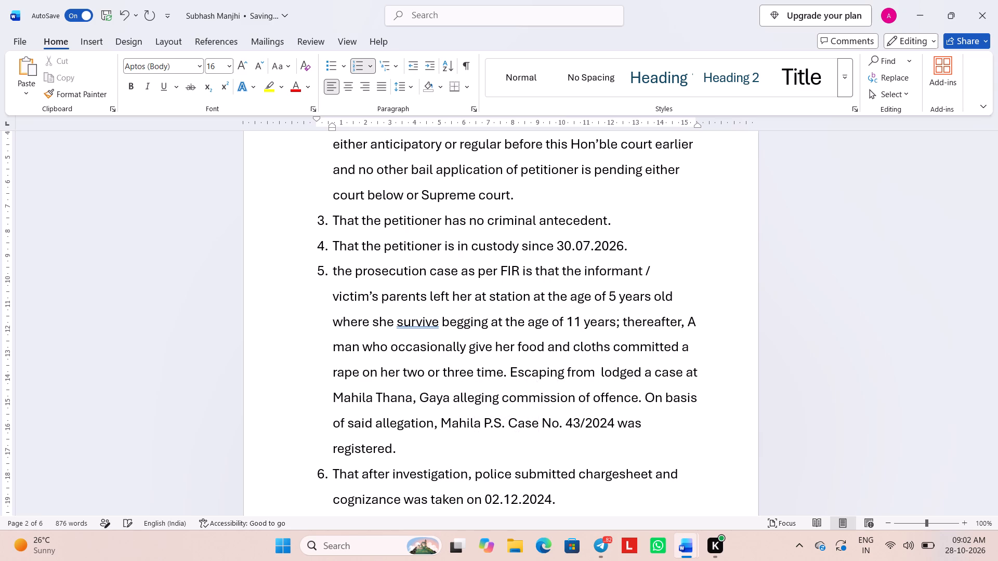
{"action": "type", "text": "his"}
{"action": "key", "text": "space"}
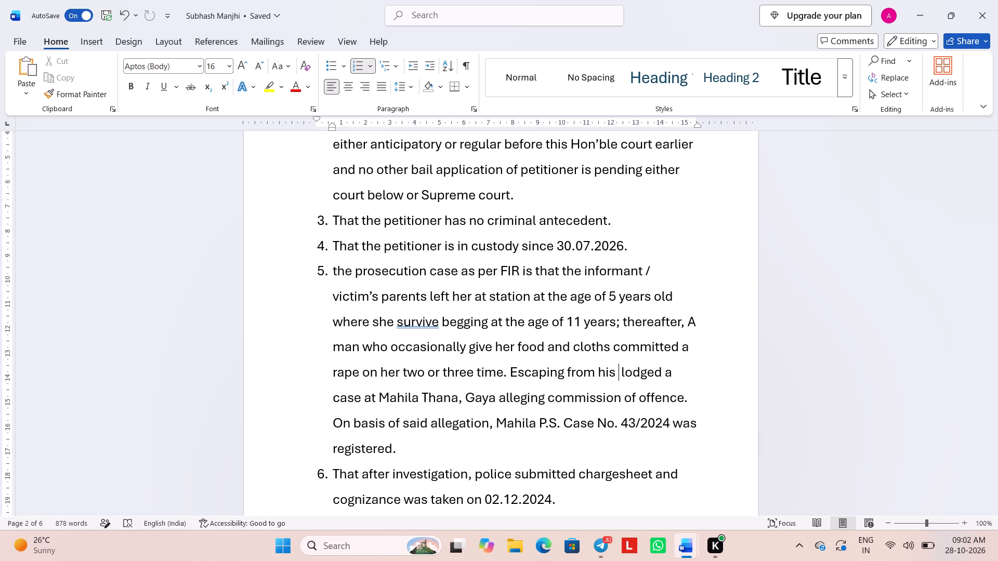
{"action": "type", "text": "trap"}
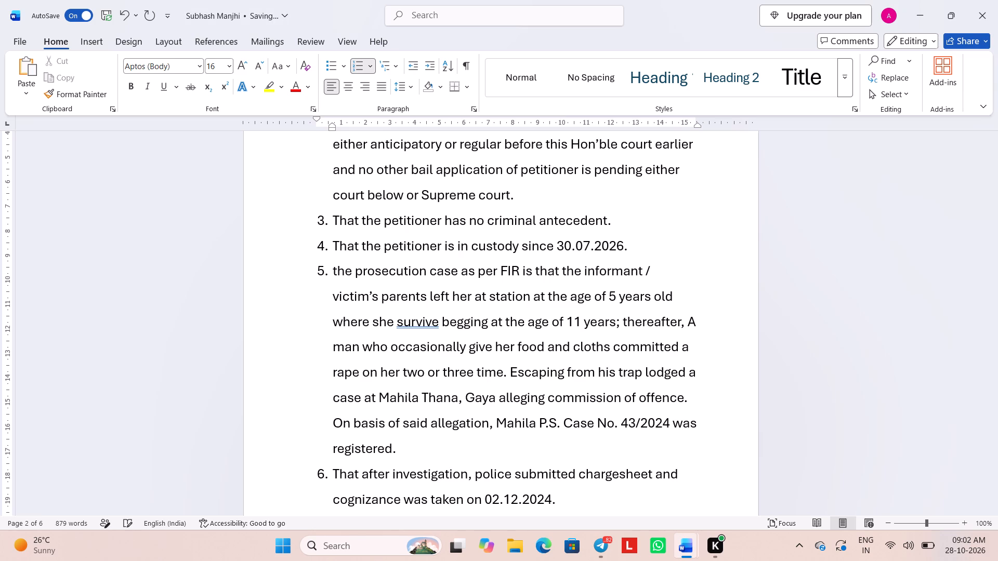
{"action": "key", "text": "space"}
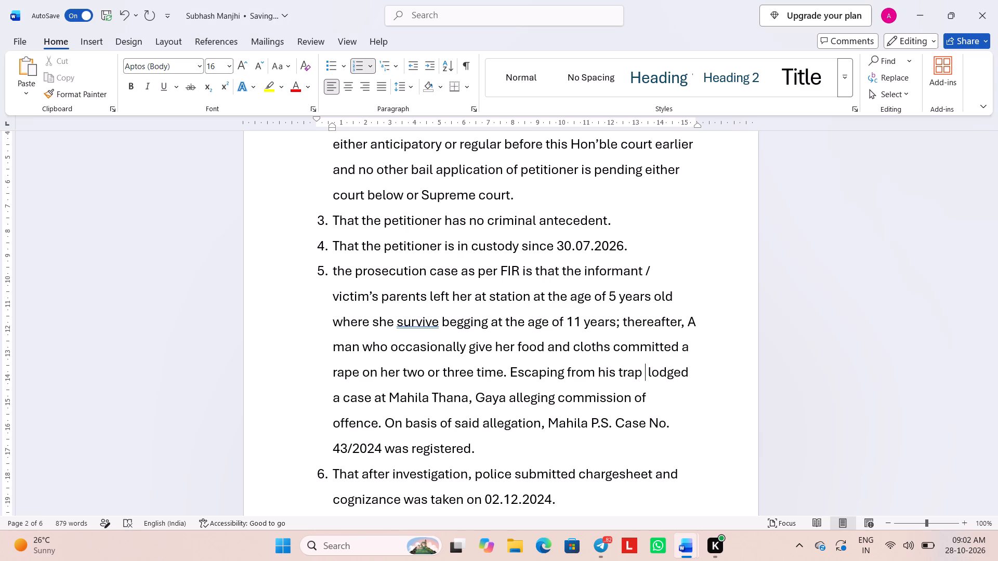
{"action": "key", "text": "BackSpace"}
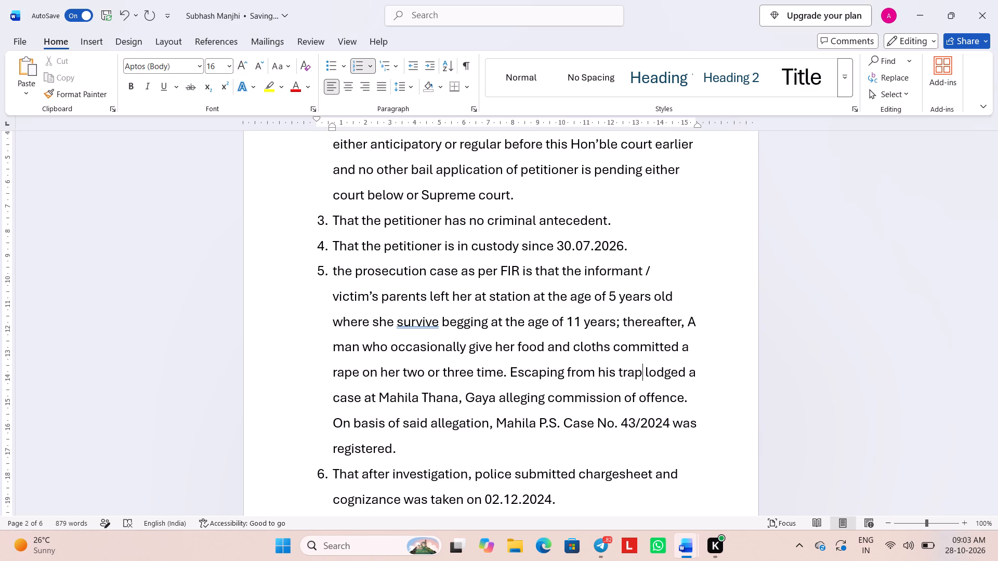
{"action": "type", "text": ","}
{"action": "key", "text": "space"}
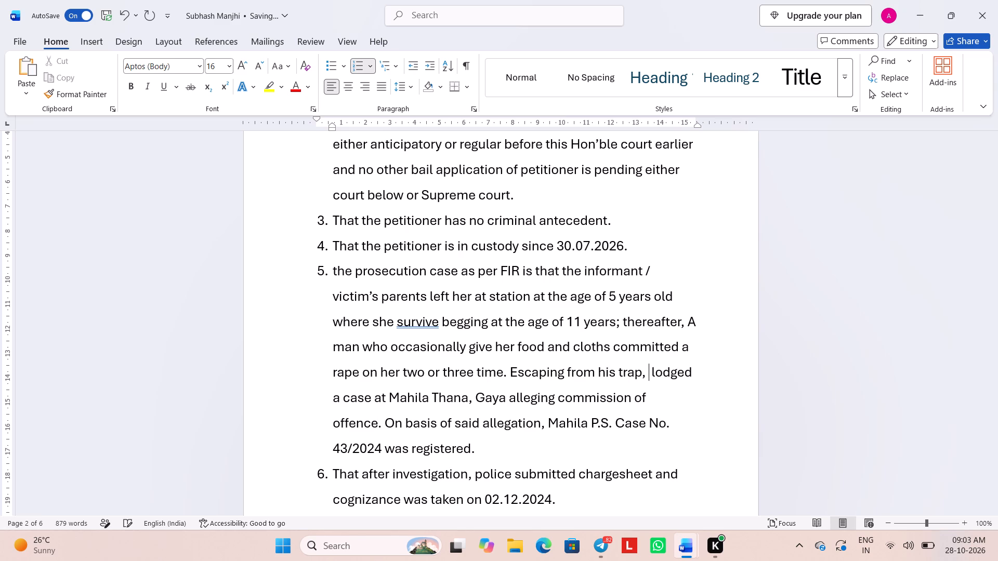
Continue the sentence after "Escaping from his trap," with "she reached Bodhgaya 17.09.2024", before "lodged a case".
{"action": "type", "text": "she"}
{"action": "key", "text": "space"}
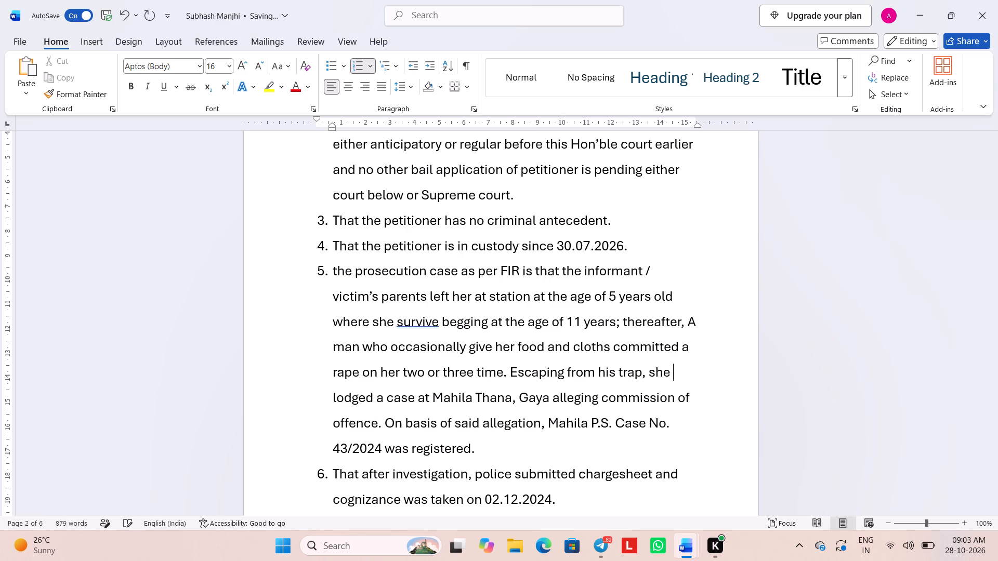
{"action": "type", "text": "reached"}
{"action": "key", "text": "space"}
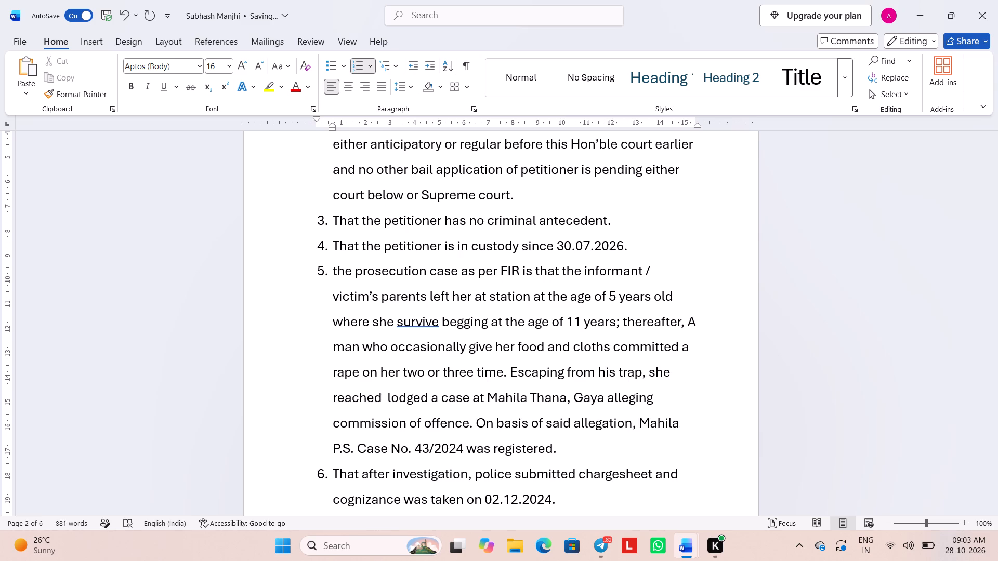
{"action": "key", "text": "n"}
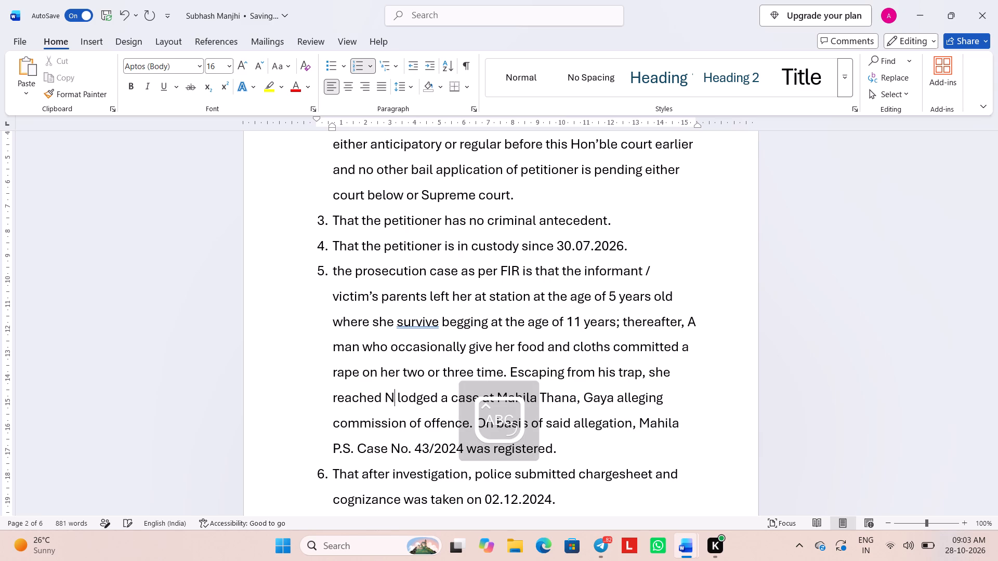
{"action": "key", "text": "BackSpace"}
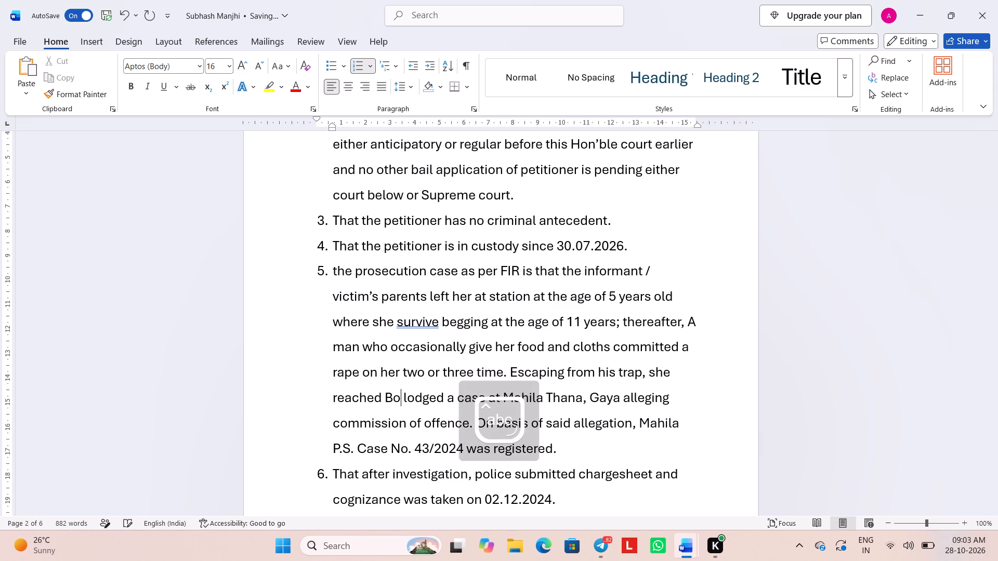
{"action": "type", "text": "hgaya"}
{"action": "key", "text": "space"}
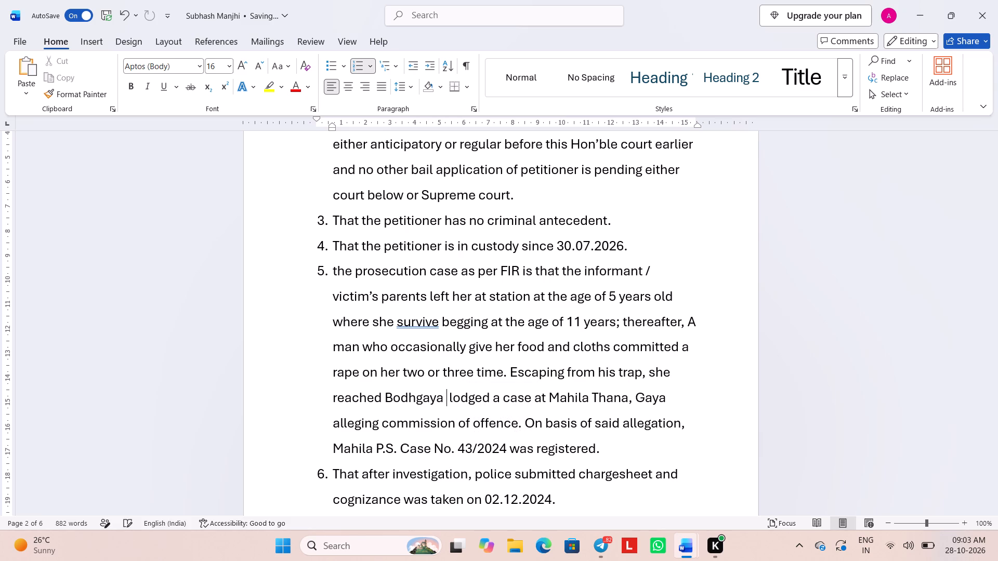
{"action": "type", "text": "17.09.2024"}
{"action": "key", "text": "space"}
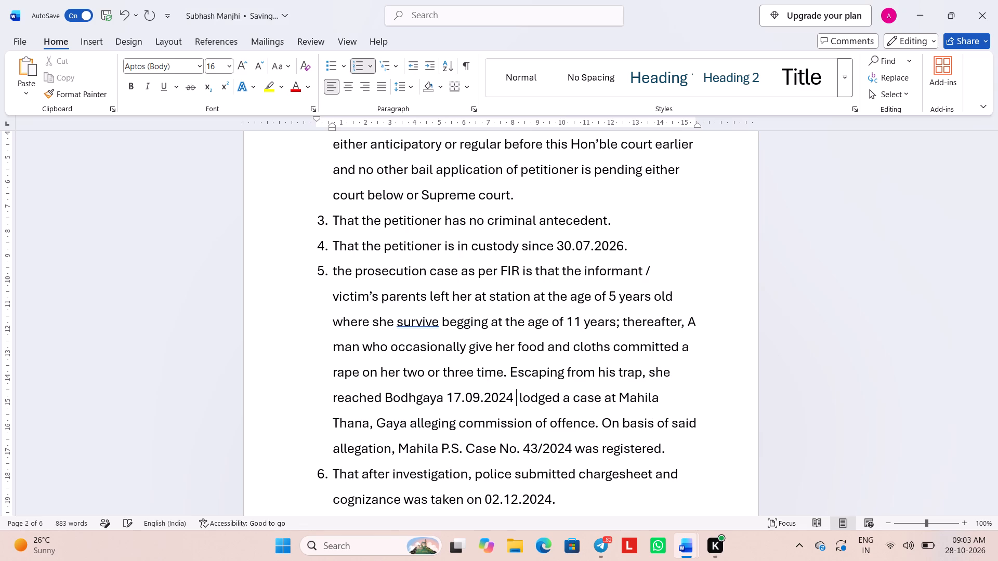
Add "where she meet with the petitioner" after the date 17.09.2024 in paragraph 5, before "lodged a case".
{"action": "type", "text": "where she meet w"}
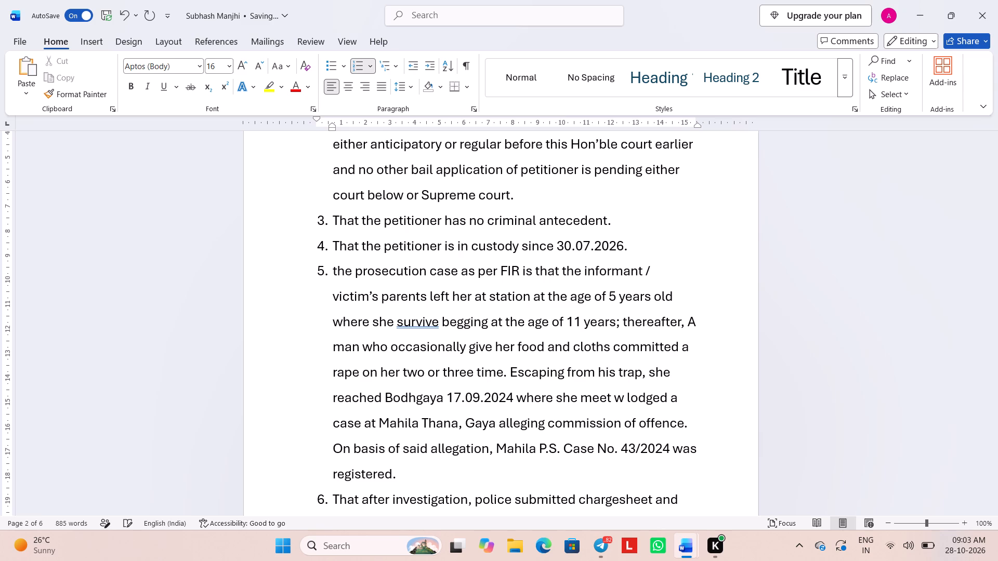
{"action": "type", "text": "ith the"}
{"action": "key", "text": "space"}
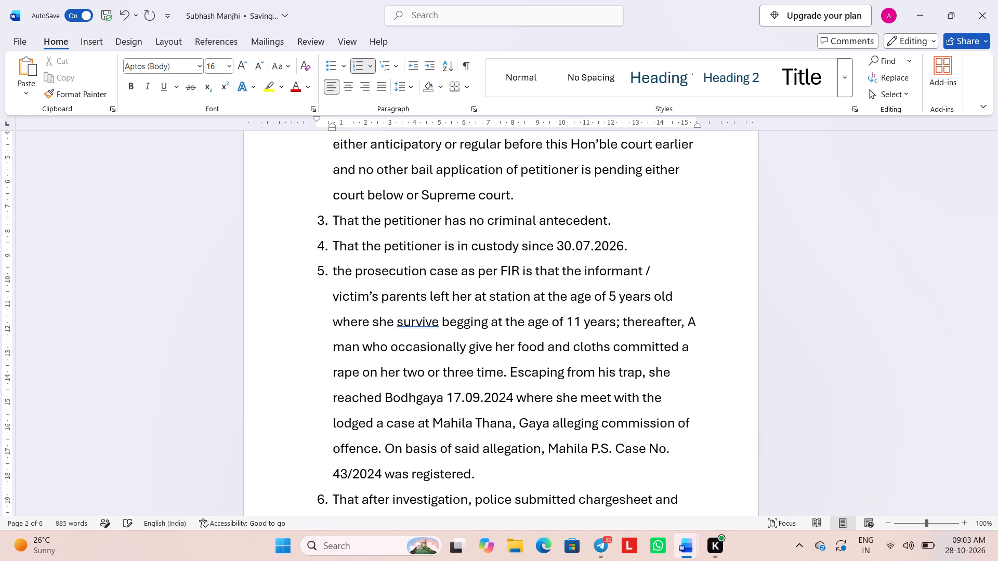
{"action": "type", "text": "petit"}
{"action": "type", "text": "oner"}
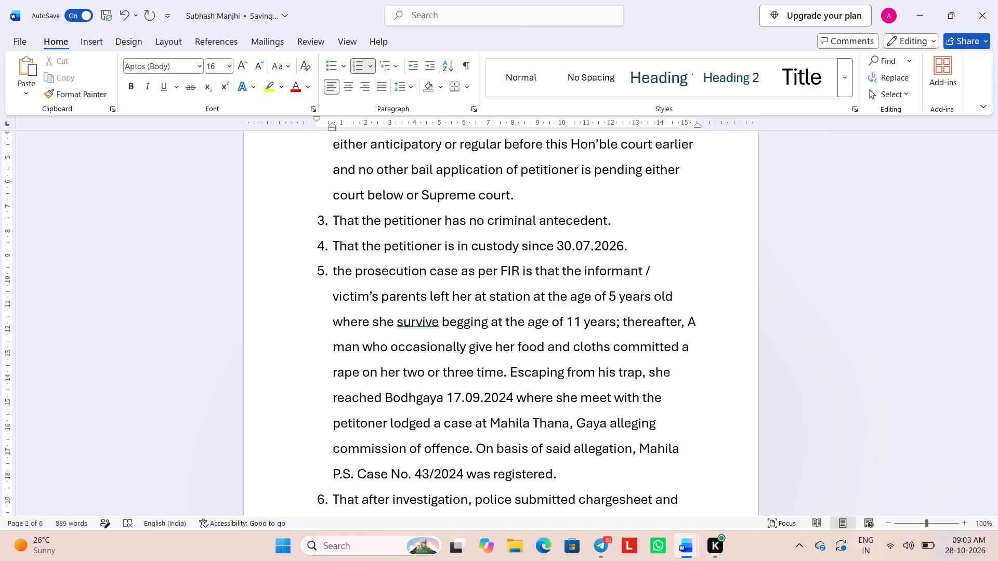
{"action": "key", "text": "space"}
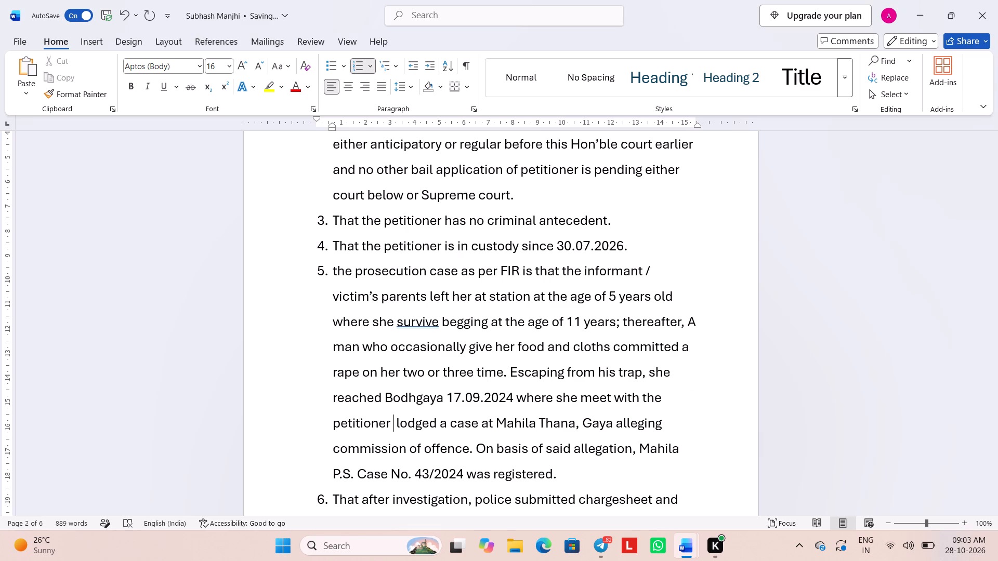
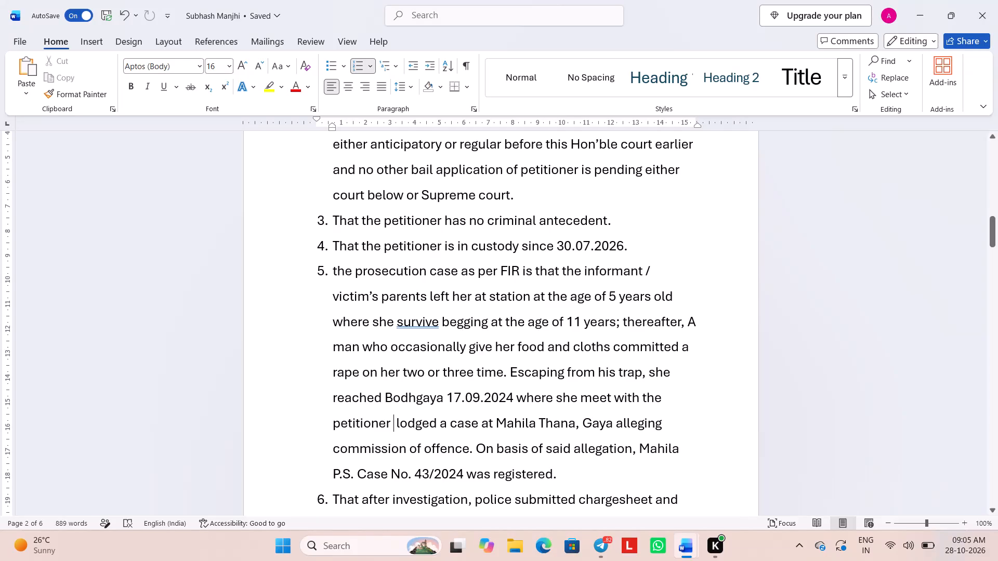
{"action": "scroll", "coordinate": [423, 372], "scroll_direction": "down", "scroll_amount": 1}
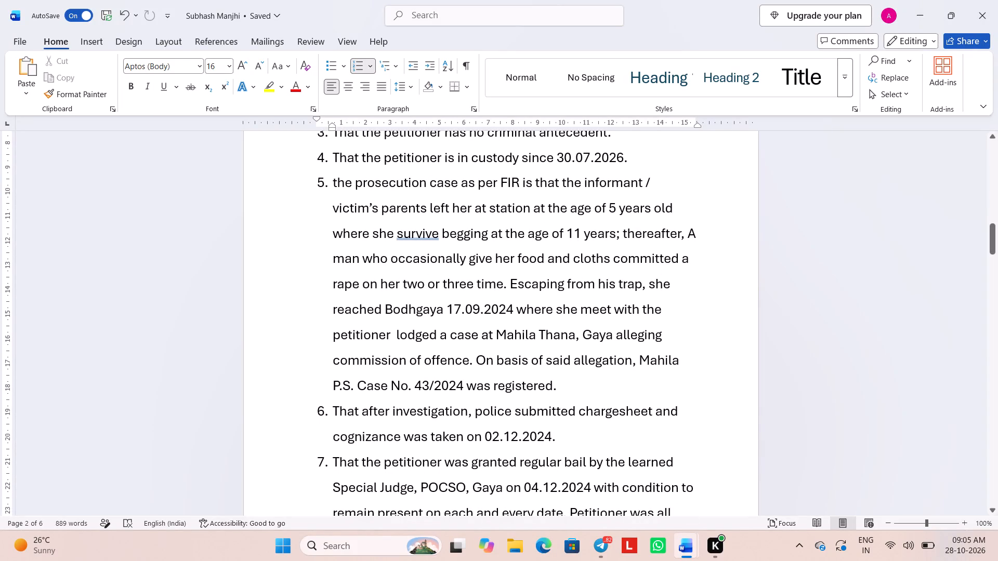
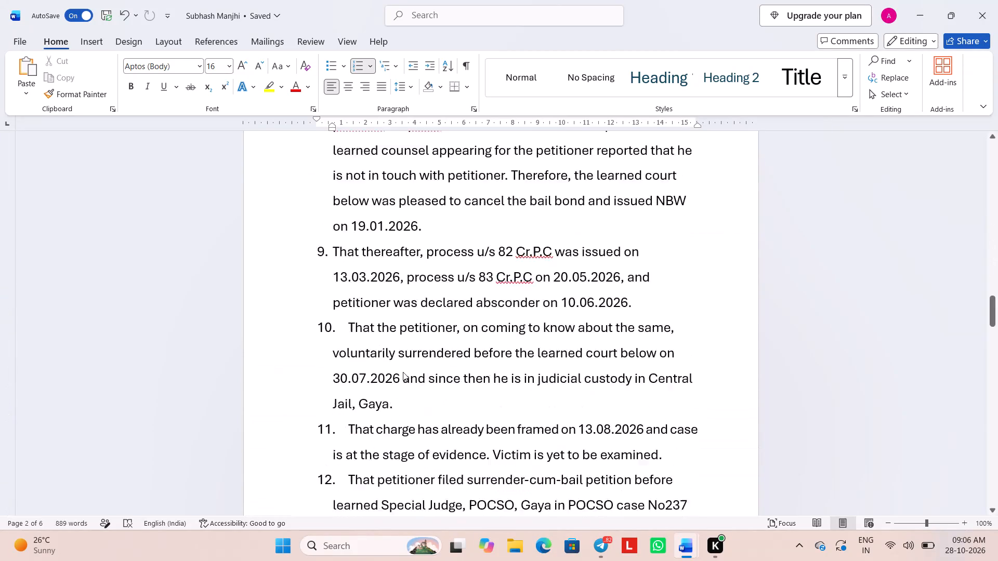
Realign ground D, "For that petitioner is ready to co-operate in speedy trial", with the other lettered grounds in the list.
{"action": "scroll", "coordinate": [403, 372], "scroll_direction": "down", "scroll_amount": 1}
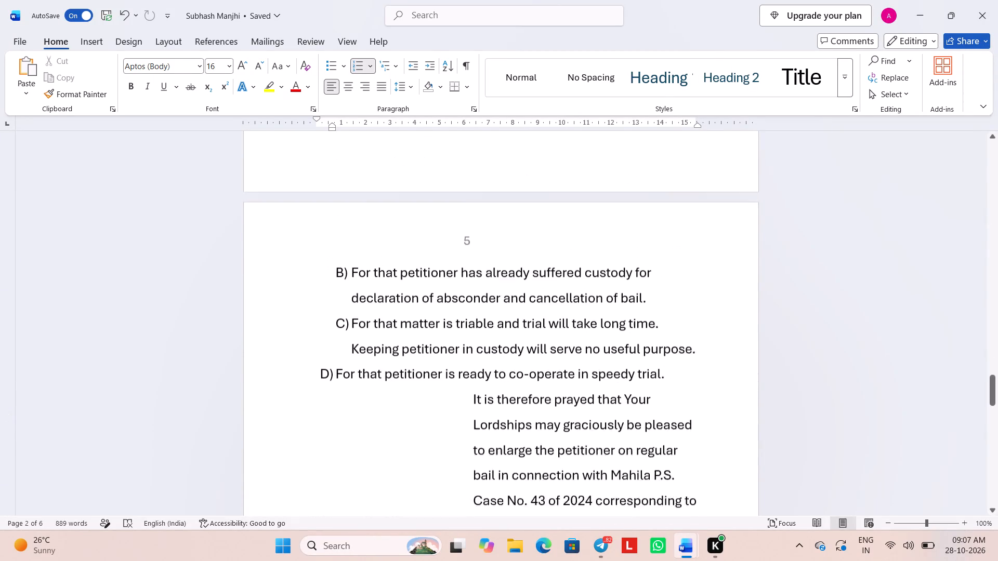
{"action": "left_click", "coordinate": [334, 423]}
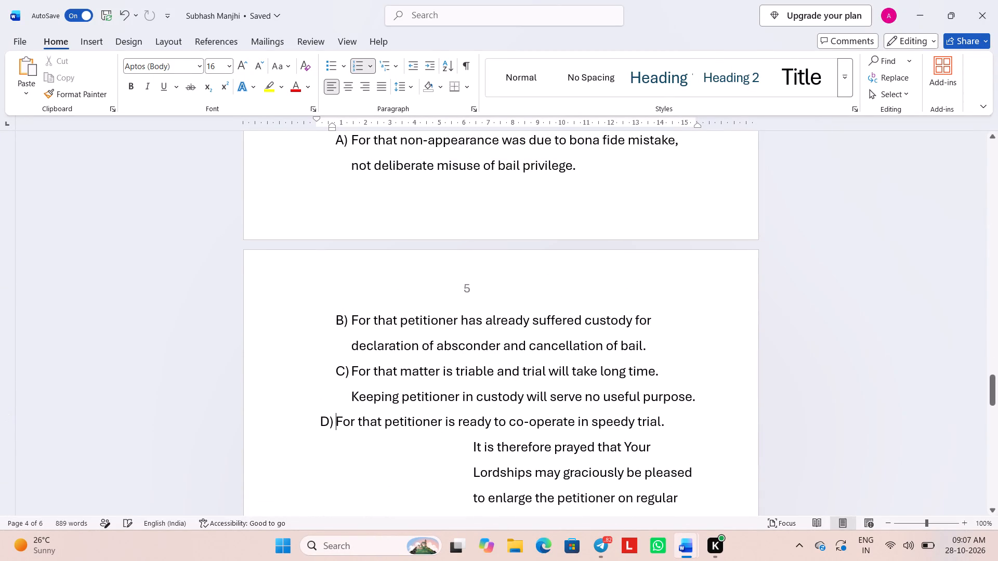
{"action": "key", "text": "BackSpace"}
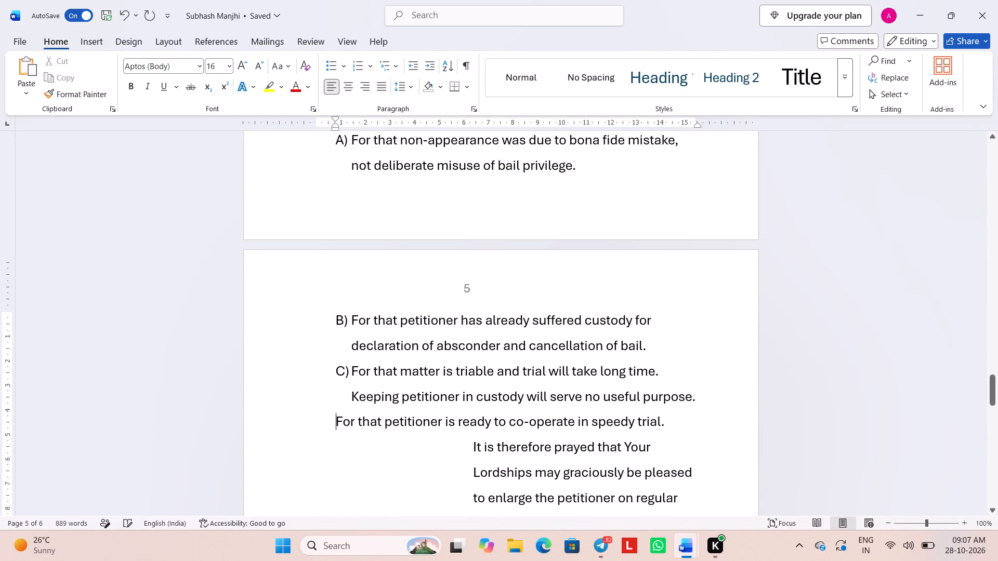
{"action": "key", "text": "BackSpace"}
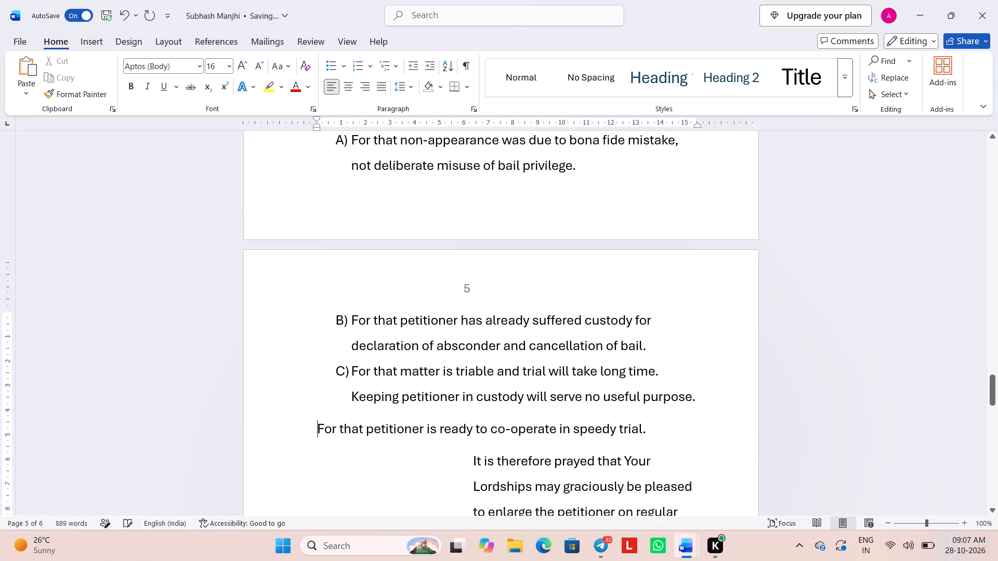
{"action": "key", "text": "BackSpace"}
{"action": "key", "text": "Return"}
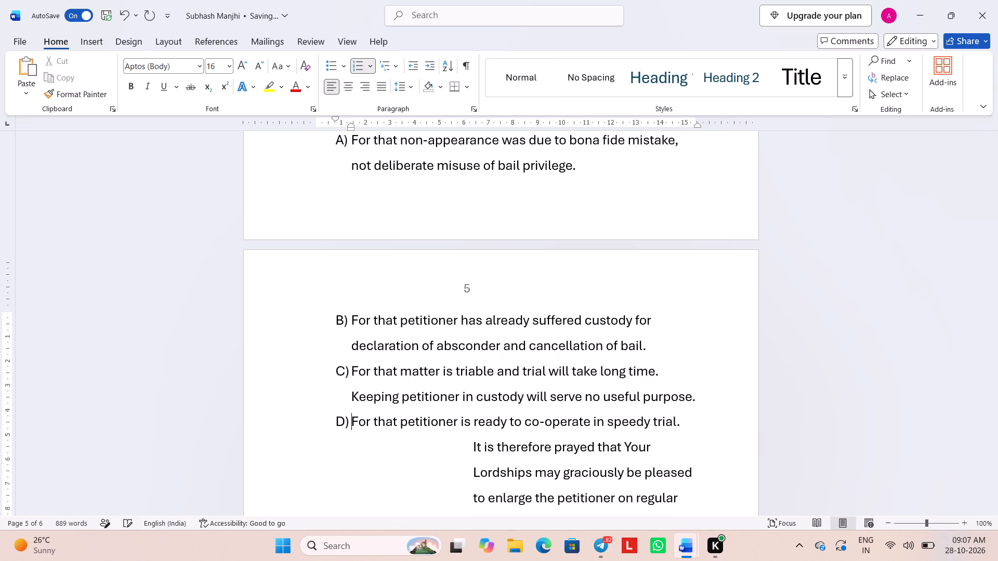
Review the final numbered paragraphs, the grounds, the prayer and the index table for anything needing correction.
{"action": "scroll", "coordinate": [435, 423], "scroll_direction": "up", "scroll_amount": 1}
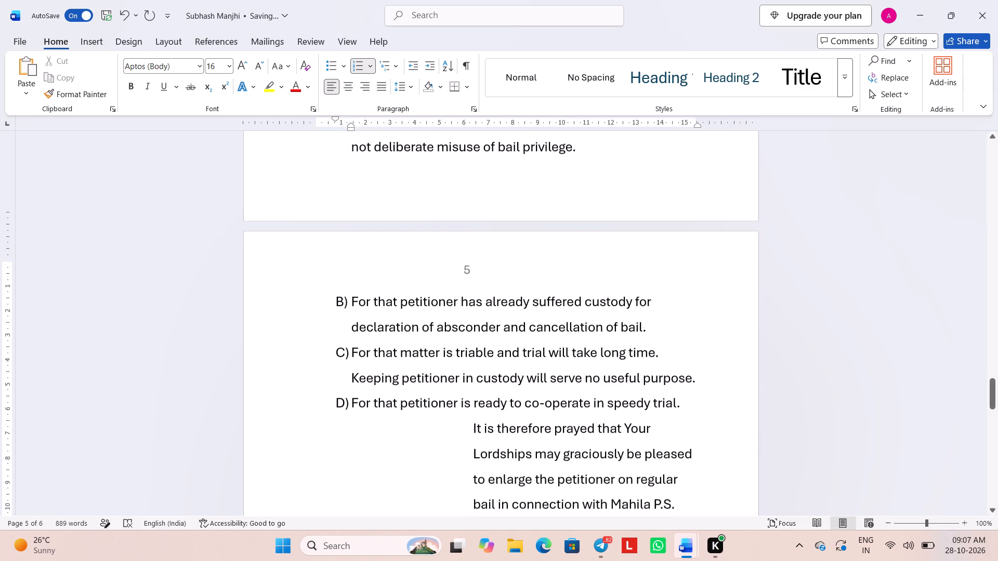
{"action": "scroll", "coordinate": [435, 423], "scroll_direction": "up", "scroll_amount": 1}
{"action": "scroll", "coordinate": [435, 423], "scroll_direction": "down", "scroll_amount": 1}
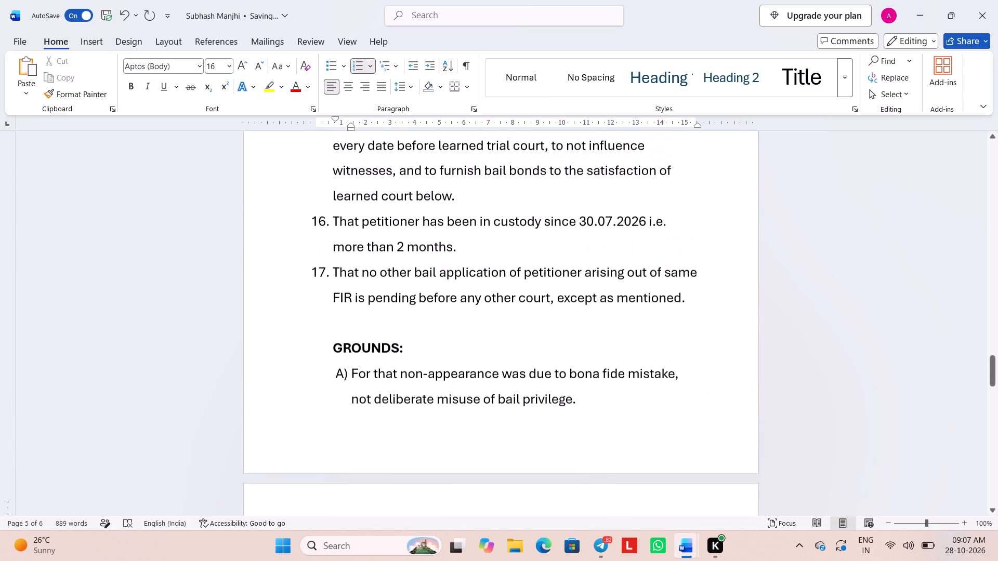
{"action": "scroll", "coordinate": [435, 423], "scroll_direction": "down", "scroll_amount": 2}
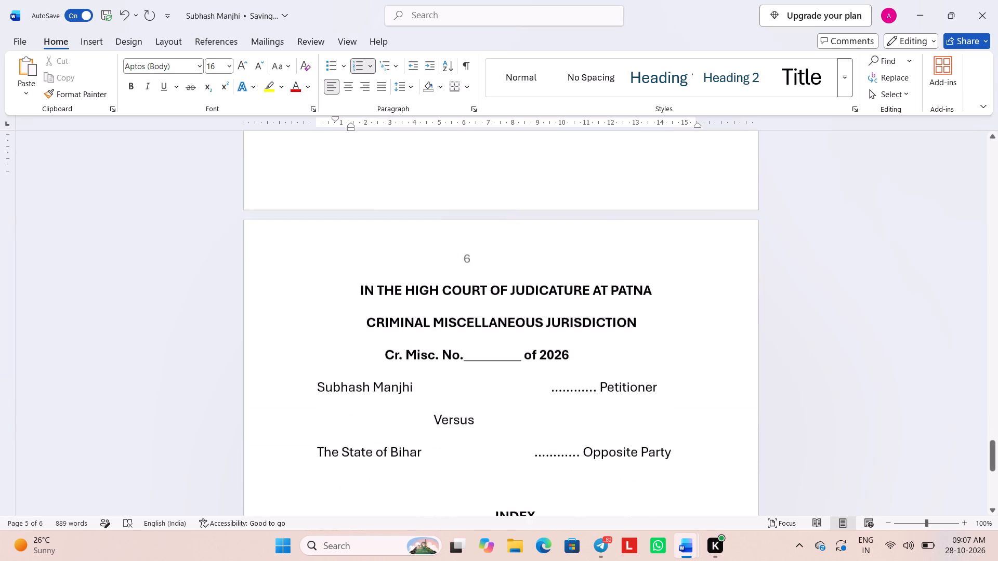
{"action": "scroll", "coordinate": [435, 423], "scroll_direction": "down", "scroll_amount": 3}
{"action": "scroll", "coordinate": [435, 423], "scroll_direction": "up", "scroll_amount": 1}
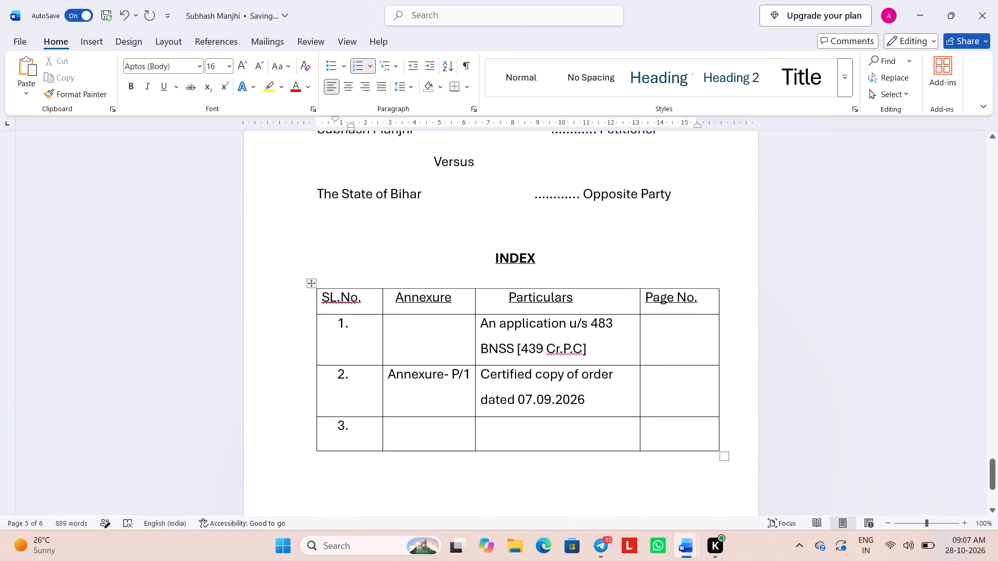
{"action": "scroll", "coordinate": [435, 423], "scroll_direction": "up", "scroll_amount": 2}
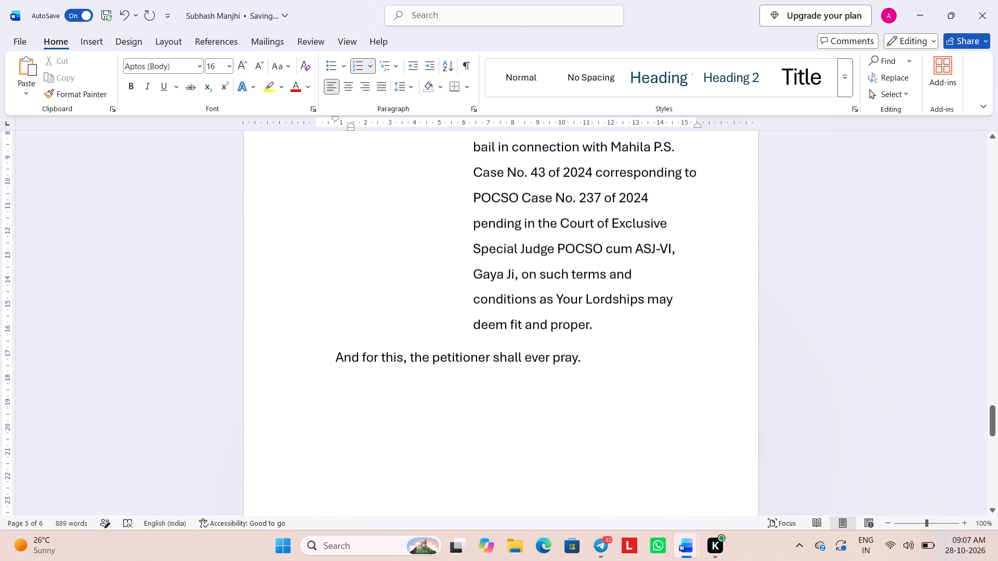
{"action": "scroll", "coordinate": [435, 423], "scroll_direction": "down", "scroll_amount": 3}
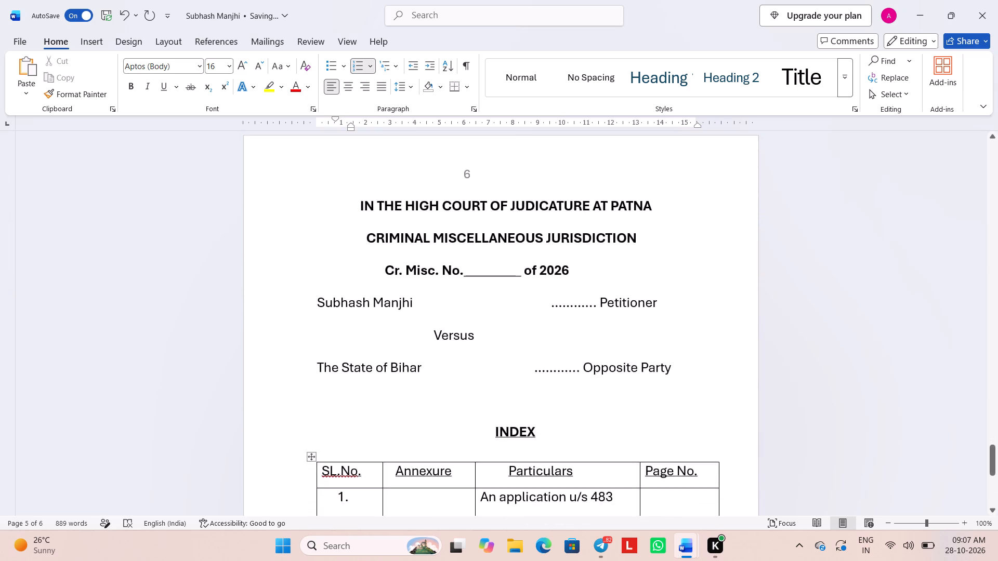
{"action": "scroll", "coordinate": [435, 423], "scroll_direction": "down", "scroll_amount": 2}
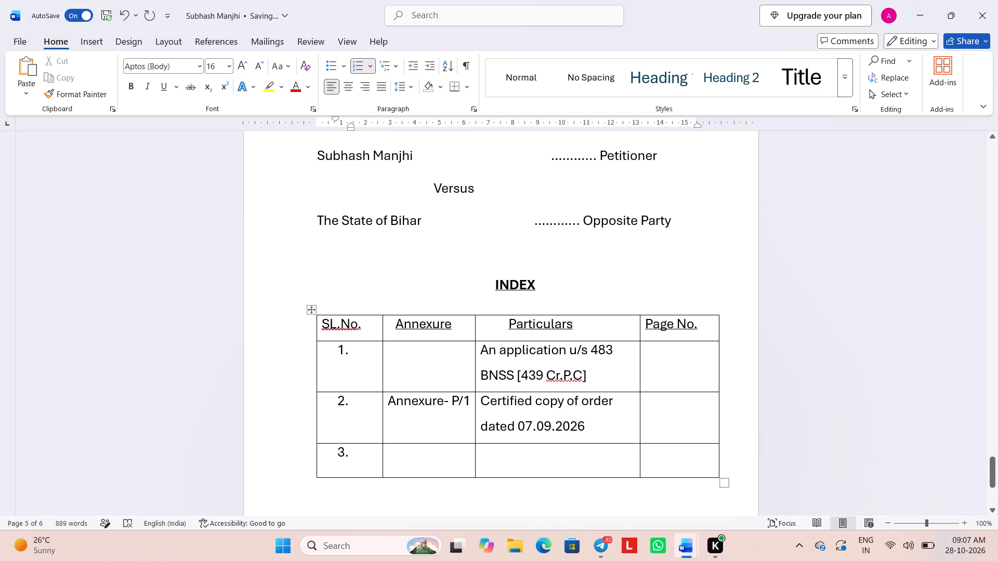
Replace the particulars of index row 1 with the first-page wording "of an application u/s 483 & 484 BNSS [439 & 440 Cr.P.C]".
{"action": "scroll", "coordinate": [593, 340], "scroll_direction": "up", "scroll_amount": 18}
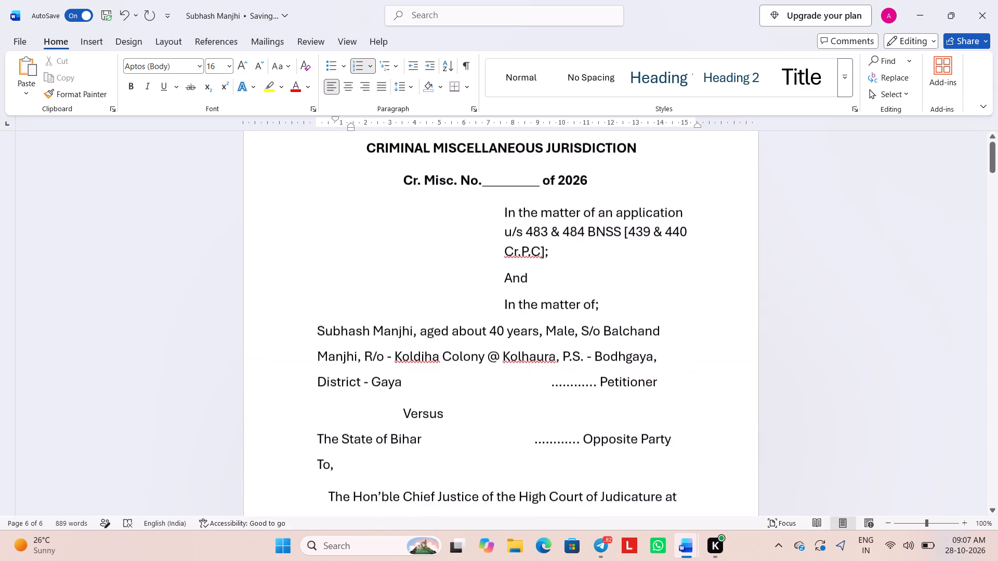
{"action": "scroll", "coordinate": [593, 340], "scroll_direction": "up", "scroll_amount": 2}
{"action": "scroll", "coordinate": [593, 340], "scroll_direction": "down", "scroll_amount": 1}
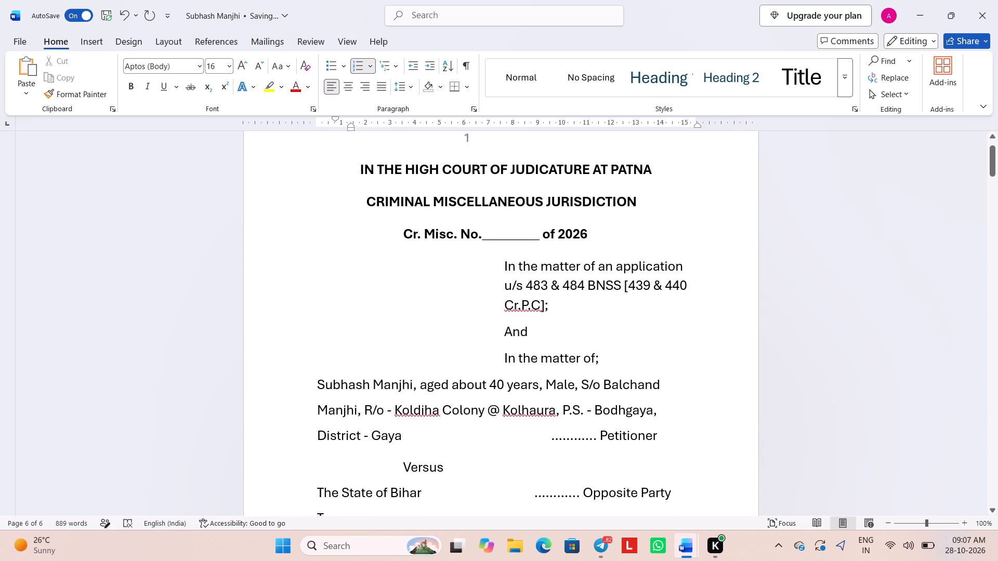
{"action": "left_click_drag", "start_coordinate": [596, 265], "coordinate": [599, 269]}
{"action": "left_click_drag", "start_coordinate": [599, 269], "coordinate": [542, 310]}
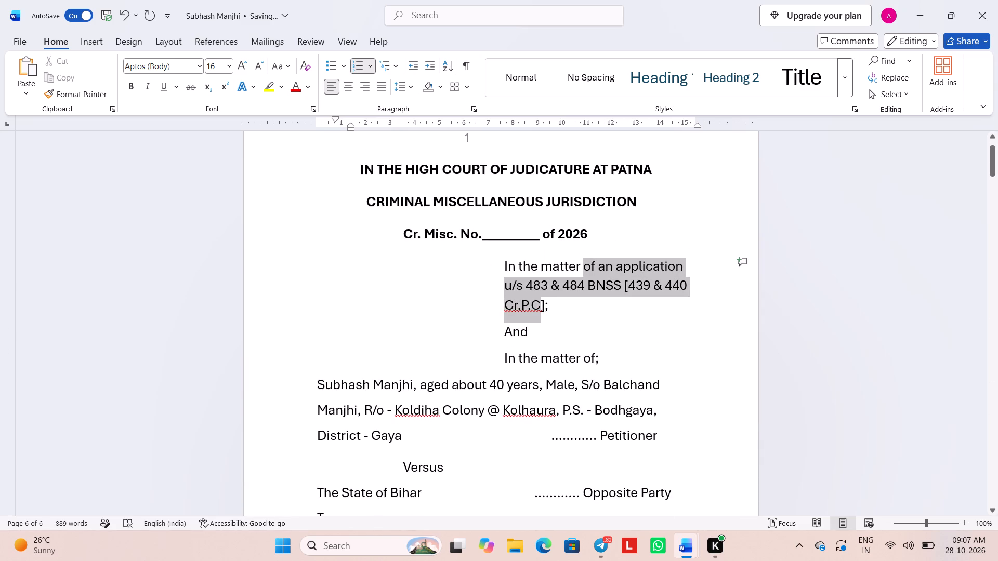
{"action": "left_click_drag", "start_coordinate": [542, 310], "coordinate": [545, 311]}
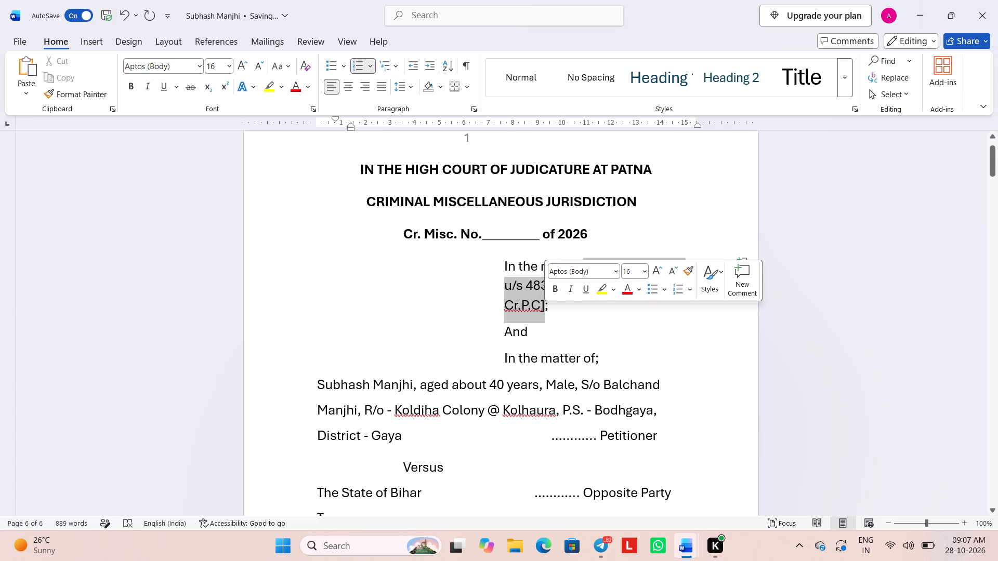
{"action": "key", "text": "ctrl+c"}
{"action": "key", "text": "ctrl+c"}
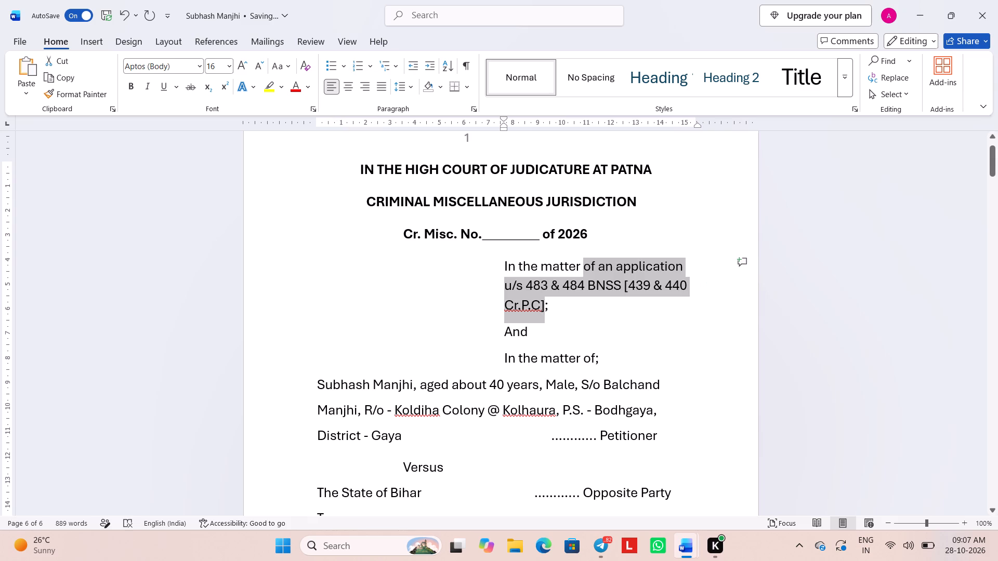
{"action": "scroll", "coordinate": [592, 338], "scroll_direction": "down", "scroll_amount": 19}
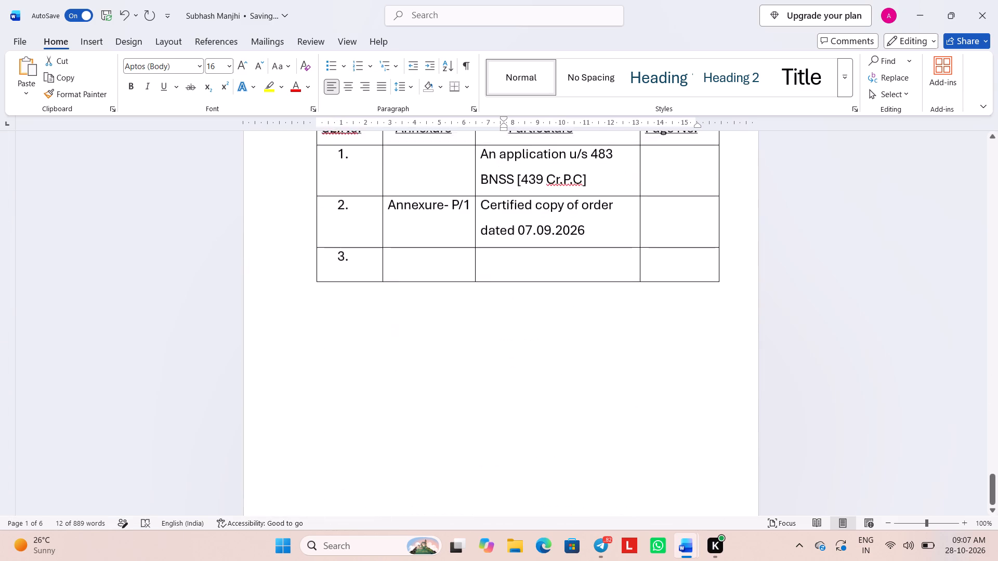
{"action": "scroll", "coordinate": [592, 338], "scroll_direction": "up", "scroll_amount": 1}
{"action": "left_click_drag", "start_coordinate": [598, 239], "coordinate": [484, 210]}
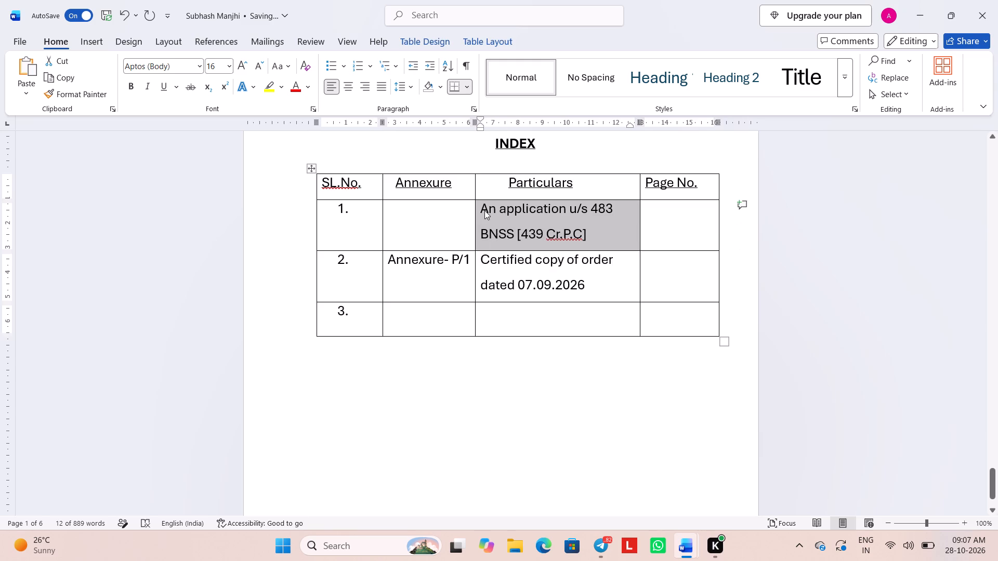
{"action": "key", "text": "ctrl+v"}
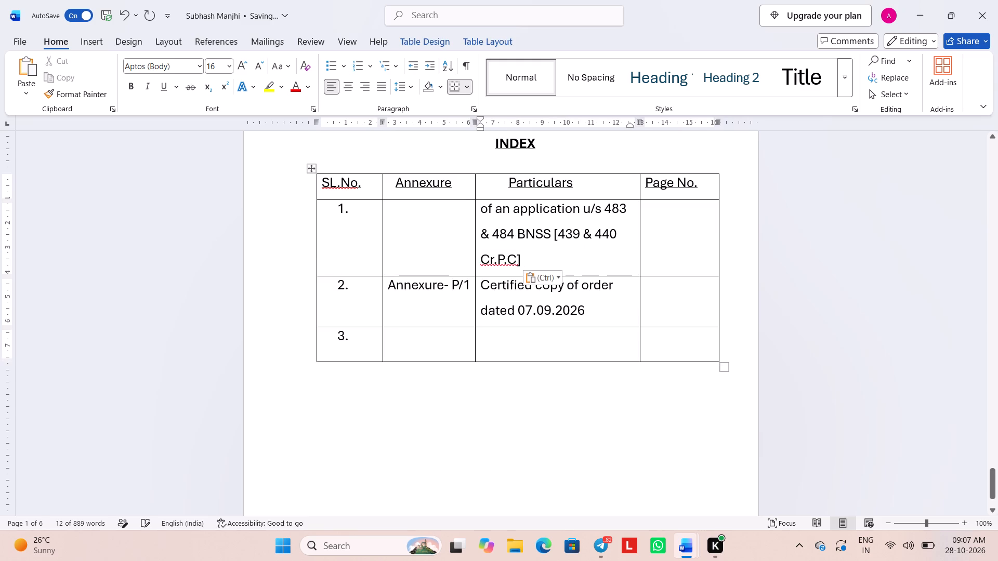
Trim the start of the index row 1 particulars so the entry begins with "An application".
{"action": "left_click", "coordinate": [501, 208]}
{"action": "left_click", "coordinate": [501, 208]}
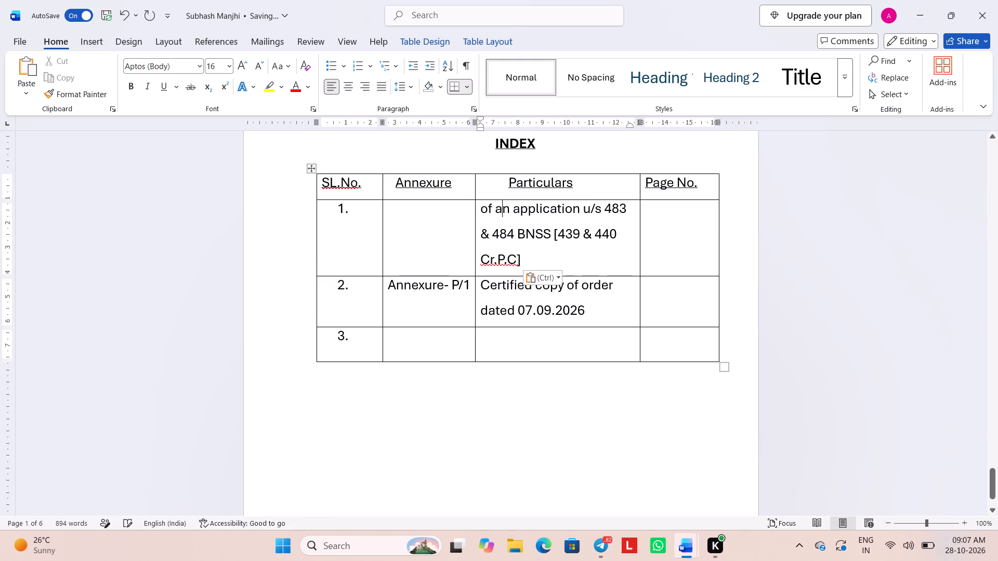
{"action": "key", "text": "BackSpace"}
{"action": "key", "text": "BackSpace"}
{"action": "key", "text": "BackSpace"}
{"action": "key", "text": "BackSpace"}
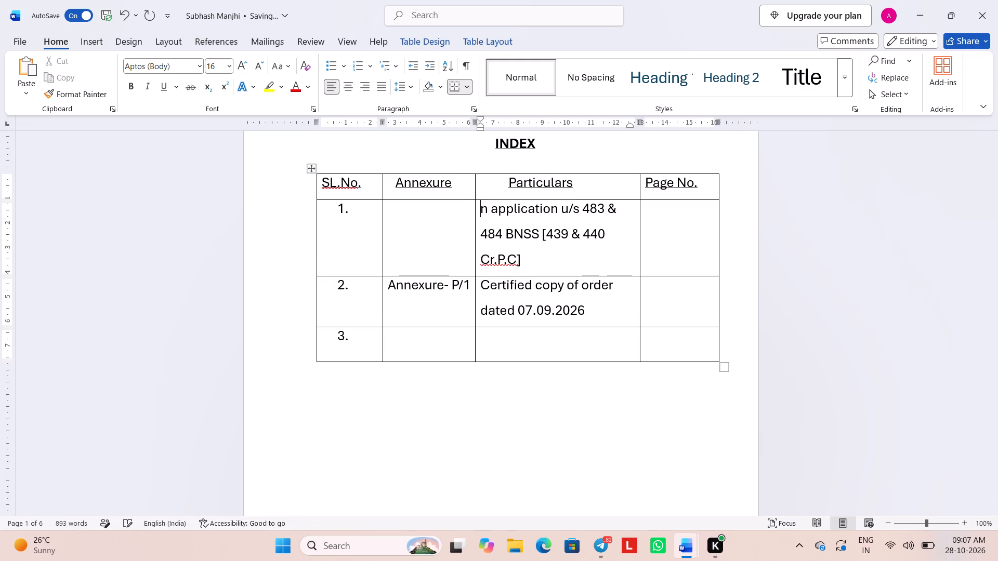
{"action": "key", "text": "a"}
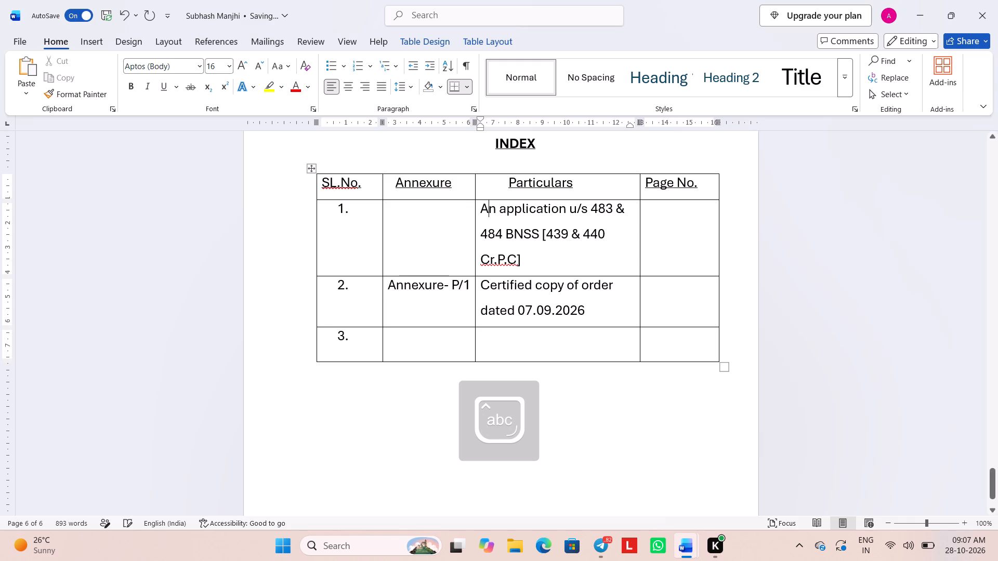
{"action": "left_click", "coordinate": [560, 254]}
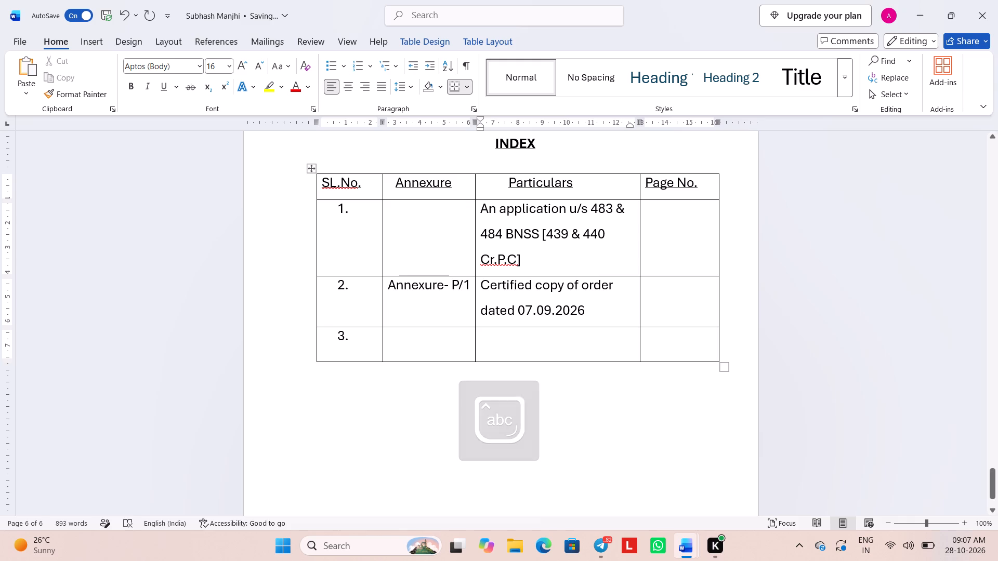
{"action": "left_click", "coordinate": [628, 125]}
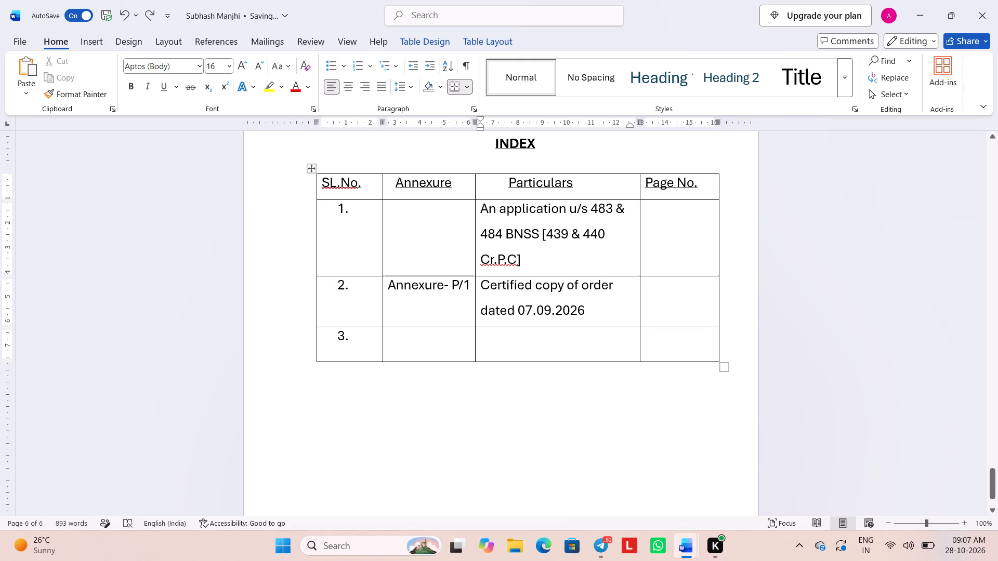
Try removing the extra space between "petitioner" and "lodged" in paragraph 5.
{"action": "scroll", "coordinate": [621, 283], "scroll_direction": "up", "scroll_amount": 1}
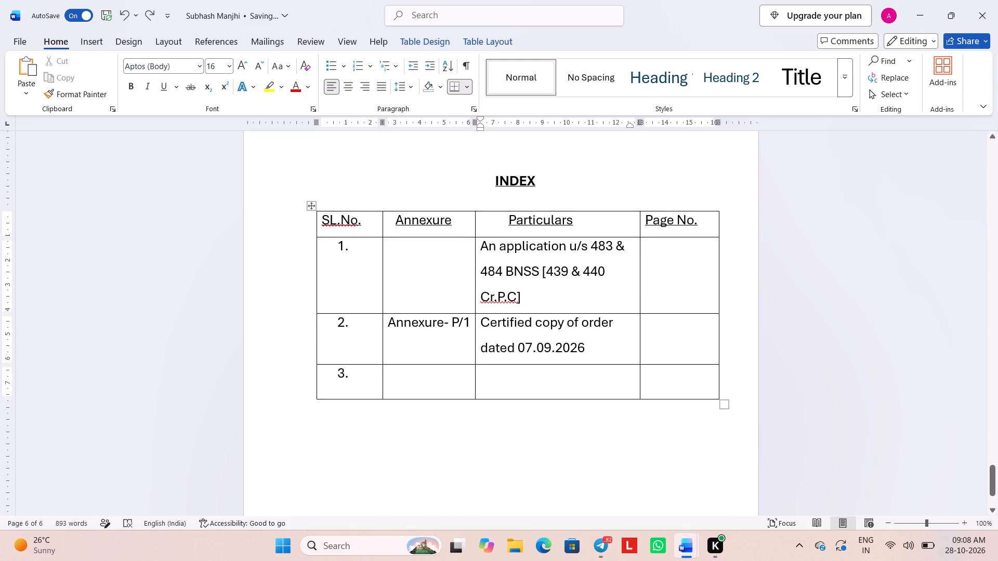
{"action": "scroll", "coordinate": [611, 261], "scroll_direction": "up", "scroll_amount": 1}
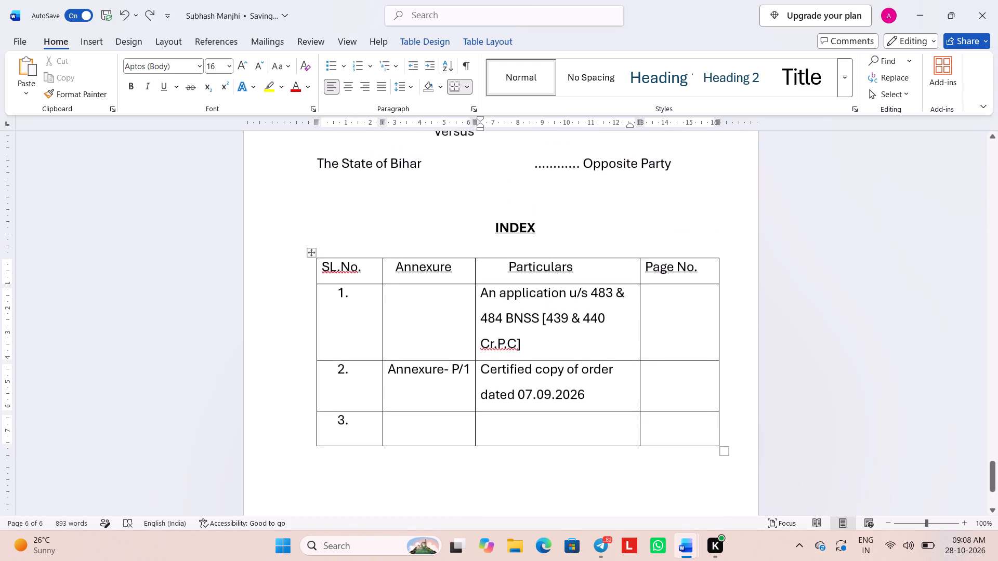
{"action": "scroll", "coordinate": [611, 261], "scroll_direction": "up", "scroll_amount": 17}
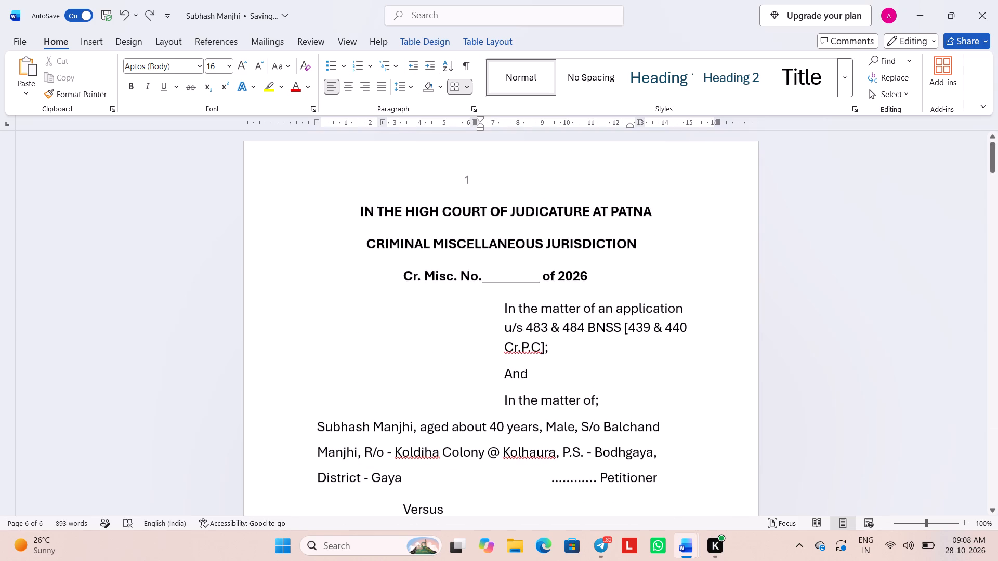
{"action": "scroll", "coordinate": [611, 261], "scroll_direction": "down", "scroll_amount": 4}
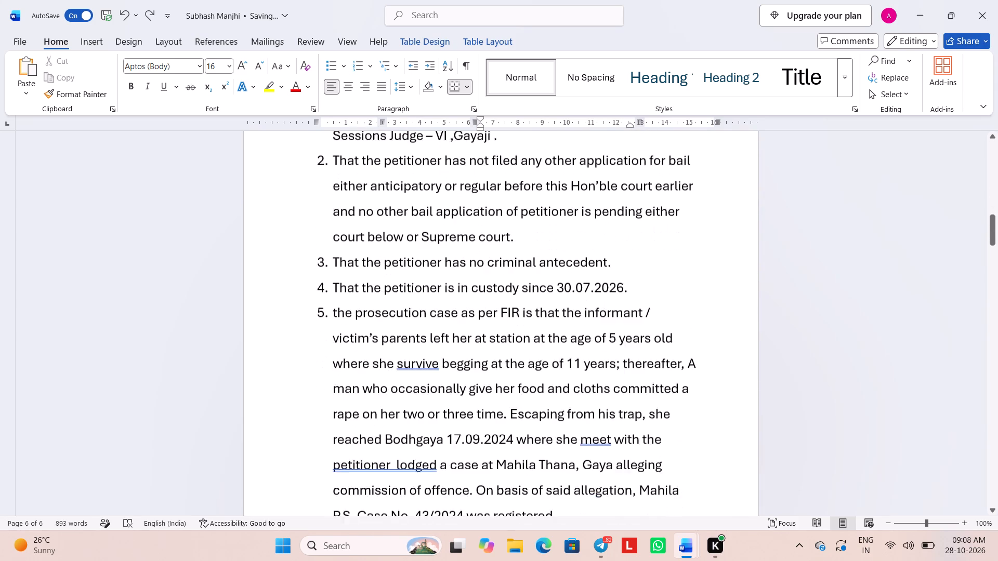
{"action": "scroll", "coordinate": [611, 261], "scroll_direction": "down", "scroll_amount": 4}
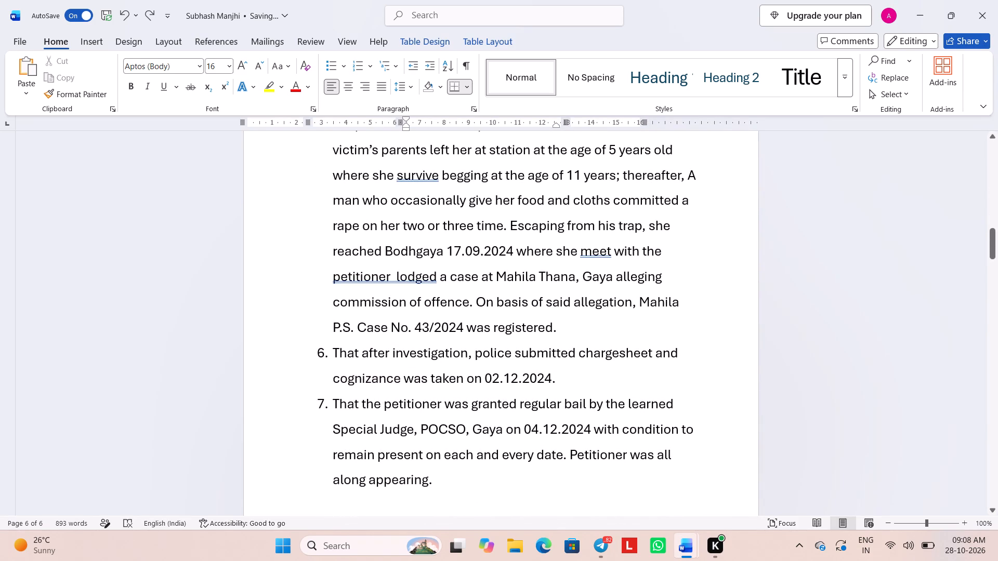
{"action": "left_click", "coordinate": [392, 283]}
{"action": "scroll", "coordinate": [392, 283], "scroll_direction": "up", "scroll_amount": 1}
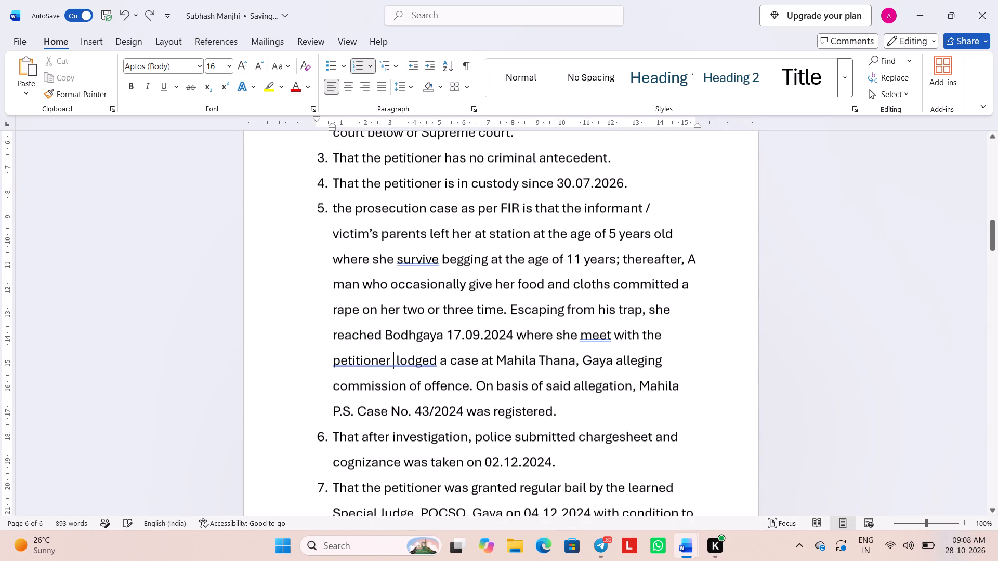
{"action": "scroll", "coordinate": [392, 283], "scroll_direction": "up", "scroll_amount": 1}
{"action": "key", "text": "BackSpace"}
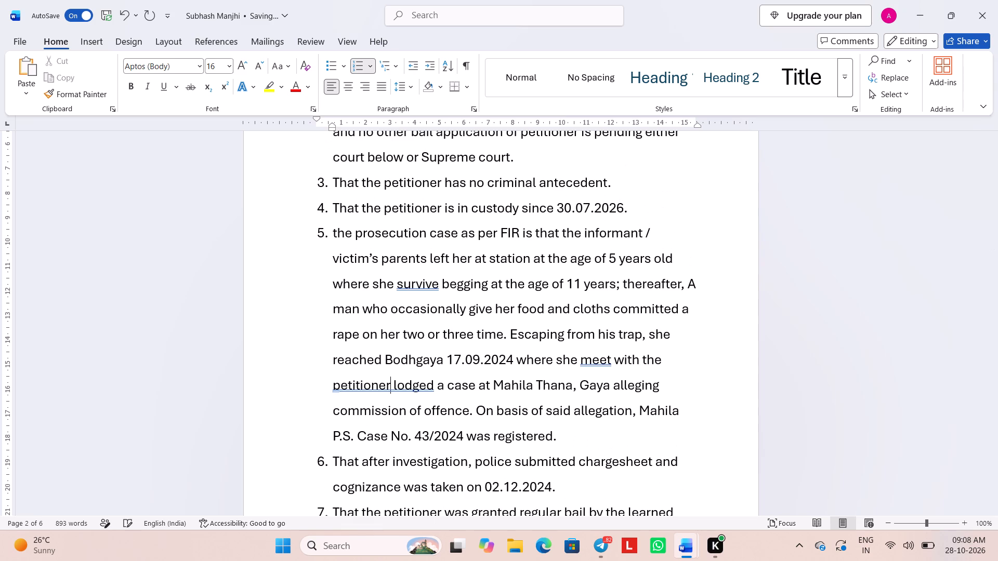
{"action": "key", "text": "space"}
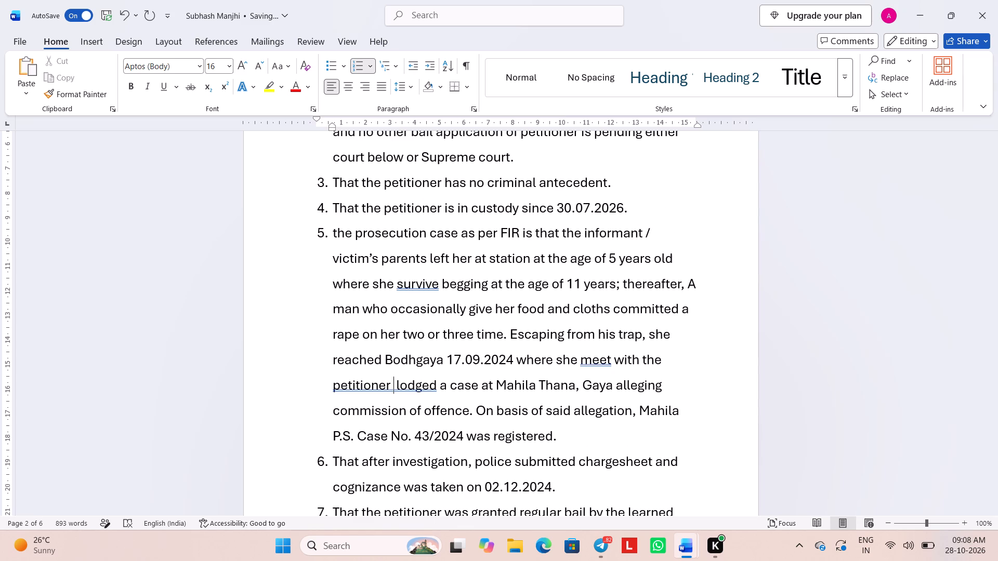
Correct "meet" to the suggested "meets" in the Bodhgaya sentence of paragraph 5.
{"action": "left_click", "coordinate": [600, 361]}
{"action": "right_click", "coordinate": [600, 361]}
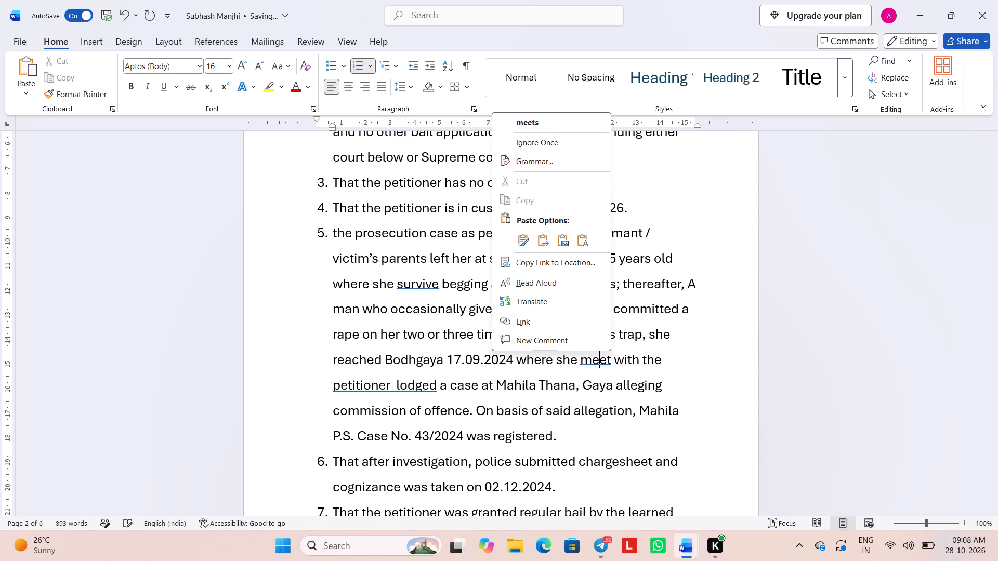
{"action": "left_click", "coordinate": [567, 122]}
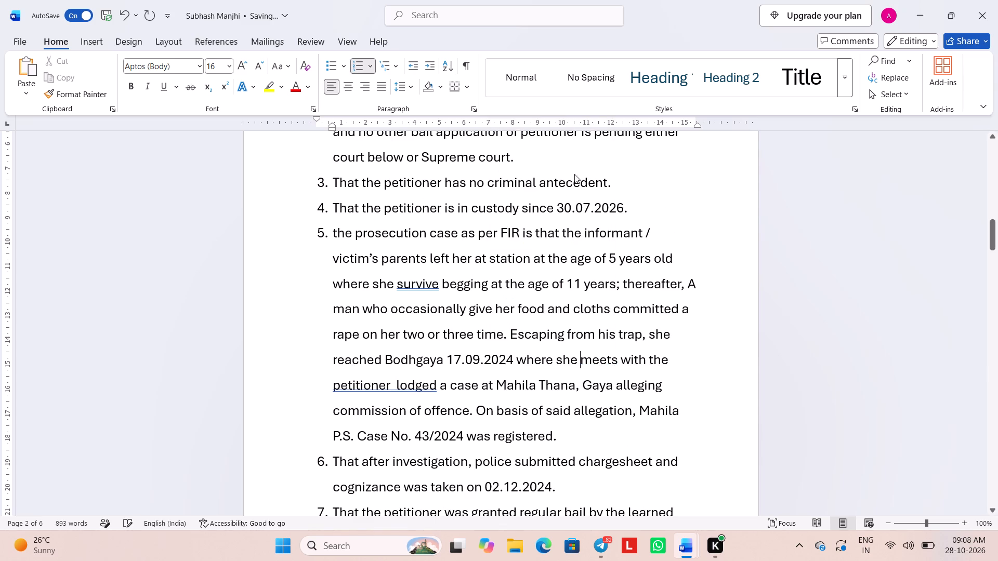
Position the text cursor in the double space between "petitioner" and "lodged" in paragraph 5 for editing.
{"action": "left_click", "coordinate": [393, 390]}
{"action": "right_click", "coordinate": [360, 382]}
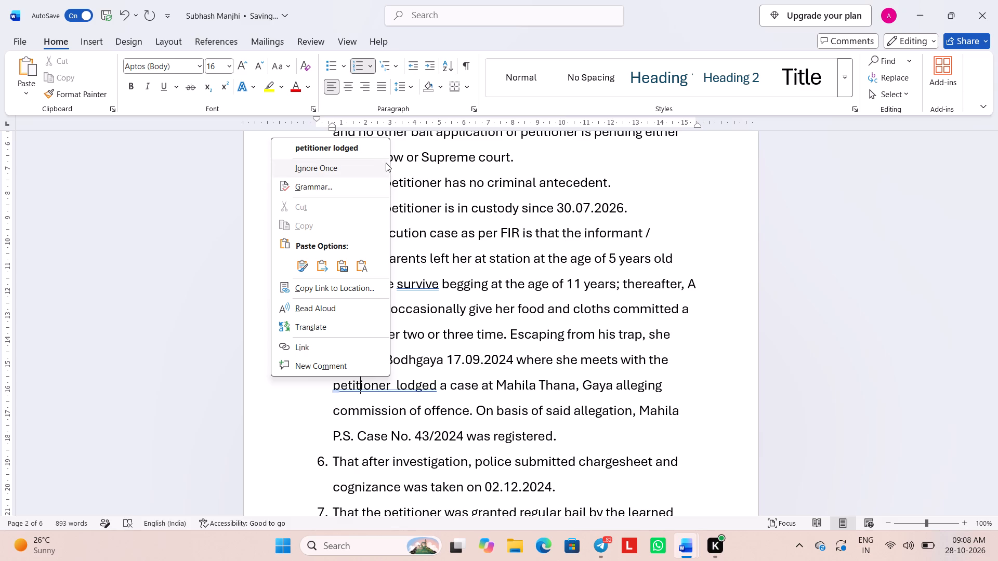
{"action": "left_click", "coordinate": [391, 386]}
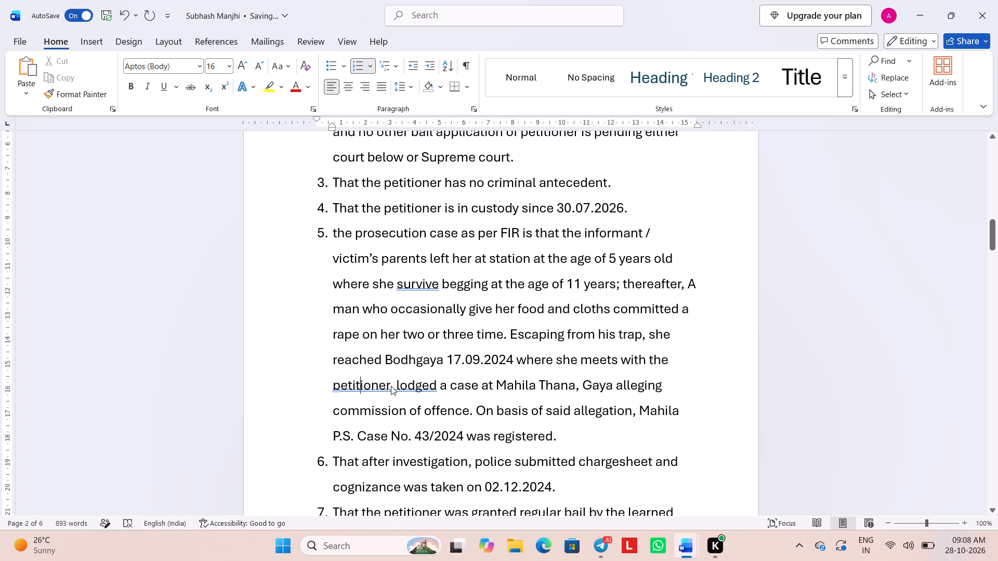
{"action": "left_click", "coordinate": [391, 386]}
{"action": "key", "text": "Right"}
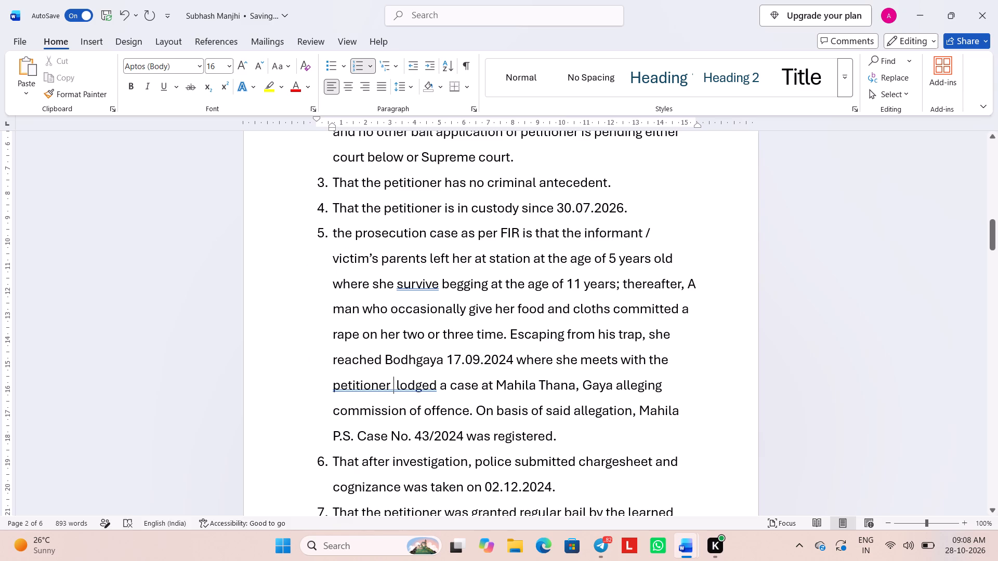
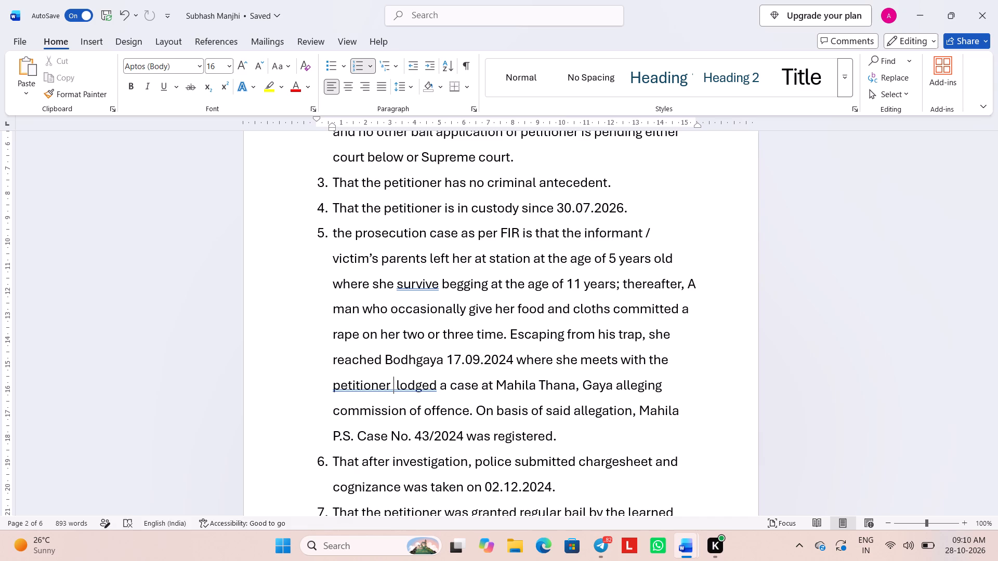
End the Bodhgaya sentence in paragraph 5 after "petitioner" with a full stop and add "Victim went with him and when victim was asleep".
{"action": "key", "text": "BackSpace"}
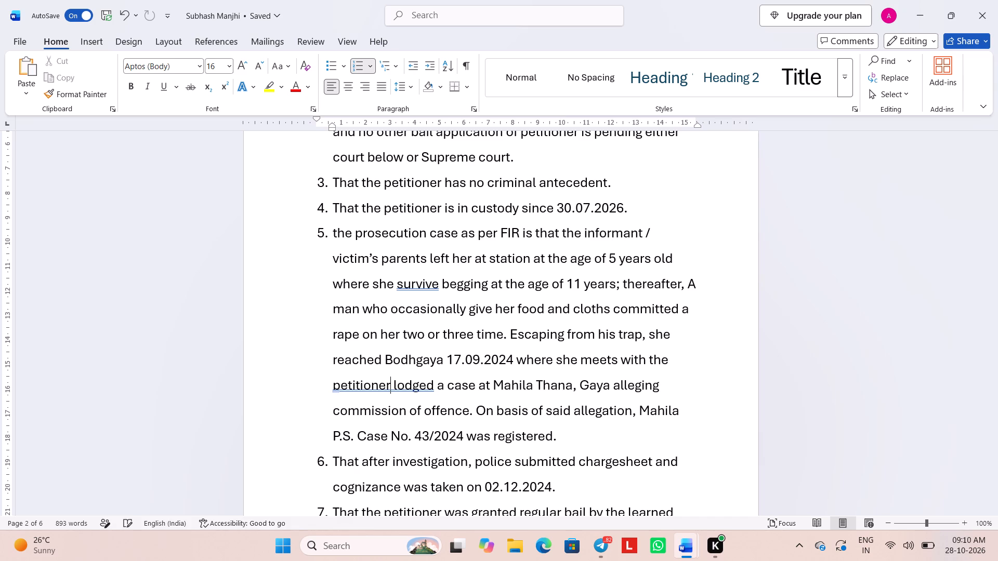
{"action": "key", "text": "period"}
{"action": "key", "text": "space"}
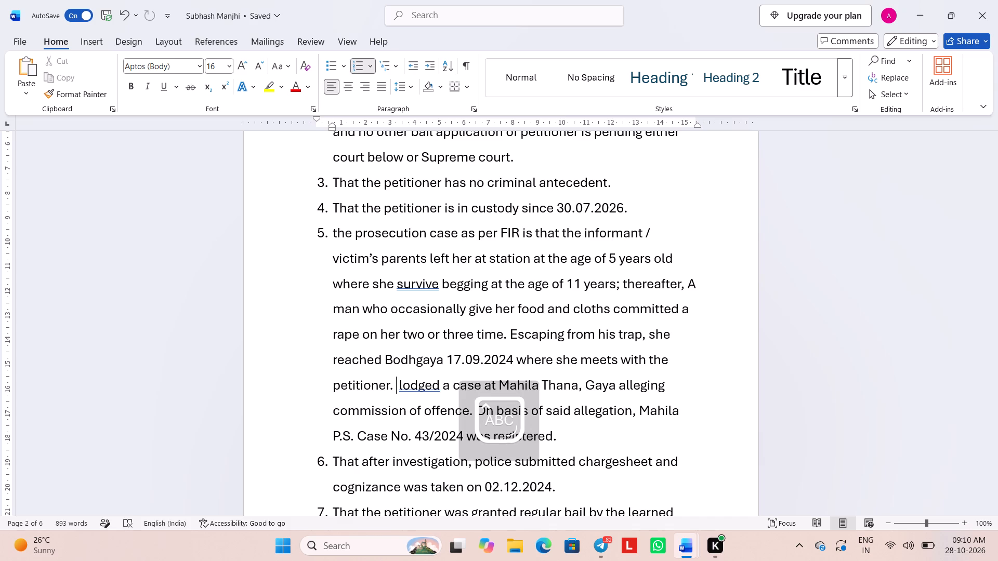
{"action": "type", "text": "ictim"}
{"action": "key", "text": "space"}
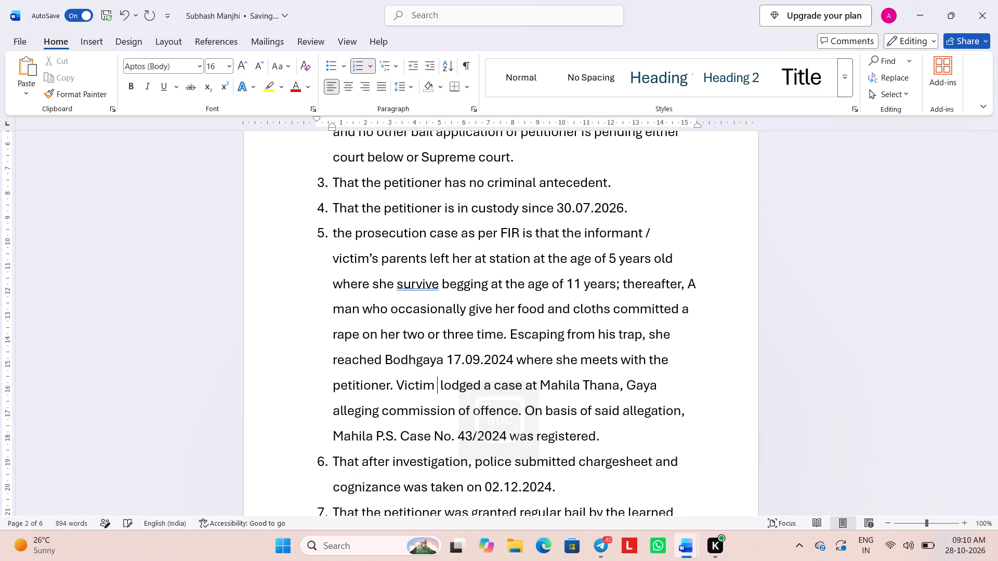
{"action": "type", "text": "went with him"}
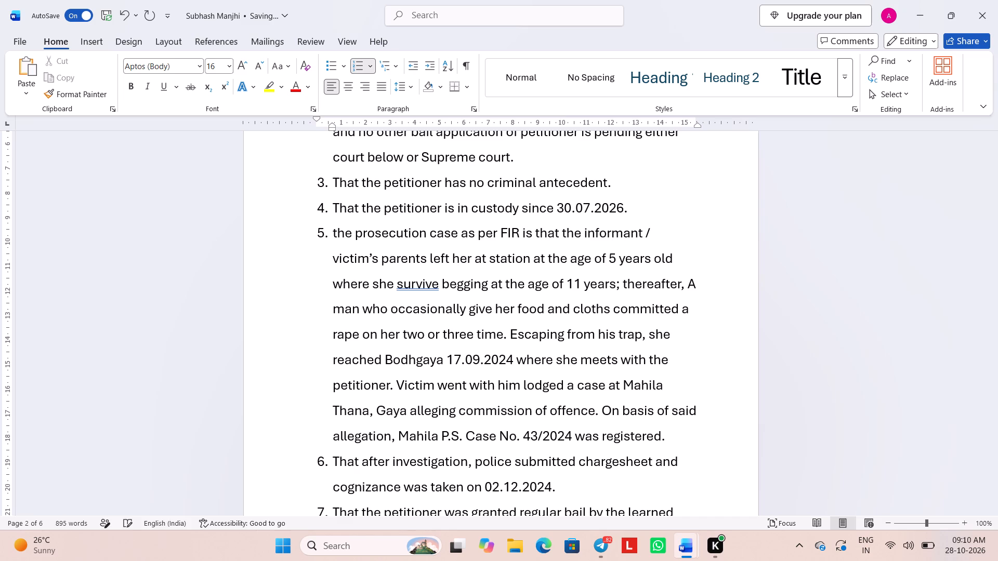
{"action": "key", "text": "space"}
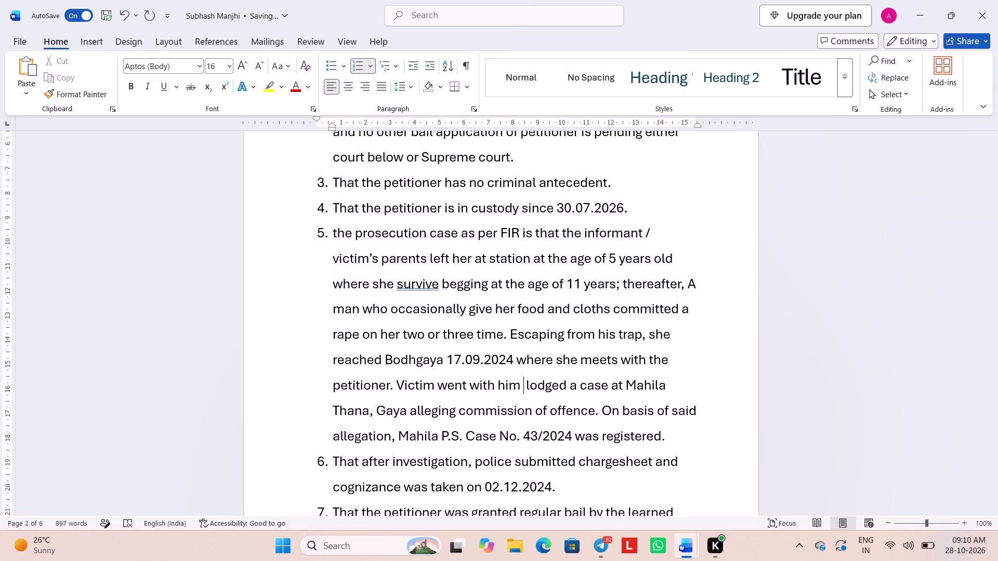
{"action": "type", "text": "and when"}
{"action": "key", "text": "space"}
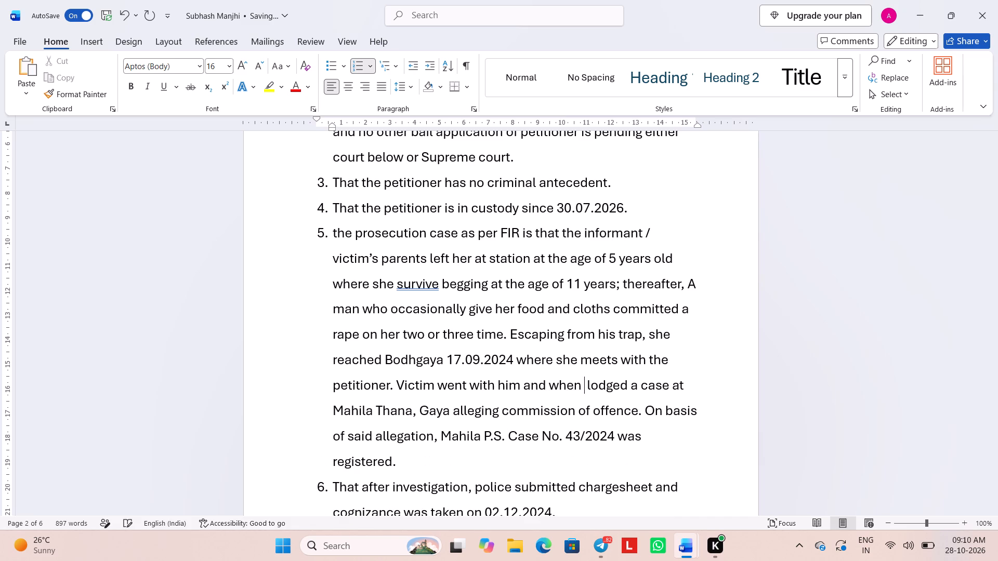
{"action": "type", "text": "victim was"}
{"action": "key", "text": "space"}
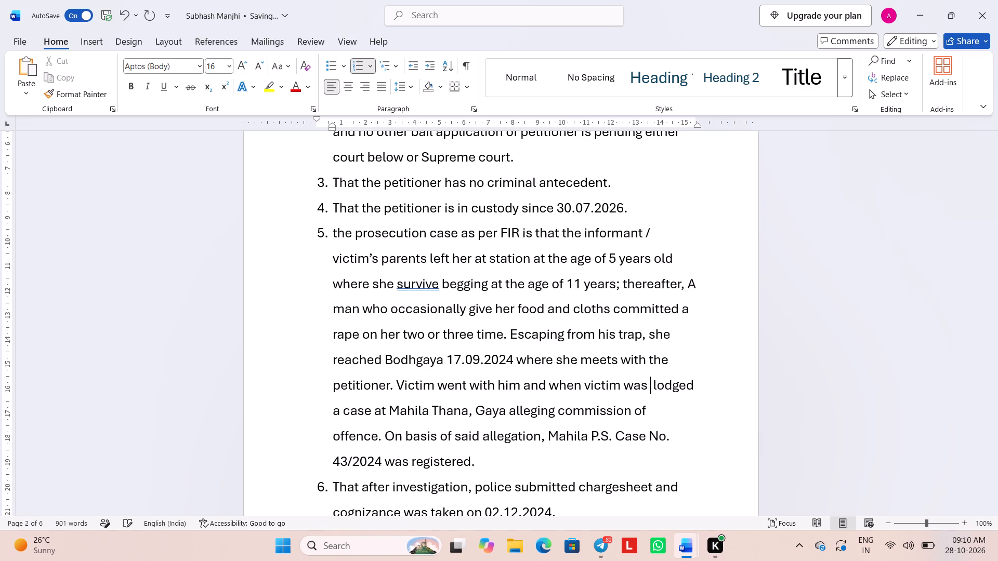
{"action": "type", "text": "asleep"}
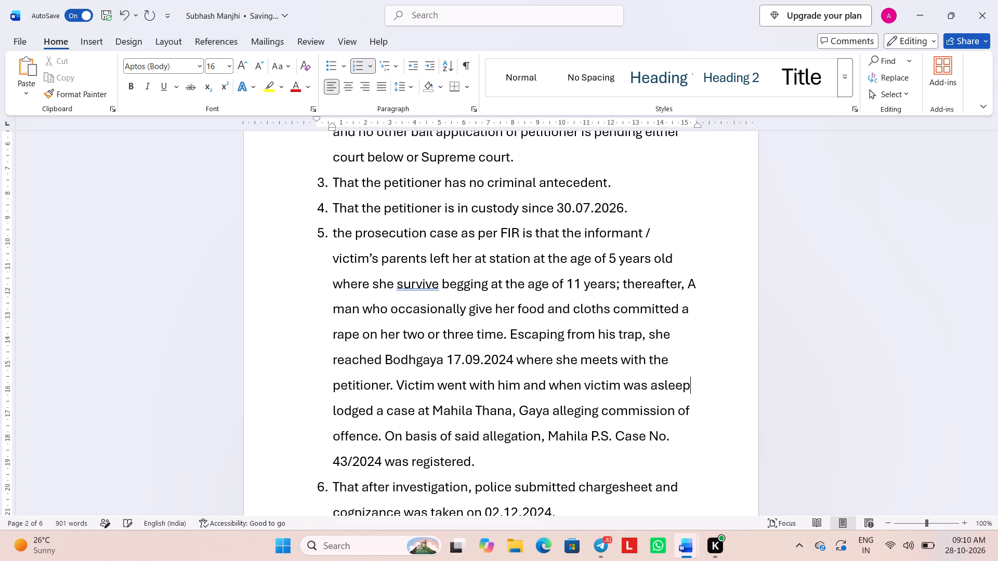
Continue the new sentence in paragraph 5 after "asleep" with ", that man woke her up and made her drink alcohol".
{"action": "type", "text": ", that"}
{"action": "key", "text": "space"}
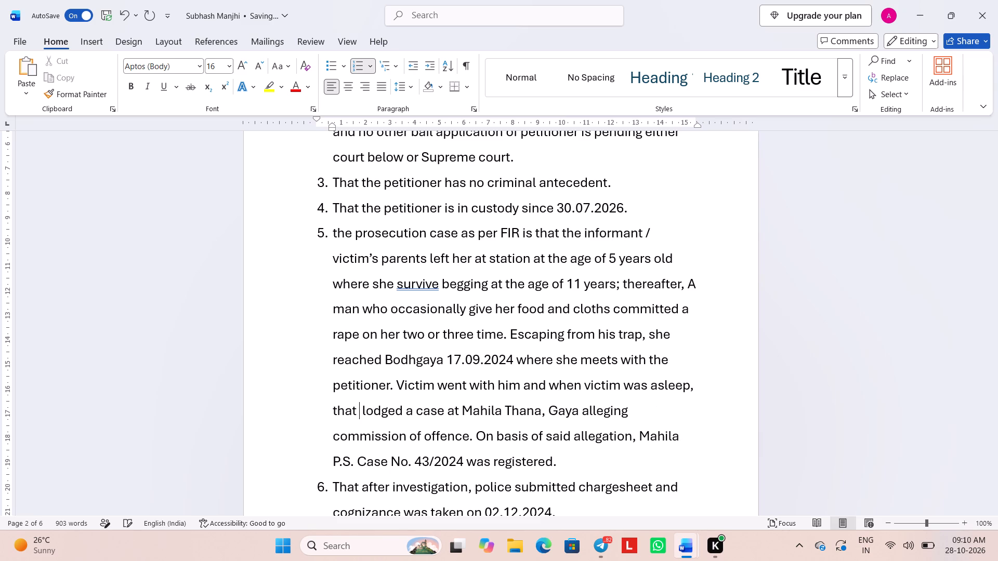
{"action": "type", "text": "man wo"}
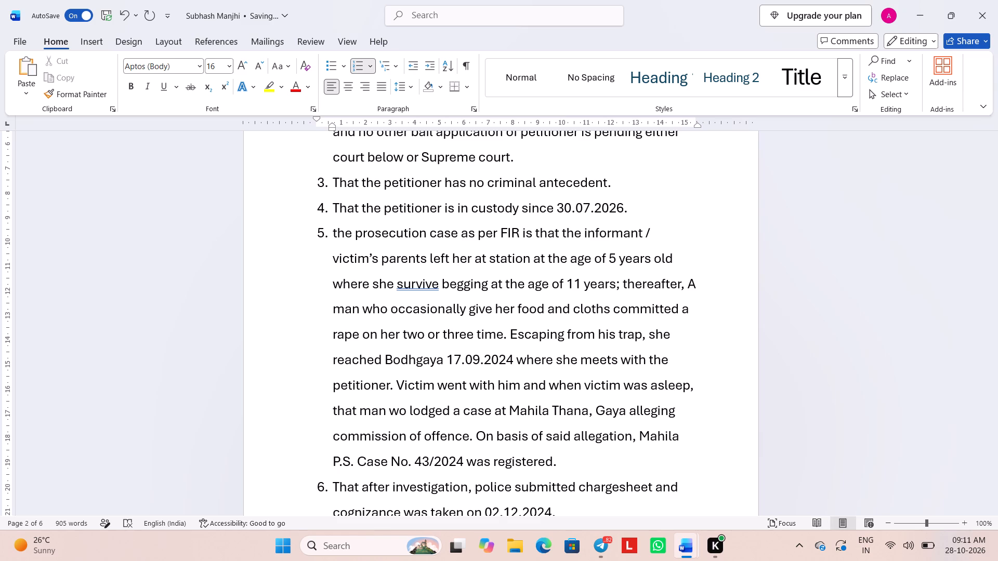
{"action": "type", "text": "ke"}
{"action": "key", "text": "space"}
{"action": "type", "text": "her up"}
{"action": "key", "text": "space"}
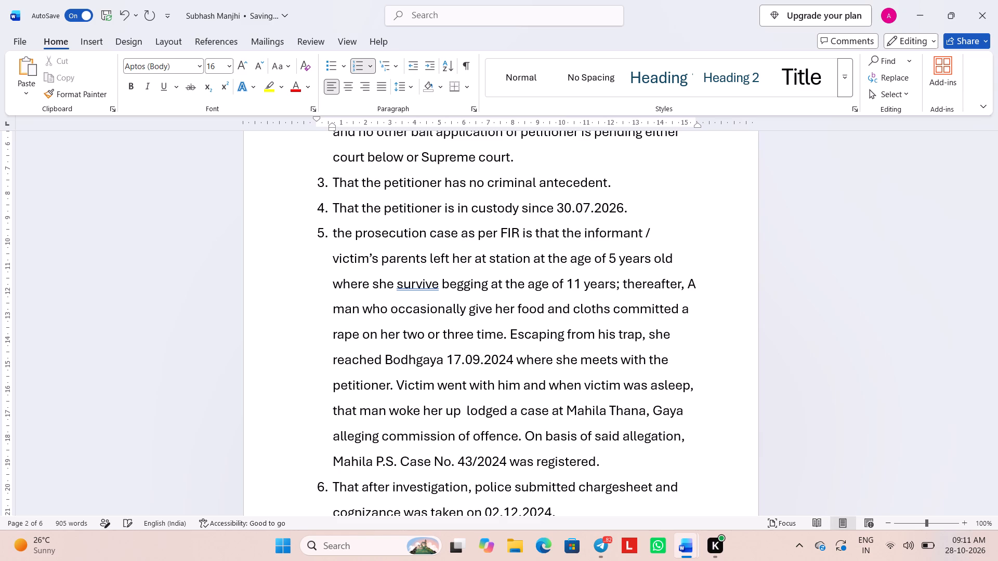
{"action": "type", "text": "and"}
{"action": "key", "text": "space"}
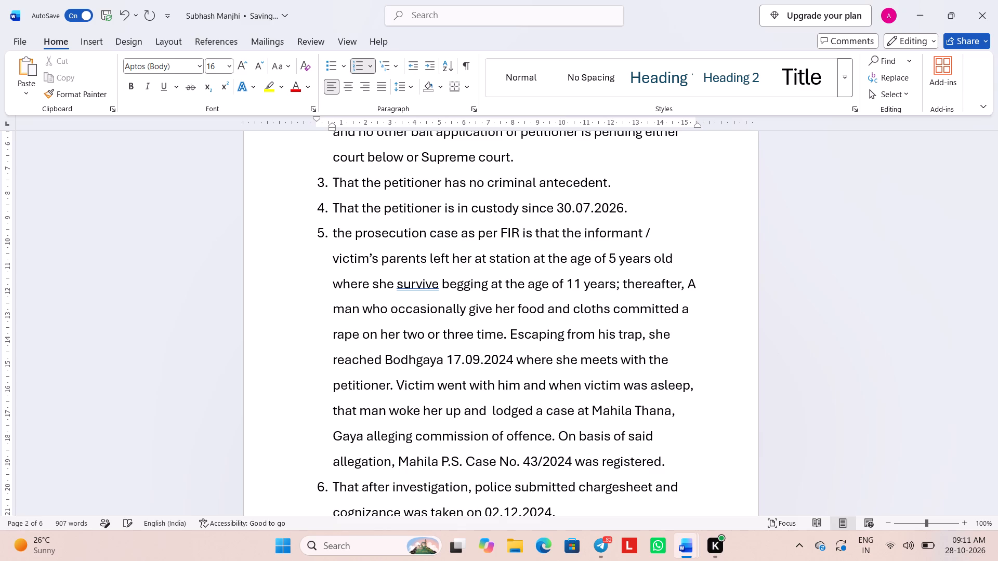
{"action": "type", "text": "made"}
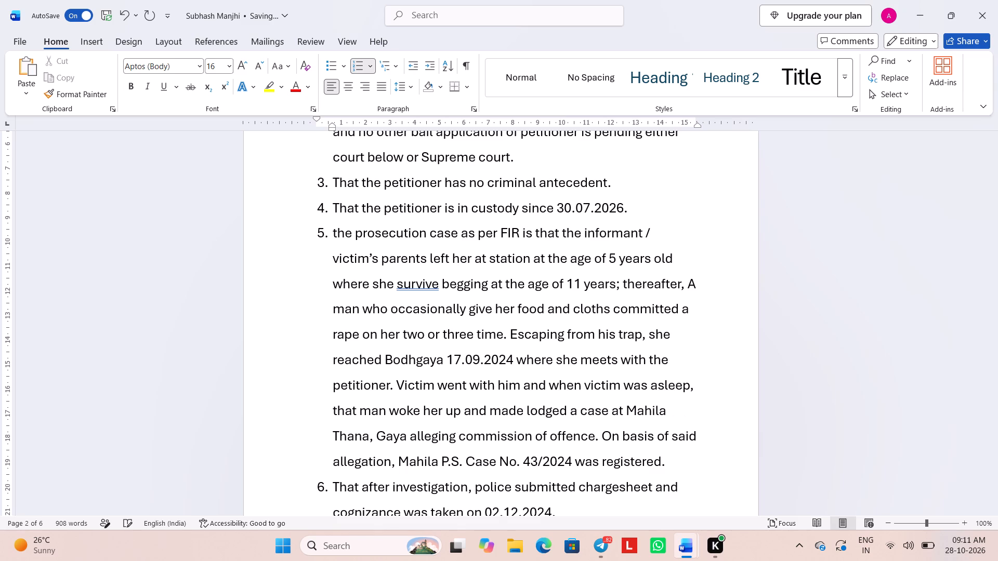
{"action": "key", "text": "space"}
{"action": "type", "text": "her drink"}
{"action": "key", "text": "space"}
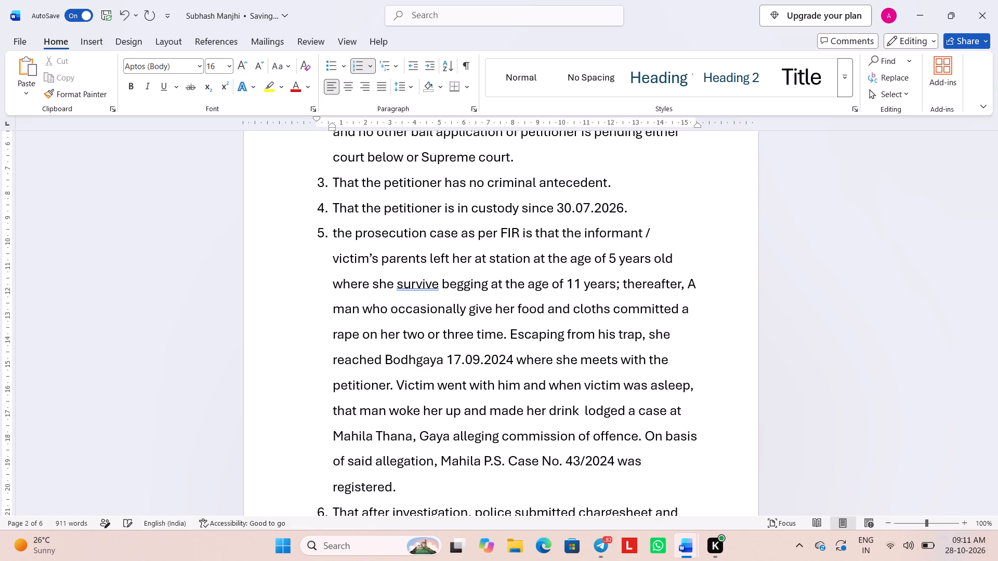
{"action": "type", "text": "alc"}
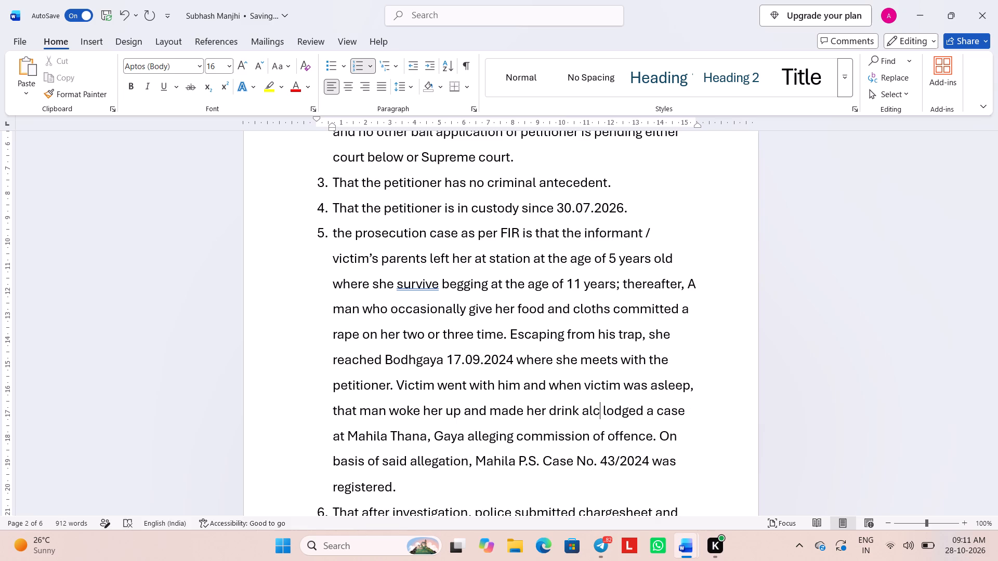
{"action": "type", "text": "ohol"}
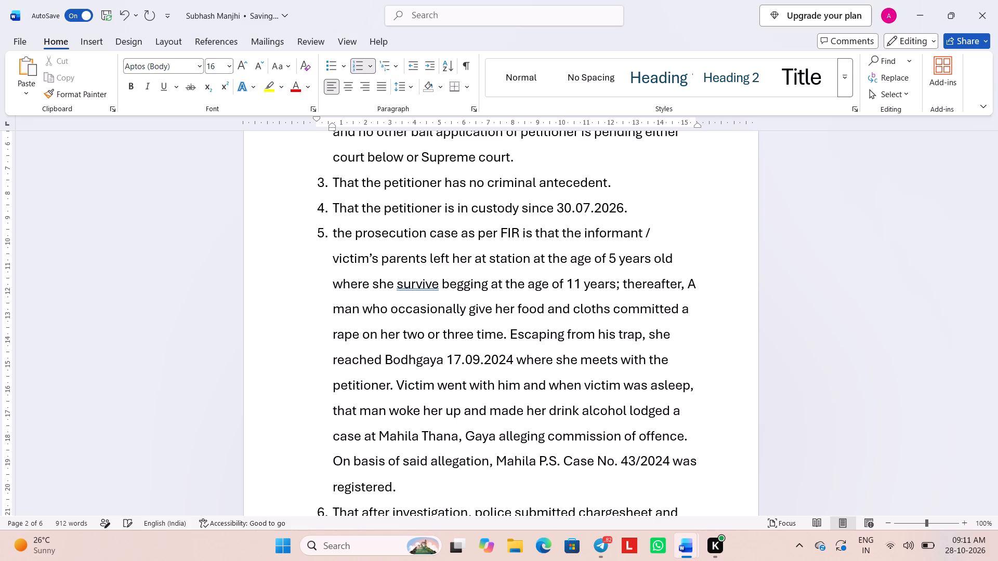
Extend the sentence in paragraph 5 after "alcohol" with ", fed gutkha and".
{"action": "type", "text": ","}
{"action": "key", "text": "space"}
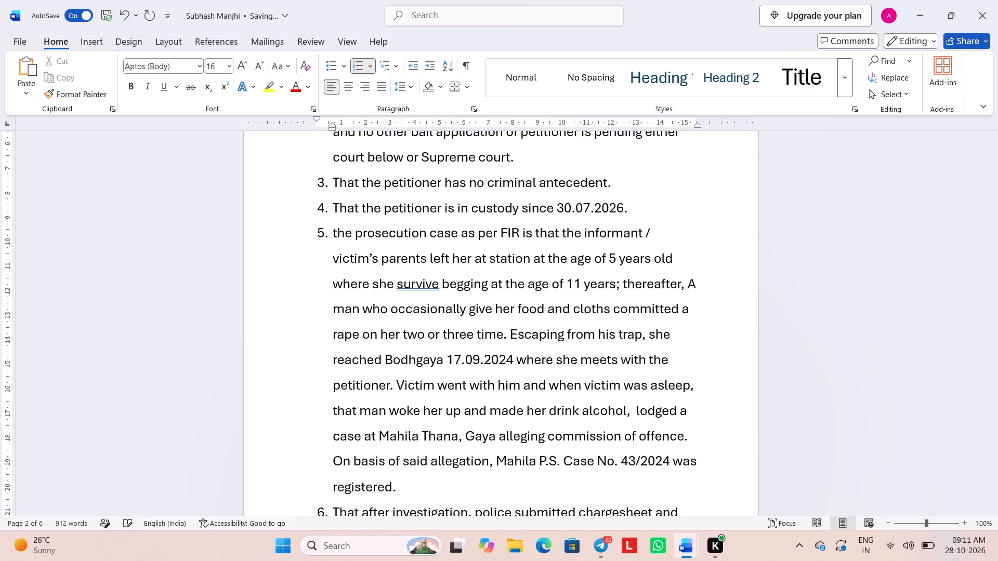
{"action": "type", "text": "fed"}
{"action": "key", "text": "space"}
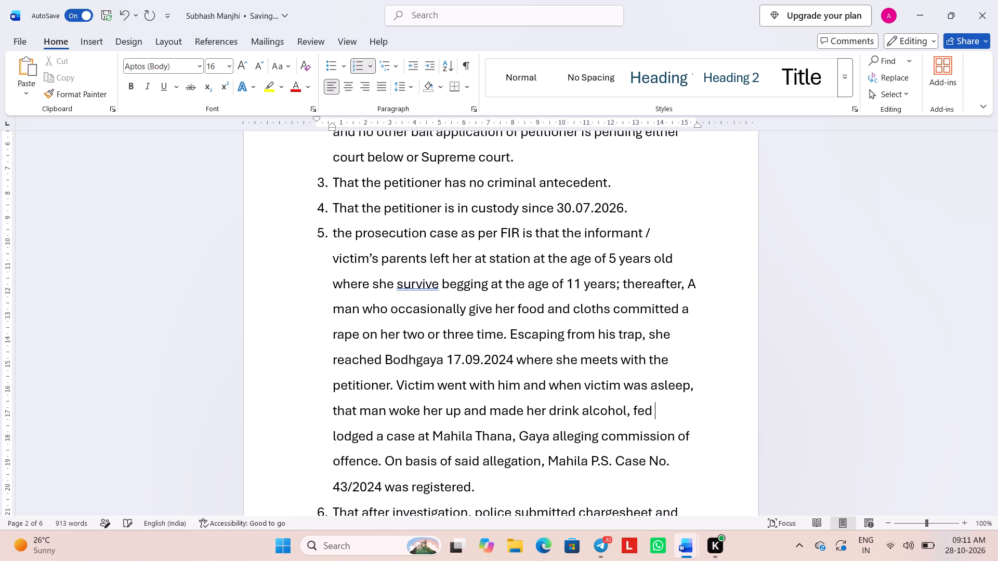
{"action": "type", "text": "gut"}
{"action": "type", "text": "kha"}
{"action": "key", "text": "space"}
{"action": "type", "text": "and"}
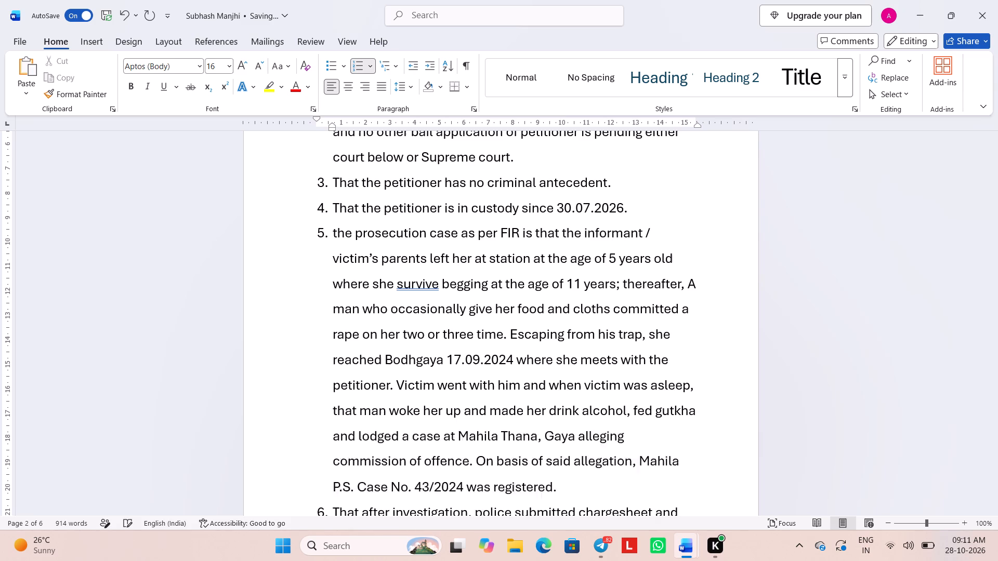
{"action": "key", "text": "space"}
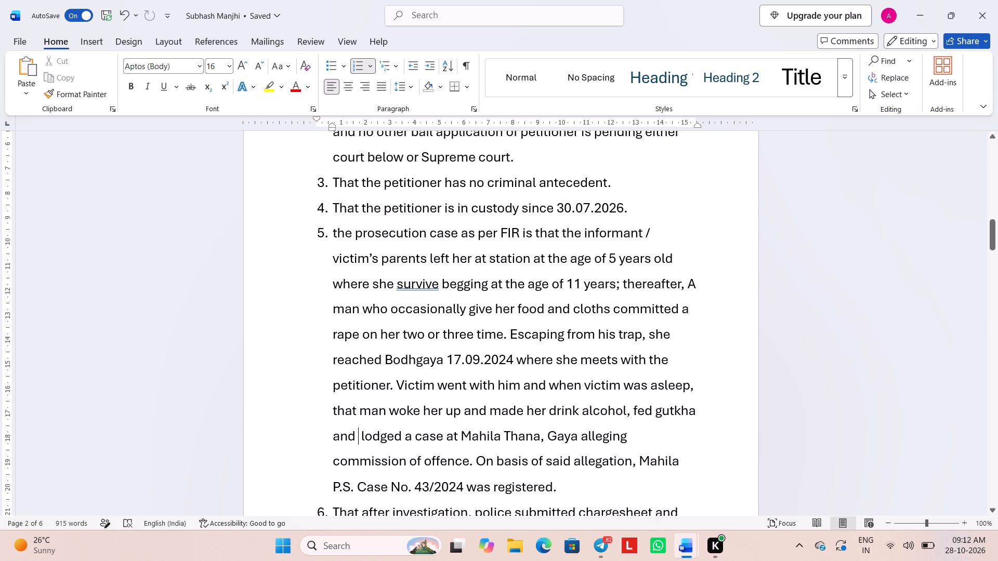
Delete the rest of paragraph 5 from "lodged a case at Mahila Thana" through "was registered.", along with the extra space before it.
{"action": "scroll", "coordinate": [473, 349], "scroll_direction": "down", "scroll_amount": 4}
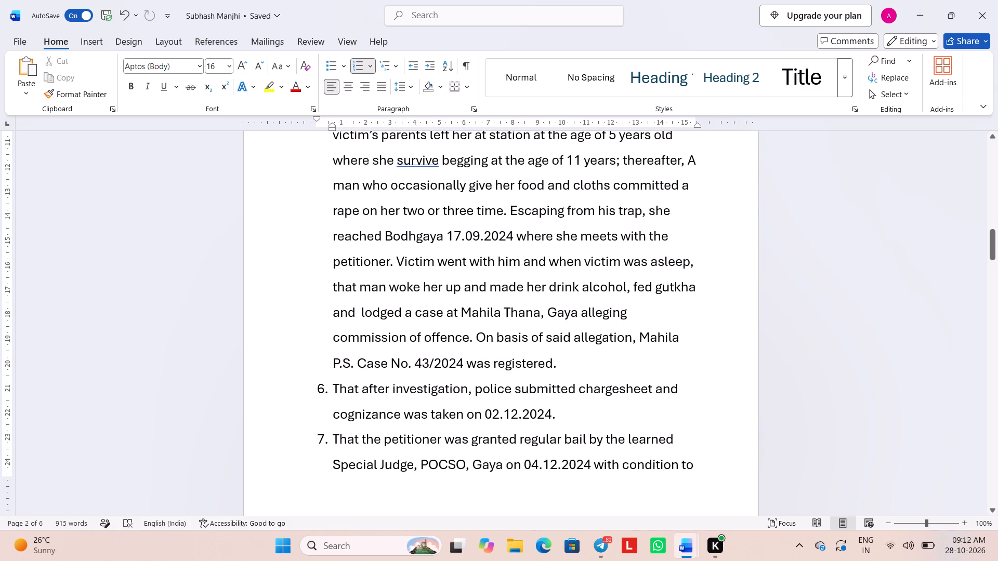
{"action": "left_click_drag", "start_coordinate": [360, 311], "coordinate": [573, 402]}
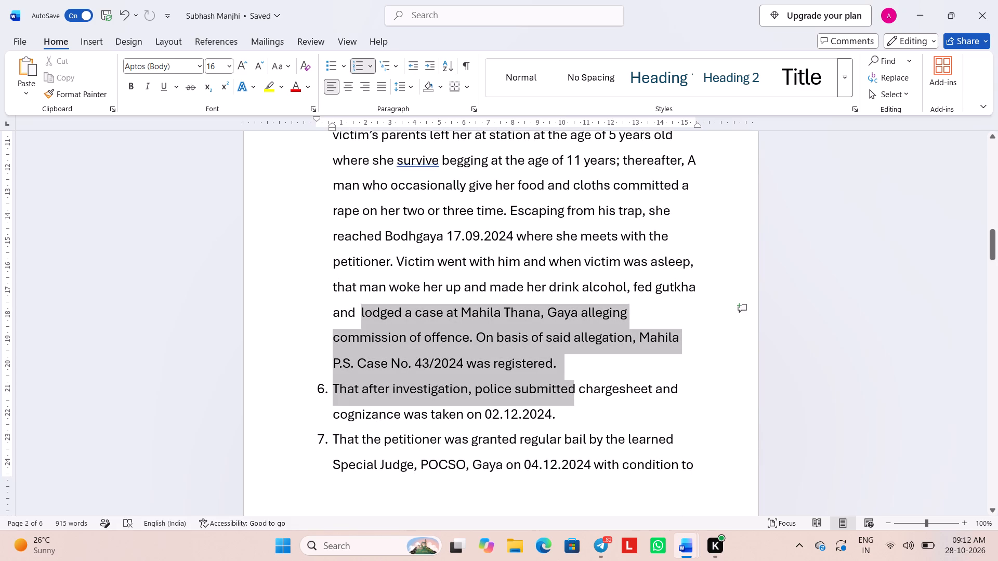
{"action": "left_click_drag", "start_coordinate": [573, 402], "coordinate": [558, 373]}
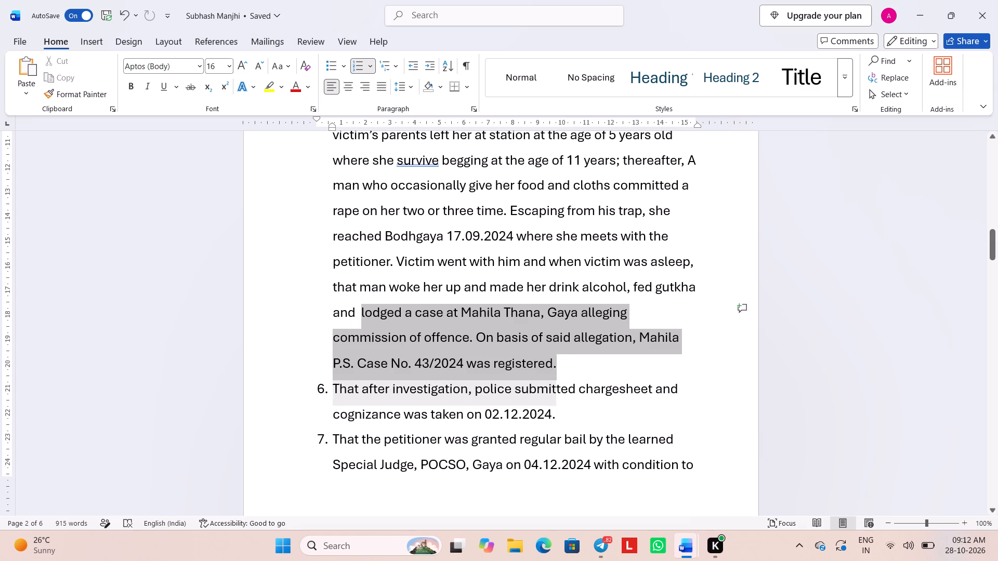
{"action": "left_click_drag", "start_coordinate": [558, 373], "coordinate": [556, 360]}
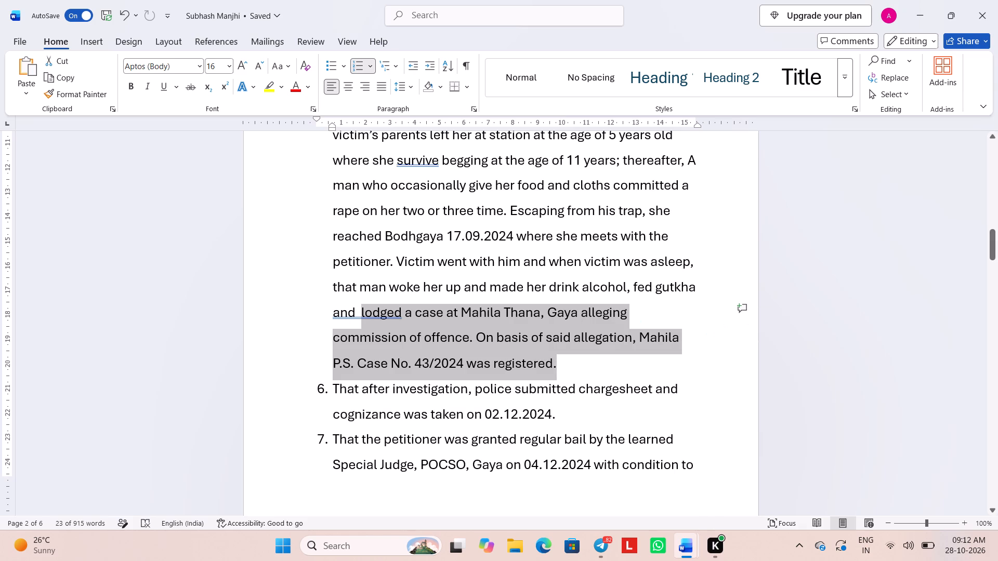
{"action": "key", "text": "BackSpace"}
{"action": "key", "text": "BackSpace"}
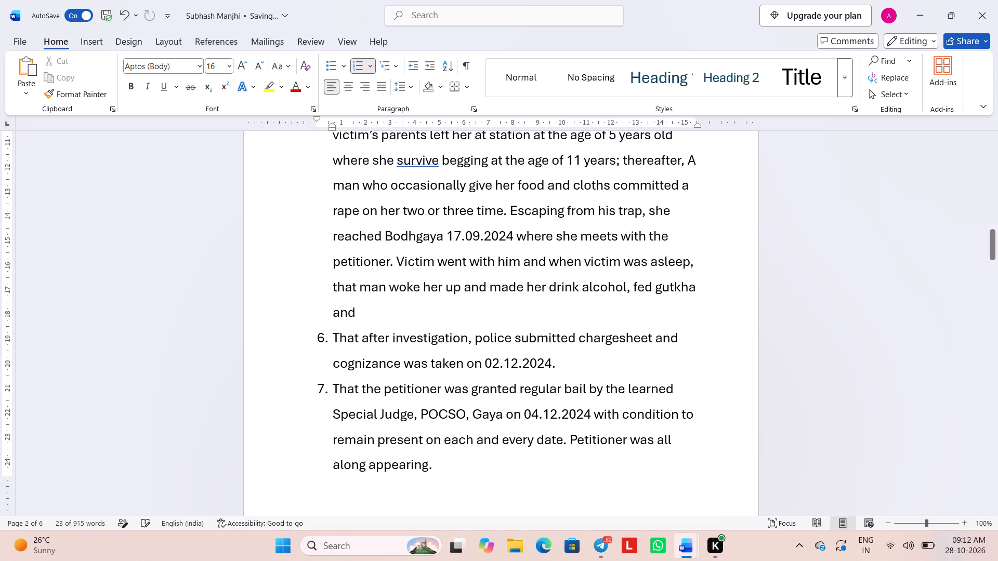
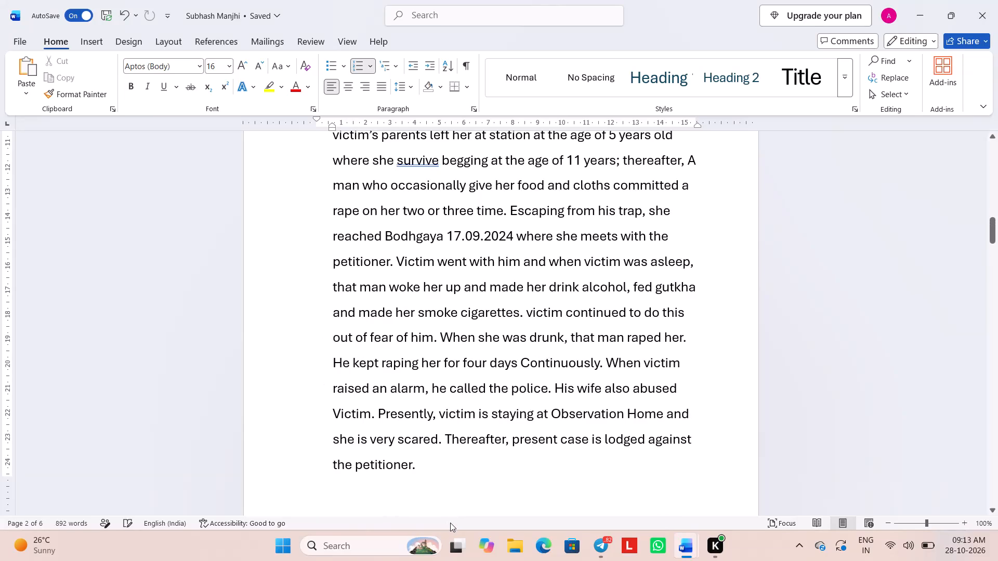
Start a new unnumbered line beneath paragraph 5, after "lodged against the petitioner.", containing a capital "A".
{"action": "scroll", "coordinate": [450, 523], "scroll_direction": "down", "scroll_amount": 1}
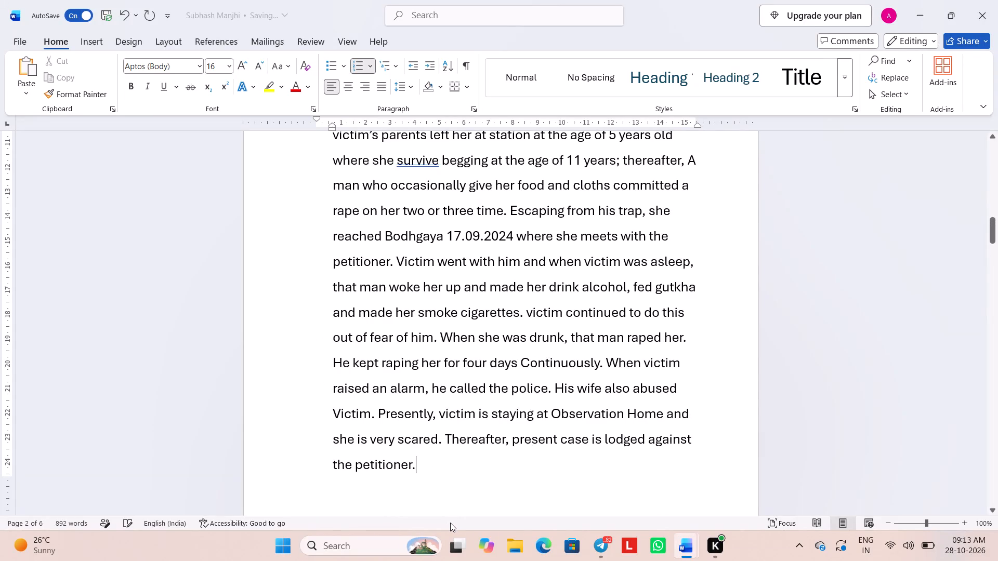
{"action": "scroll", "coordinate": [450, 523], "scroll_direction": "down", "scroll_amount": 1}
{"action": "scroll", "coordinate": [476, 477], "scroll_direction": "right", "scroll_amount": 1}
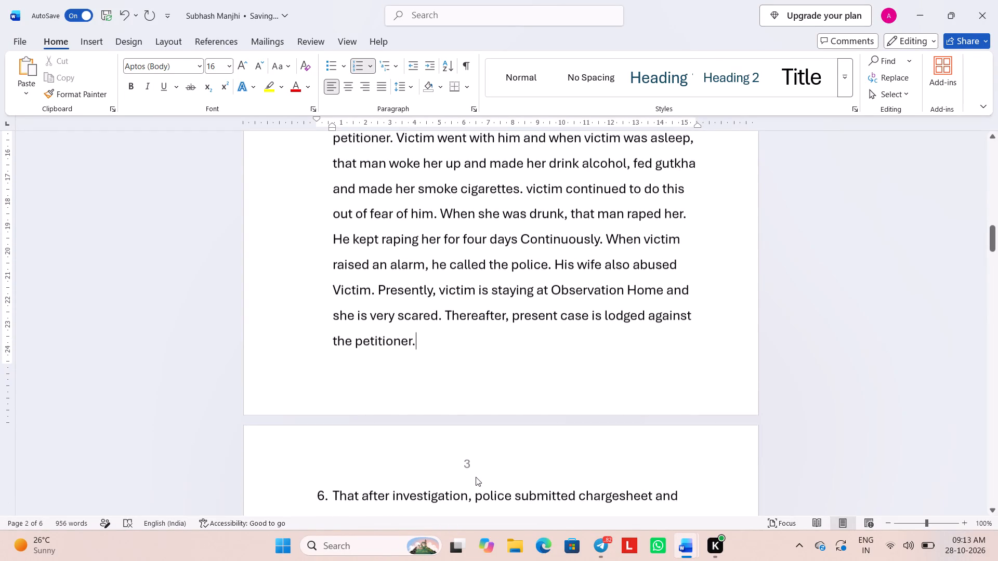
{"action": "scroll", "coordinate": [476, 477], "scroll_direction": "right", "scroll_amount": 1}
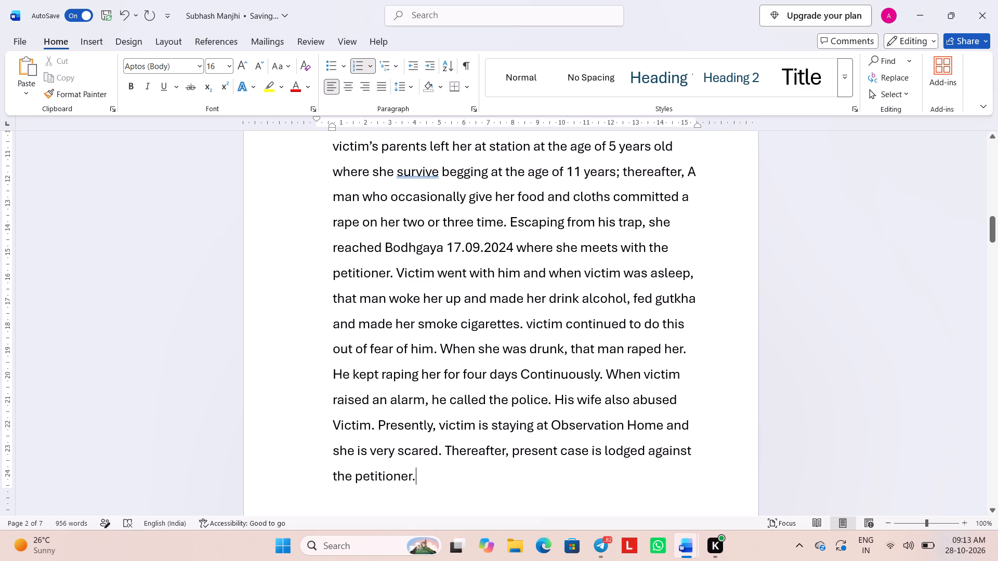
{"action": "scroll", "coordinate": [466, 406], "scroll_direction": "down", "scroll_amount": 1}
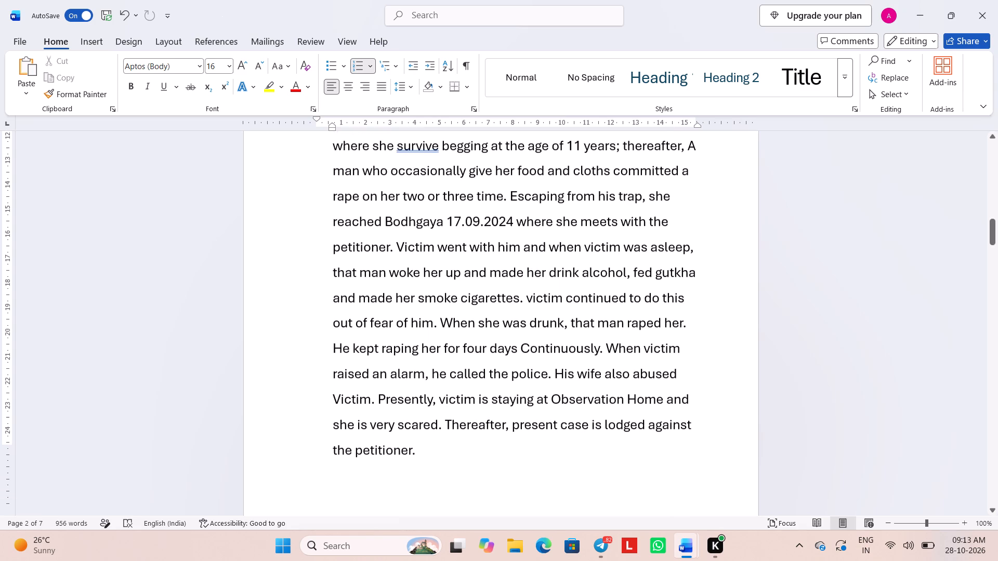
{"action": "scroll", "coordinate": [466, 406], "scroll_direction": "down", "scroll_amount": 1}
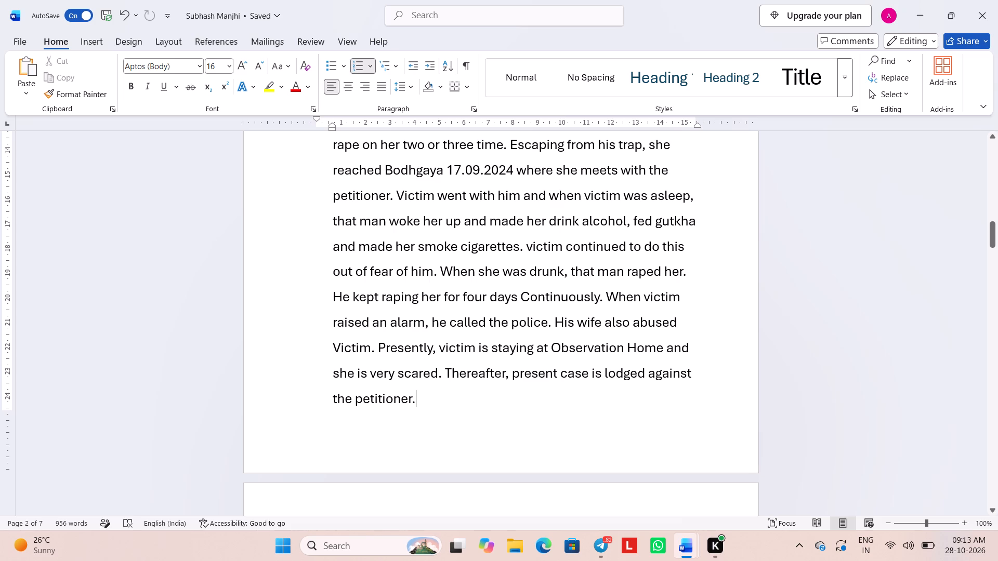
{"action": "left_click", "coordinate": [416, 424]}
{"action": "left_click", "coordinate": [416, 424]}
{"action": "scroll", "coordinate": [411, 440], "scroll_direction": "down", "scroll_amount": 1}
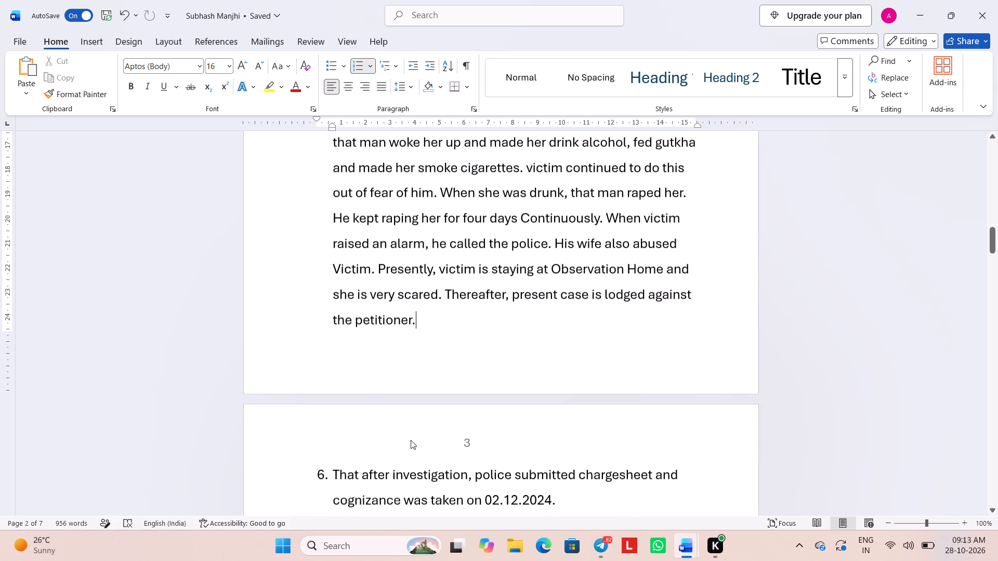
{"action": "scroll", "coordinate": [411, 440], "scroll_direction": "down", "scroll_amount": 1}
{"action": "left_click", "coordinate": [408, 351]}
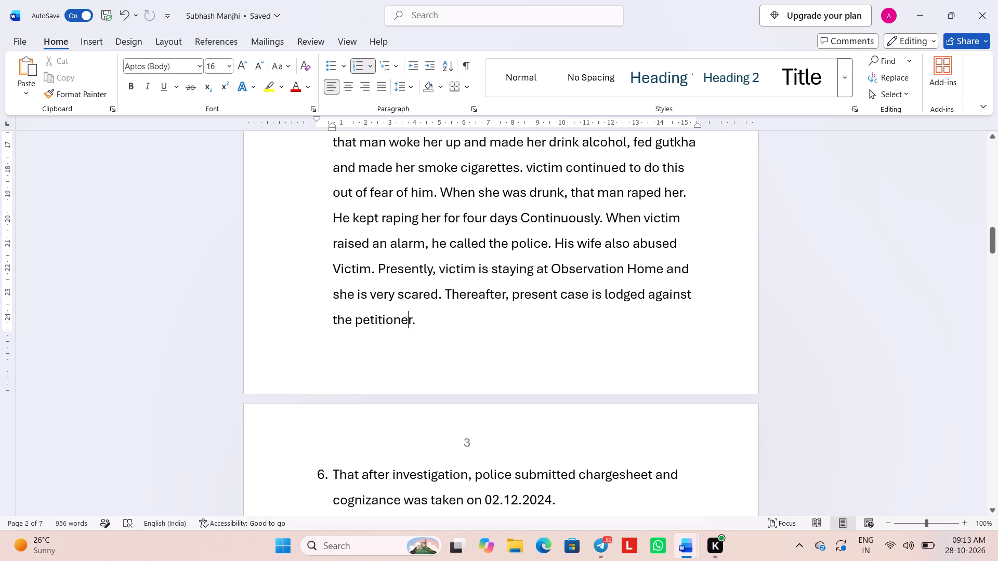
{"action": "left_click", "coordinate": [426, 324]}
{"action": "key", "text": "space"}
{"action": "key", "text": "space"}
{"action": "key", "text": "space"}
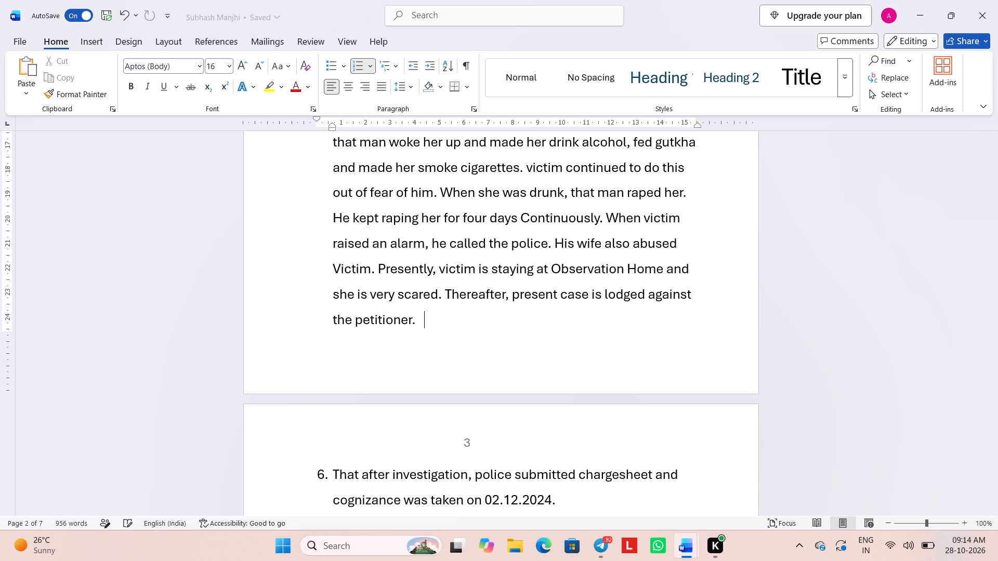
{"action": "key", "text": "shift+a"}
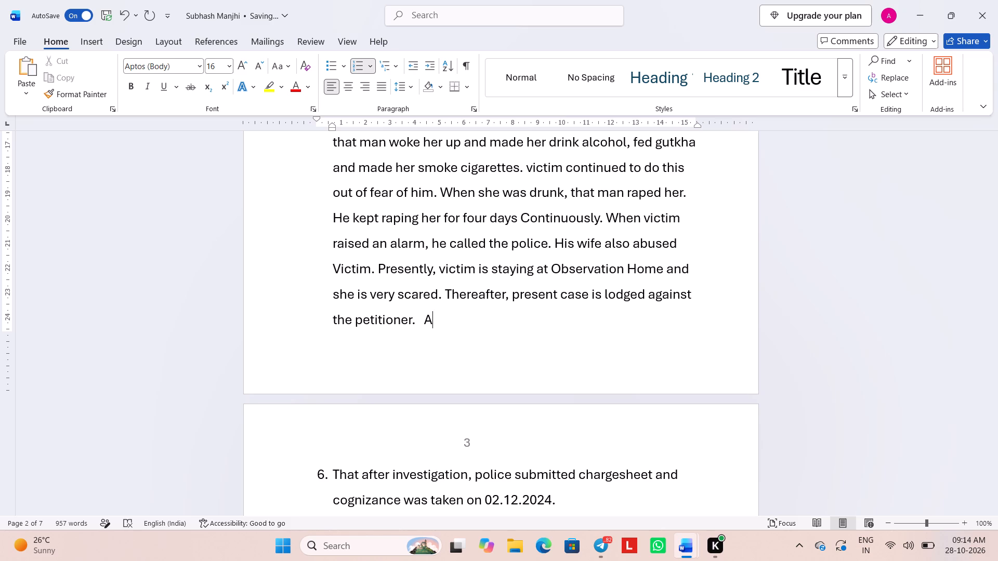
{"action": "left_click", "coordinate": [423, 323]}
{"action": "key", "text": "BackSpace"}
{"action": "key", "text": "BackSpace"}
{"action": "key", "text": "BackSpace"}
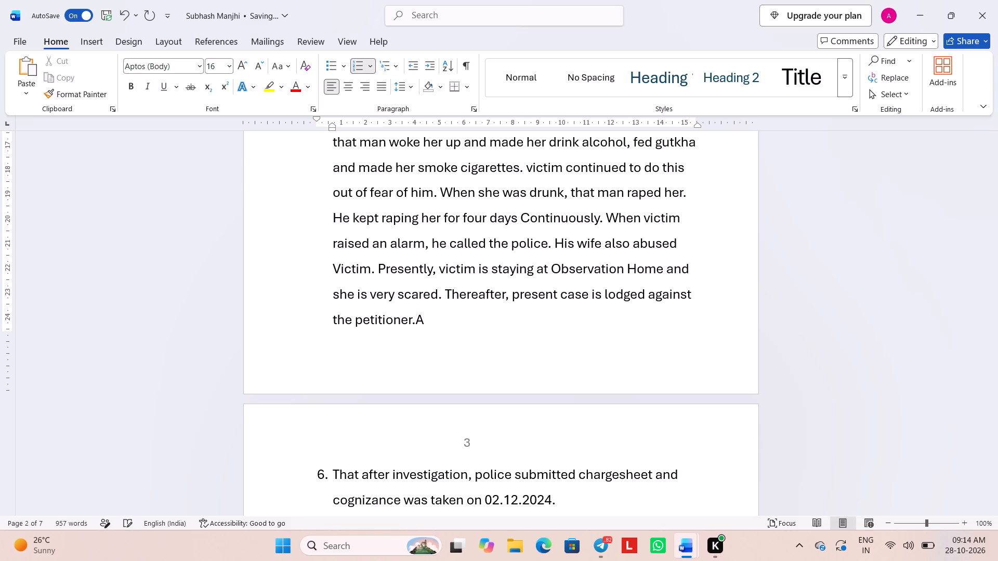
{"action": "key", "text": "Return"}
{"action": "key", "text": "BackSpace"}
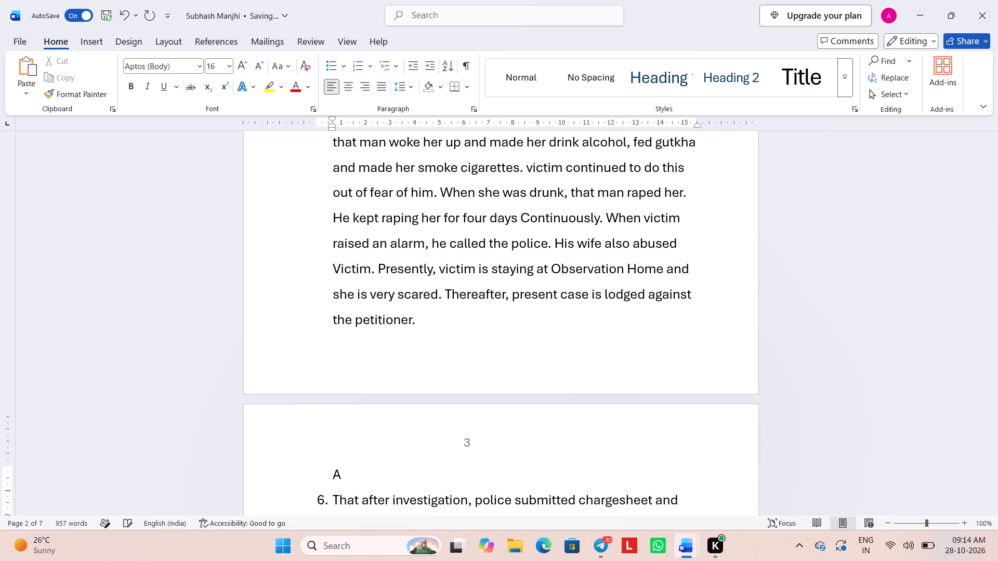
Indent the new "A" line with spaces until it starts near the middle of the page, about under the page number.
{"action": "key", "text": "space"}
{"action": "key", "text": "space"}
{"action": "key", "text": "space"}
{"action": "key", "text": "space"}
{"action": "key", "text": "space"}
{"action": "key", "text": "space"}
{"action": "key", "text": "space"}
{"action": "key", "text": "space"}
{"action": "key", "text": "space"}
{"action": "key", "text": "space"}
{"action": "key", "text": "space"}
{"action": "key", "text": "space"}
{"action": "key", "text": "space"}
{"action": "key", "text": "space"}
{"action": "key", "text": "space"}
{"action": "key", "text": "space"}
{"action": "key", "text": "space"}
{"action": "key", "text": "space"}
{"action": "key", "text": "space"}
{"action": "key", "text": "space"}
{"action": "key", "text": "space"}
{"action": "key", "text": "space"}
{"action": "key", "text": "space"}
{"action": "key", "text": "space"}
{"action": "key", "text": "space"}
{"action": "key", "text": "space"}
{"action": "key", "text": "space"}
{"action": "key", "text": "space"}
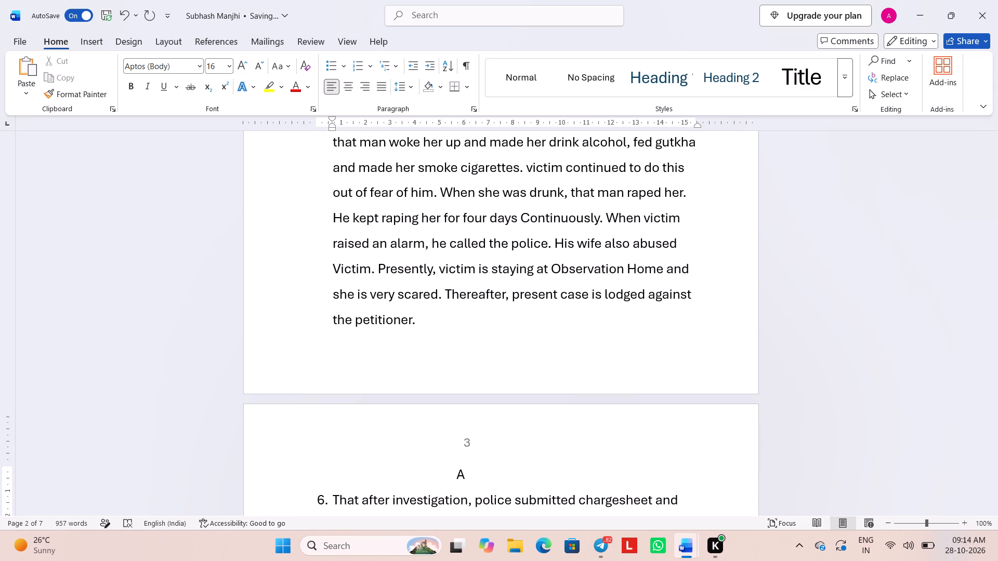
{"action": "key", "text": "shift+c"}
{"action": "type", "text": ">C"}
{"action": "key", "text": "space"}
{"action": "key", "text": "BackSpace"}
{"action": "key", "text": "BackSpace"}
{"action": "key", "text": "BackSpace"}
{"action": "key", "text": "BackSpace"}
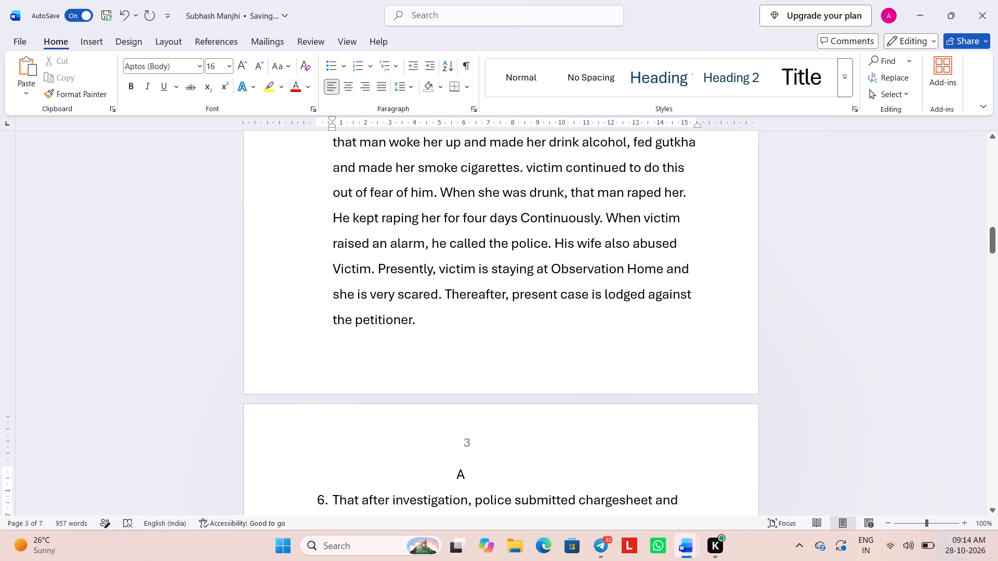
Continue the indented line after "A" with two spaces and "C.C. of FIR".
{"action": "left_click", "coordinate": [465, 472]}
{"action": "key", "text": "space"}
{"action": "key", "text": "space"}
{"action": "key", "text": "shift+c"}
{"action": "key", "text": "period"}
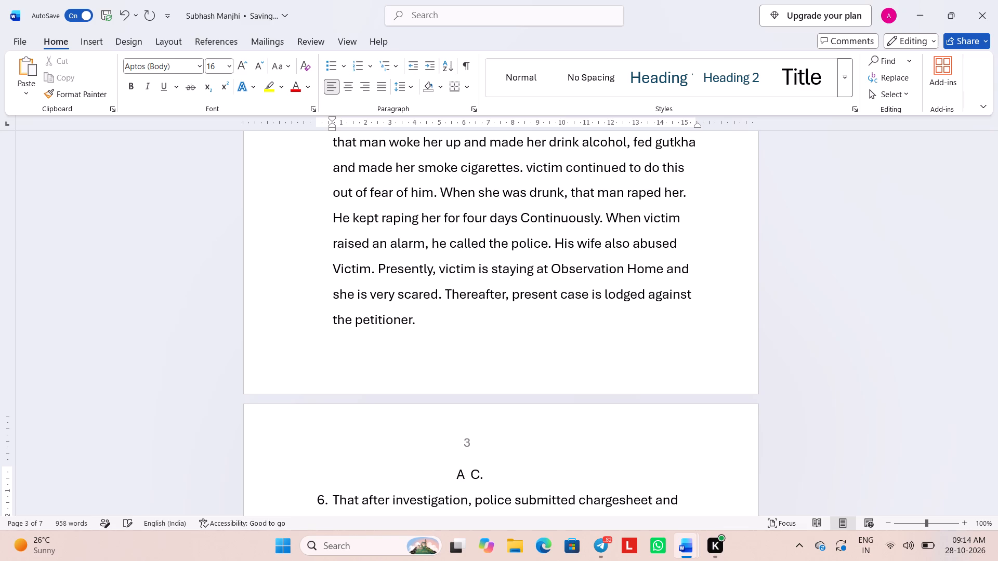
{"action": "key", "text": "shift+c"}
{"action": "type", "text": "."}
{"action": "key", "text": "space"}
{"action": "key", "text": "o"}
{"action": "type", "text": "f"}
{"action": "key", "text": "space"}
{"action": "type", "text": "FIR"}
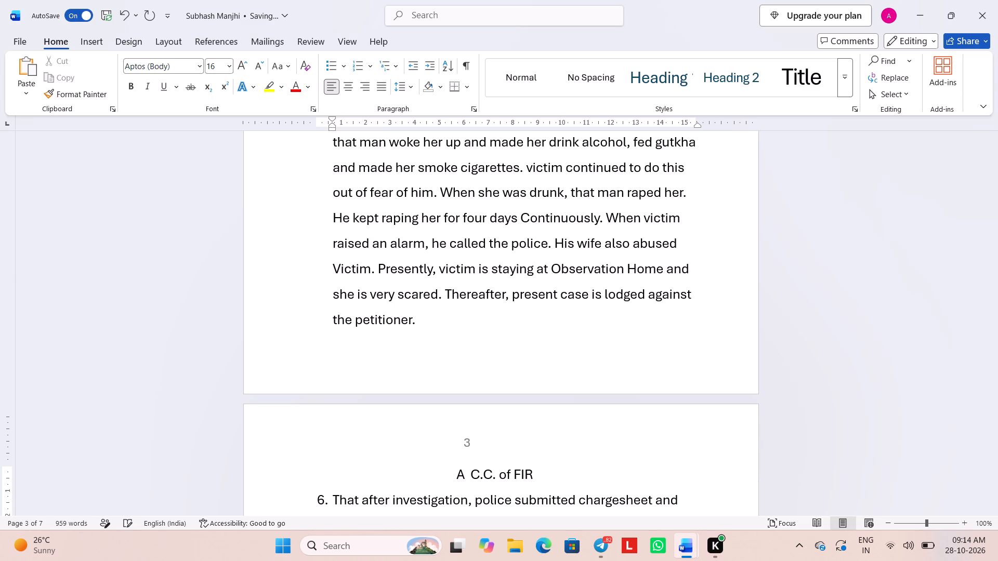
Extend the indented line after "FIR" with "is annexed as".
{"action": "key", "text": "space"}
{"action": "key", "text": "i"}
{"action": "type", "text": "s"}
{"action": "key", "text": "space"}
{"action": "key", "text": "a"}
{"action": "type", "text": "nn"}
{"action": "key", "text": "e"}
{"action": "type", "text": "xed"}
{"action": "key", "text": "space"}
{"action": "type", "text": "as"}
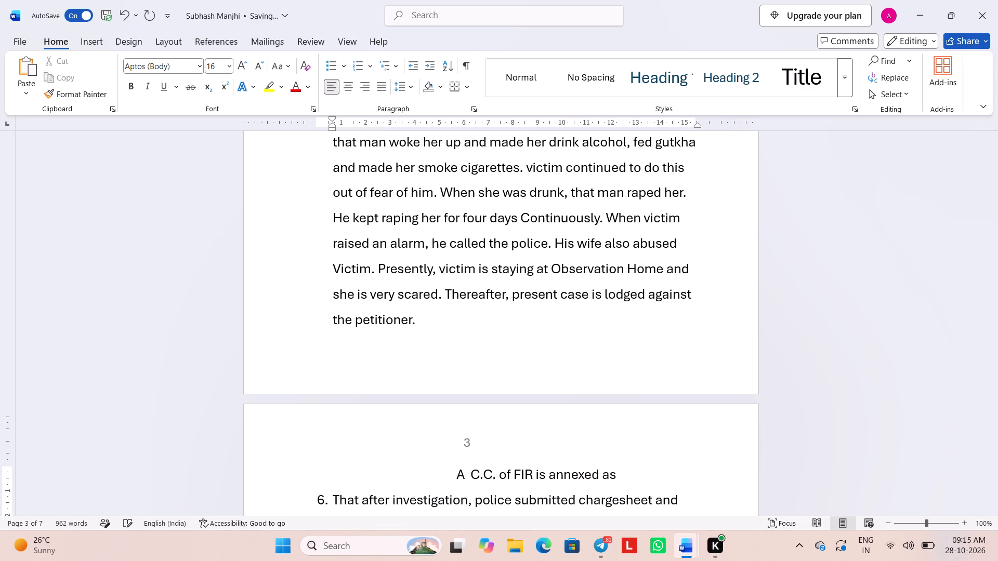
Complete the indented FIR line beneath paragraph 5 with "ANNEXURE P/1." after "is annexed as".
{"action": "key", "text": "space"}
{"action": "key", "text": "shift+a"}
{"action": "type", "text": "NN"}
{"action": "key", "text": "e"}
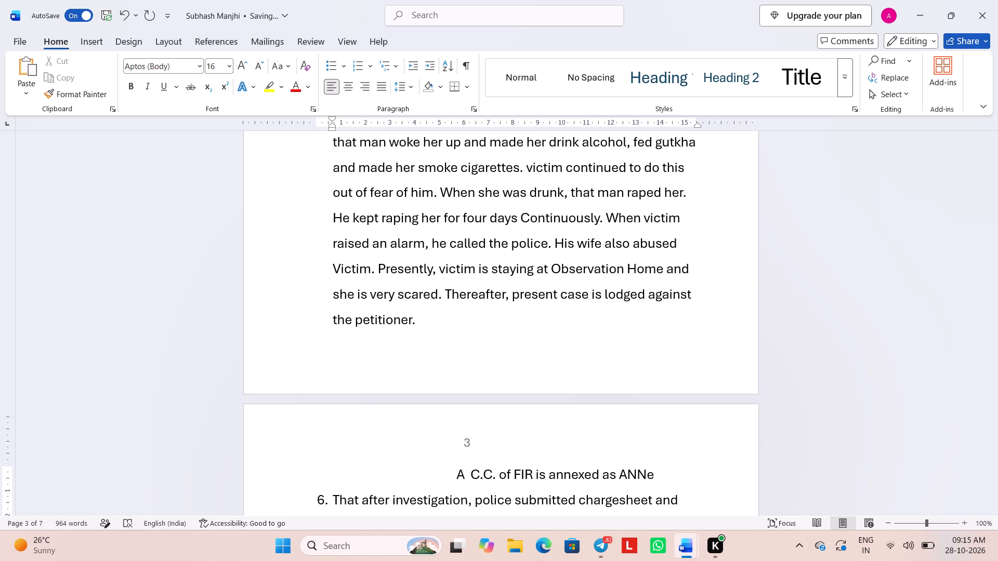
{"action": "key", "text": "shift+BackSpace"}
{"action": "key", "text": "shift+e"}
{"action": "key", "text": "shift+x"}
{"action": "type", "text": "ED"}
{"action": "key", "text": "BackSpace"}
{"action": "key", "text": "BackSpace"}
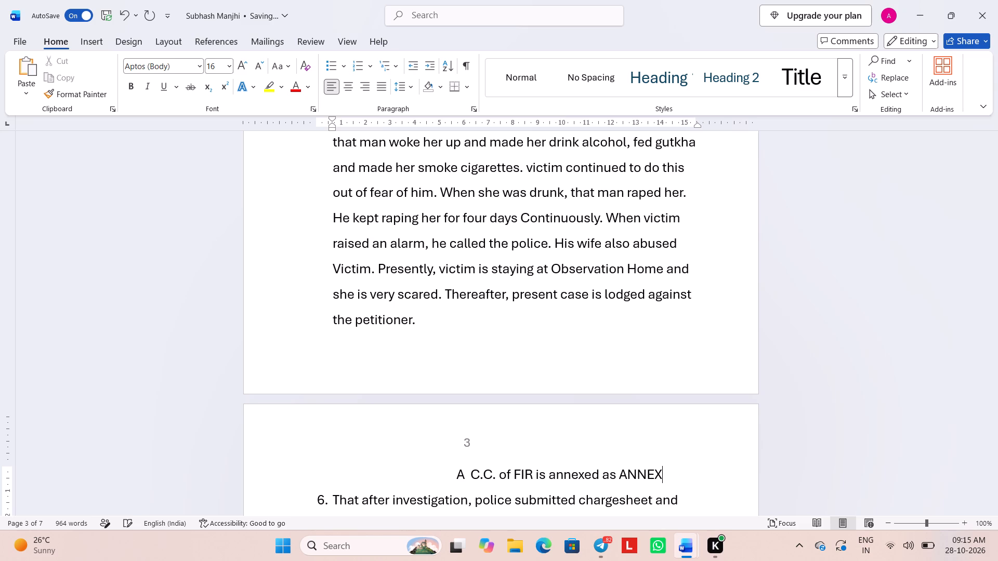
{"action": "key", "text": "shift+u"}
{"action": "type", "text": "RE"}
{"action": "key", "text": "space"}
{"action": "key", "text": "shift+p"}
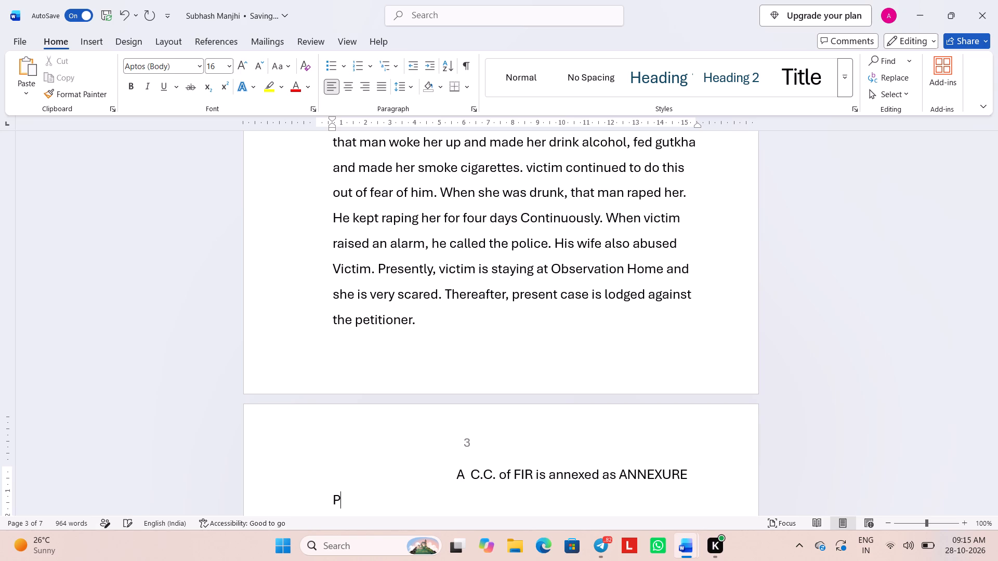
{"action": "key", "text": "slash"}
{"action": "key", "text": "1"}
{"action": "key", "text": "period"}
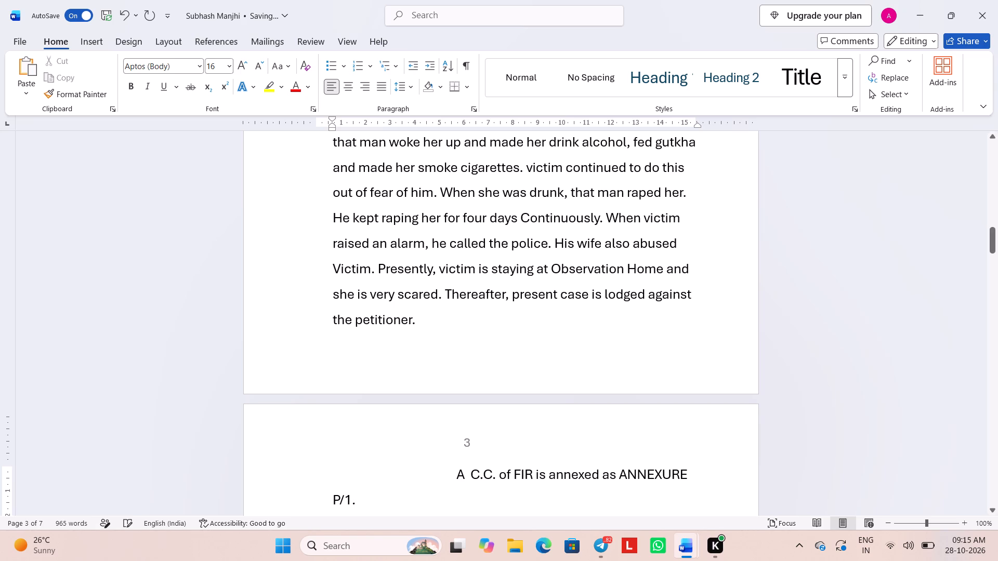
Delete the indented note beneath paragraph 12 about the certified copy of the 07.09.2026 order annexed as Annexure-1, including its blank line.
{"action": "scroll", "coordinate": [472, 488], "scroll_direction": "down", "scroll_amount": 2}
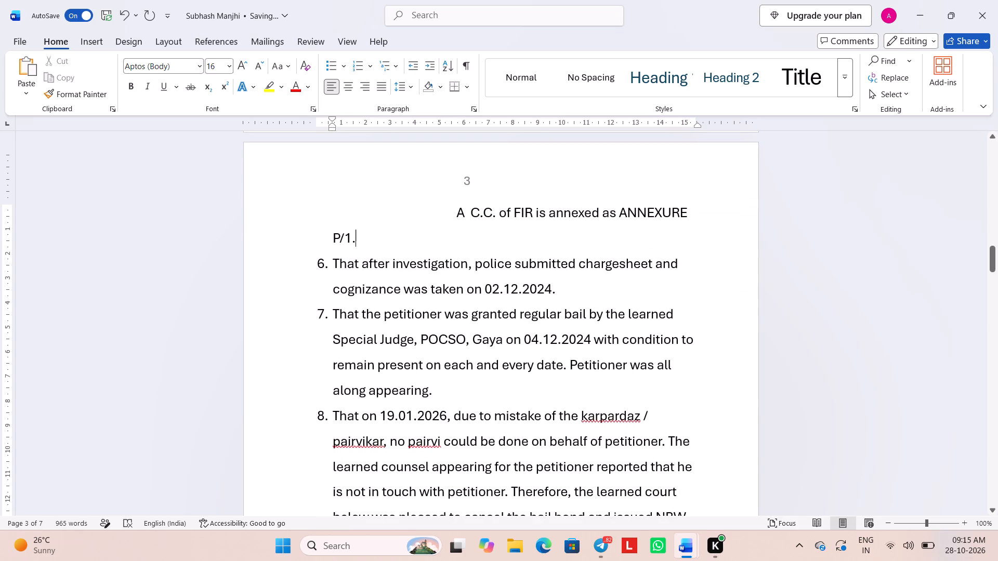
{"action": "scroll", "coordinate": [472, 488], "scroll_direction": "down", "scroll_amount": 3}
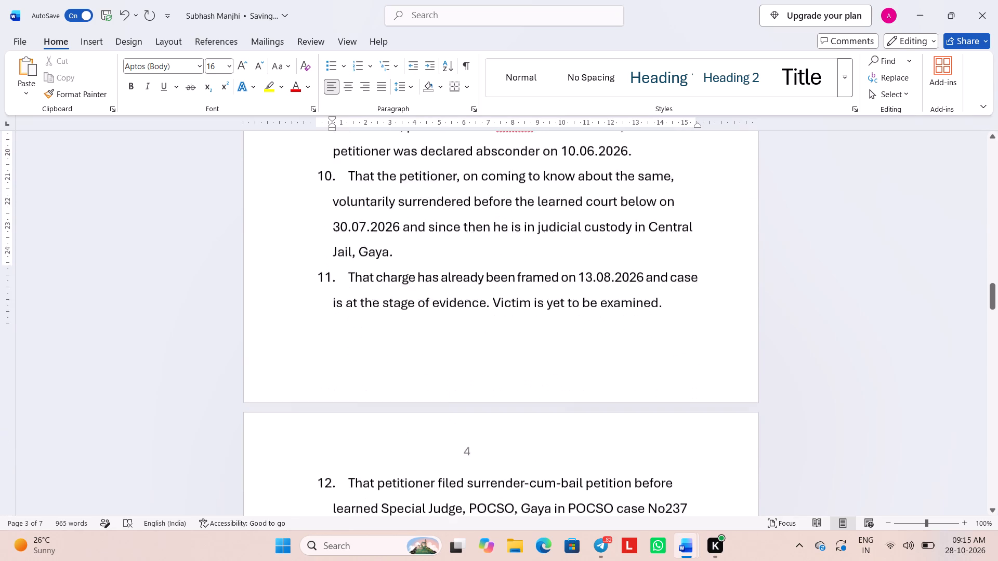
{"action": "scroll", "coordinate": [472, 488], "scroll_direction": "down", "scroll_amount": 3}
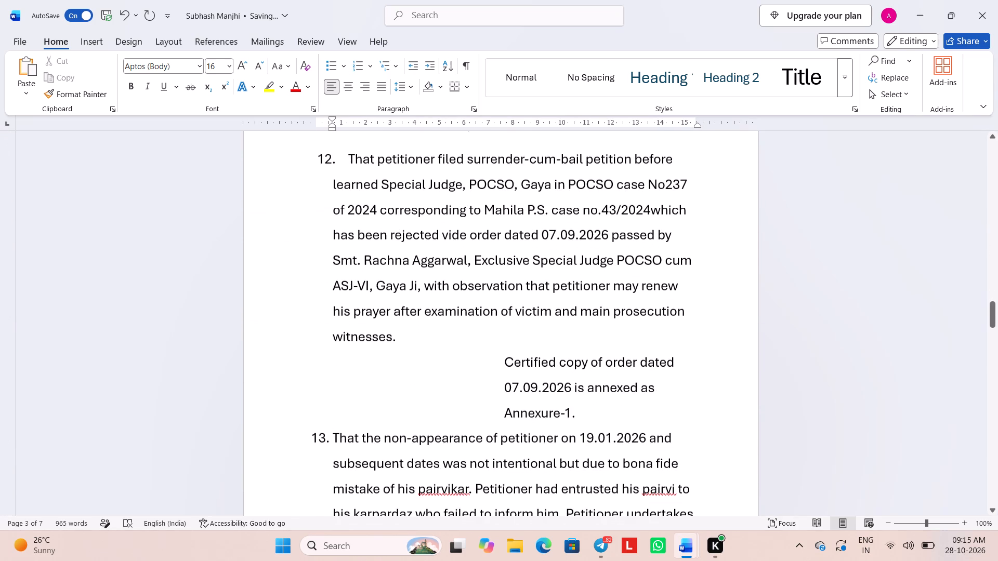
{"action": "left_click", "coordinate": [502, 364]}
{"action": "key", "text": "Delete"}
{"action": "key", "text": "Delete"}
{"action": "key", "text": "Delete"}
{"action": "key", "text": "Delete"}
{"action": "key", "text": "Delete"}
{"action": "key", "text": "Delete"}
{"action": "key", "text": "Delete"}
{"action": "key", "text": "Delete"}
{"action": "key", "text": "Delete"}
{"action": "key", "text": "Delete"}
{"action": "key", "text": "Delete"}
{"action": "key", "text": "Delete"}
{"action": "key", "text": "Delete"}
{"action": "key", "text": "Delete"}
{"action": "key", "text": "Delete"}
{"action": "key", "text": "Delete"}
{"action": "key", "text": "Delete"}
{"action": "key", "text": "Delete"}
{"action": "key", "text": "Delete"}
{"action": "key", "text": "Delete"}
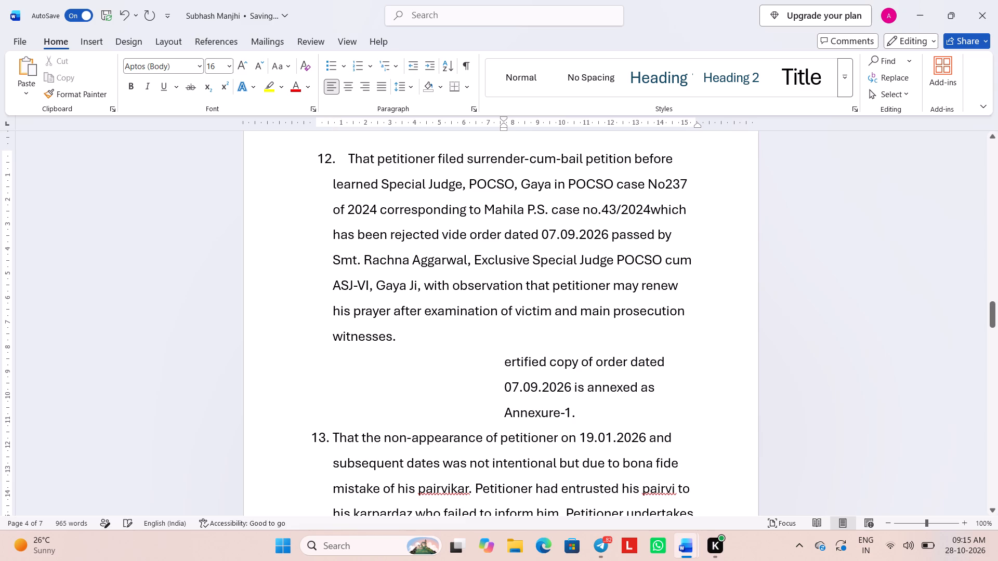
{"action": "key", "text": "Delete"}
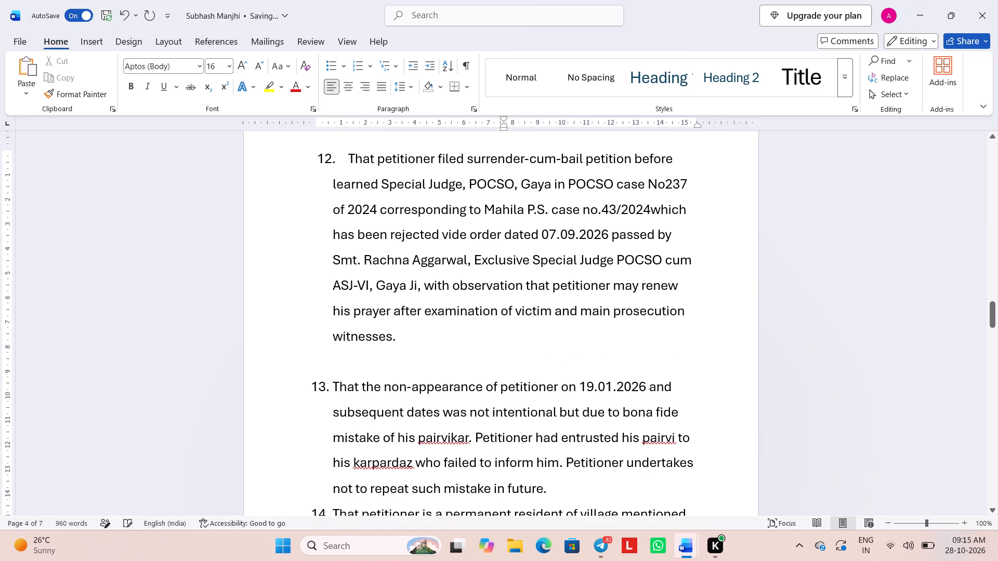
{"action": "key", "text": "Delete"}
{"action": "key", "text": "Delete"}
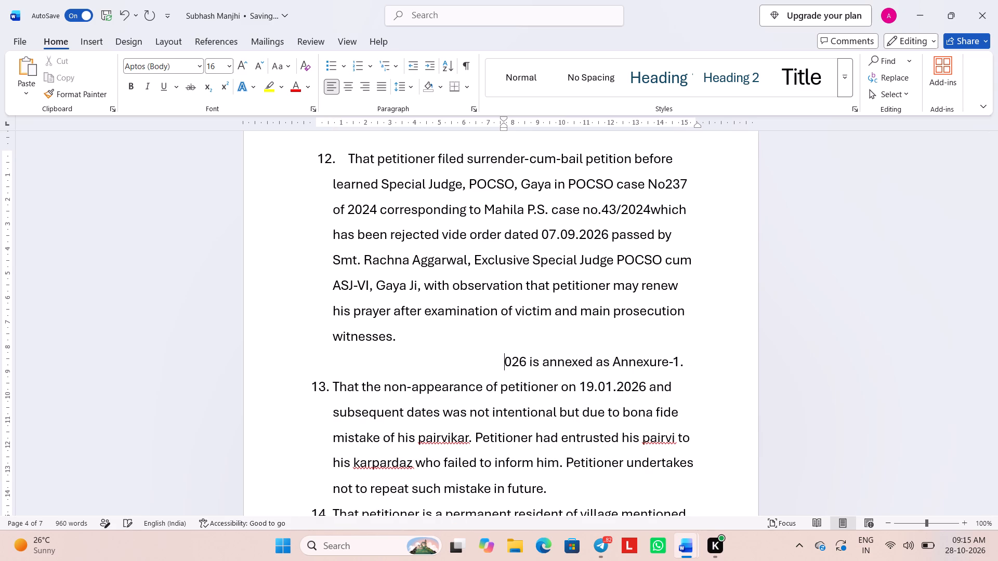
{"action": "key", "text": "Delete"}
{"action": "key", "text": "Delete"}
{"action": "key", "text": "Delete"}
{"action": "key", "text": "Delete"}
{"action": "key", "text": "Delete"}
{"action": "key", "text": "Delete"}
{"action": "key", "text": "Delete"}
{"action": "key", "text": "Delete"}
{"action": "key", "text": "Delete"}
{"action": "key", "text": "Delete"}
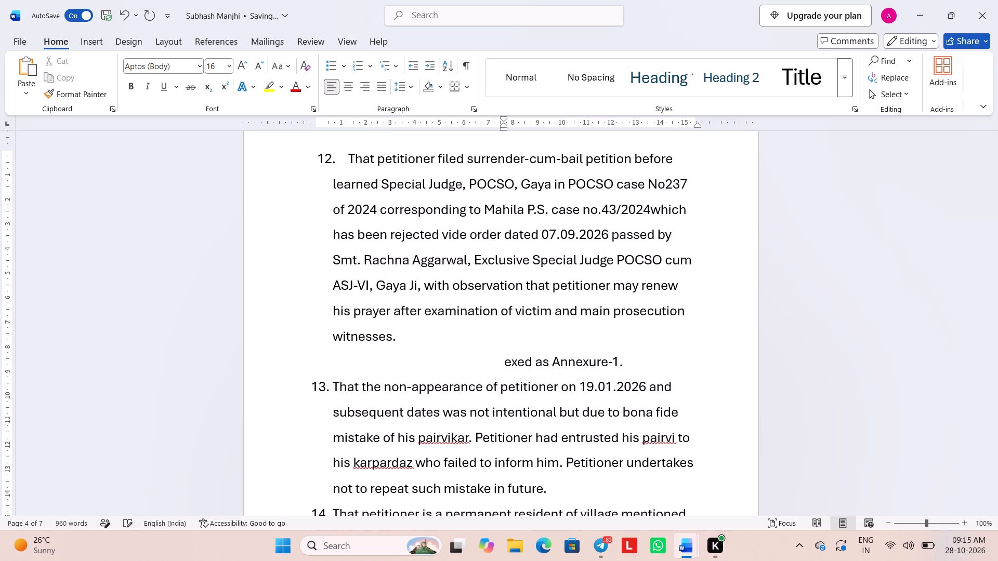
{"action": "key", "text": "Delete"}
{"action": "key", "text": "Delete"}
{"action": "key", "text": "Delete"}
{"action": "key", "text": "Delete"}
{"action": "key", "text": "Delete"}
{"action": "key", "text": "Delete"}
{"action": "key", "text": "Delete"}
{"action": "key", "text": "Delete"}
{"action": "key", "text": "Delete"}
{"action": "key", "text": "Delete"}
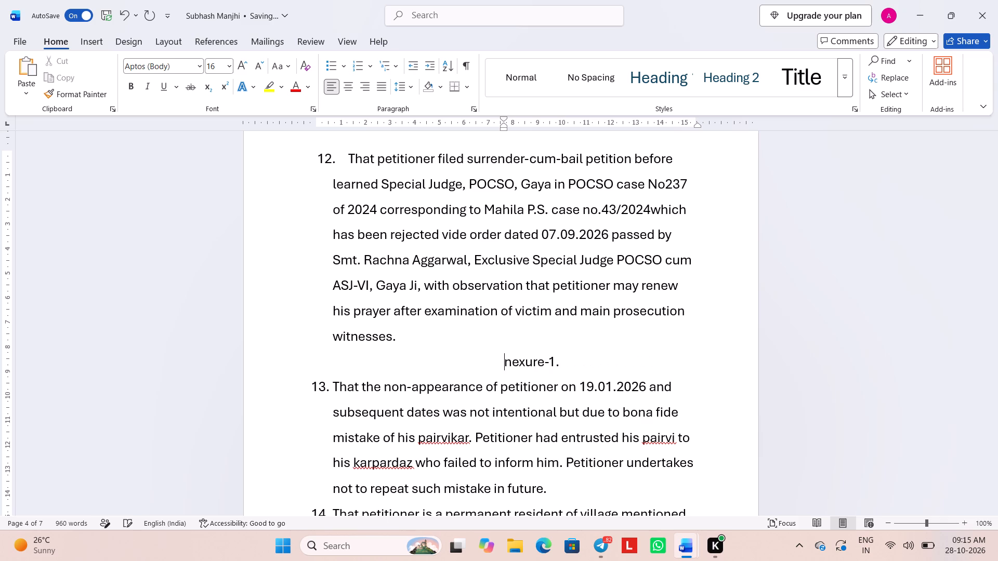
{"action": "key", "text": "Delete"}
{"action": "key", "text": "Delete"}
{"action": "key", "text": "Delete"}
{"action": "key", "text": "Delete"}
{"action": "key", "text": "Delete"}
{"action": "key", "text": "Delete"}
{"action": "key", "text": "Delete"}
{"action": "key", "text": "Delete"}
{"action": "key", "text": "Delete"}
{"action": "key", "text": "Delete"}
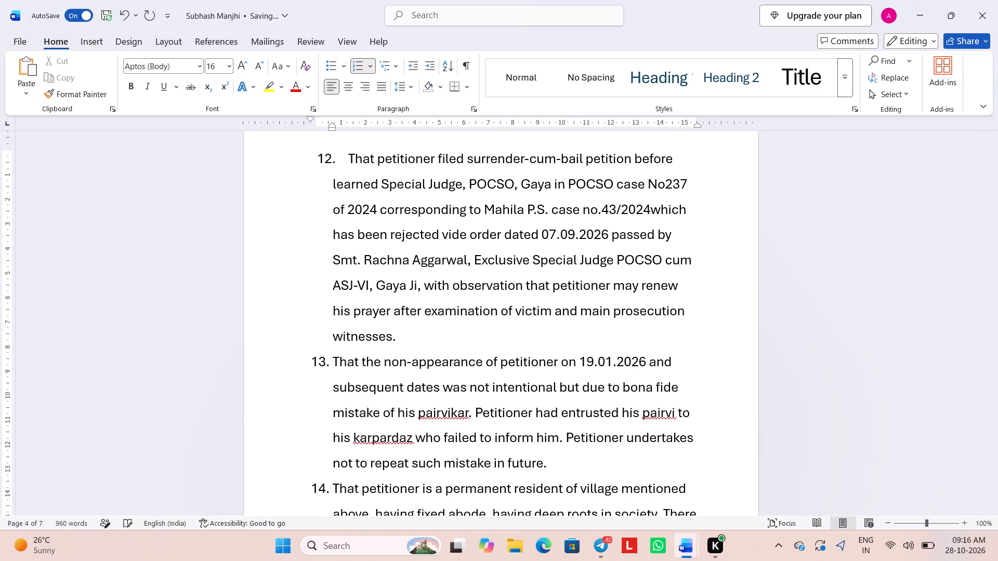
Delete the GROUNDS heading beneath paragraph 17 and ground A about non-appearance due to bona fide mistake, including the opening word of ground B.
{"action": "scroll", "coordinate": [502, 364], "scroll_direction": "down", "scroll_amount": 4}
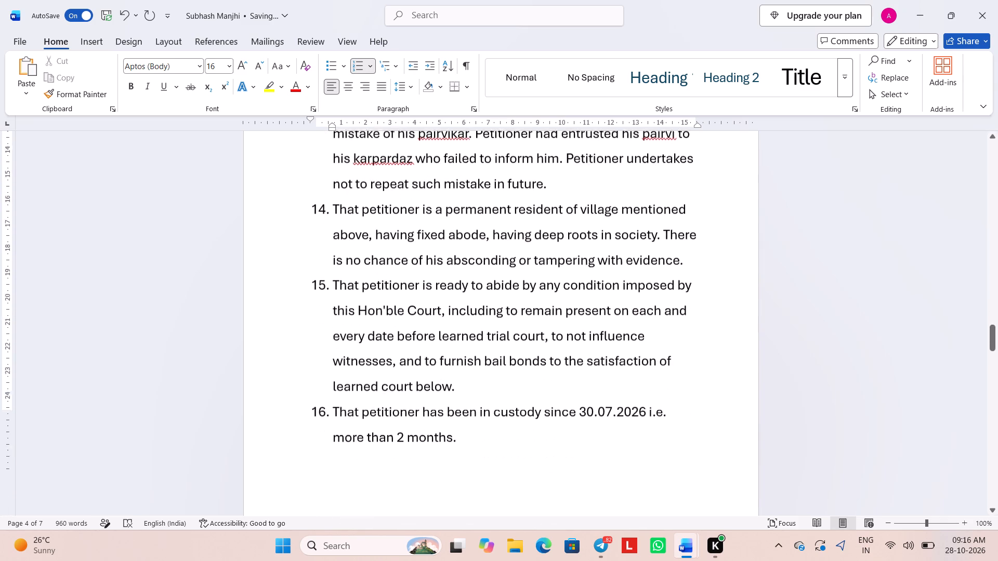
{"action": "scroll", "coordinate": [502, 364], "scroll_direction": "down", "scroll_amount": 4}
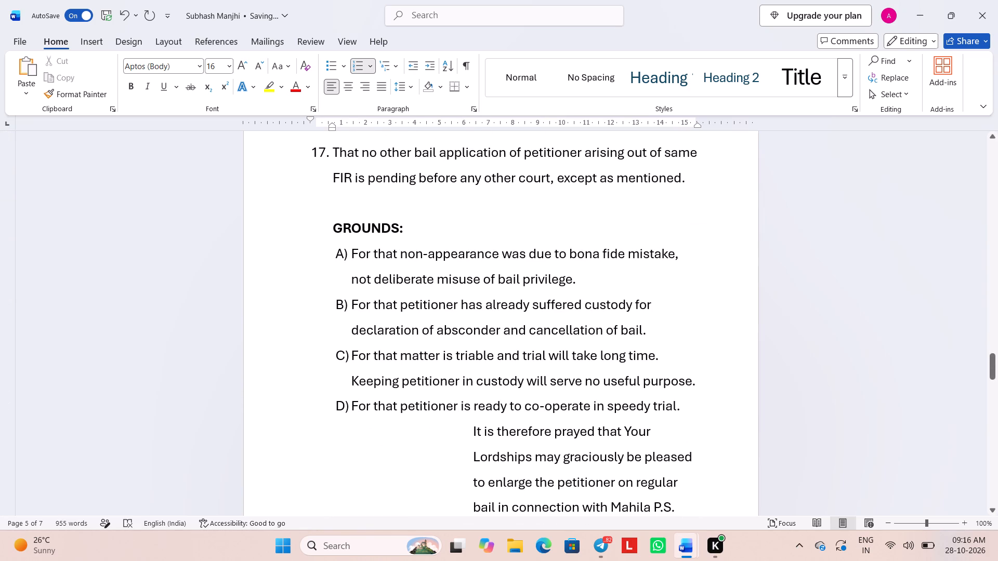
{"action": "left_click", "coordinate": [333, 226]}
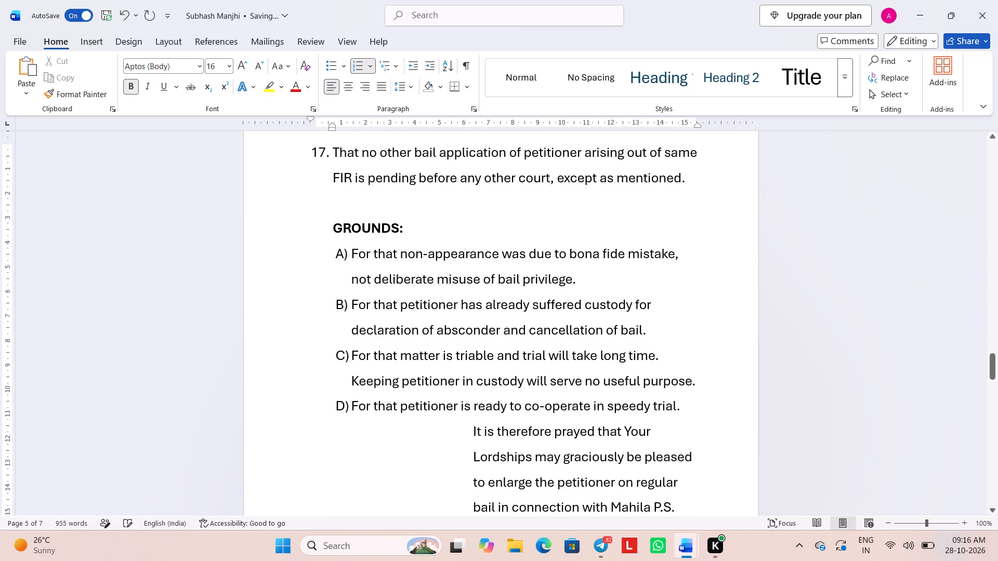
{"action": "key", "text": "Delete"}
{"action": "key", "text": "Delete"}
{"action": "key", "text": "Delete"}
{"action": "key", "text": "Delete"}
{"action": "key", "text": "Delete"}
{"action": "key", "text": "Delete"}
{"action": "key", "text": "Delete"}
{"action": "key", "text": "Delete"}
{"action": "key", "text": "Delete"}
{"action": "key", "text": "Delete"}
{"action": "key", "text": "Delete"}
{"action": "key", "text": "Delete"}
{"action": "key", "text": "Delete"}
{"action": "key", "text": "Delete"}
{"action": "key", "text": "Delete"}
{"action": "key", "text": "Delete"}
{"action": "key", "text": "Delete"}
{"action": "key", "text": "Delete"}
{"action": "key", "text": "Delete"}
{"action": "key", "text": "Delete"}
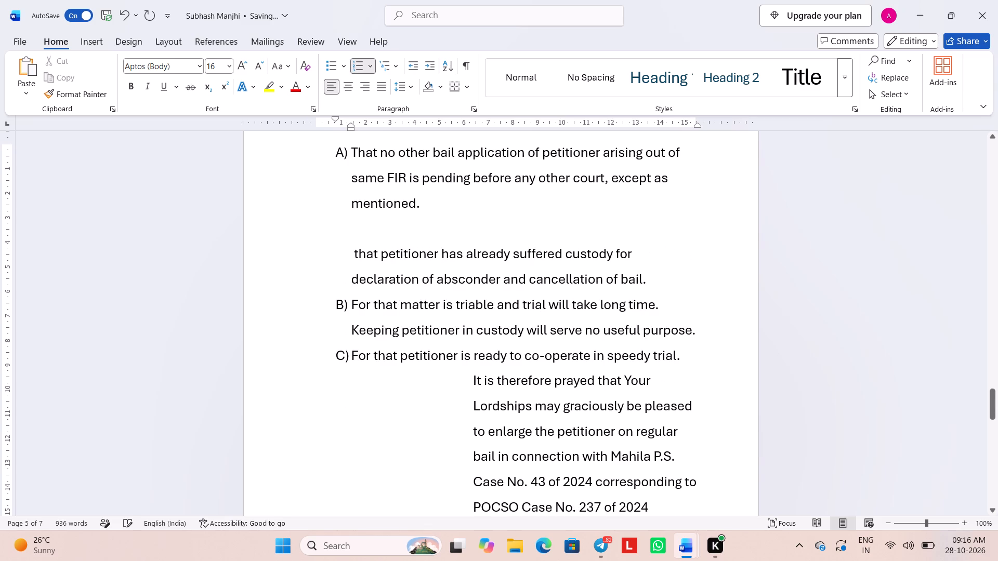
Delete the remaining text of the ground about custody already suffered for declaration of absconder, up to "ellation of bail.".
{"action": "key", "text": "Delete"}
{"action": "key", "text": "Delete"}
{"action": "key", "text": "Delete"}
{"action": "key", "text": "Delete"}
{"action": "key", "text": "Delete"}
{"action": "key", "text": "Delete"}
{"action": "key", "text": "Delete"}
{"action": "key", "text": "Delete"}
{"action": "key", "text": "Delete"}
{"action": "key", "text": "Delete"}
{"action": "key", "text": "Delete"}
{"action": "key", "text": "Delete"}
{"action": "key", "text": "Delete"}
{"action": "key", "text": "Delete"}
{"action": "key", "text": "Delete"}
{"action": "key", "text": "Delete"}
{"action": "key", "text": "Delete"}
{"action": "key", "text": "Delete"}
{"action": "key", "text": "Delete"}
{"action": "key", "text": "Delete"}
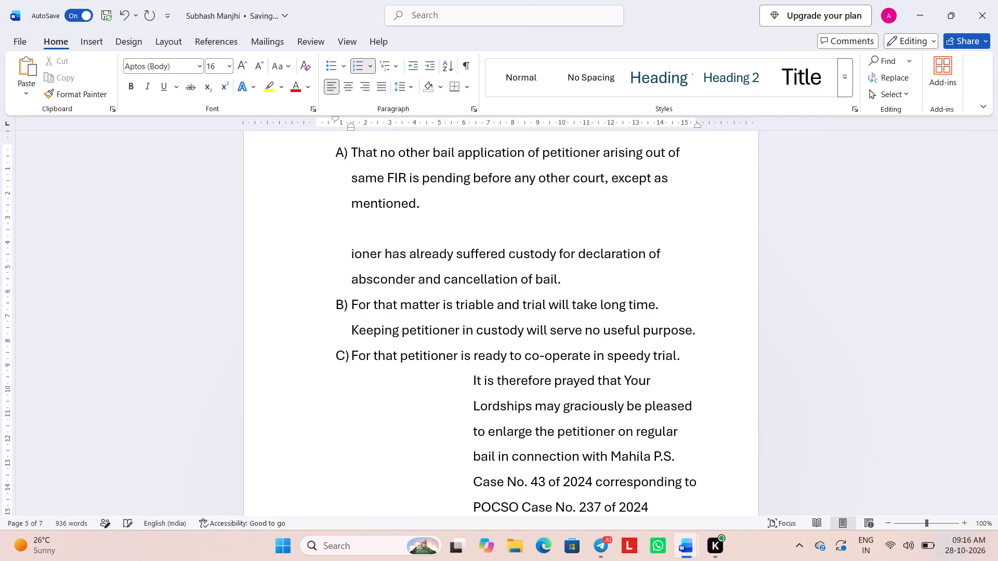
{"action": "key", "text": "Delete"}
{"action": "key", "text": "Delete"}
{"action": "key", "text": "Delete"}
{"action": "key", "text": "Delete"}
{"action": "key", "text": "Delete"}
{"action": "key", "text": "Delete"}
{"action": "key", "text": "Delete"}
{"action": "key", "text": "Delete"}
{"action": "key", "text": "Delete"}
{"action": "key", "text": "Delete"}
{"action": "key", "text": "Delete"}
{"action": "key", "text": "Delete"}
{"action": "key", "text": "Delete"}
{"action": "key", "text": "Delete"}
{"action": "key", "text": "Delete"}
{"action": "key", "text": "Delete"}
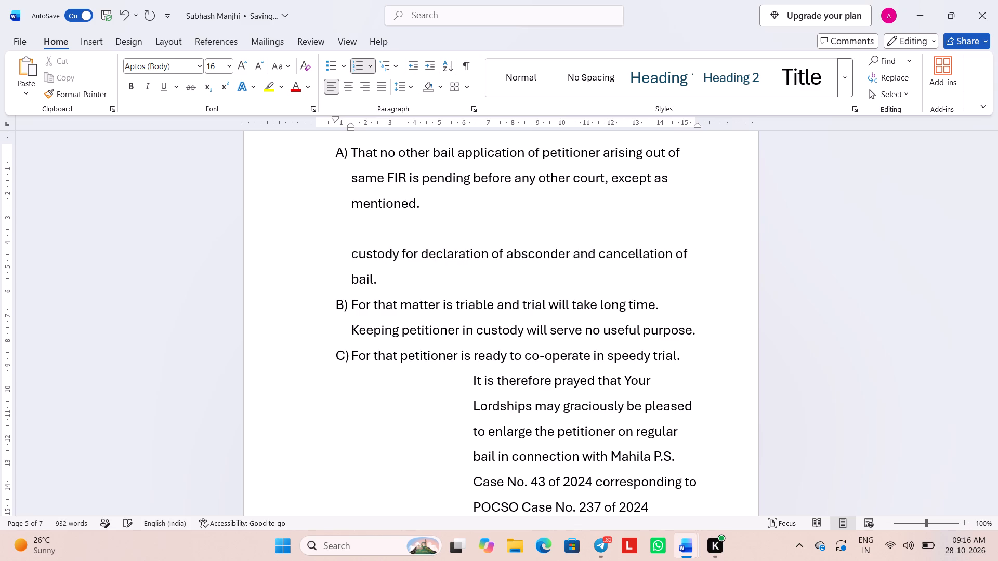
{"action": "key", "text": "Delete"}
{"action": "key", "text": "Delete"}
{"action": "key", "text": "Delete"}
{"action": "key", "text": "Delete"}
{"action": "key", "text": "Delete"}
{"action": "key", "text": "Delete"}
{"action": "key", "text": "Delete"}
{"action": "key", "text": "Delete"}
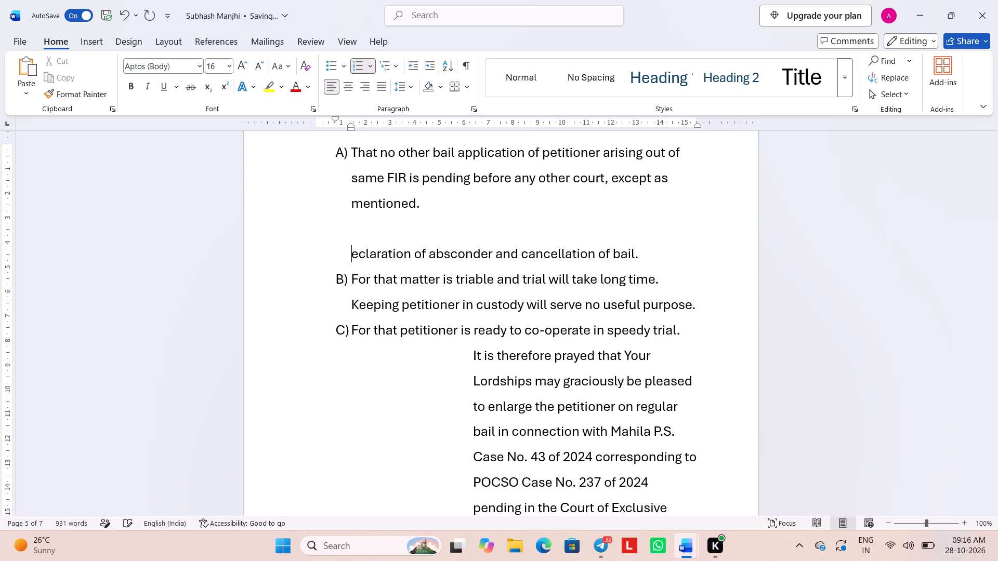
{"action": "key", "text": "Delete"}
{"action": "key", "text": "Delete"}
{"action": "key", "text": "Delete"}
{"action": "key", "text": "Delete"}
{"action": "key", "text": "Delete"}
{"action": "key", "text": "Delete"}
{"action": "key", "text": "Delete"}
{"action": "key", "text": "Delete"}
{"action": "key", "text": "Delete"}
{"action": "key", "text": "Delete"}
{"action": "key", "text": "Delete"}
{"action": "key", "text": "Delete"}
{"action": "key", "text": "Delete"}
{"action": "key", "text": "Delete"}
{"action": "key", "text": "Delete"}
{"action": "key", "text": "Delete"}
{"action": "key", "text": "Delete"}
{"action": "key", "text": "Delete"}
{"action": "key", "text": "Delete"}
{"action": "key", "text": "Delete"}
{"action": "key", "text": "Delete"}
{"action": "key", "text": "Delete"}
{"action": "key", "text": "Delete"}
{"action": "key", "text": "Delete"}
{"action": "key", "text": "Delete"}
{"action": "key", "text": "Delete"}
{"action": "key", "text": "Delete"}
{"action": "key", "text": "Delete"}
{"action": "key", "text": "Delete"}
{"action": "key", "text": "Delete"}
{"action": "key", "text": "Delete"}
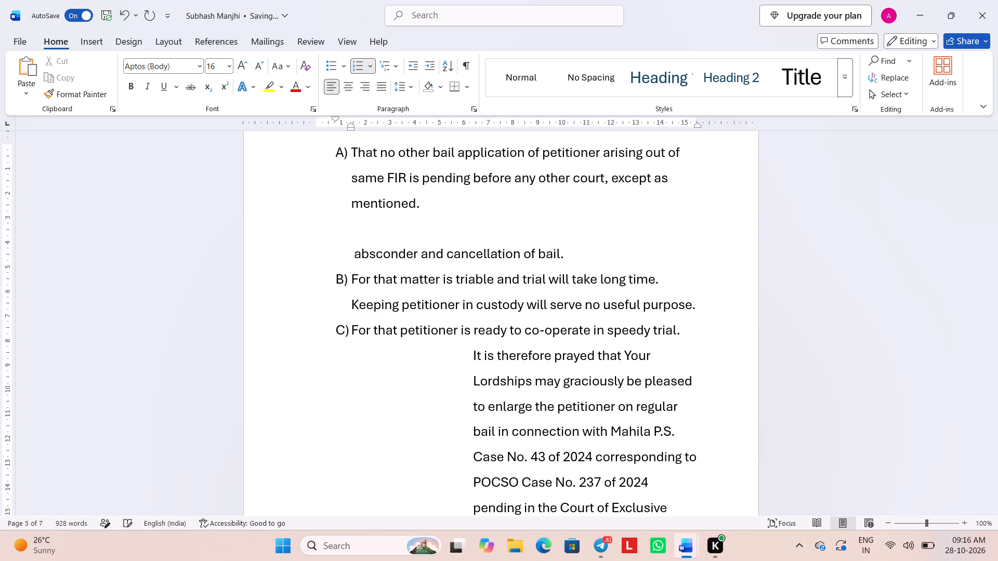
{"action": "key", "text": "Delete"}
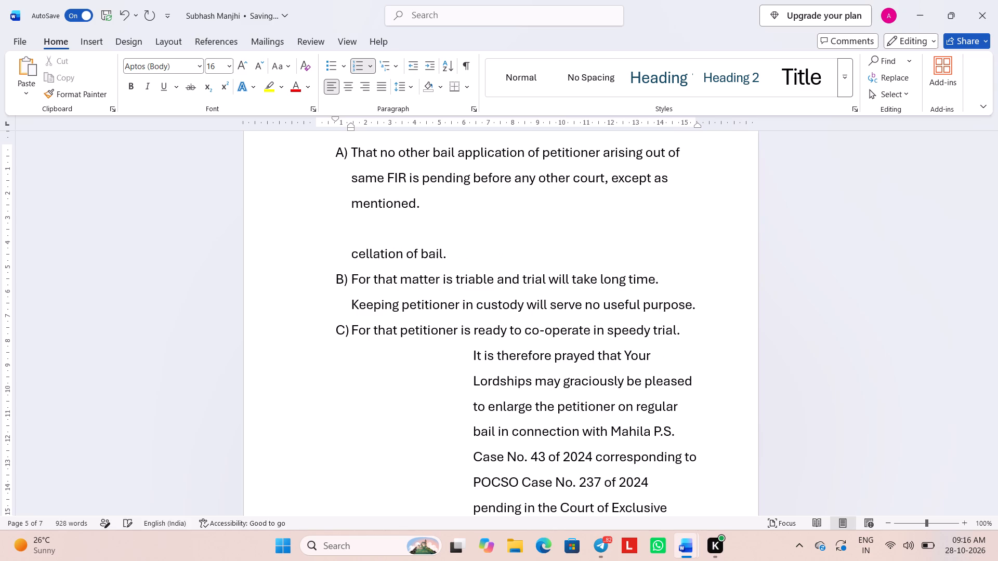
{"action": "key", "text": "Delete"}
Delete the paragraph about no other pending bail application, the leftover "ellation of bail." and the next ground's opening up to "oner in custody".
{"action": "scroll", "coordinate": [333, 226], "scroll_direction": "up", "scroll_amount": 1}
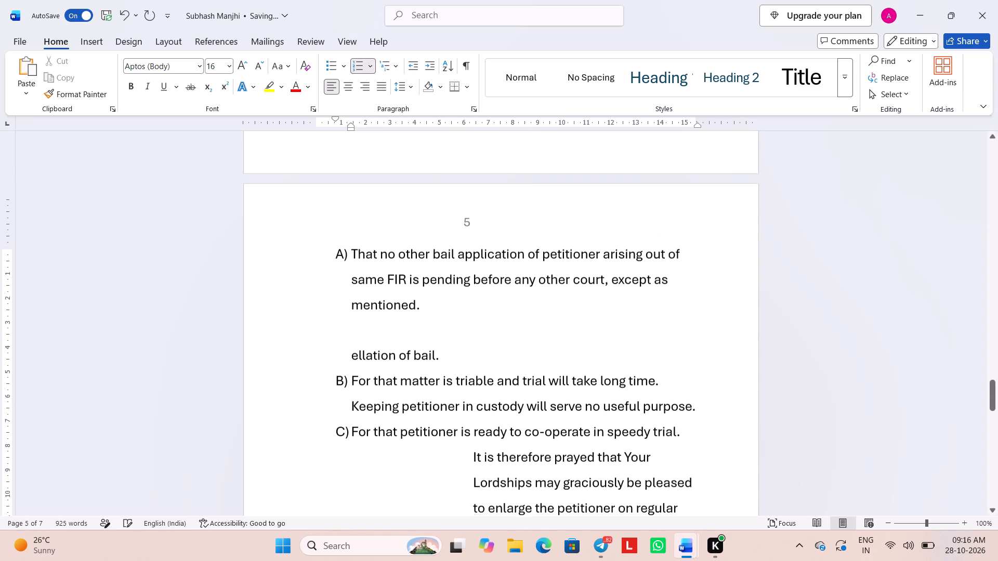
{"action": "scroll", "coordinate": [333, 226], "scroll_direction": "up", "scroll_amount": 1}
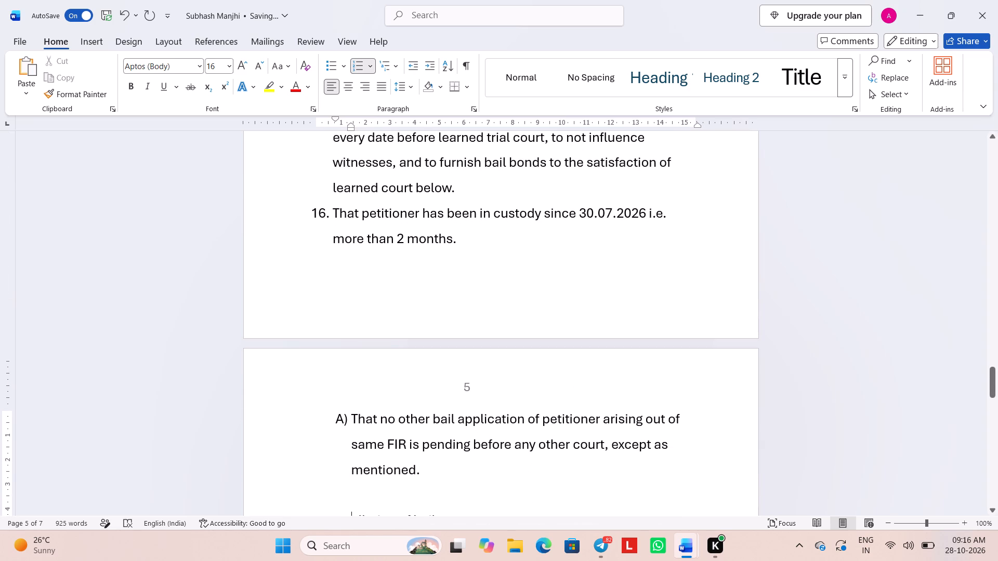
{"action": "left_click", "coordinate": [324, 419]}
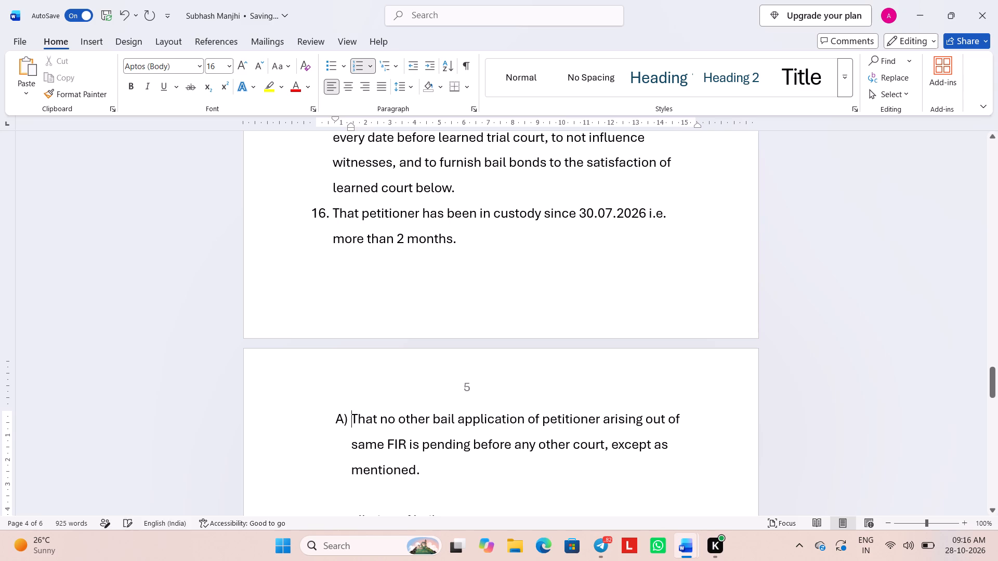
{"action": "left_click", "coordinate": [333, 422]}
{"action": "key", "text": "Delete"}
{"action": "key", "text": "Delete"}
{"action": "key", "text": "Delete"}
{"action": "key", "text": "Delete"}
{"action": "key", "text": "Delete"}
{"action": "key", "text": "Delete"}
{"action": "key", "text": "Delete"}
{"action": "key", "text": "Delete"}
{"action": "key", "text": "Delete"}
{"action": "key", "text": "Delete"}
{"action": "key", "text": "Delete"}
{"action": "key", "text": "Delete"}
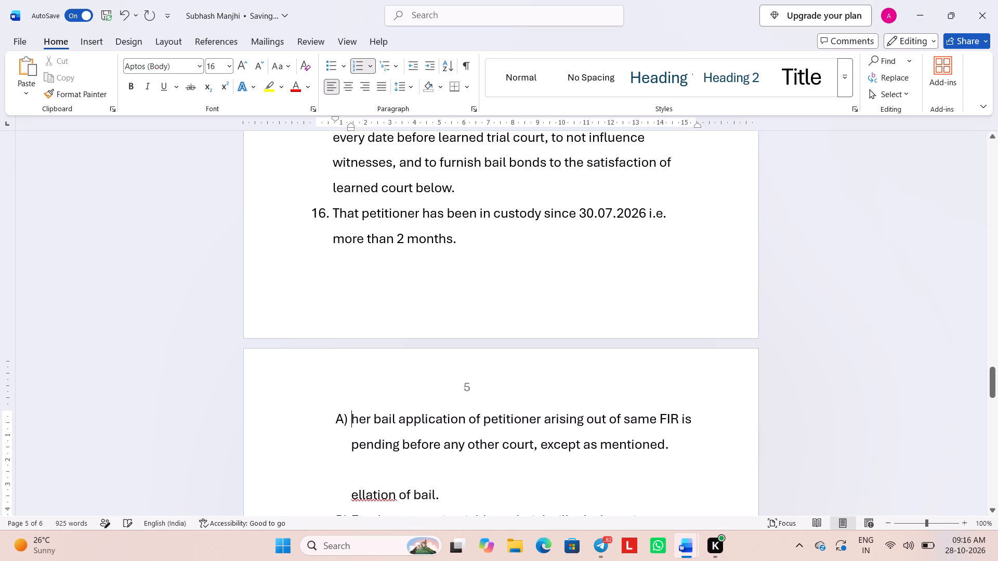
{"action": "key", "text": "Delete"}
{"action": "key", "text": "Delete"}
{"action": "key", "text": "Delete"}
{"action": "key", "text": "Delete"}
{"action": "key", "text": "Delete"}
{"action": "key", "text": "Delete"}
{"action": "key", "text": "Delete"}
{"action": "key", "text": "Delete"}
{"action": "key", "text": "Delete"}
{"action": "key", "text": "Delete"}
{"action": "key", "text": "Delete"}
{"action": "key", "text": "Delete"}
{"action": "key", "text": "Delete"}
{"action": "key", "text": "Delete"}
{"action": "key", "text": "Delete"}
{"action": "key", "text": "Delete"}
{"action": "key", "text": "Delete"}
{"action": "key", "text": "Delete"}
{"action": "key", "text": "Delete"}
{"action": "key", "text": "Delete"}
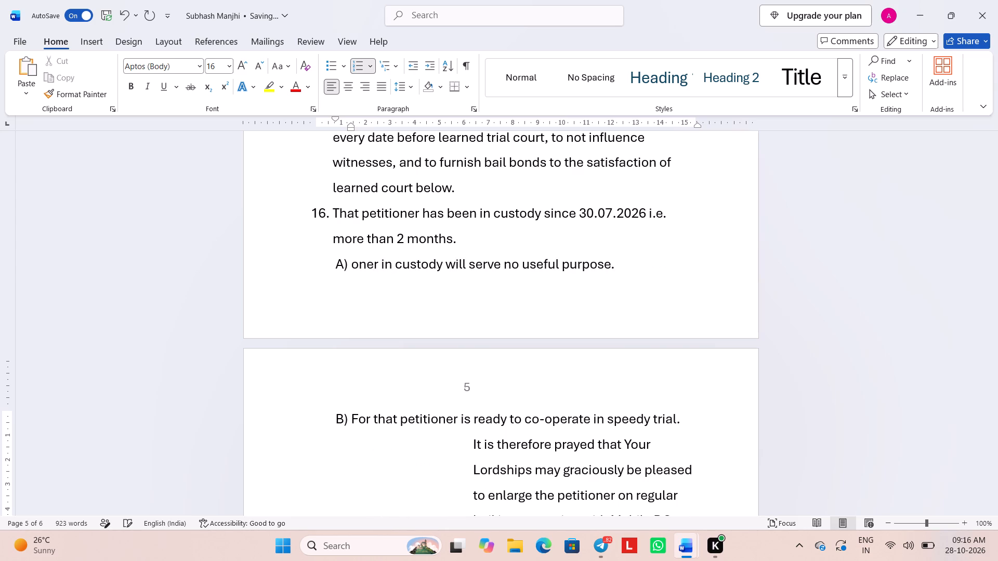
Delete the remaining ground text "oner in custody will serve no useful purpose." beneath paragraph 16, including its paragraph break.
{"action": "key", "text": "Delete"}
{"action": "key", "text": "Delete"}
{"action": "key", "text": "Delete"}
{"action": "key", "text": "Delete"}
{"action": "key", "text": "Delete"}
{"action": "key", "text": "Delete"}
{"action": "key", "text": "Delete"}
{"action": "key", "text": "Delete"}
{"action": "key", "text": "Delete"}
{"action": "key", "text": "Delete"}
{"action": "key", "text": "Delete"}
{"action": "key", "text": "Delete"}
{"action": "key", "text": "Delete"}
{"action": "key", "text": "Delete"}
{"action": "key", "text": "Delete"}
{"action": "key", "text": "Delete"}
{"action": "key", "text": "Delete"}
{"action": "key", "text": "Delete"}
{"action": "key", "text": "Delete"}
{"action": "key", "text": "Delete"}
{"action": "key", "text": "Delete"}
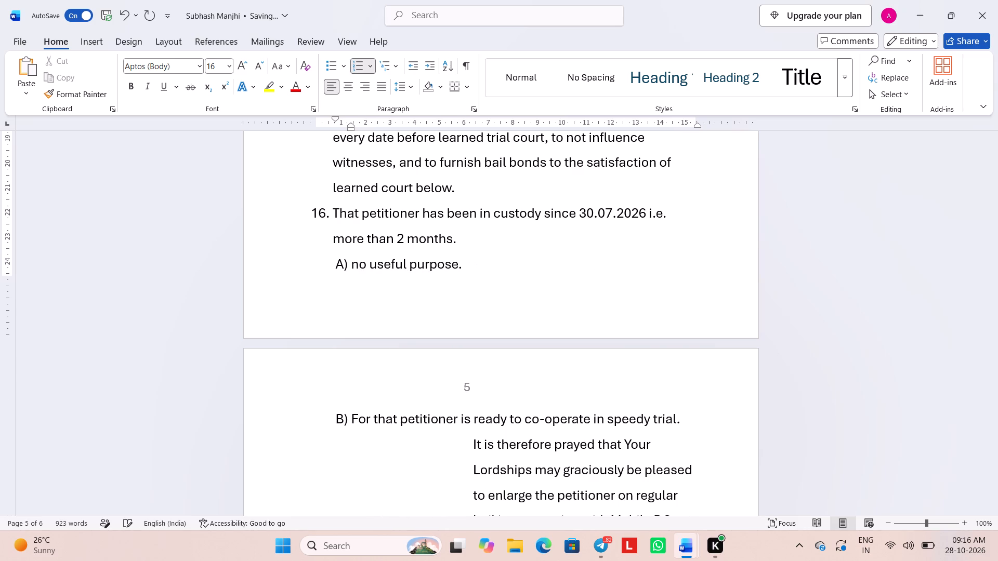
{"action": "key", "text": "Delete"}
{"action": "key", "text": "Delete"}
{"action": "key", "text": "Delete"}
{"action": "key", "text": "Delete"}
{"action": "key", "text": "Delete"}
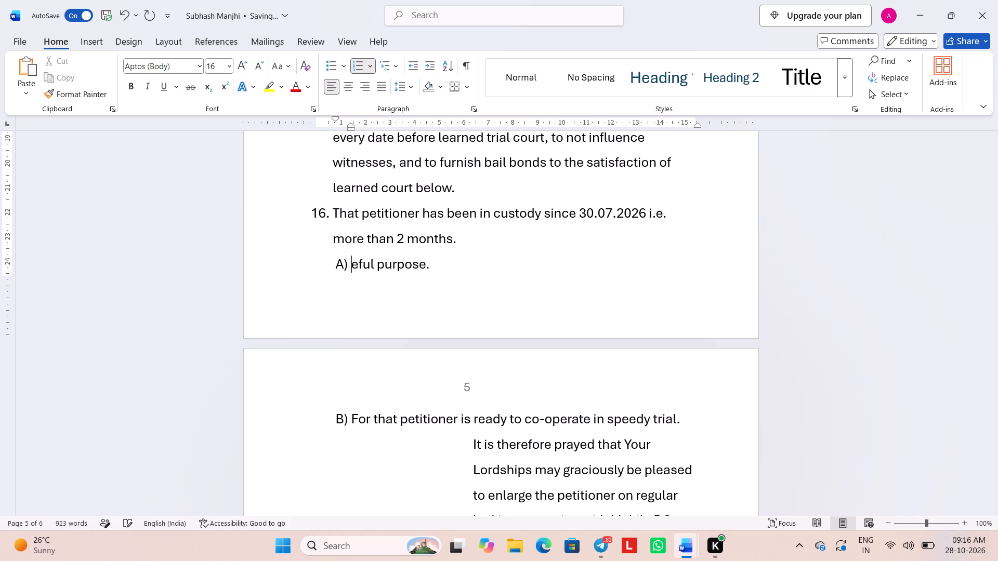
{"action": "key", "text": "Delete"}
{"action": "key", "text": "Delete"}
{"action": "key", "text": "Delete"}
{"action": "key", "text": "Delete"}
{"action": "key", "text": "Delete"}
{"action": "key", "text": "Delete"}
{"action": "key", "text": "Delete"}
{"action": "key", "text": "Delete"}
{"action": "key", "text": "Delete"}
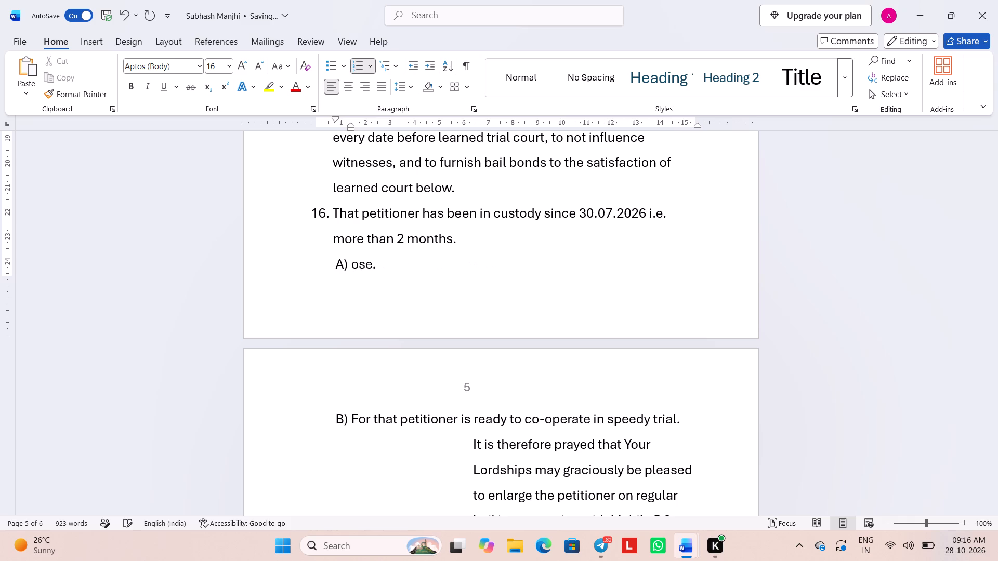
{"action": "key", "text": "Delete"}
{"action": "key", "text": "Delete"}
{"action": "key", "text": "Delete"}
{"action": "key", "text": "Delete"}
{"action": "key", "text": "Delete"}
Delete the last ground about the petitioner being ready to co-operate in speedy trial, including the paragraph break after "more than 2 months.".
{"action": "key", "text": "Delete"}
{"action": "key", "text": "Delete"}
{"action": "key", "text": "Delete"}
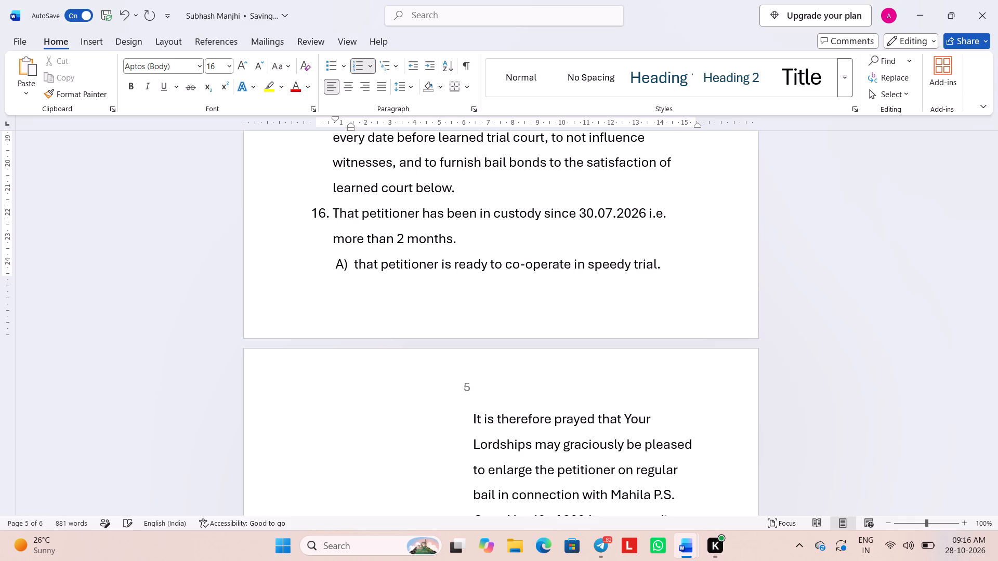
{"action": "key", "text": "Delete"}
{"action": "key", "text": "Delete"}
{"action": "key", "text": "Delete"}
{"action": "key", "text": "Delete"}
{"action": "key", "text": "Delete"}
{"action": "key", "text": "Delete"}
{"action": "key", "text": "Delete"}
{"action": "key", "text": "Delete"}
{"action": "key", "text": "Delete"}
{"action": "key", "text": "Delete"}
{"action": "key", "text": "Delete"}
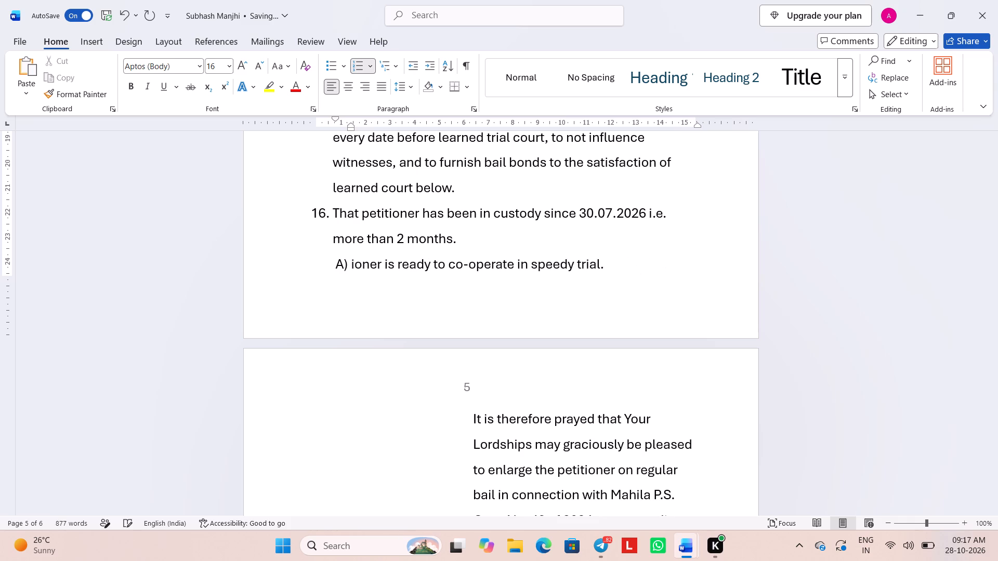
{"action": "key", "text": "Delete"}
{"action": "key", "text": "Delete"}
{"action": "key", "text": "Delete"}
{"action": "key", "text": "Delete"}
{"action": "key", "text": "Delete"}
{"action": "key", "text": "Delete"}
{"action": "key", "text": "Delete"}
{"action": "key", "text": "Delete"}
{"action": "key", "text": "Delete"}
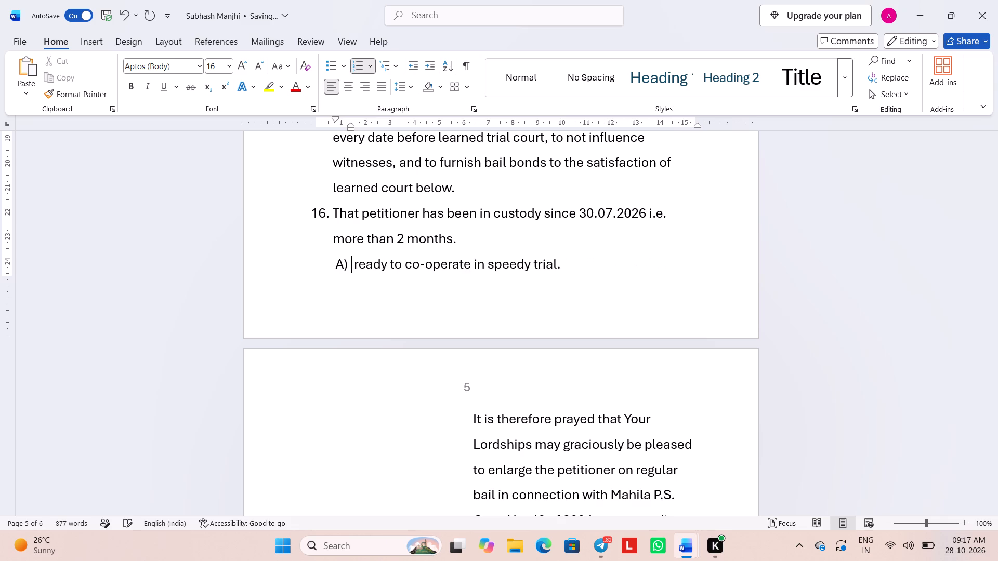
{"action": "key", "text": "Delete"}
{"action": "key", "text": "Delete"}
{"action": "key", "text": "Delete"}
{"action": "key", "text": "Delete"}
{"action": "key", "text": "Delete"}
{"action": "key", "text": "Delete"}
{"action": "key", "text": "Delete"}
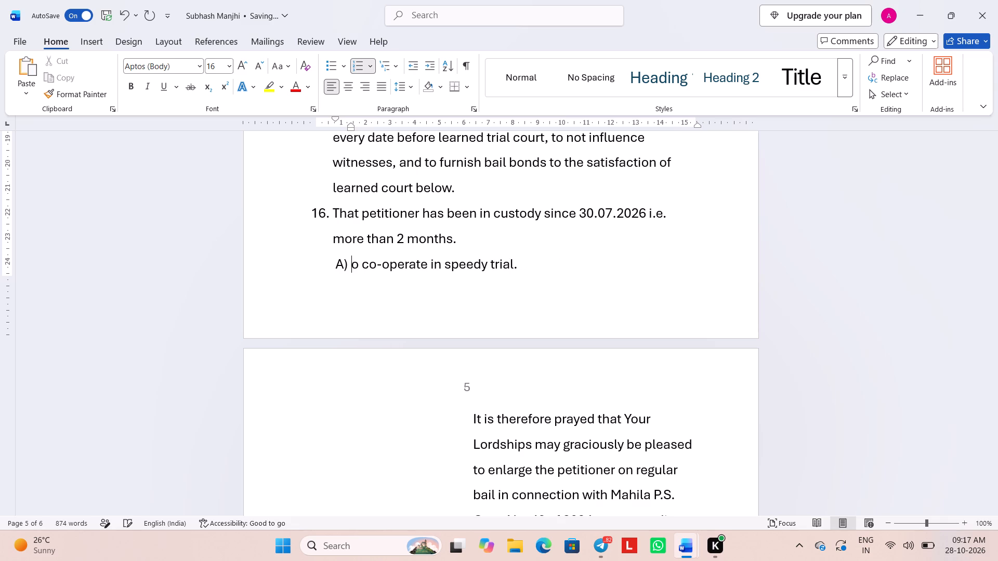
{"action": "key", "text": "Delete"}
{"action": "key", "text": "Delete"}
{"action": "key", "text": "Delete"}
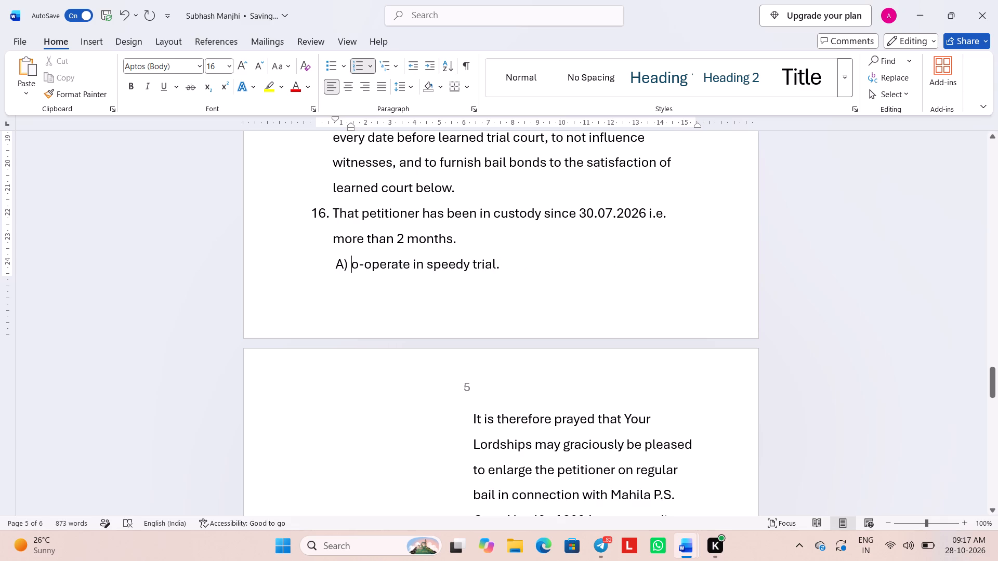
{"action": "left_click", "coordinate": [458, 236]}
{"action": "key", "text": "Delete"}
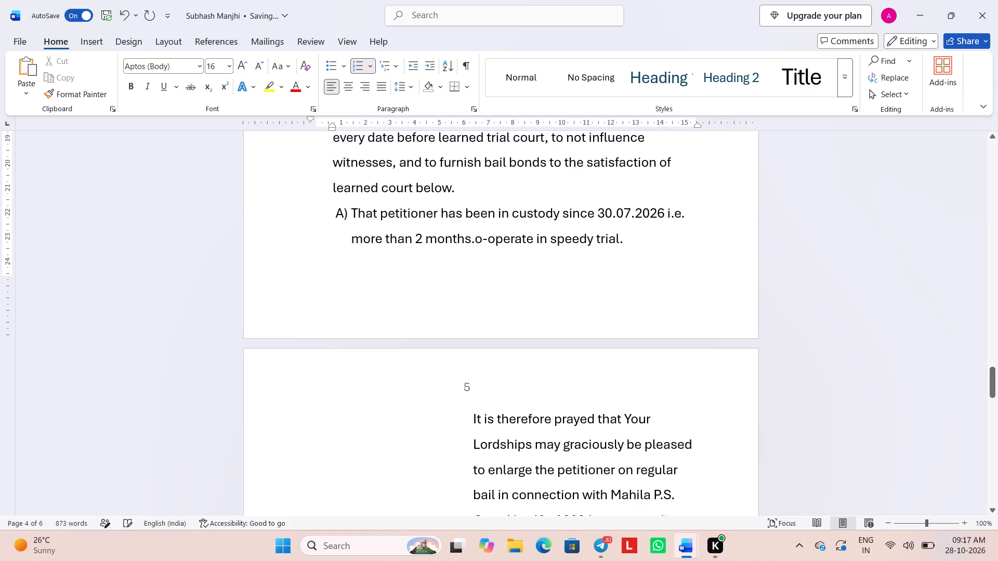
{"action": "key", "text": "Delete"}
{"action": "key", "text": "Delete"}
{"action": "key", "text": "Delete"}
{"action": "key", "text": "Delete"}
{"action": "key", "text": "Delete"}
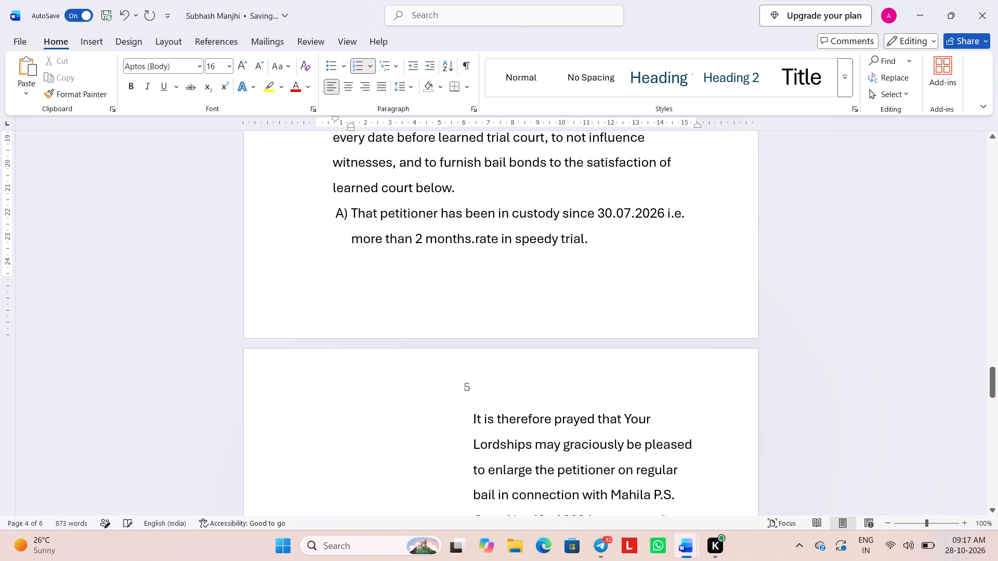
{"action": "key", "text": "Delete"}
{"action": "key", "text": "Delete"}
{"action": "key", "text": "Delete"}
{"action": "key", "text": "Delete"}
{"action": "key", "text": "Delete"}
{"action": "key", "text": "Delete"}
{"action": "key", "text": "Delete"}
{"action": "key", "text": "Delete"}
{"action": "key", "text": "Delete"}
{"action": "key", "text": "Delete"}
{"action": "key", "text": "Delete"}
{"action": "key", "text": "Delete"}
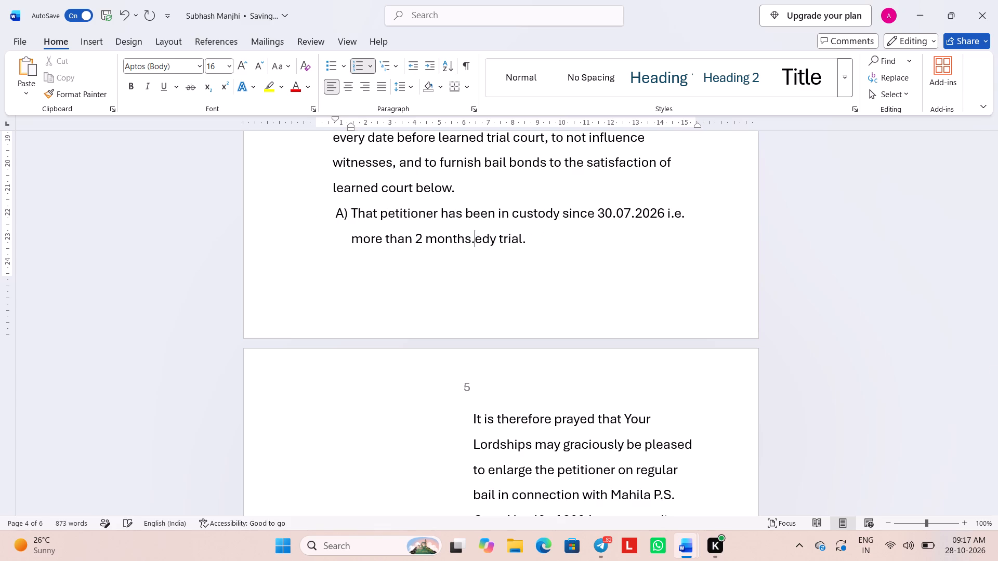
{"action": "key", "text": "Delete"}
{"action": "key", "text": "Delete"}
{"action": "key", "text": "Delete"}
{"action": "key", "text": "Delete"}
{"action": "key", "text": "Delete"}
{"action": "key", "text": "Delete"}
{"action": "key", "text": "Delete"}
{"action": "key", "text": "Delete"}
{"action": "key", "text": "Delete"}
{"action": "scroll", "coordinate": [458, 236], "scroll_direction": "down", "scroll_amount": 1}
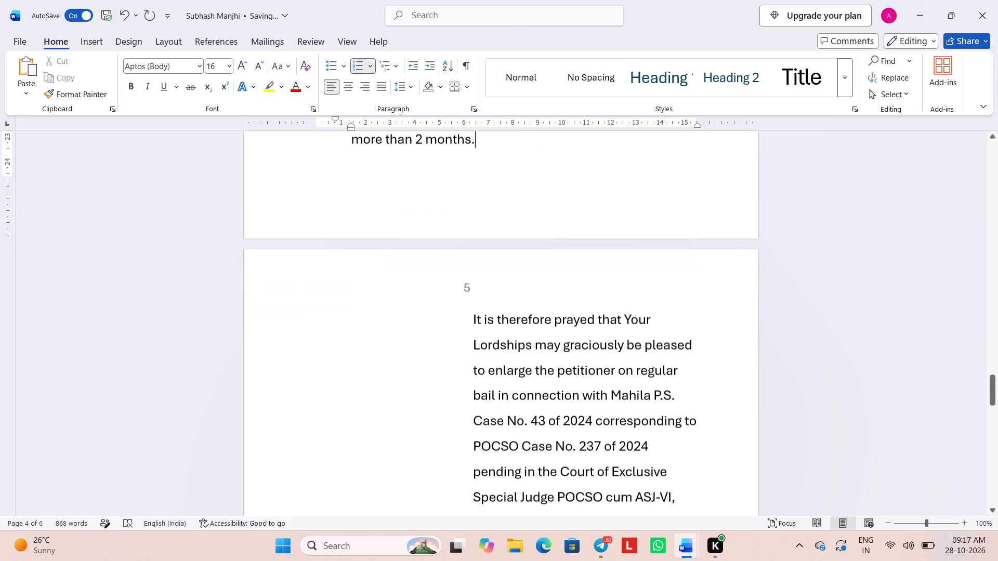
{"action": "scroll", "coordinate": [458, 236], "scroll_direction": "down", "scroll_amount": 2}
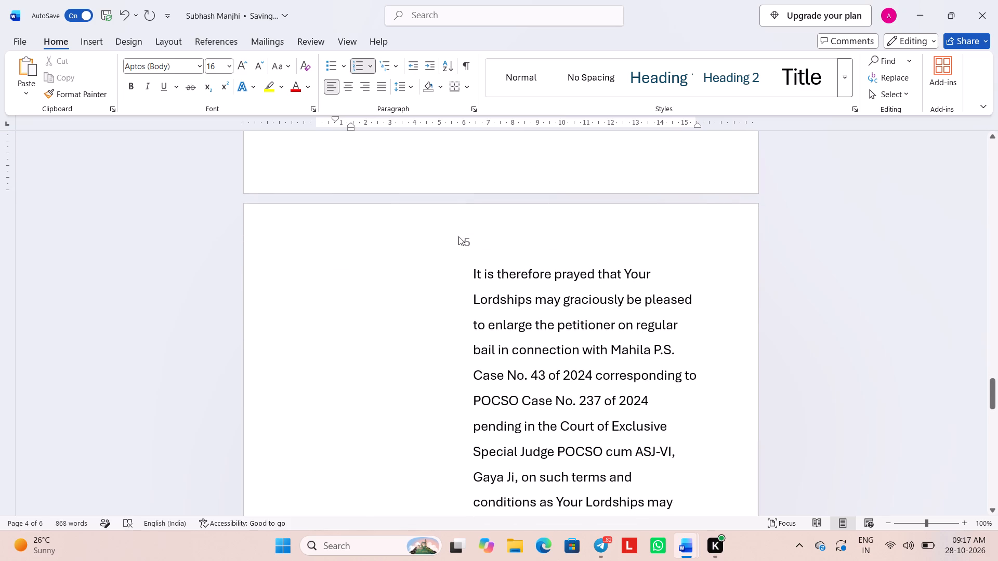
{"action": "scroll", "coordinate": [458, 236], "scroll_direction": "down", "scroll_amount": 2}
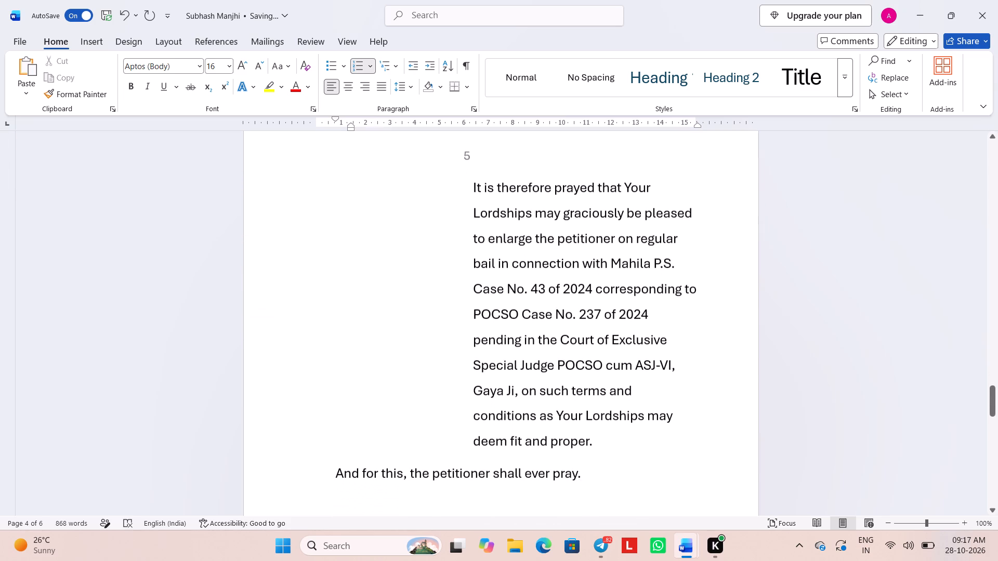
{"action": "scroll", "coordinate": [458, 236], "scroll_direction": "down", "scroll_amount": 1}
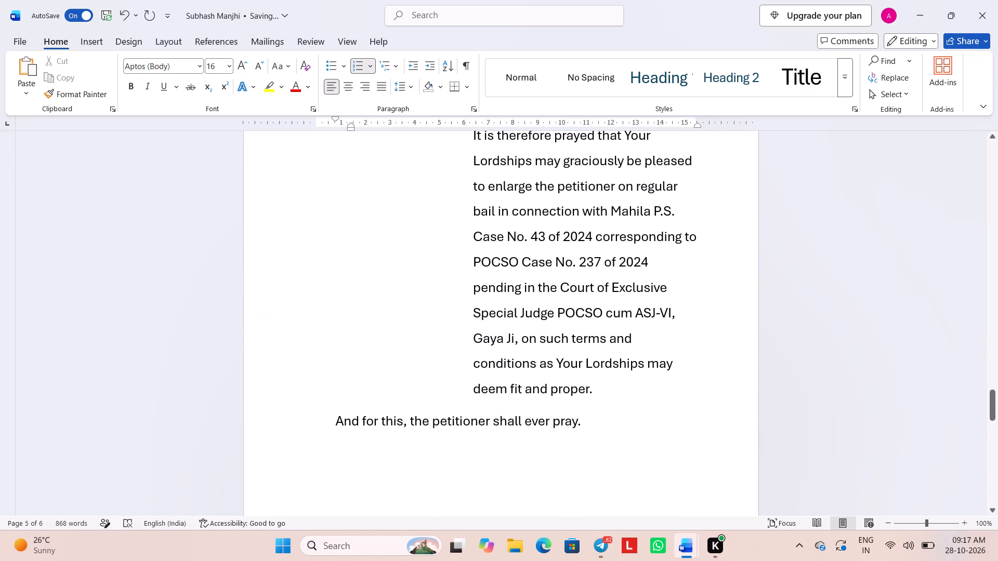
{"action": "scroll", "coordinate": [458, 236], "scroll_direction": "down", "scroll_amount": 1}
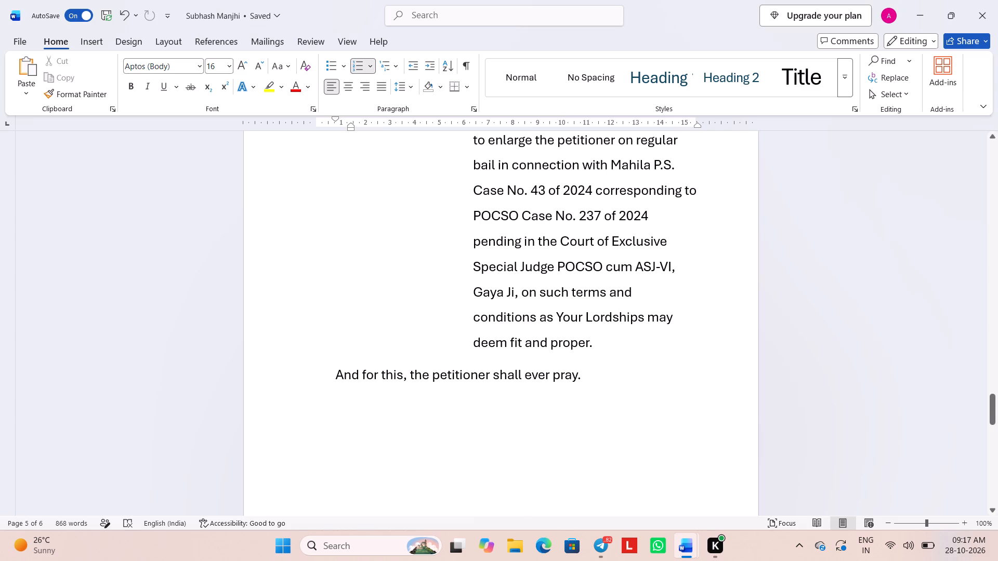
{"action": "left_click", "coordinate": [652, 212]}
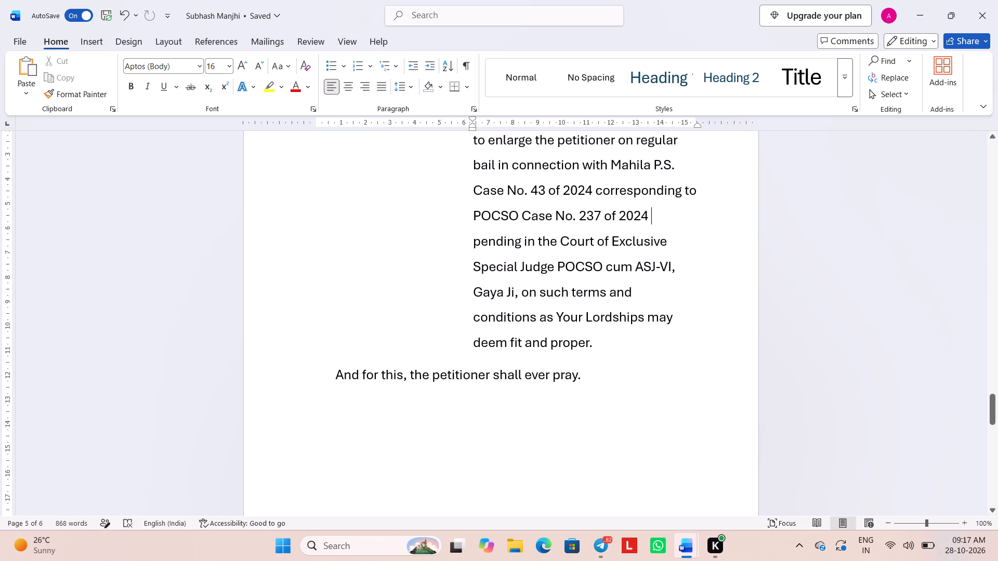
{"action": "type", "text": "to"}
{"action": "key", "text": "space"}
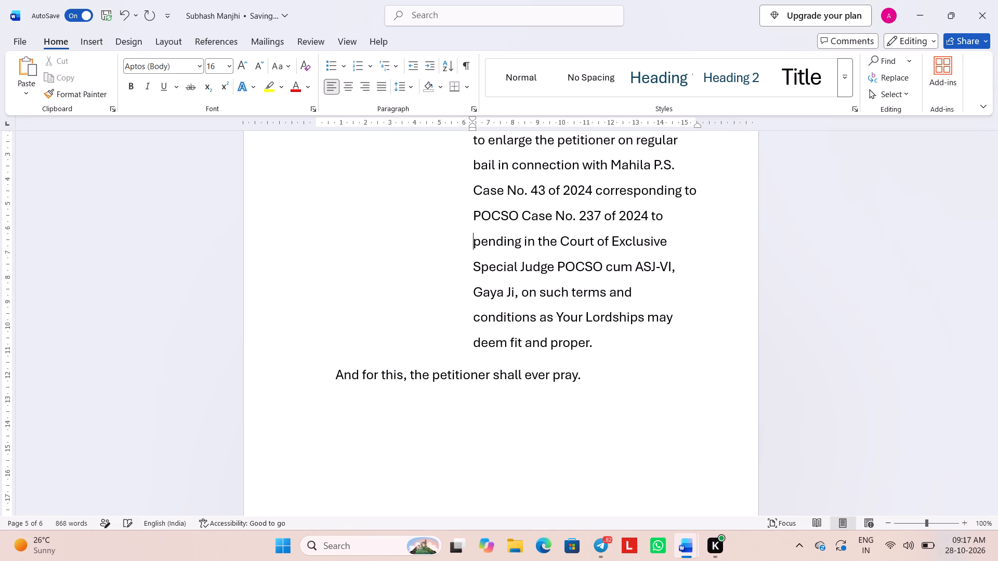
{"action": "type", "text": "the"}
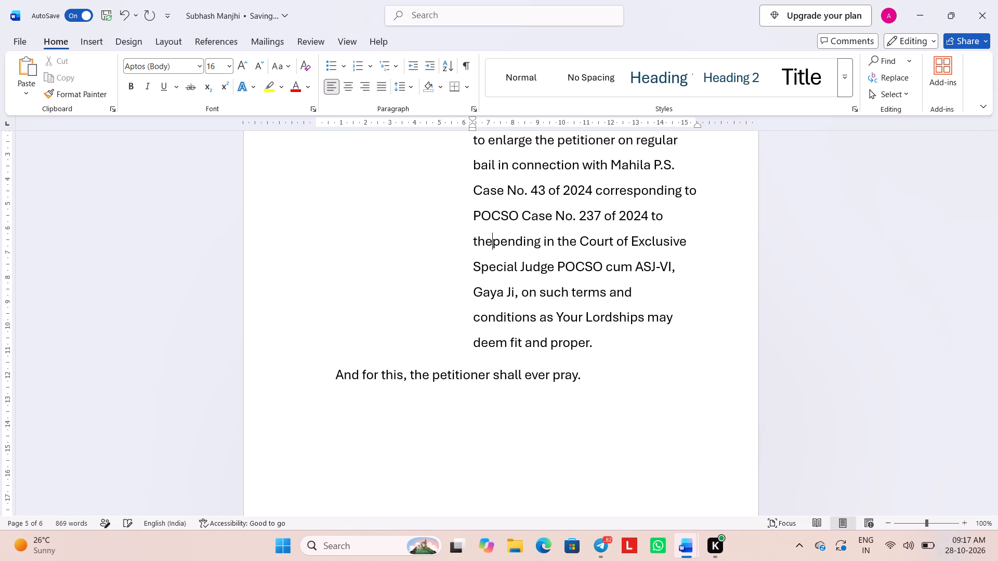
{"action": "key", "text": "space"}
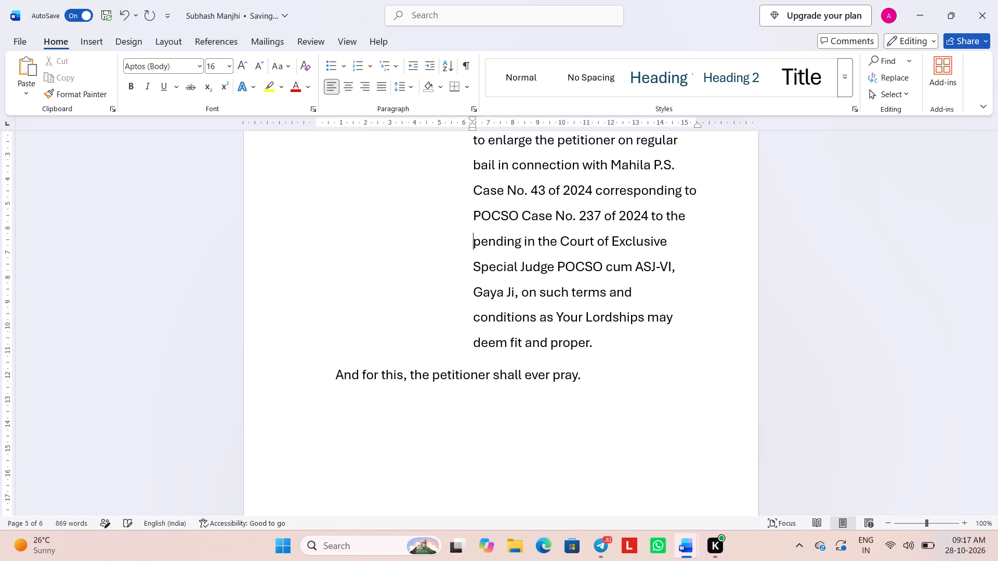
{"action": "type", "text": "dsa"}
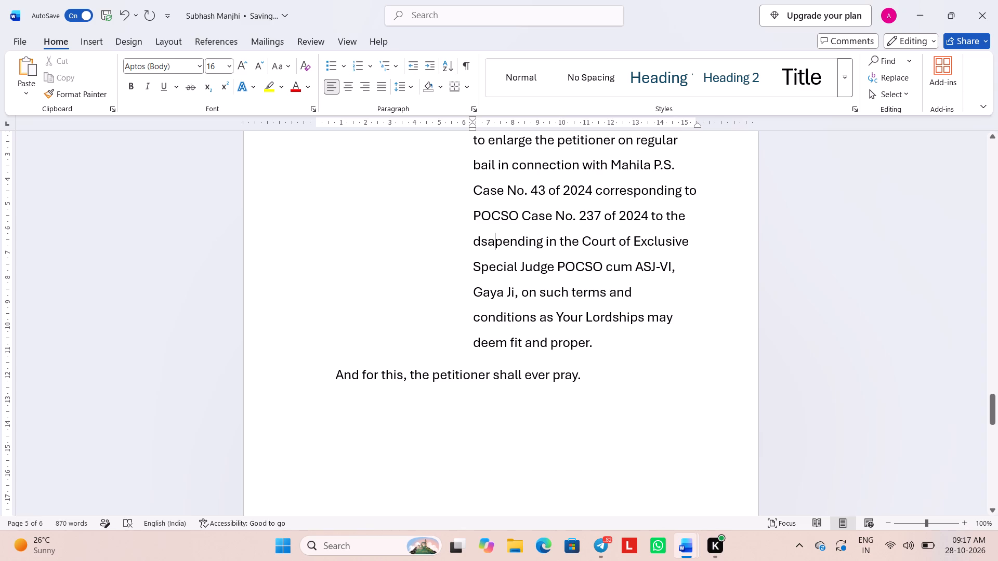
{"action": "left_click", "coordinate": [473, 242]}
{"action": "key", "text": "Delete"}
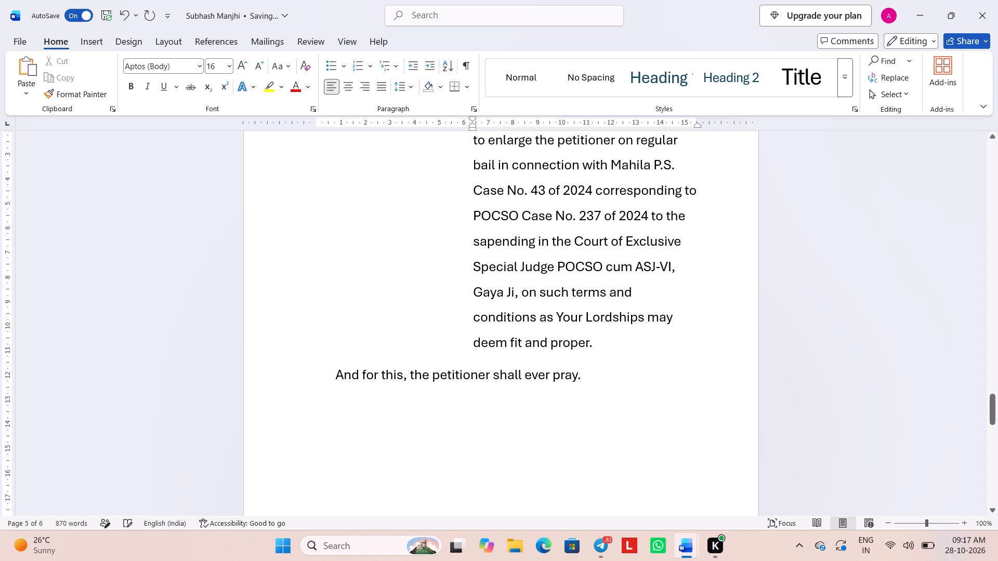
{"action": "left_click", "coordinate": [485, 239]}
{"action": "type", "text": "ti"}
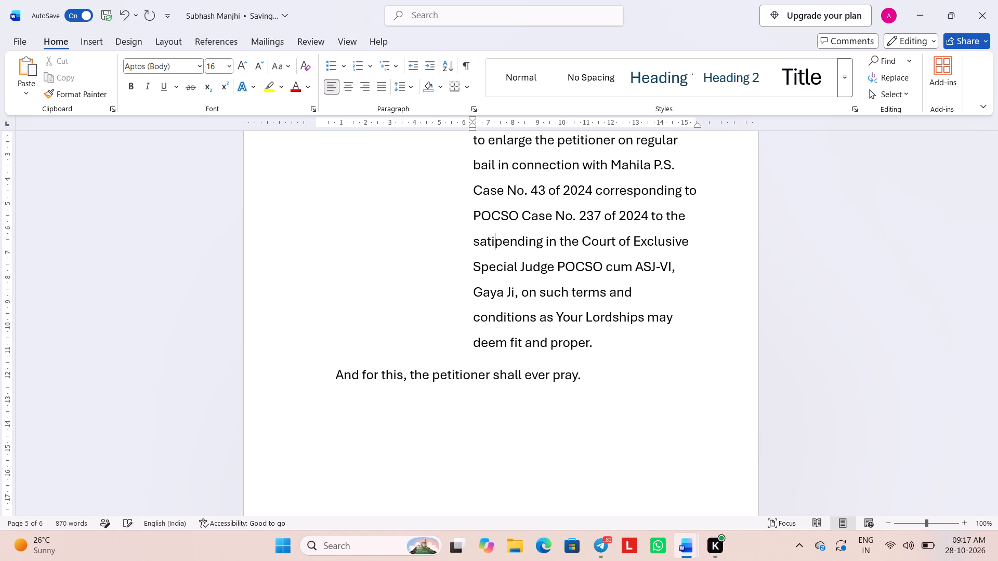
{"action": "key", "text": "s"}
{"action": "type", "text": "fa"}
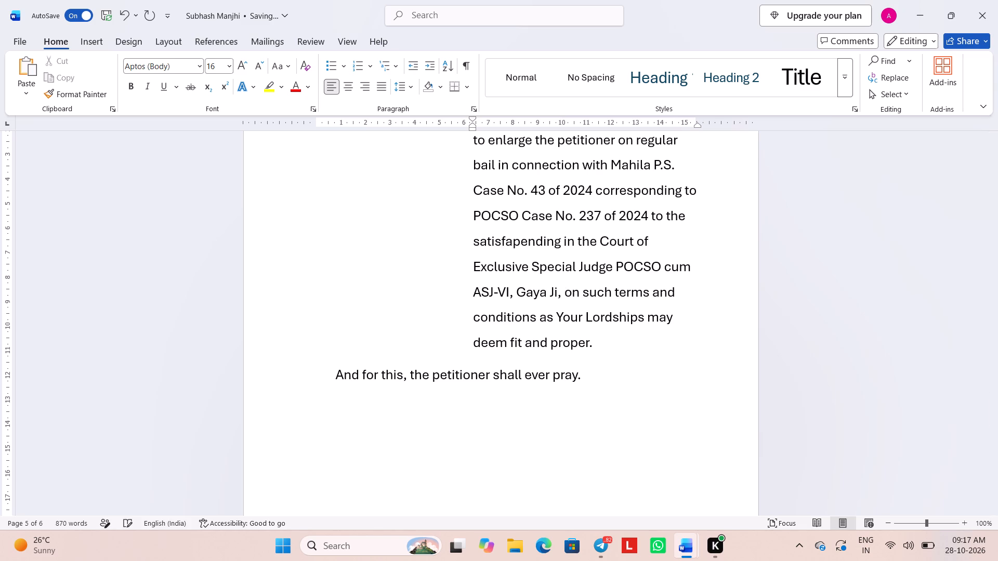
{"action": "key", "text": "v"}
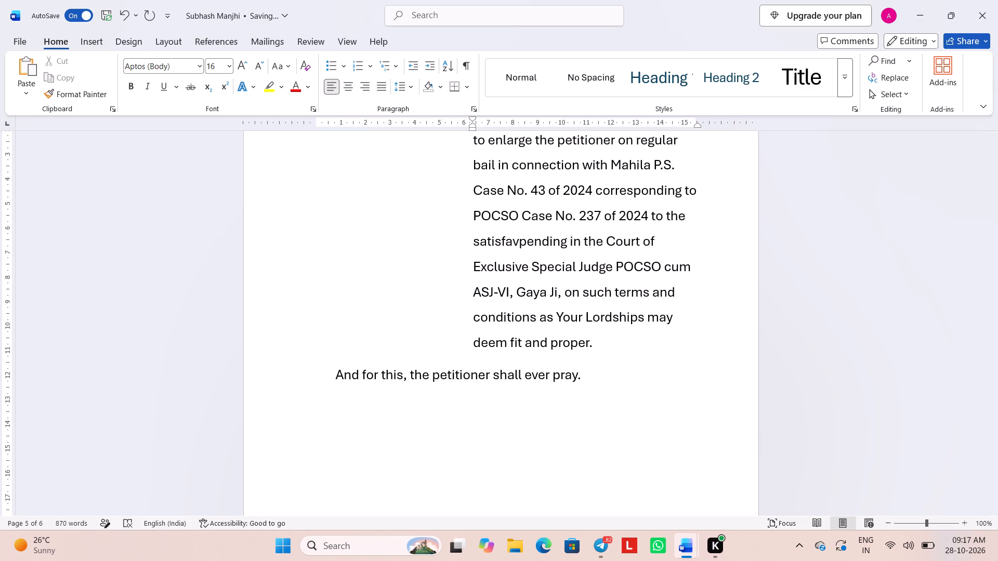
{"action": "key", "text": "BackSpace"}
{"action": "type", "text": "ction"}
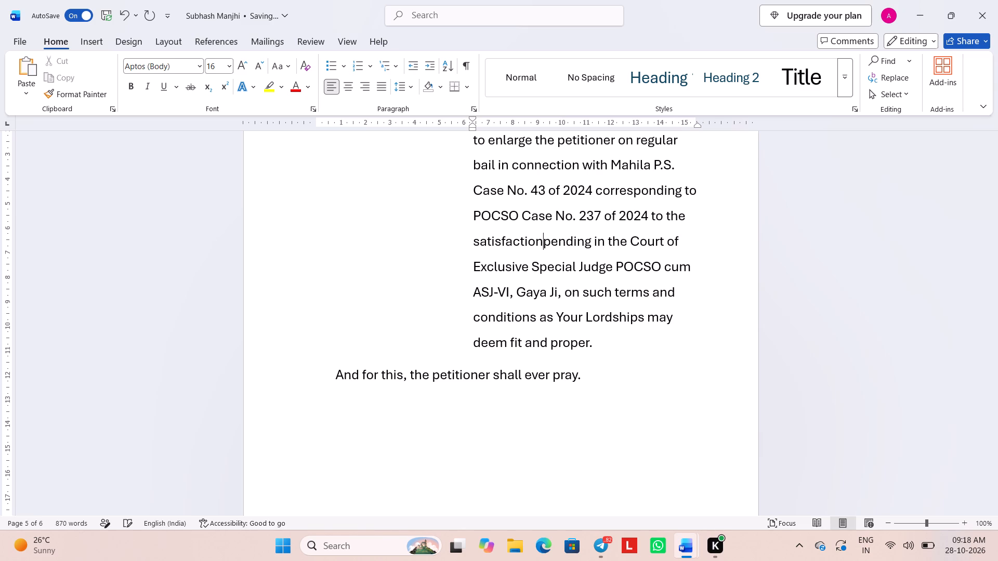
{"action": "key", "text": "space"}
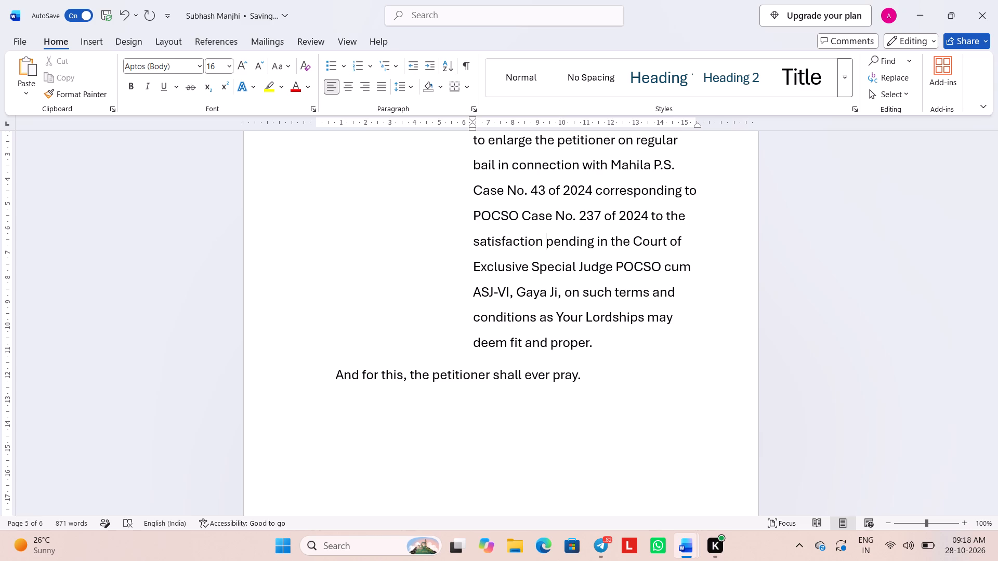
{"action": "type", "text": "of"}
{"action": "key", "text": "space"}
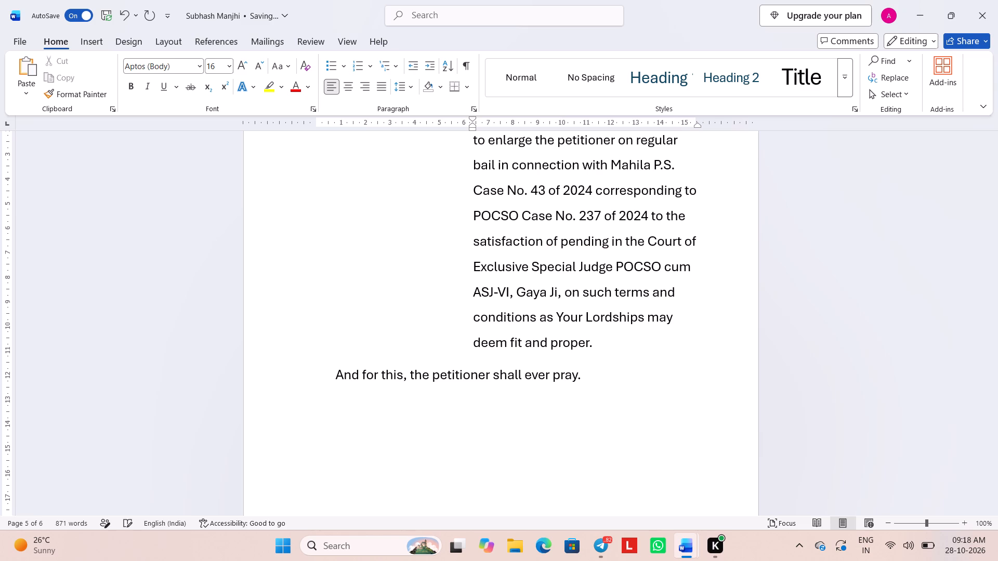
Delete the words "pending in" before "the Court of Exclusive Special Judge" in the prayer paragraph.
{"action": "key", "text": "Delete"}
{"action": "key", "text": "Delete"}
{"action": "key", "text": "Delete"}
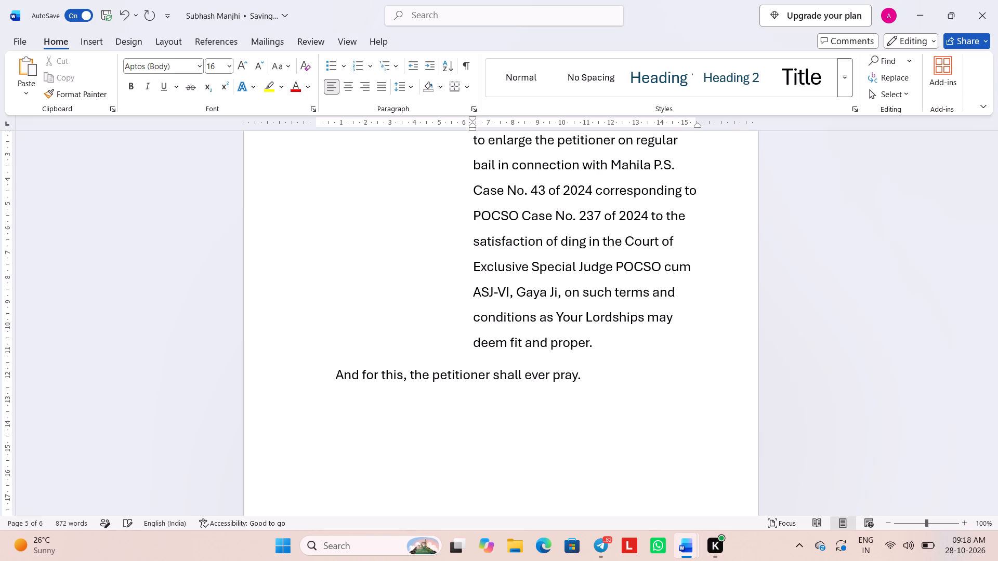
{"action": "key", "text": "Delete"}
{"action": "key", "text": "Delete"}
{"action": "key", "text": "Delete"}
{"action": "key", "text": "Delete"}
{"action": "key", "text": "Delete"}
{"action": "key", "text": "Delete"}
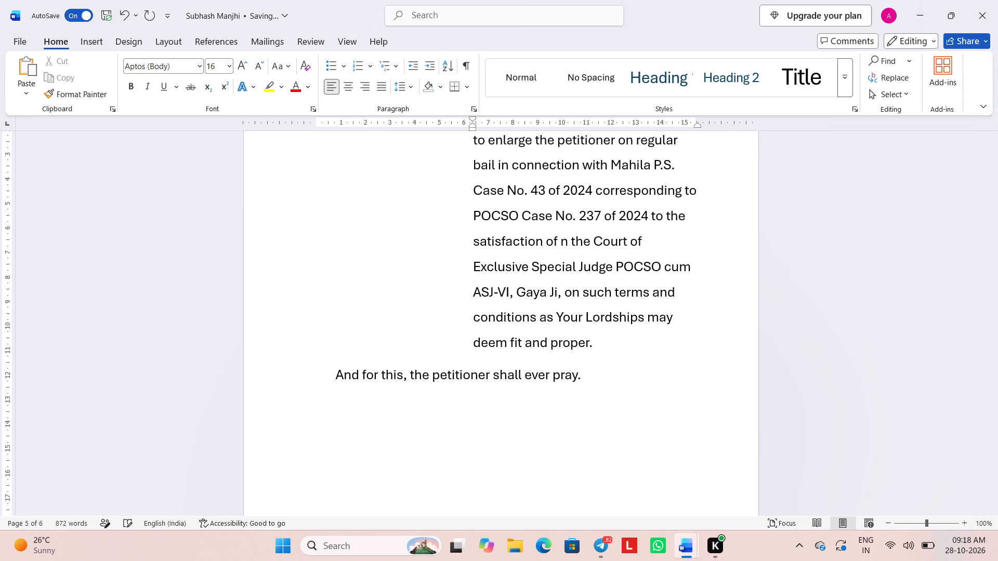
{"action": "key", "text": "Delete"}
{"action": "key", "text": "Delete"}
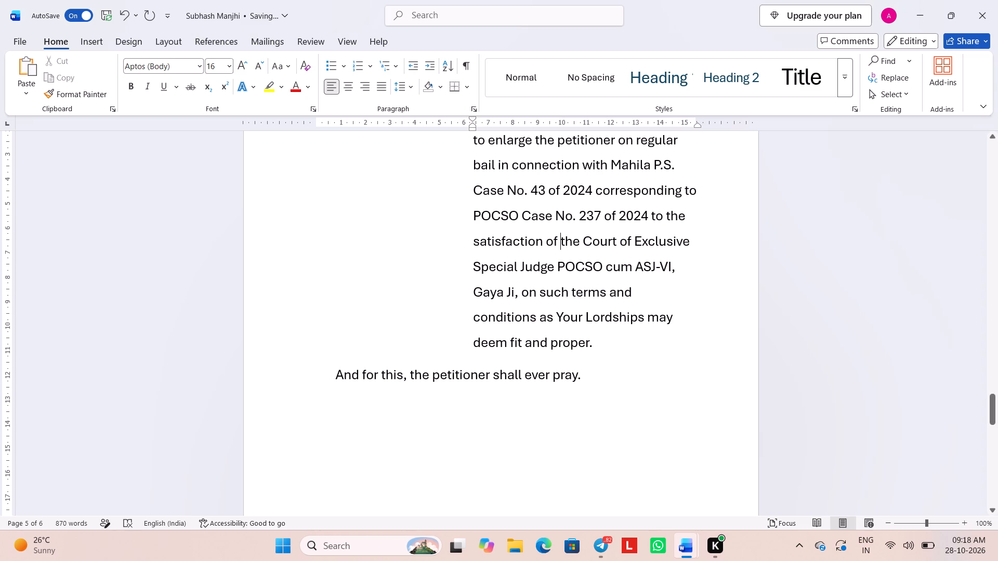
Check the INDEX table on the last page, including its annexure and particulars entries.
{"action": "scroll", "coordinate": [581, 244], "scroll_direction": "left", "scroll_amount": 1}
{"action": "scroll", "coordinate": [537, 296], "scroll_direction": "down", "scroll_amount": 1}
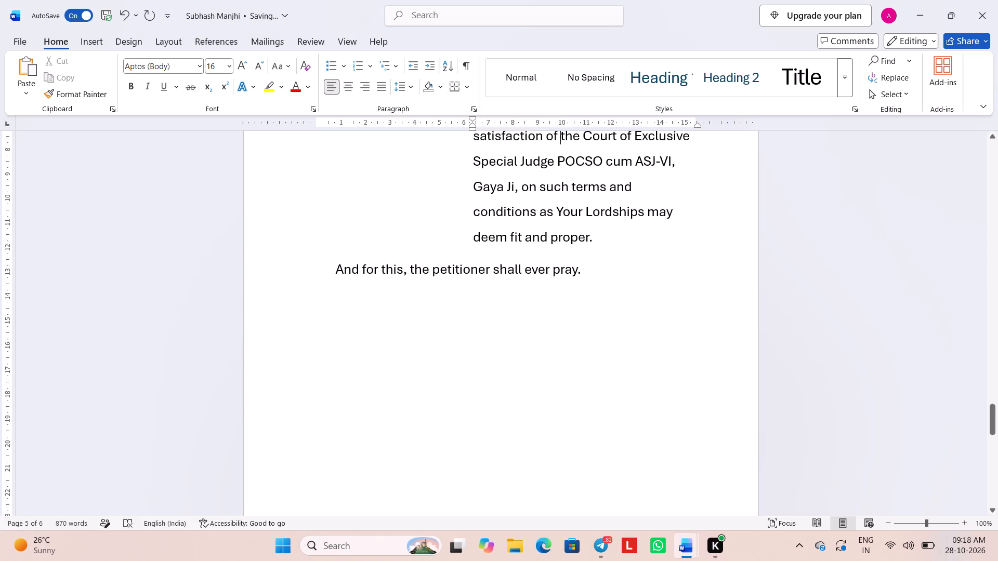
{"action": "scroll", "coordinate": [537, 296], "scroll_direction": "down", "scroll_amount": 2}
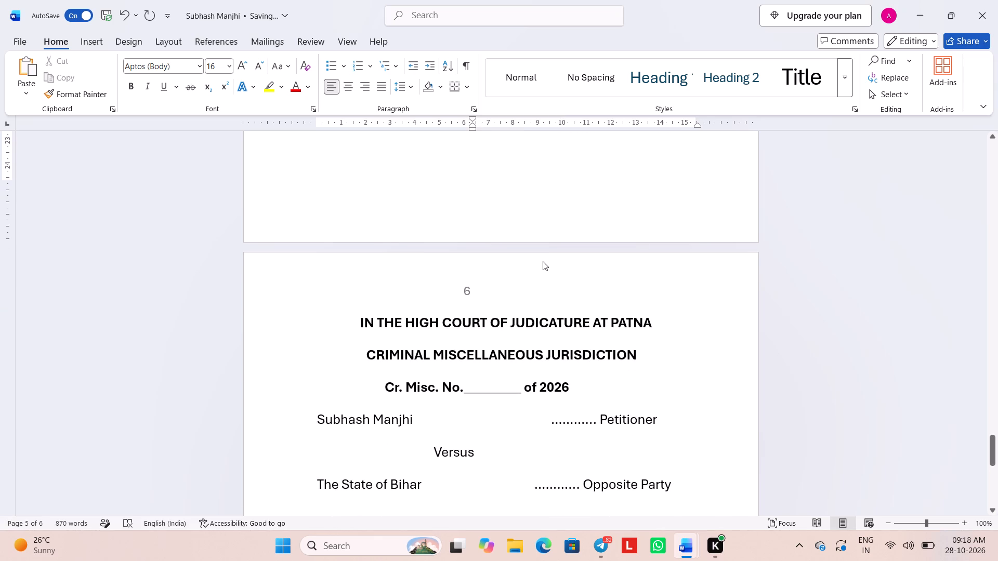
{"action": "scroll", "coordinate": [543, 261], "scroll_direction": "down", "scroll_amount": 2}
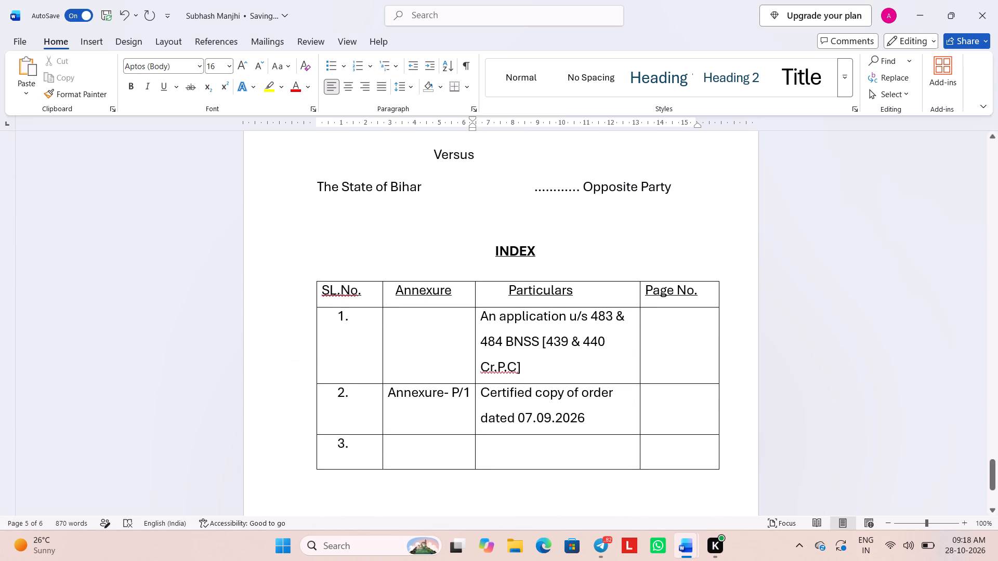
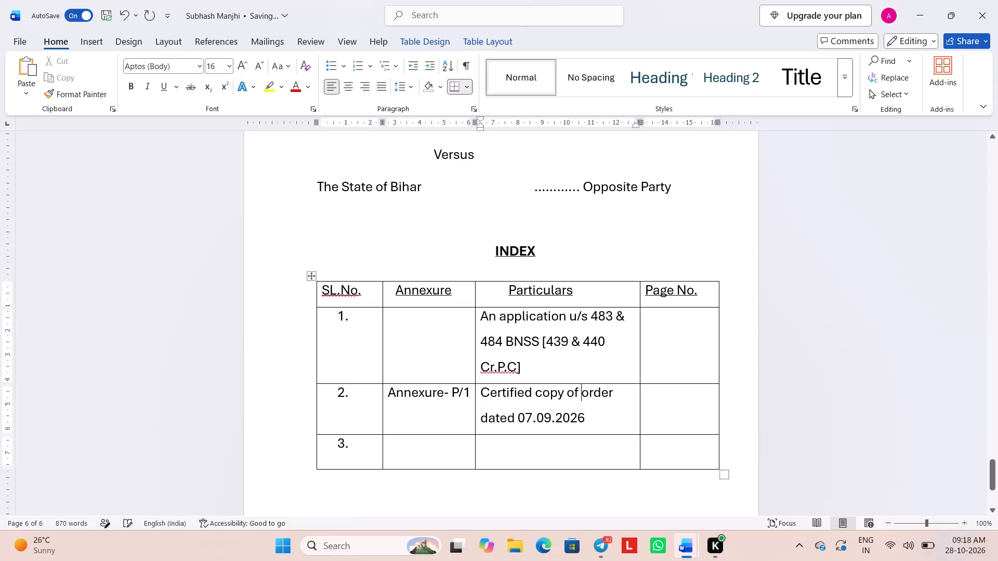
Replace the dated order reference after "Certified copy of" with "FIR" in the Annexure- P/1 row of the INDEX table.
{"action": "key", "text": "Delete"}
{"action": "key", "text": "Delete"}
{"action": "key", "text": "Delete"}
{"action": "key", "text": "Delete"}
{"action": "key", "text": "Delete"}
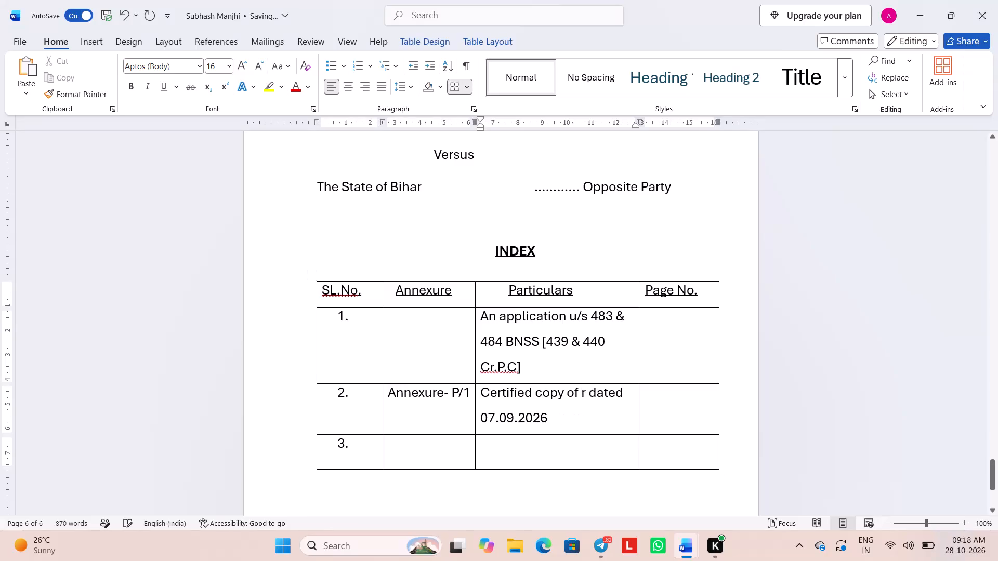
{"action": "key", "text": "Delete"}
{"action": "key", "text": "Delete"}
{"action": "key", "text": "Delete"}
{"action": "key", "text": "Delete"}
{"action": "key", "text": "Delete"}
{"action": "key", "text": "Delete"}
{"action": "key", "text": "Delete"}
{"action": "key", "text": "Delete"}
{"action": "key", "text": "Delete"}
{"action": "key", "text": "Delete"}
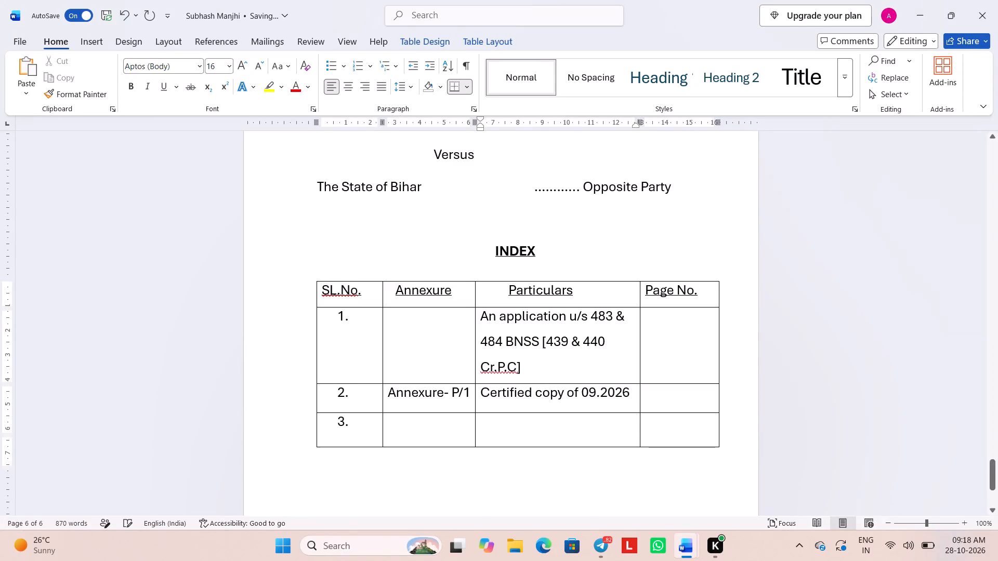
{"action": "key", "text": "Delete"}
{"action": "key", "text": "Delete"}
{"action": "key", "text": "Delete"}
{"action": "key", "text": "Delete"}
{"action": "key", "text": "Delete"}
{"action": "key", "text": "Delete"}
{"action": "key", "text": "Delete"}
{"action": "key", "text": "Delete"}
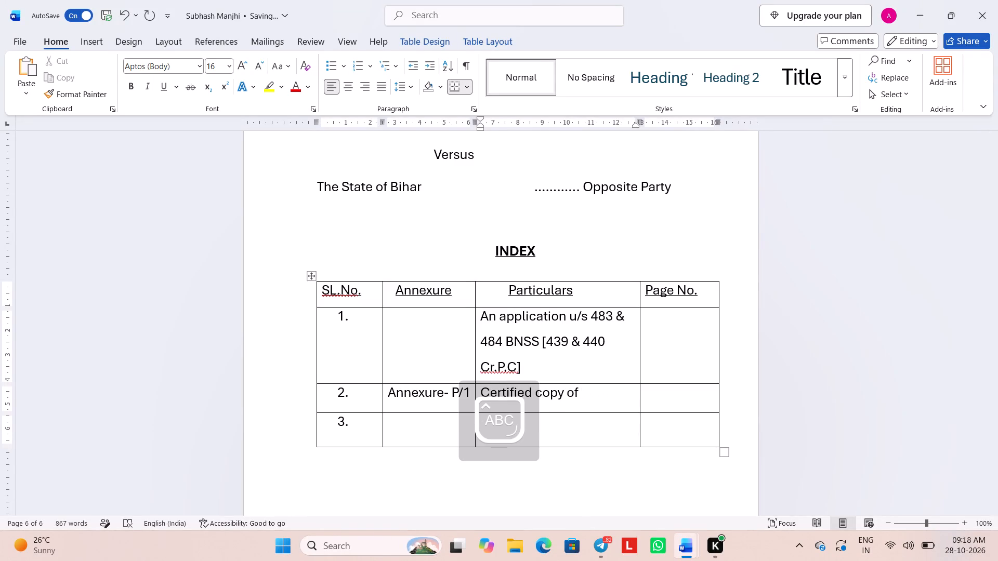
{"action": "type", "text": "FIR"}
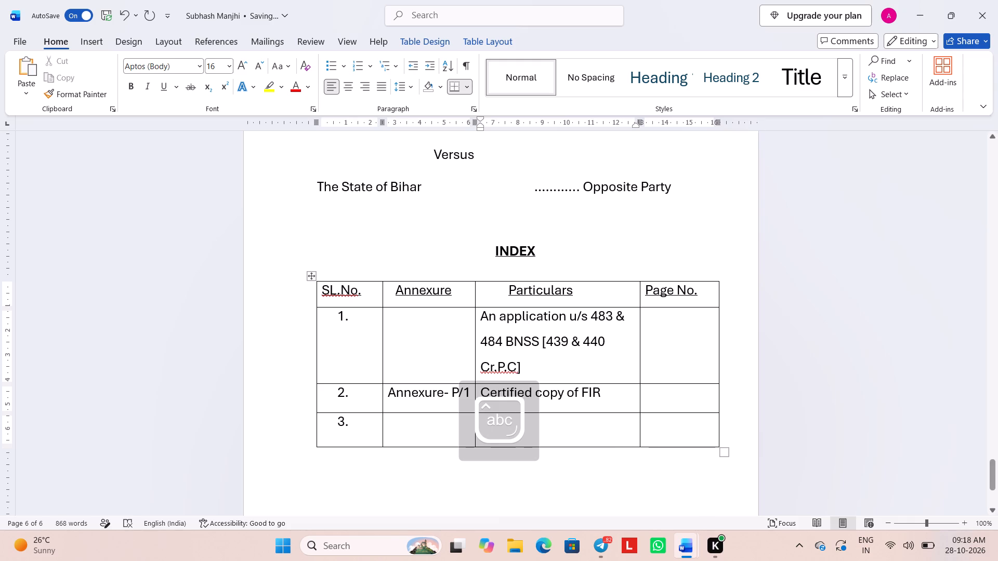
Add "with affidavit" after "Cr.P.C]" in the particulars of row 1 of the INDEX table.
{"action": "left_click", "coordinate": [527, 365]}
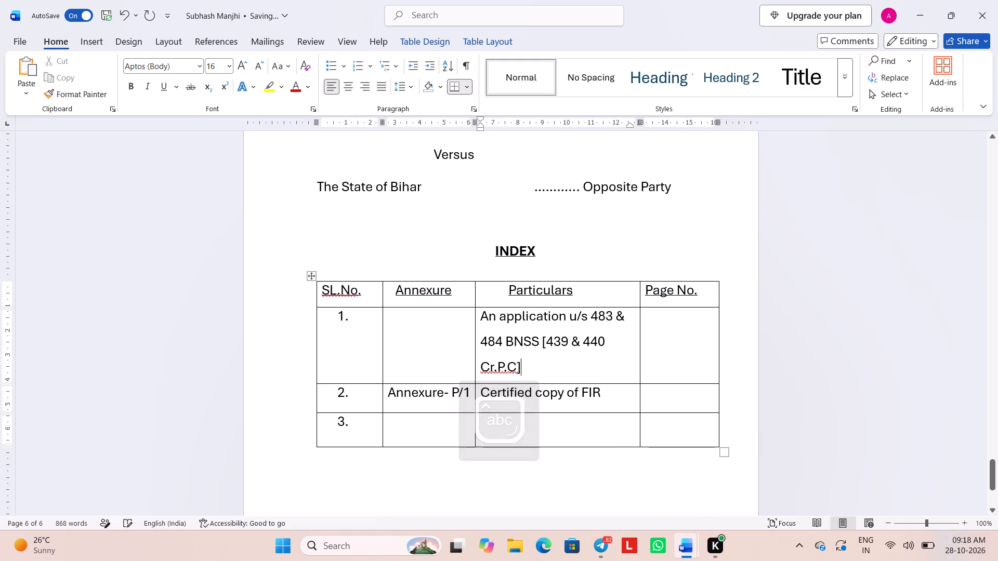
{"action": "key", "text": "space"}
{"action": "key", "text": "w"}
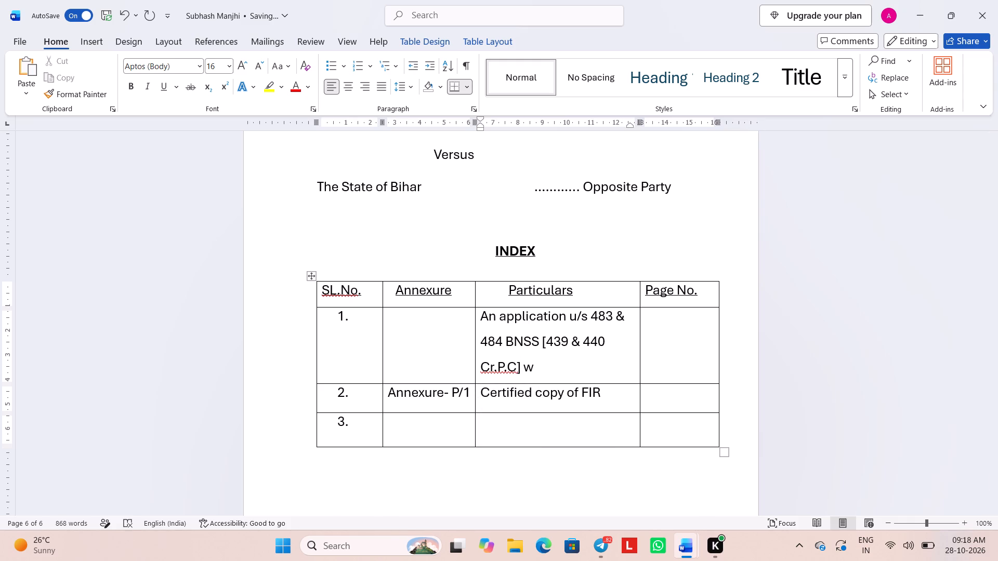
{"action": "key", "text": "u"}
{"action": "key", "text": "BackSpace"}
{"action": "type", "text": "ith"}
{"action": "key", "text": "space"}
{"action": "key", "text": "a"}
{"action": "type", "text": "ff"}
{"action": "key", "text": "i"}
{"action": "type", "text": "da"}
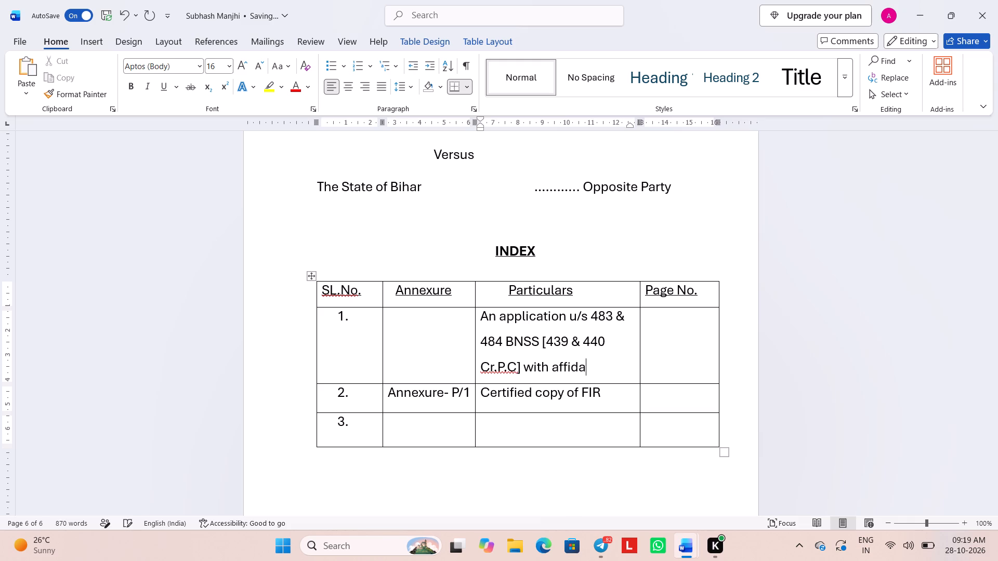
{"action": "type", "text": "vit"}
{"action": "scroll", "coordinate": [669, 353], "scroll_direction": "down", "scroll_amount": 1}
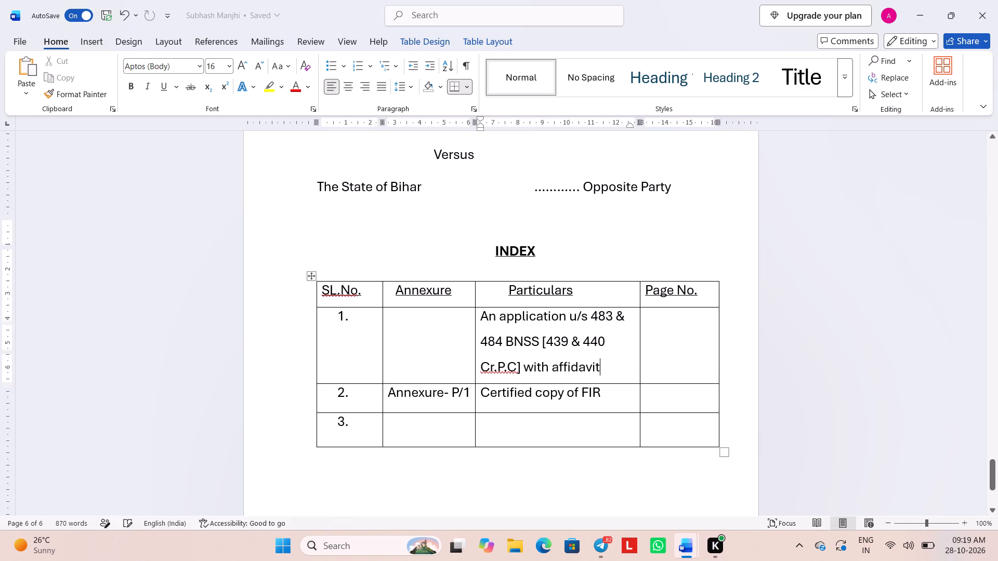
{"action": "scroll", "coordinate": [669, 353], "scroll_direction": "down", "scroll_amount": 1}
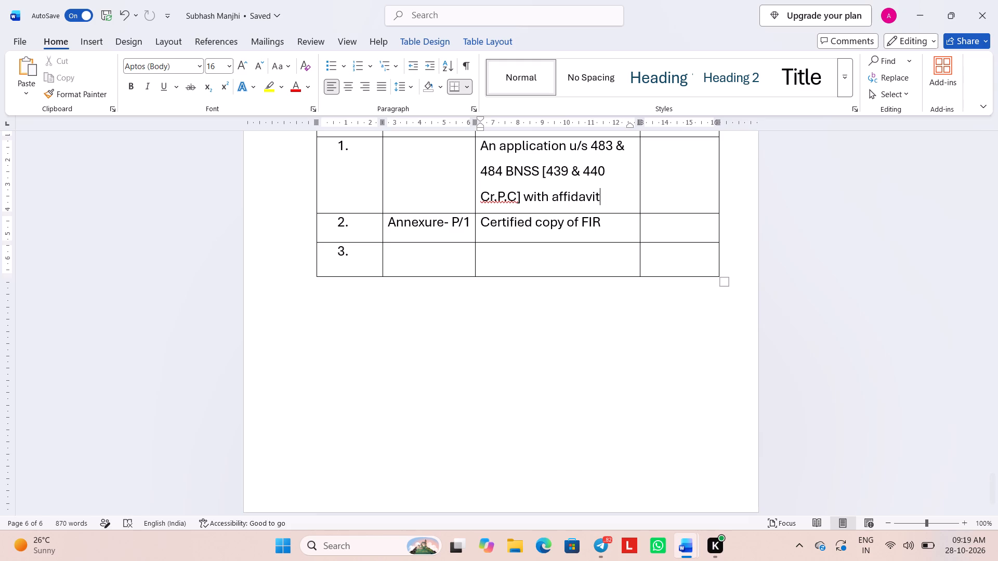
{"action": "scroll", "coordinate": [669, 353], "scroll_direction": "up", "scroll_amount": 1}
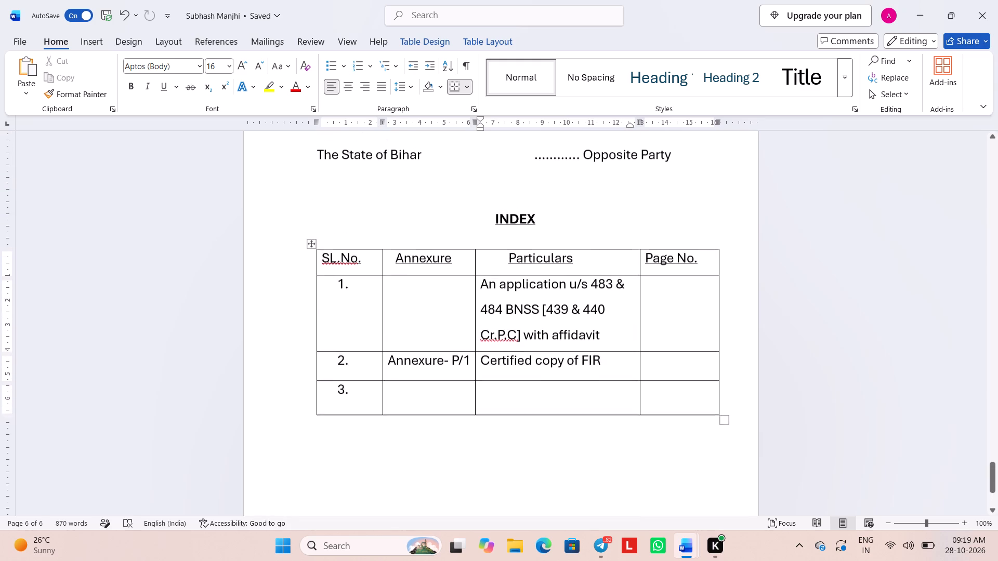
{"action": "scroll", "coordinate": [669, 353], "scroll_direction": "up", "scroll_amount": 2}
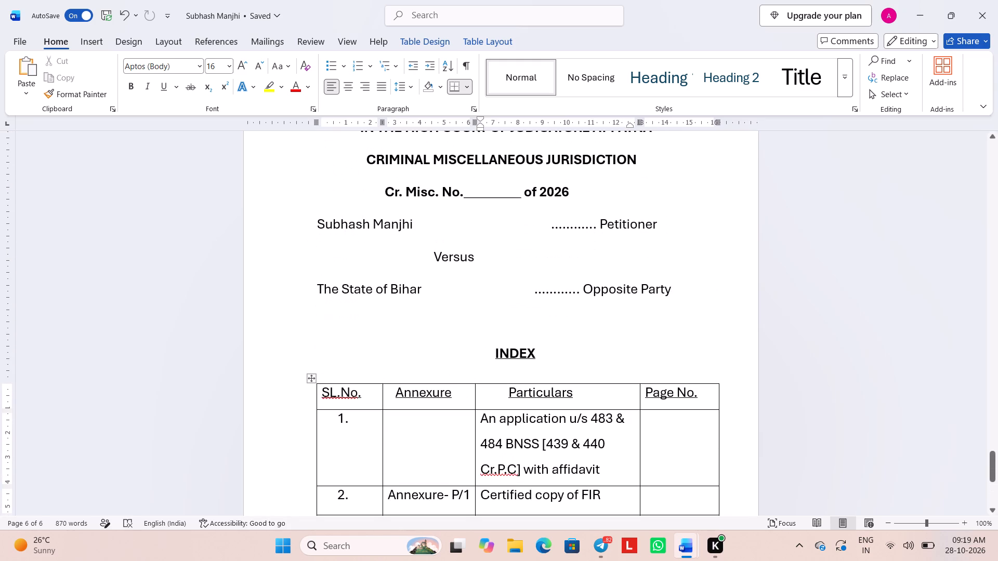